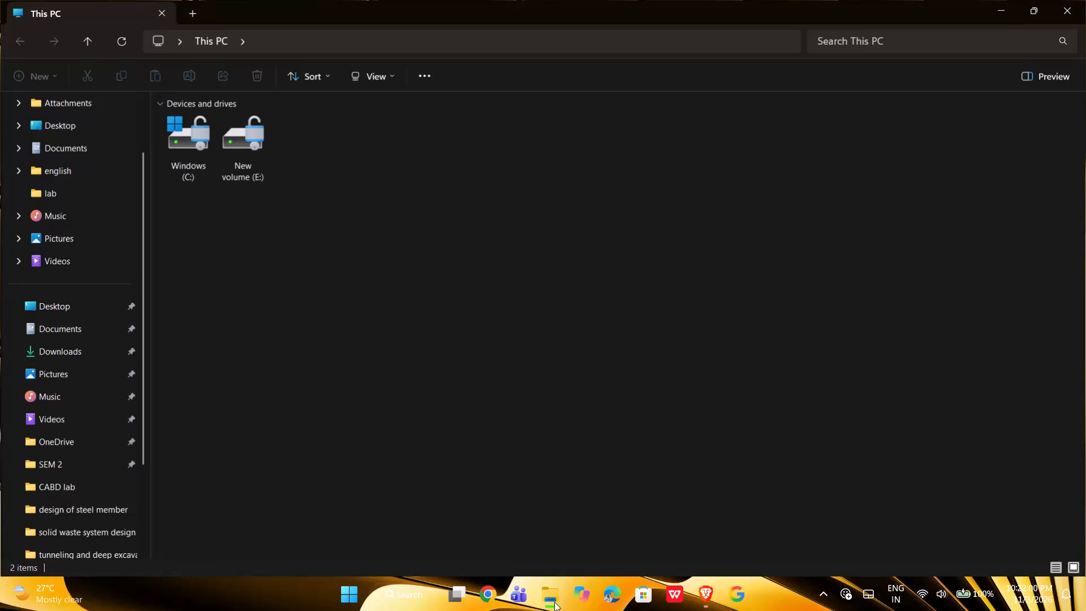
Open the document CIA Report 1.docx from the New volume (E:) drive.
left_click(245, 159)
key("Return")
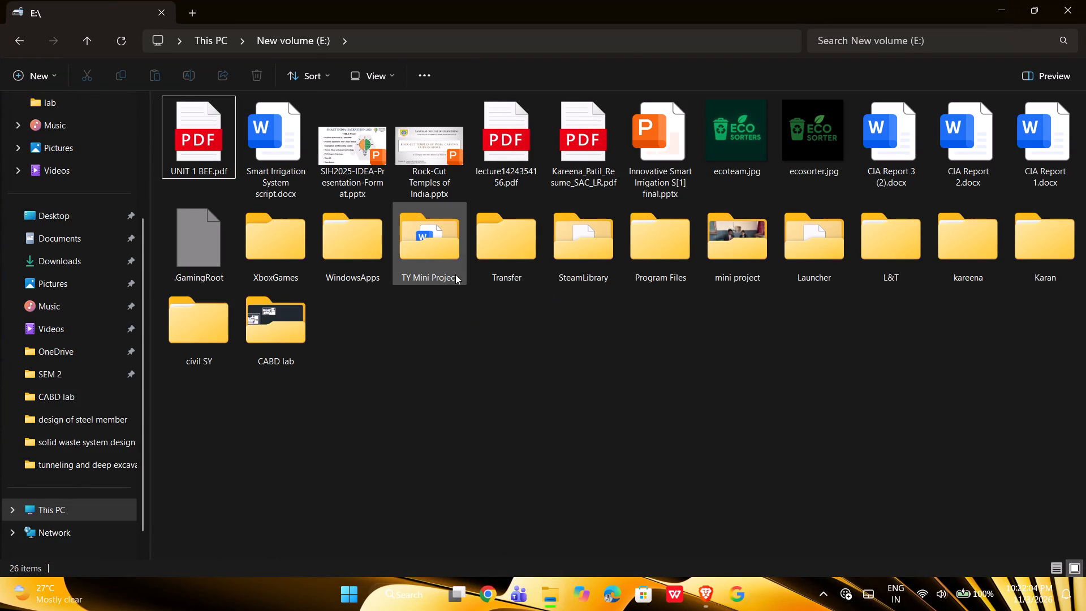
left_click(1023, 140)
key("Return")
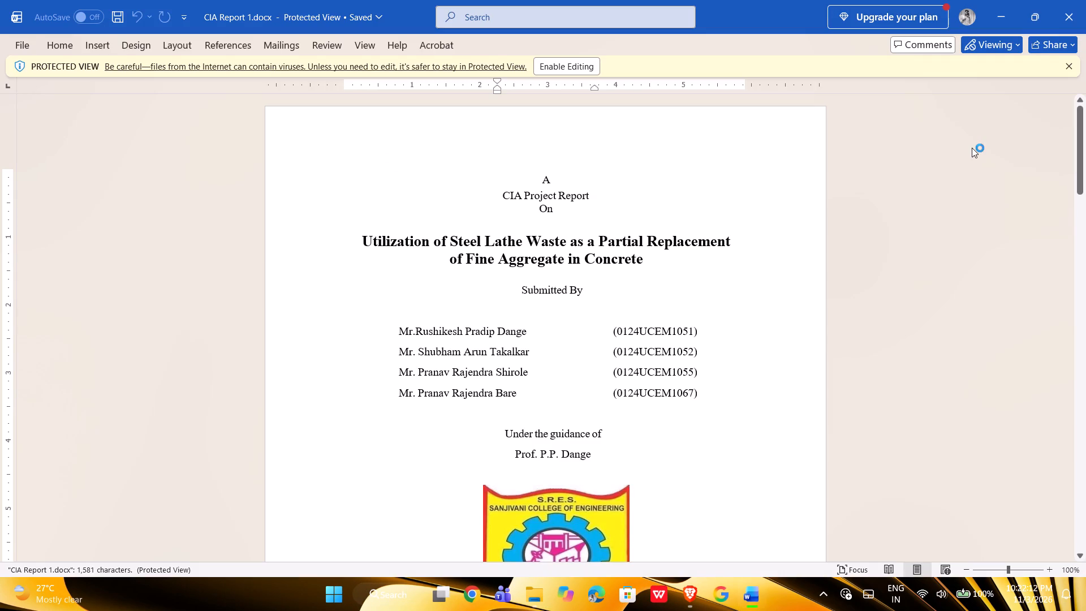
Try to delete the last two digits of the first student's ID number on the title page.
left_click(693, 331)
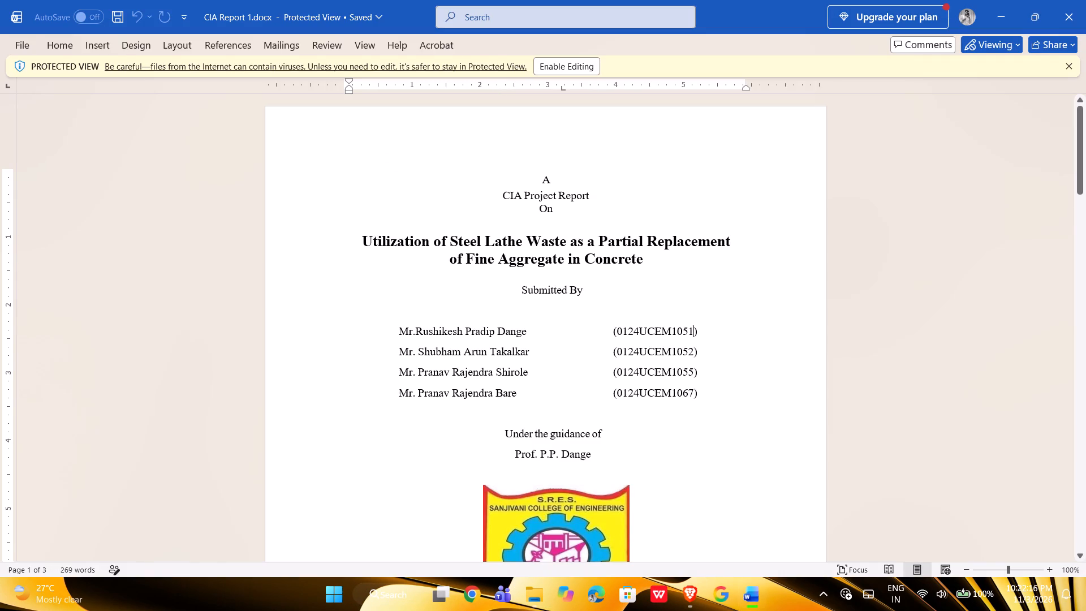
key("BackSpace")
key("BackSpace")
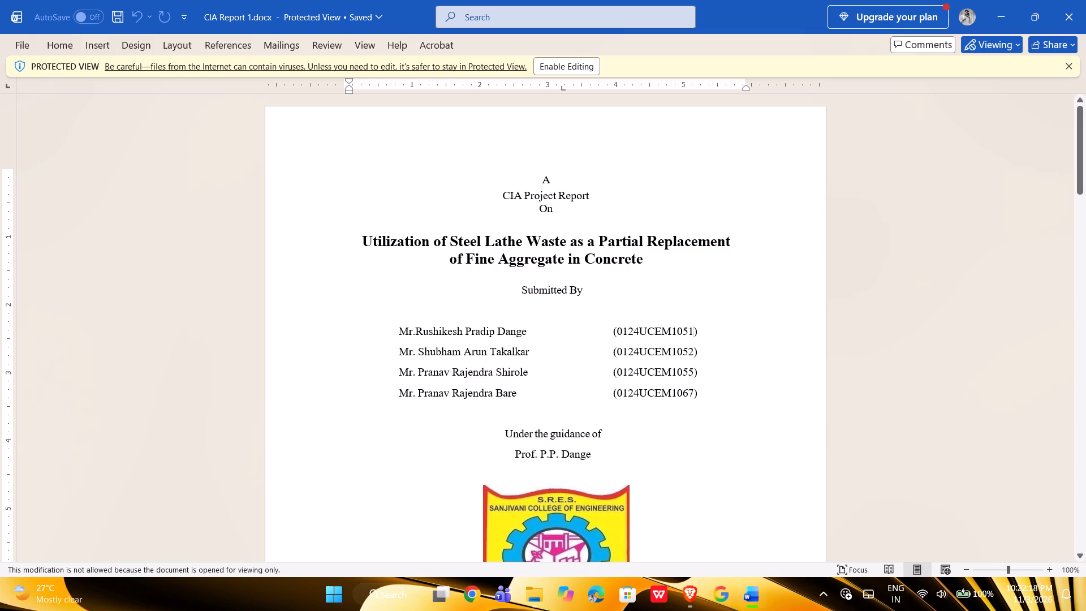
Enable editing for the protected report document.
left_click(541, 63)
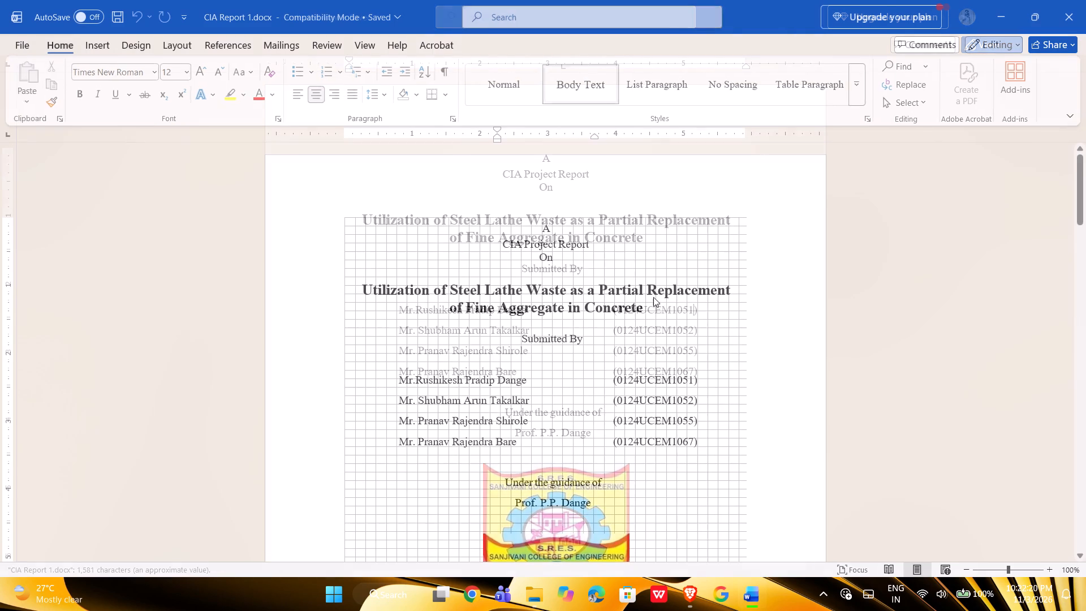
Place the text cursor at the end of the first student's ID number on the title page.
left_click(692, 380)
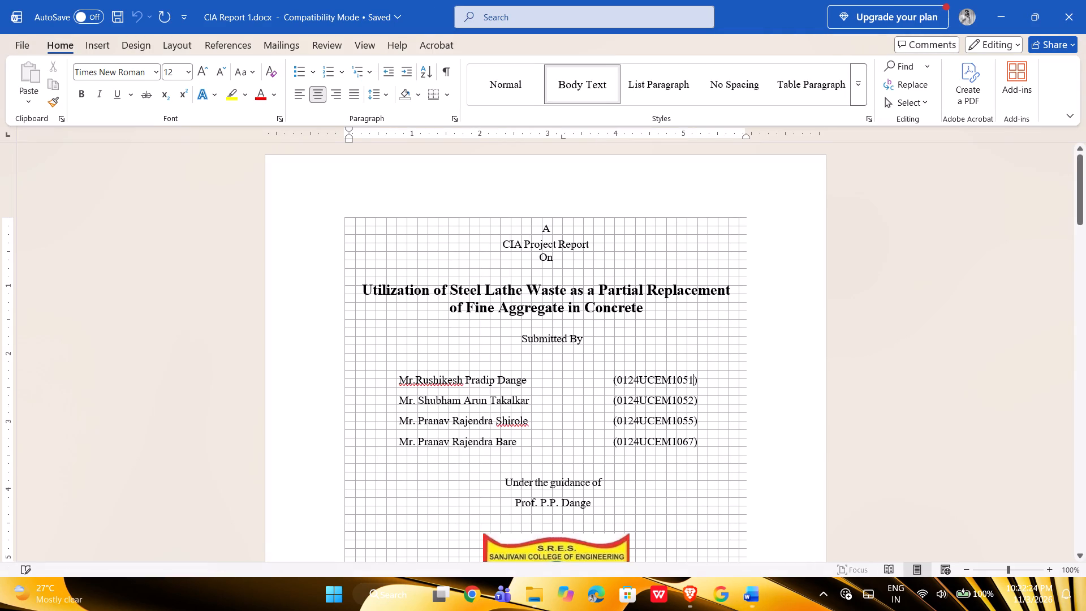
Replace the first student's name after "Mr." on the title page with the new first student's full name.
left_click(527, 383)
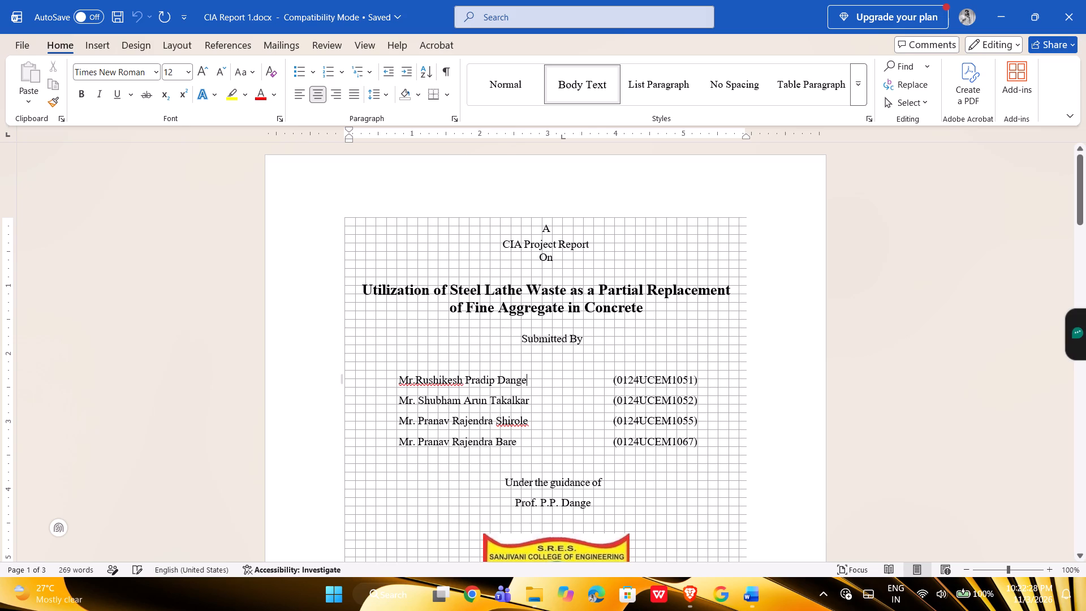
key("BackSpace")
key("BackSpace")
key("BackSpace")
key("BackSpace")
key("BackSpace")
key("BackSpace")
key("BackSpace")
key("BackSpace")
key("BackSpace")
key("BackSpace")
key("BackSpace")
key("BackSpace")
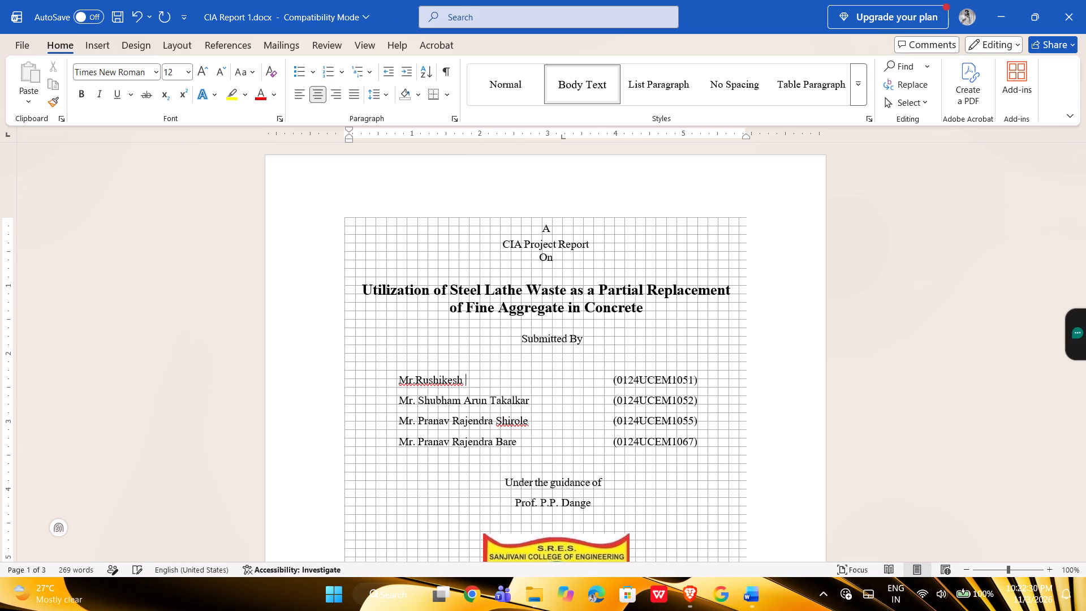
key("BackSpace")
key("BackSpace")
key("BackSpace")
key("BackSpace")
key("BackSpace")
key("BackSpace")
key("BackSpace")
key("BackSpace")
key("BackSpace")
key("BackSpace")
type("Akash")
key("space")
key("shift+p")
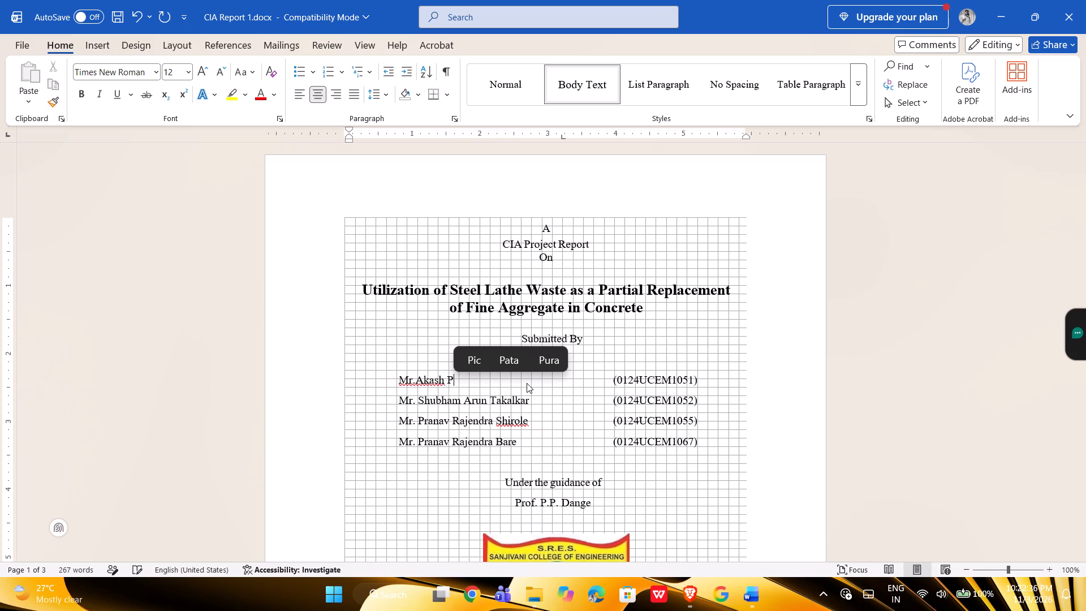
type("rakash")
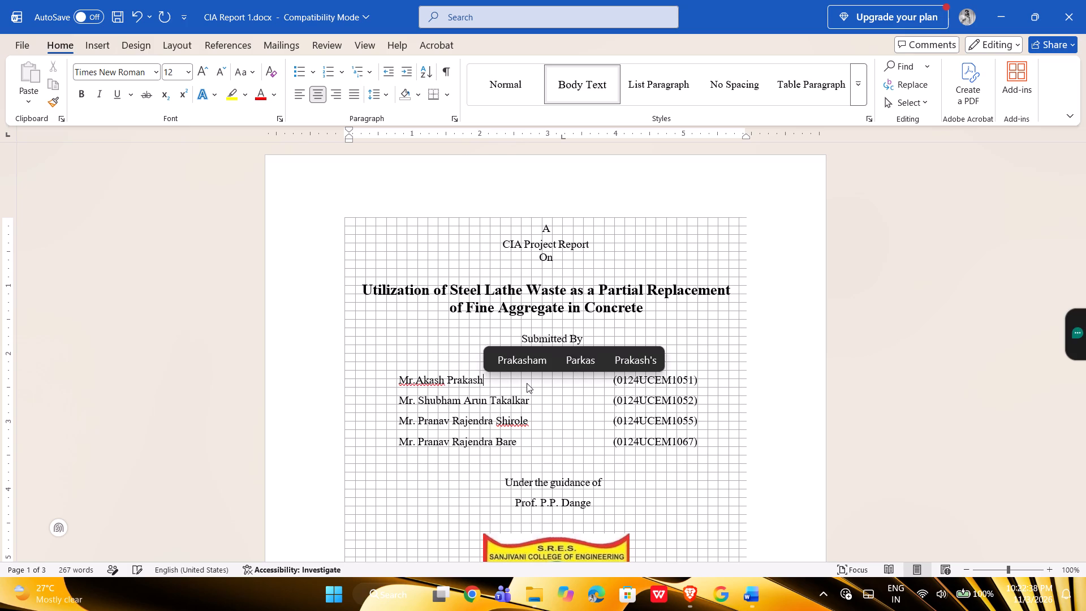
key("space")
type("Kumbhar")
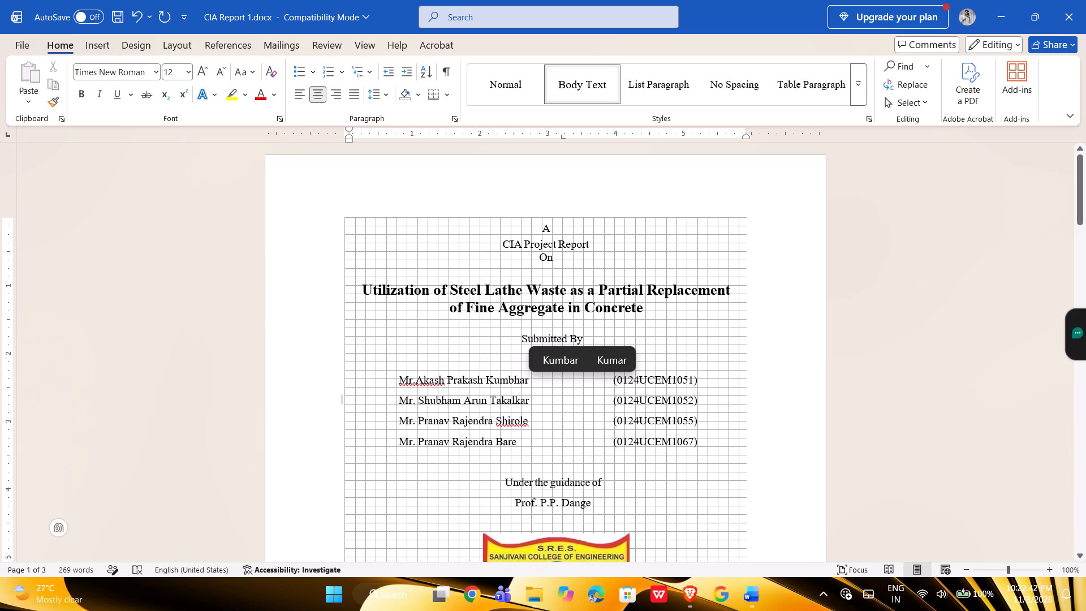
Clear the second student's name on the title page, keeping "Mr." followed by a space.
left_click(529, 401)
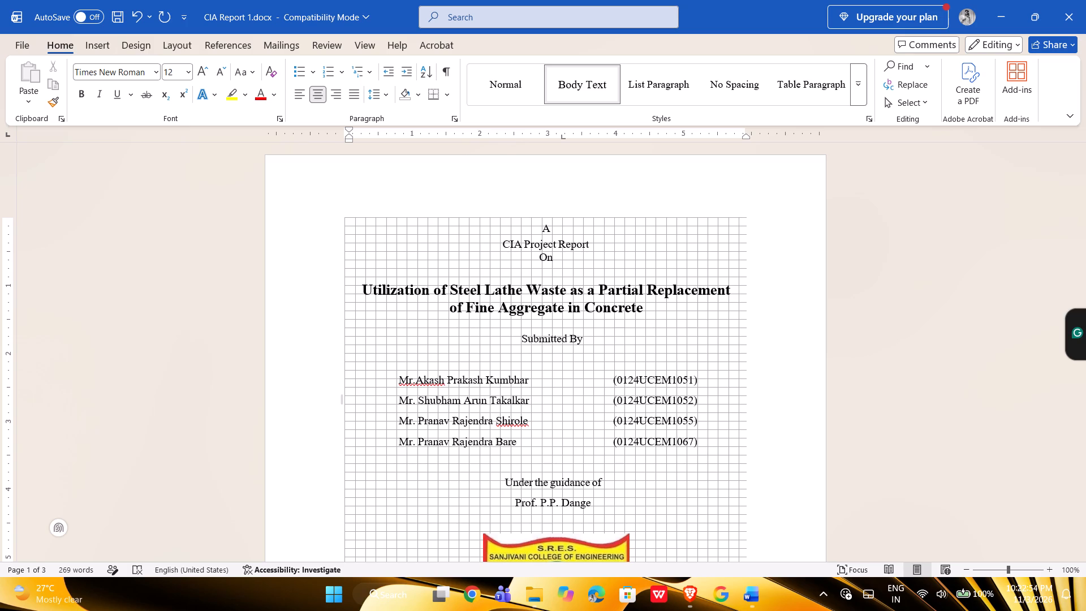
key("BackSpace")
key("BackSpace")
key("BackSpace")
key("BackSpace")
key("BackSpace")
key("BackSpace")
key("BackSpace")
key("BackSpace")
key("BackSpace")
key("BackSpace")
key("BackSpace")
key("BackSpace")
key("BackSpace")
key("BackSpace")
key("BackSpace")
key("BackSpace")
key("BackSpace")
key("BackSpace")
key("BackSpace")
key("BackSpace")
key("BackSpace")
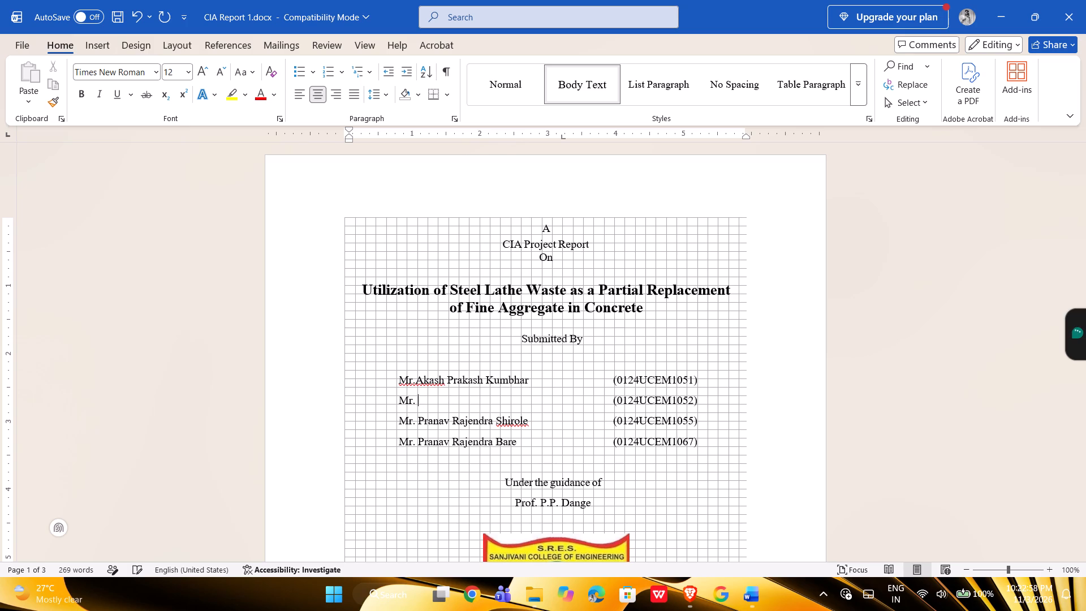
key("BackSpace")
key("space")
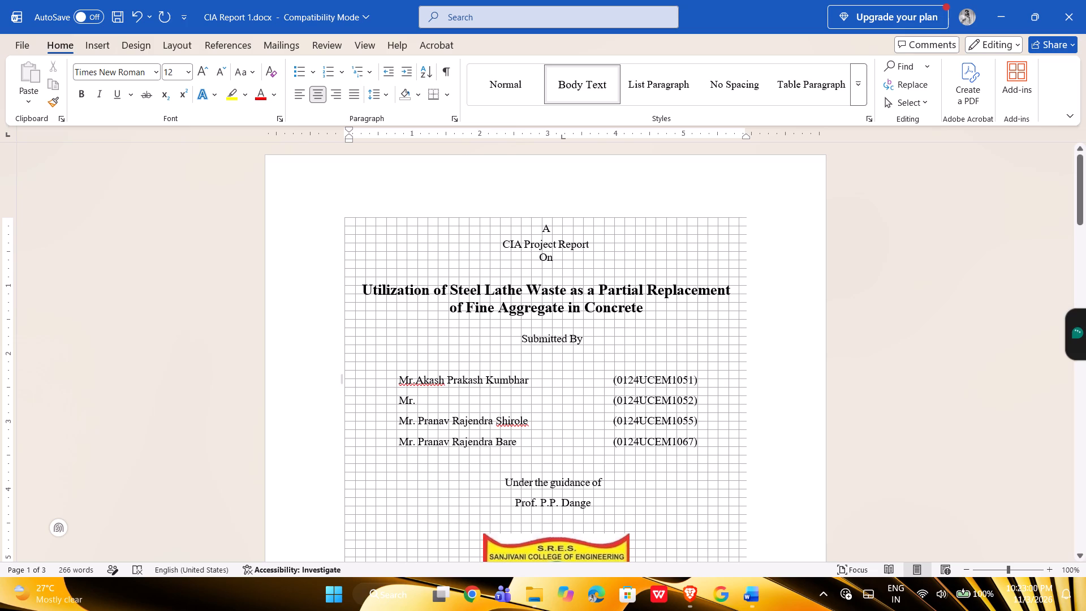
Insert a space after "Mr." in the first student's entry on the title page.
left_click(415, 383)
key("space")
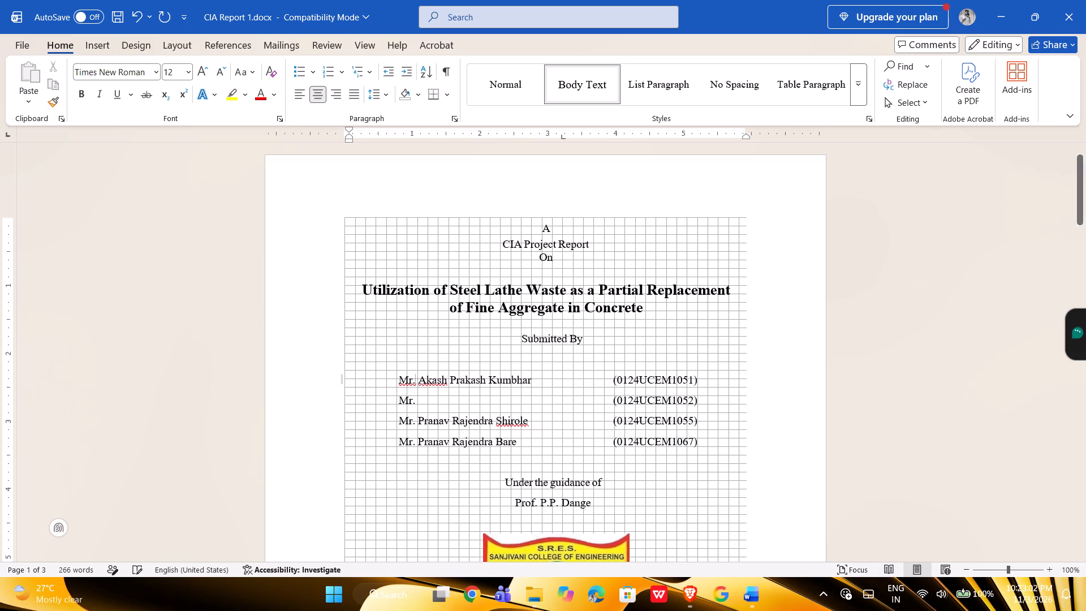
Enter the new second student's full name after "Mr." in the second entry of the student list.
left_click(430, 405)
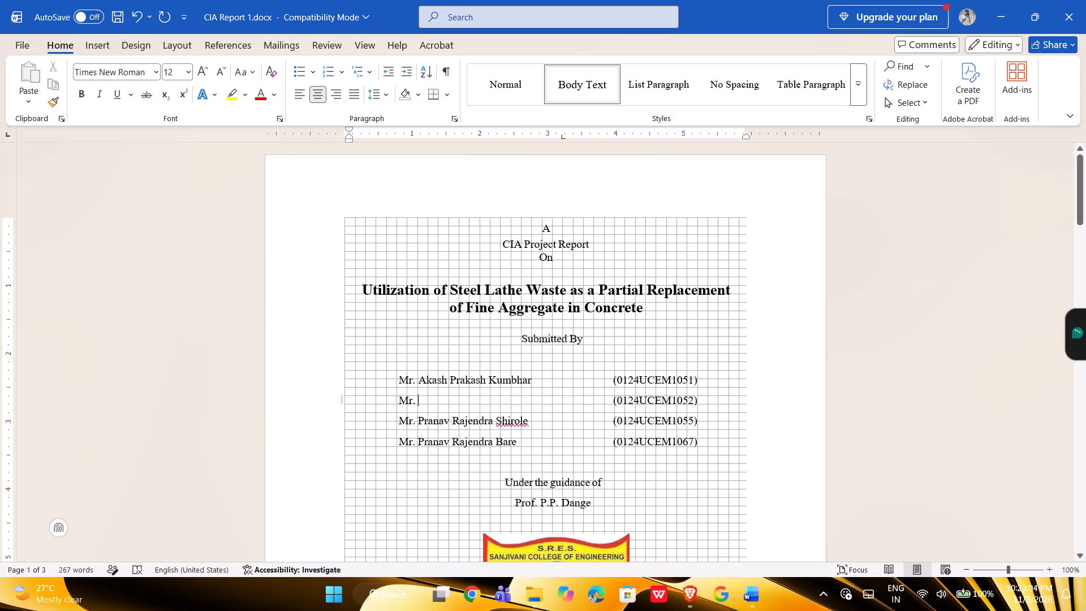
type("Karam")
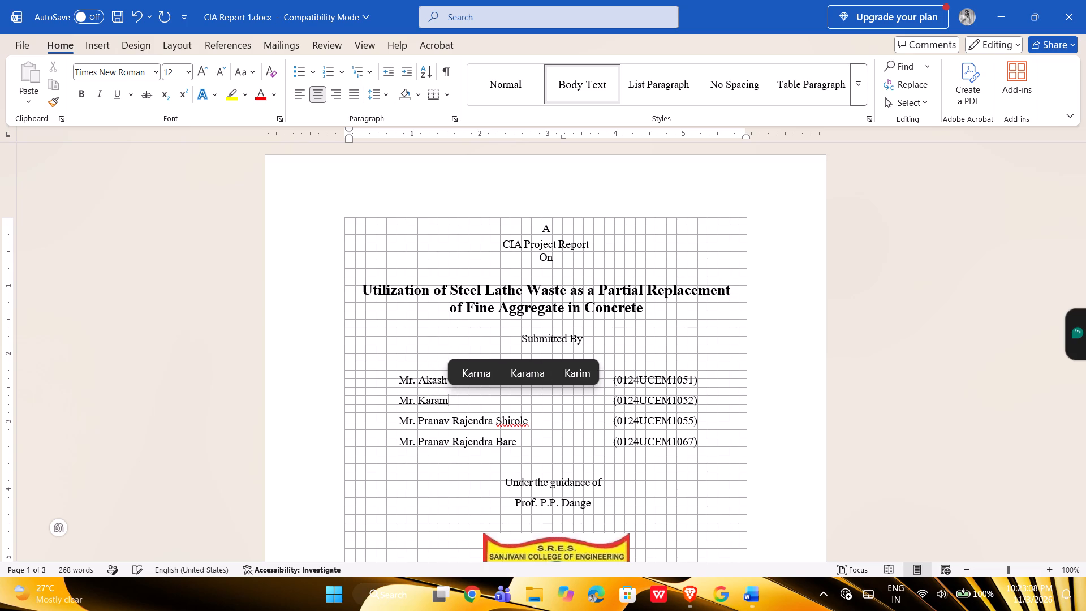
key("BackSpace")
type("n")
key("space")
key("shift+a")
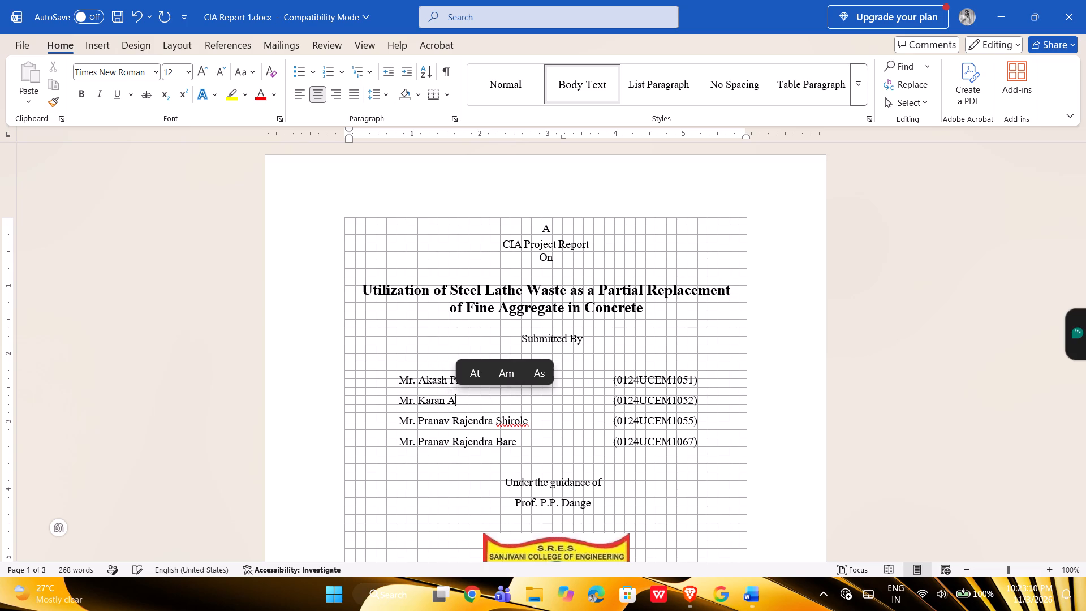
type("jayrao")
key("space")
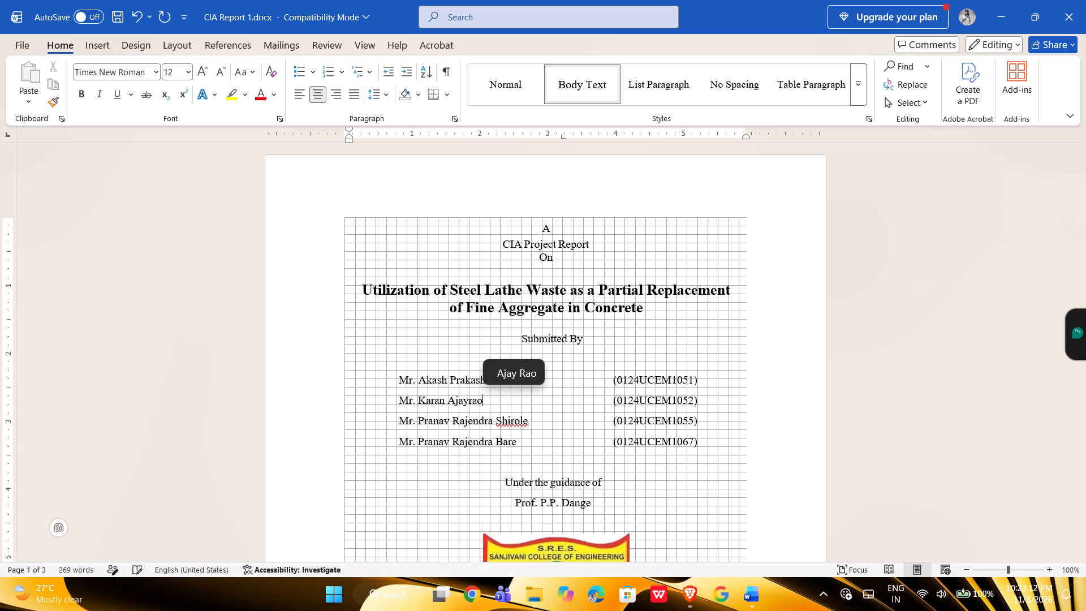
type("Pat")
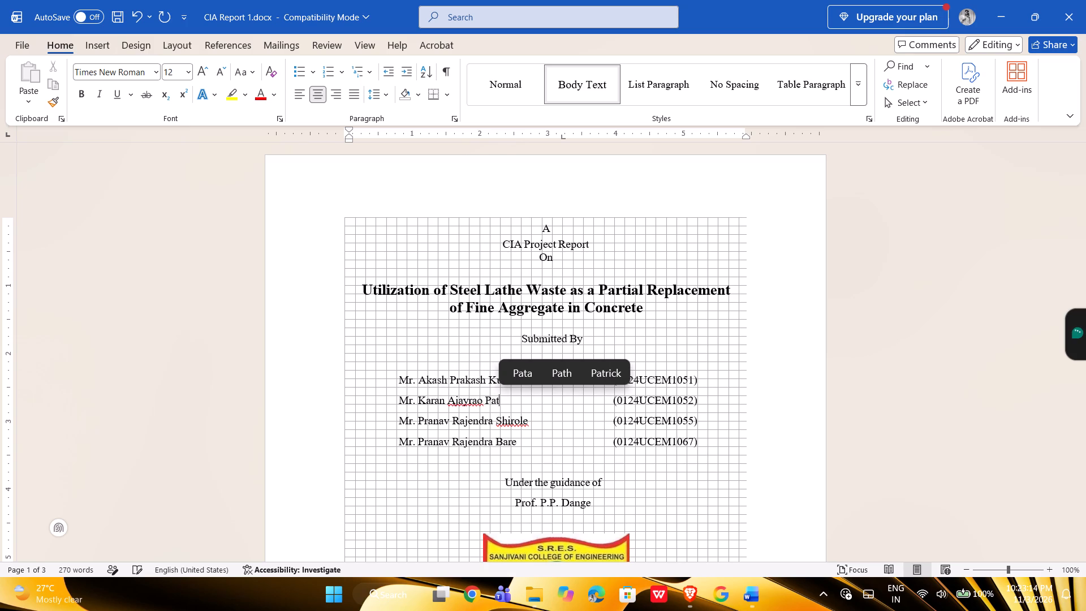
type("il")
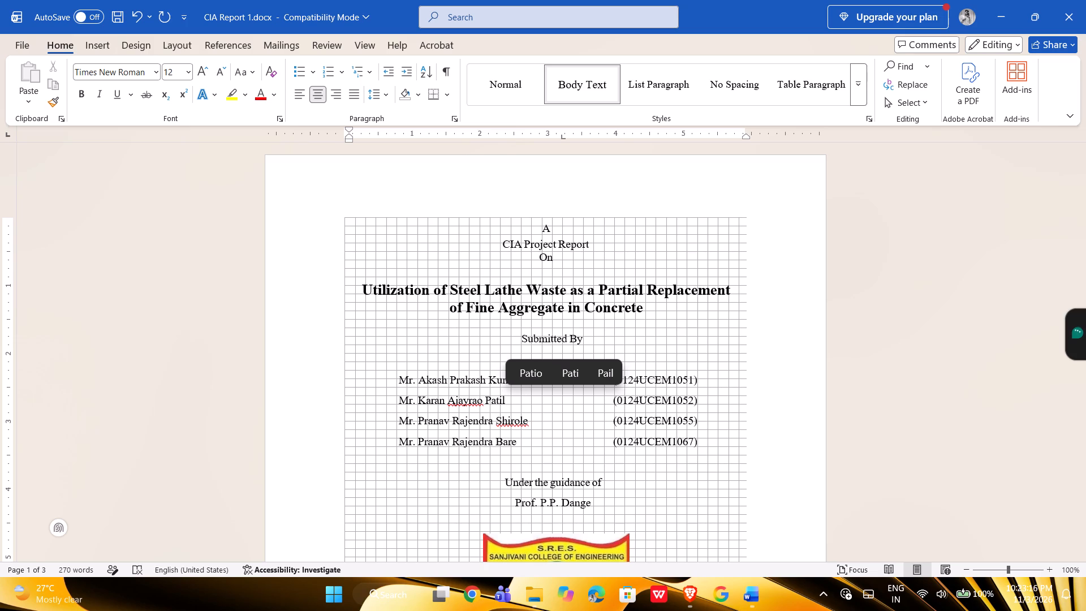
Replace the third student's name after "Mr." on the title page with the new third student's full name.
left_click(531, 425)
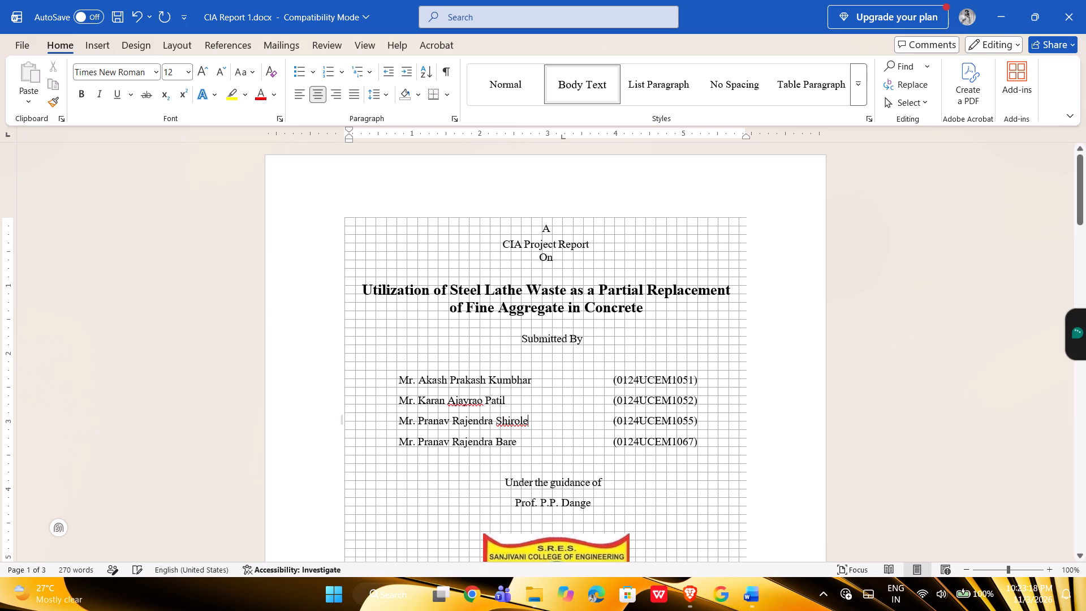
key("BackSpace")
key("BackSpace")
key("BackSpace")
key("BackSpace")
key("BackSpace")
key("BackSpace")
key("BackSpace")
key("BackSpace")
key("BackSpace")
key("BackSpace")
key("BackSpace")
key("BackSpace")
key("BackSpace")
key("BackSpace")
key("BackSpace")
key("BackSpace")
key("BackSpace")
key("BackSpace")
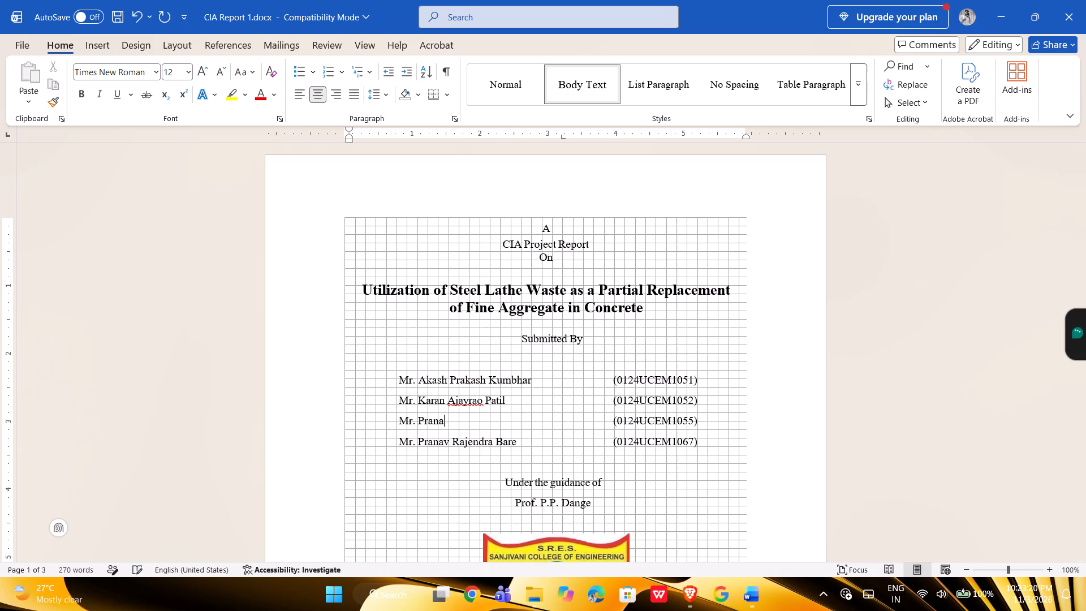
key("BackSpace")
key("BackSpace")
key("BackSpace")
key("BackSpace")
key("BackSpace")
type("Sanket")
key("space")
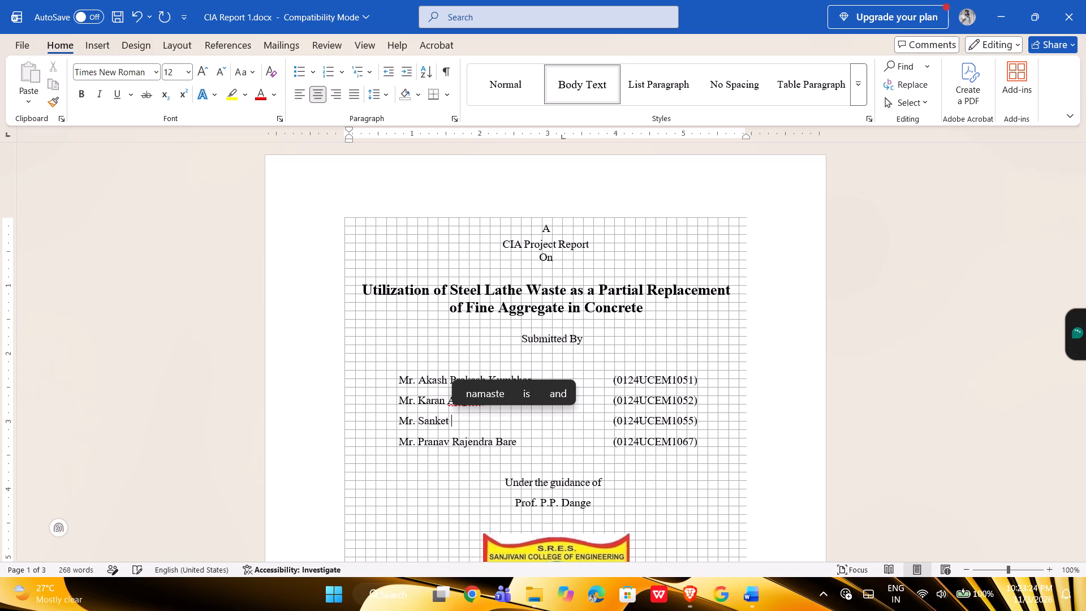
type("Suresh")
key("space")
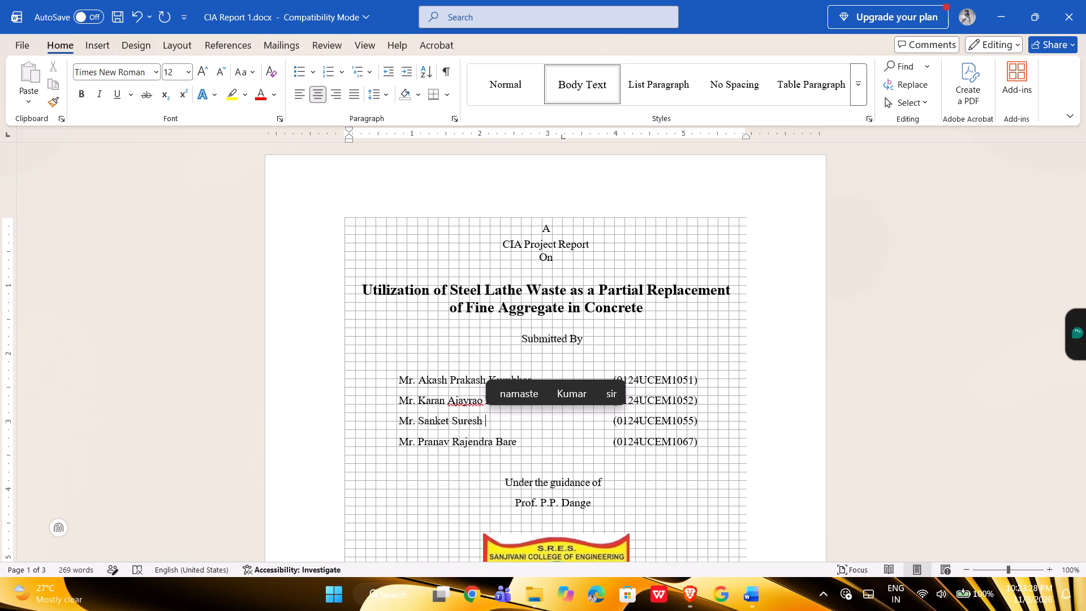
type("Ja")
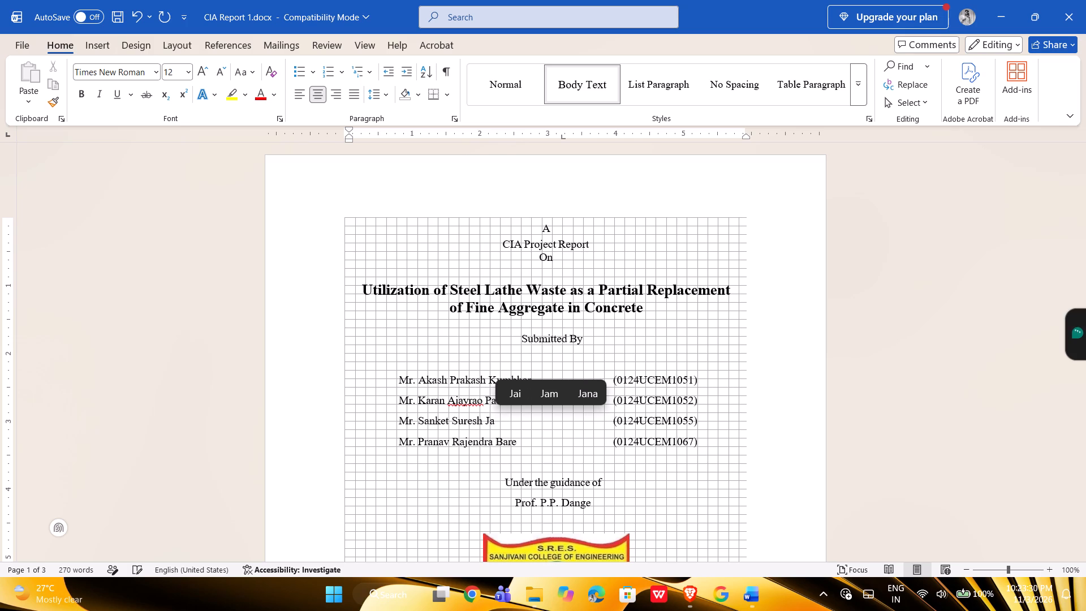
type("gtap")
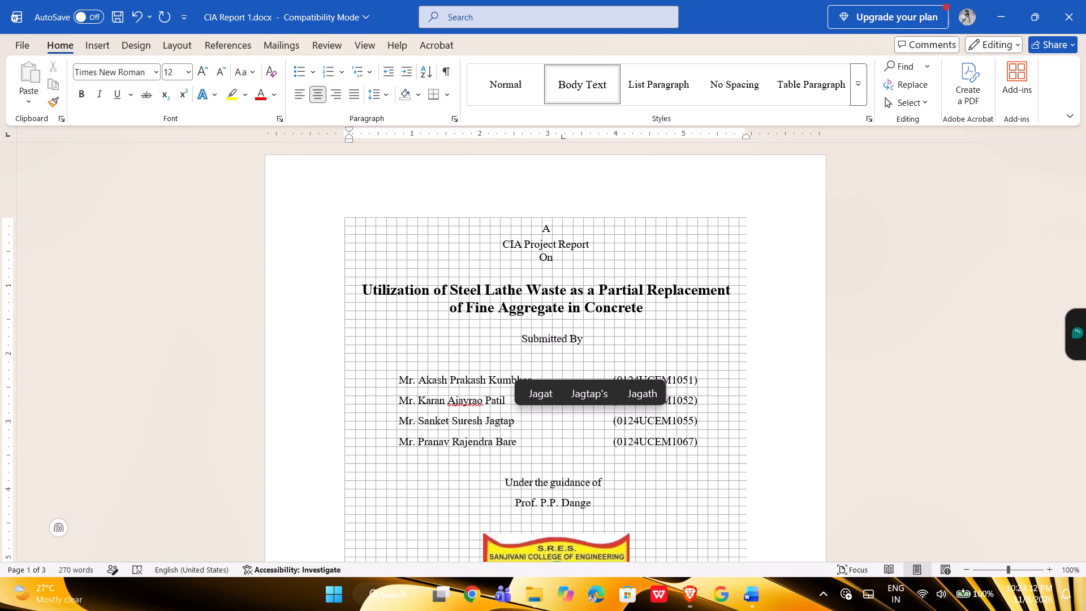
Replace the fourth student's name after "Mr." on the title page with the new fourth student's name.
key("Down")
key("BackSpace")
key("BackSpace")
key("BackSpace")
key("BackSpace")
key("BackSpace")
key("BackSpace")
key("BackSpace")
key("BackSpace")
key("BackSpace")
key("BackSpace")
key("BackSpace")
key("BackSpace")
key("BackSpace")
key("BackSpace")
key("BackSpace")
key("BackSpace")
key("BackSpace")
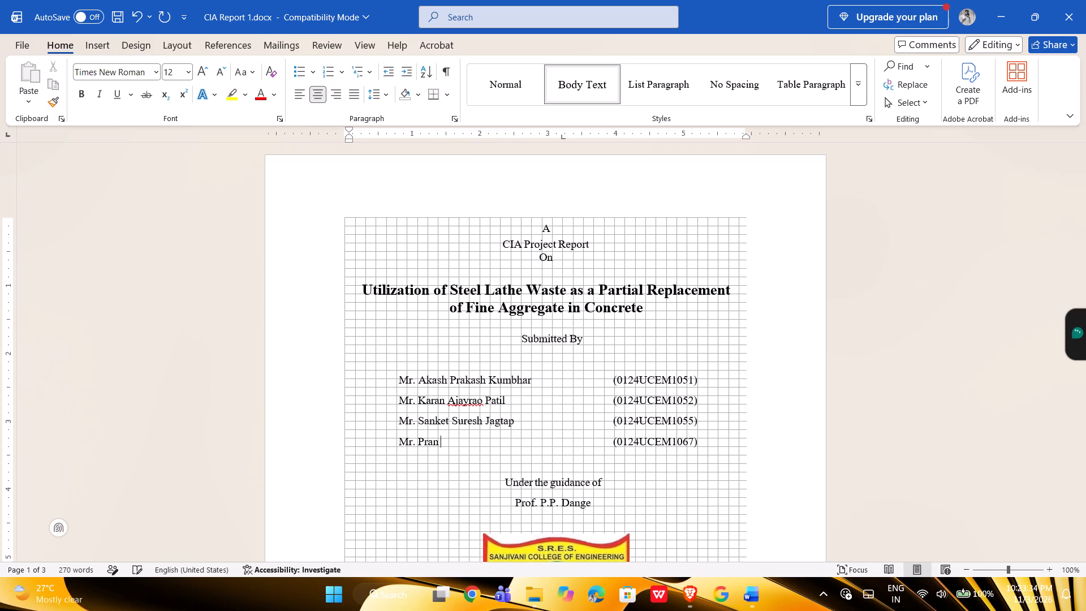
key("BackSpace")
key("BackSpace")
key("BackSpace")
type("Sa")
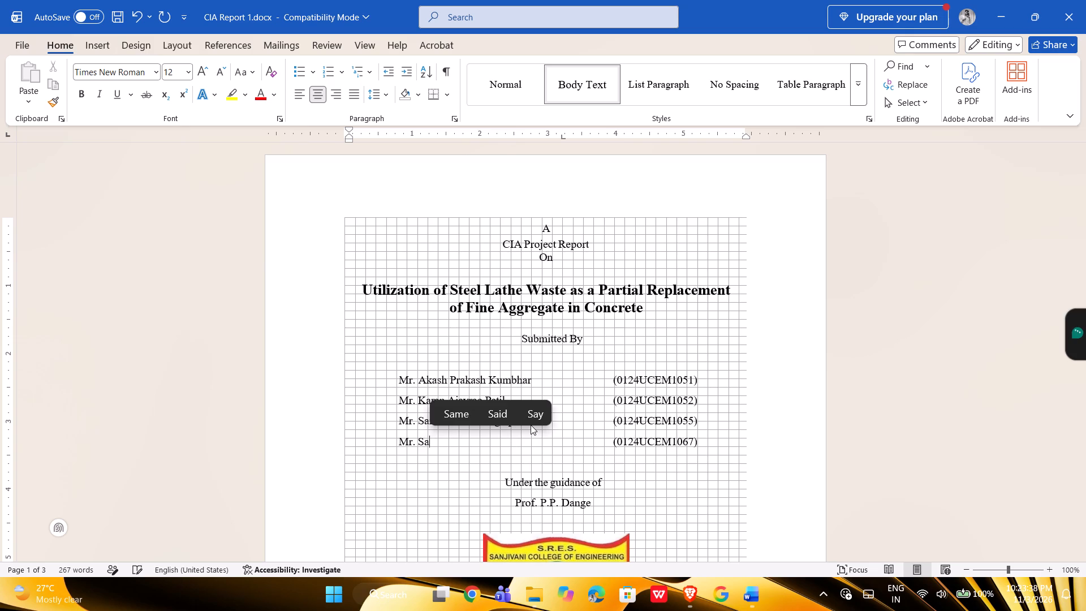
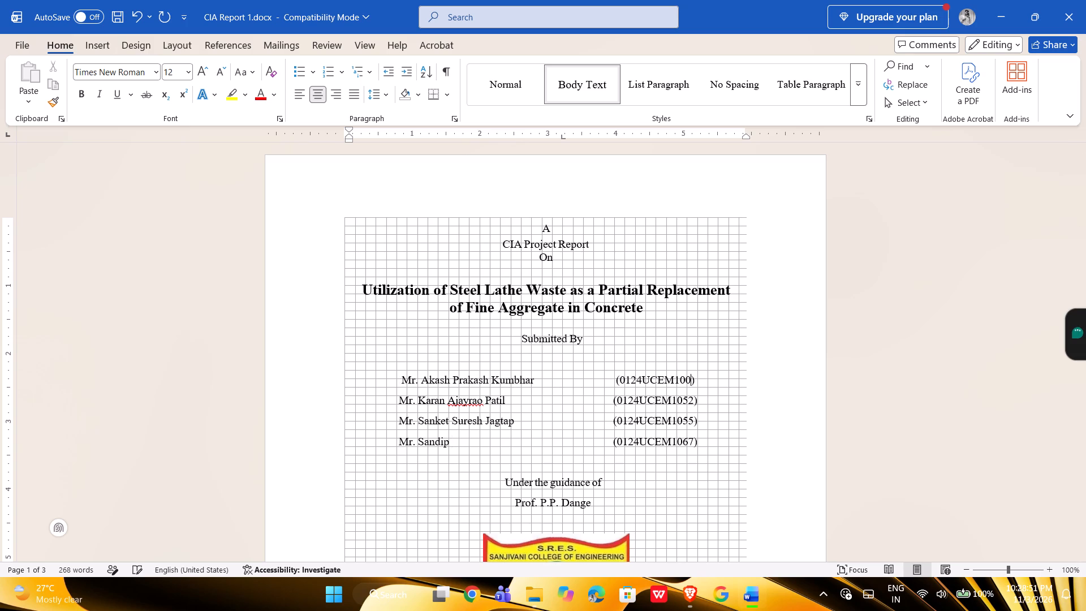
Finish the first student's ID number and replace the last two digits of the second and third students' ID numbers.
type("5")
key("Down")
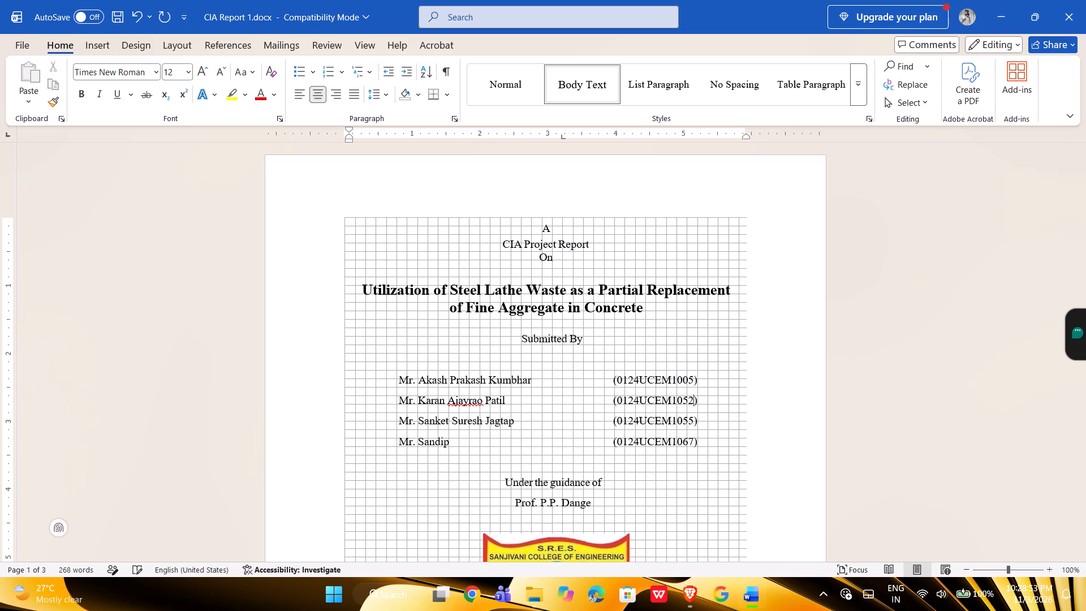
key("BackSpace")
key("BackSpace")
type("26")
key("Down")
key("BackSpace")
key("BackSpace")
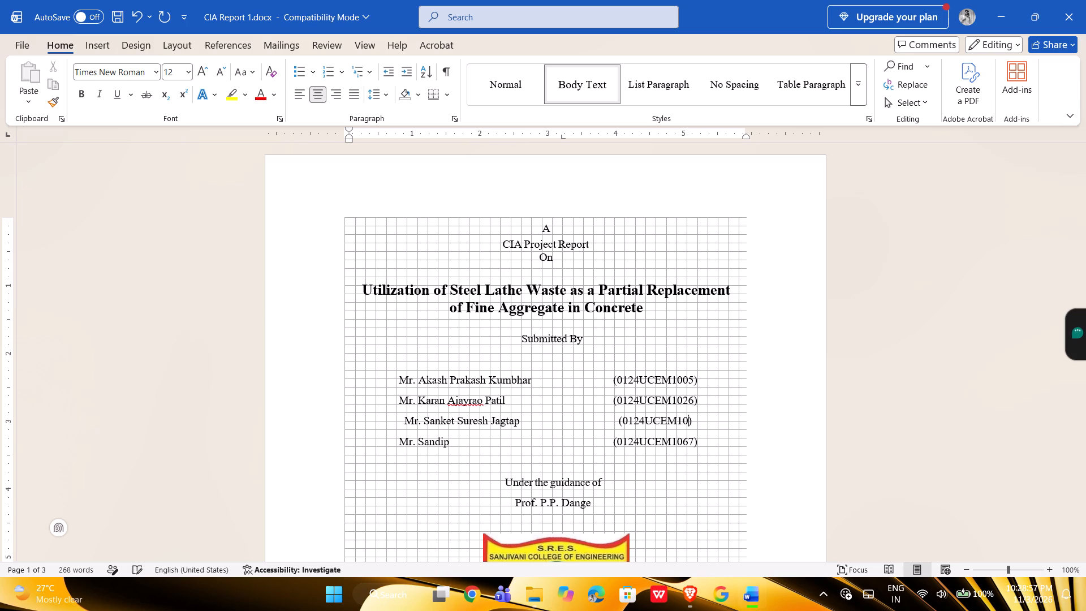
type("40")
Complete the fourth student's entry by adding the middle name and surname and replacing the last two digits of the ID number.
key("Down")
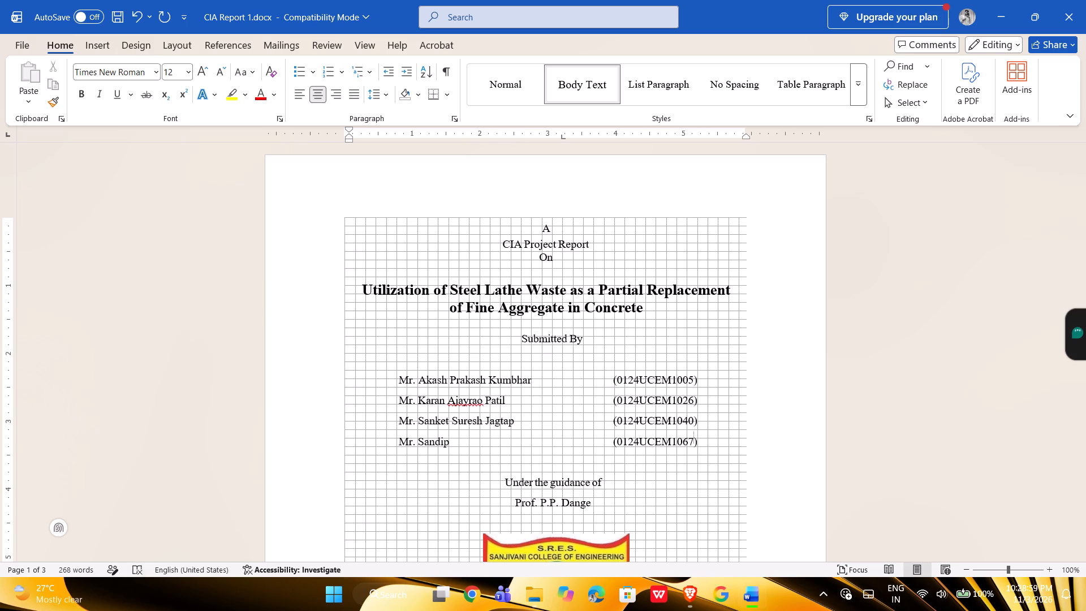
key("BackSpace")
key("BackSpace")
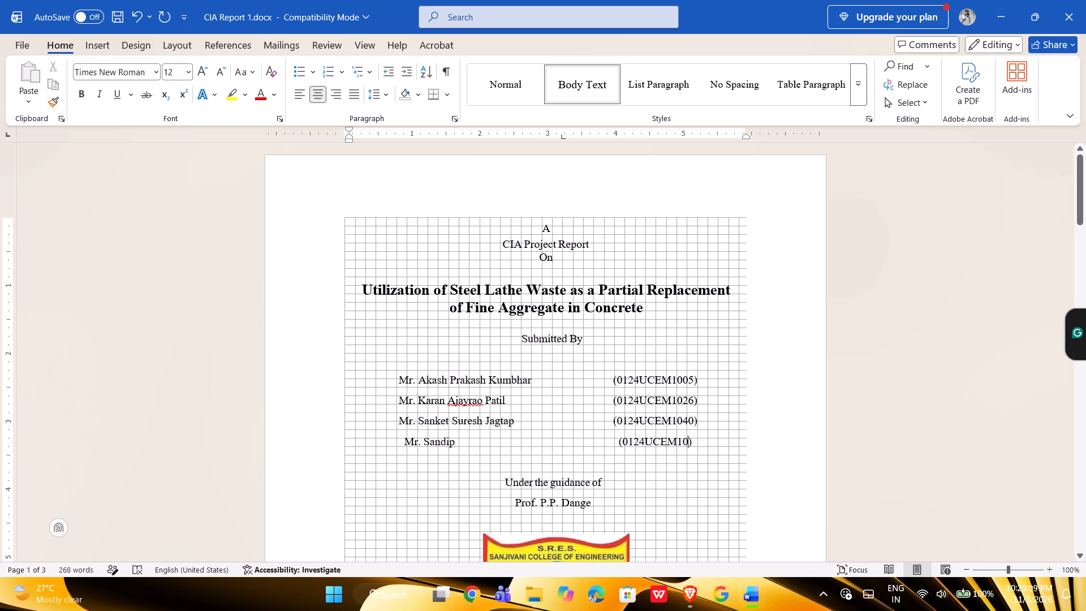
left_click(456, 446)
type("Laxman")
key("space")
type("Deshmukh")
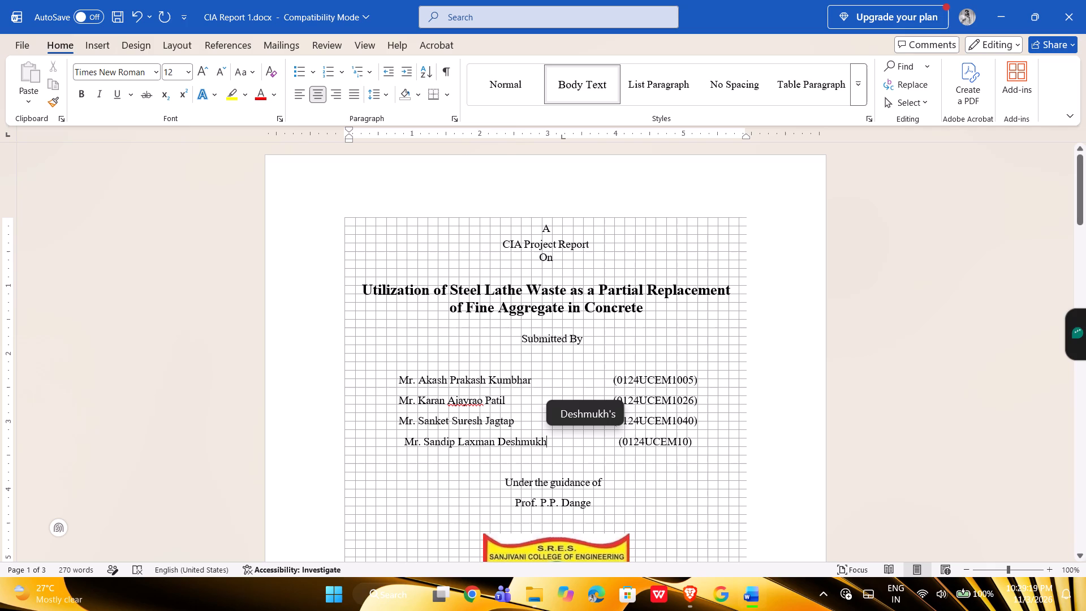
left_click(686, 444)
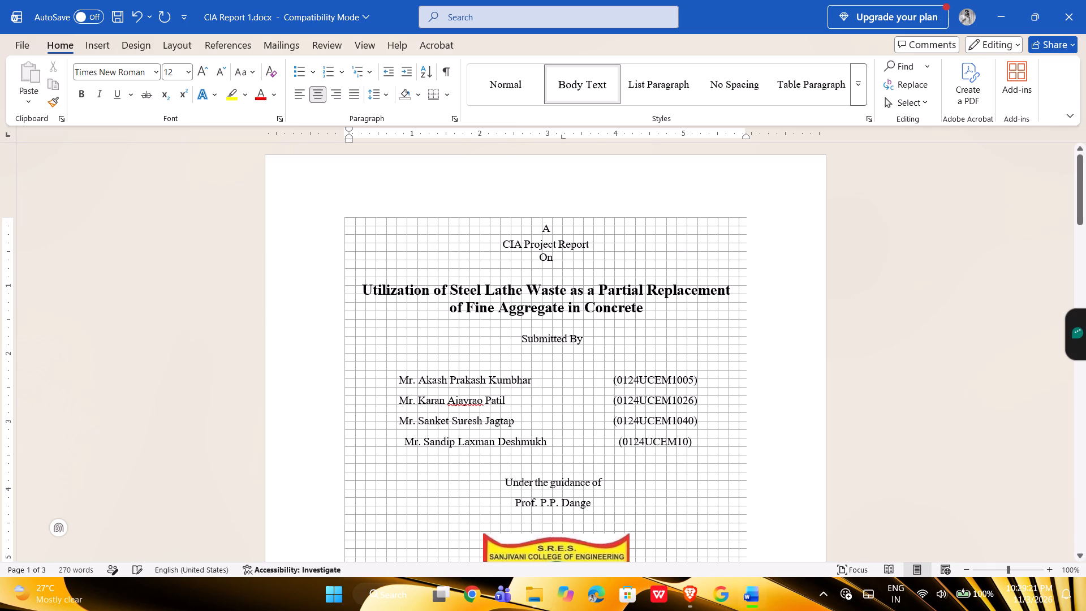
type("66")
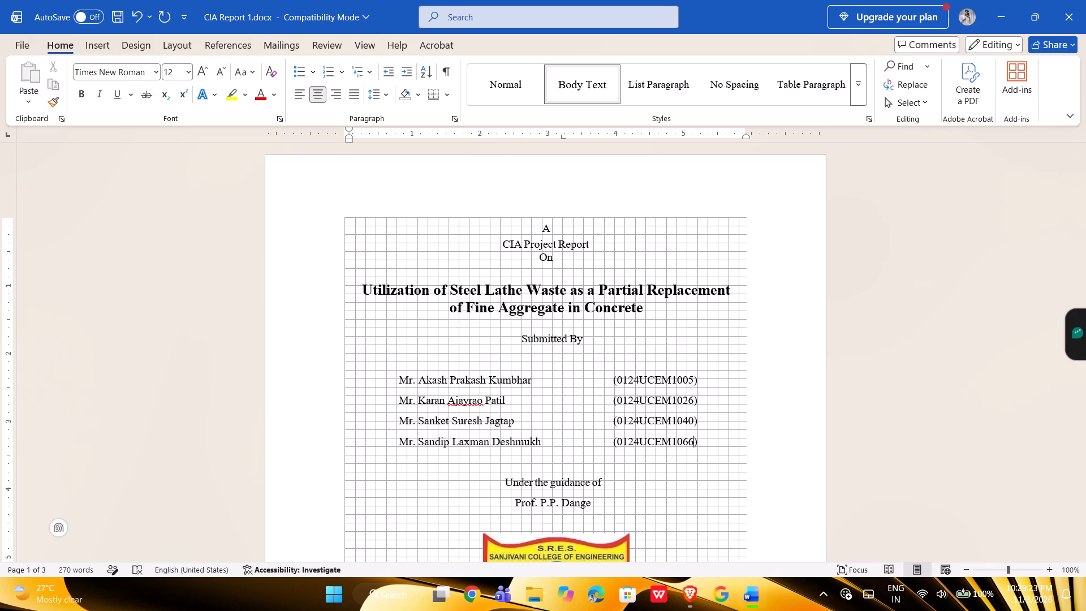
Delete the professor's surname from the line below "Under the guidance of" on the title page.
left_click(588, 503)
left_click(591, 505)
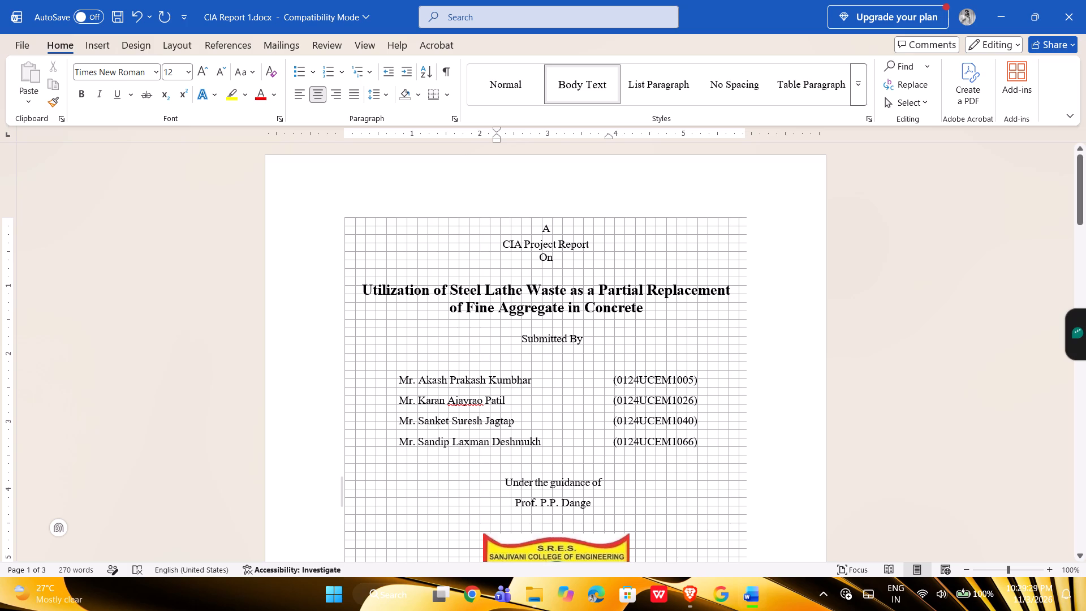
key("BackSpace")
key("BackSpace")
key("BackSpace")
key("BackSpace")
key("BackSpace")
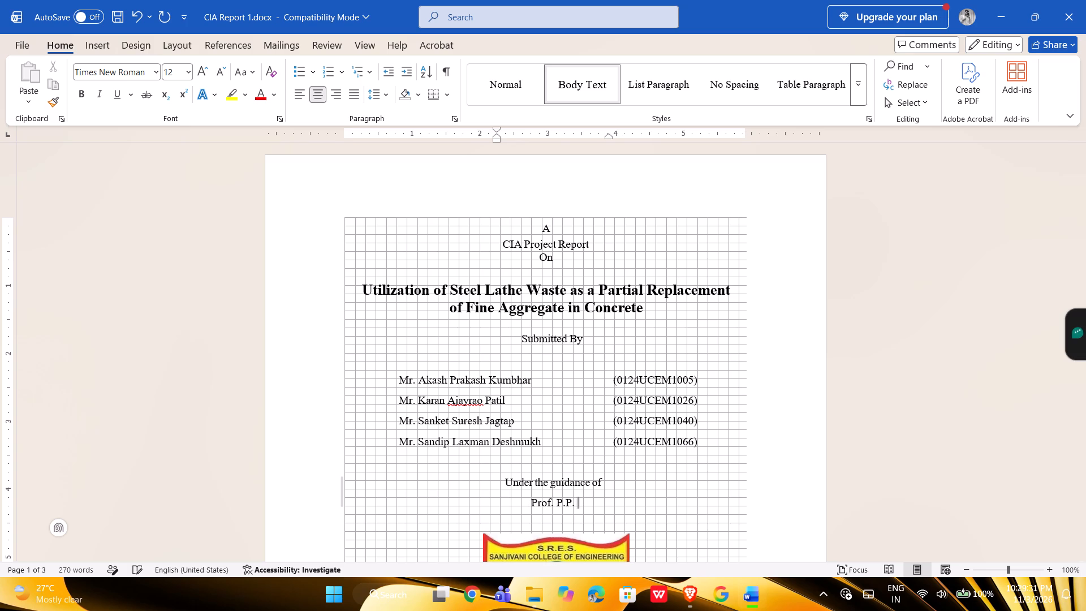
Delete the existing guide's title and name below "Under the guidance of" on the title page, leaving an empty line.
key("BackSpace")
key("BackSpace")
key("BackSpace")
key("BackSpace")
key("BackSpace")
key("BackSpace")
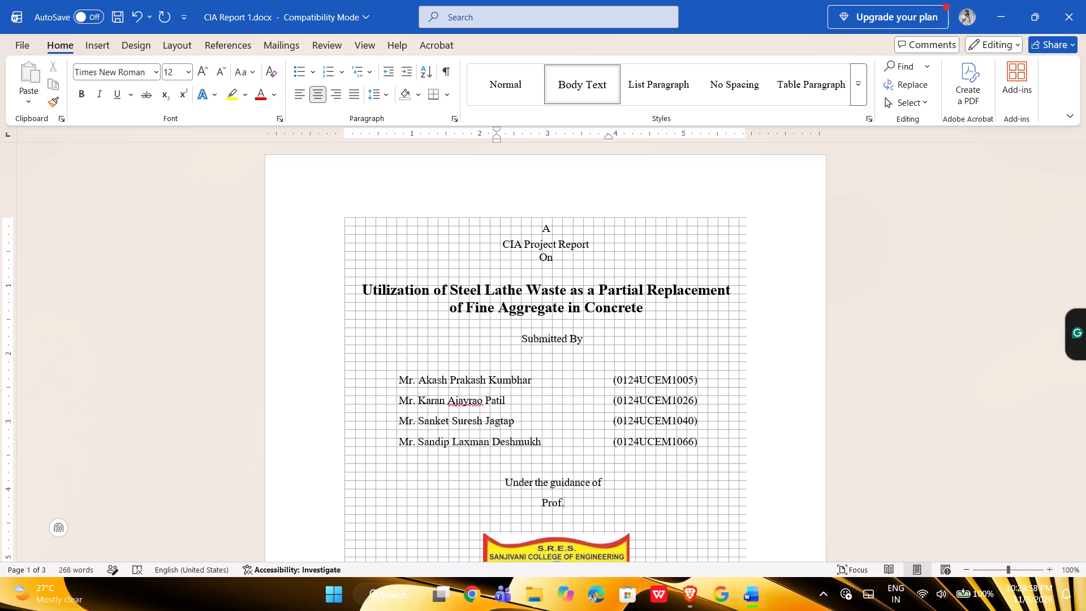
key("BackSpace")
key("BackSpace")
key("BackSpace")
key("BackSpace")
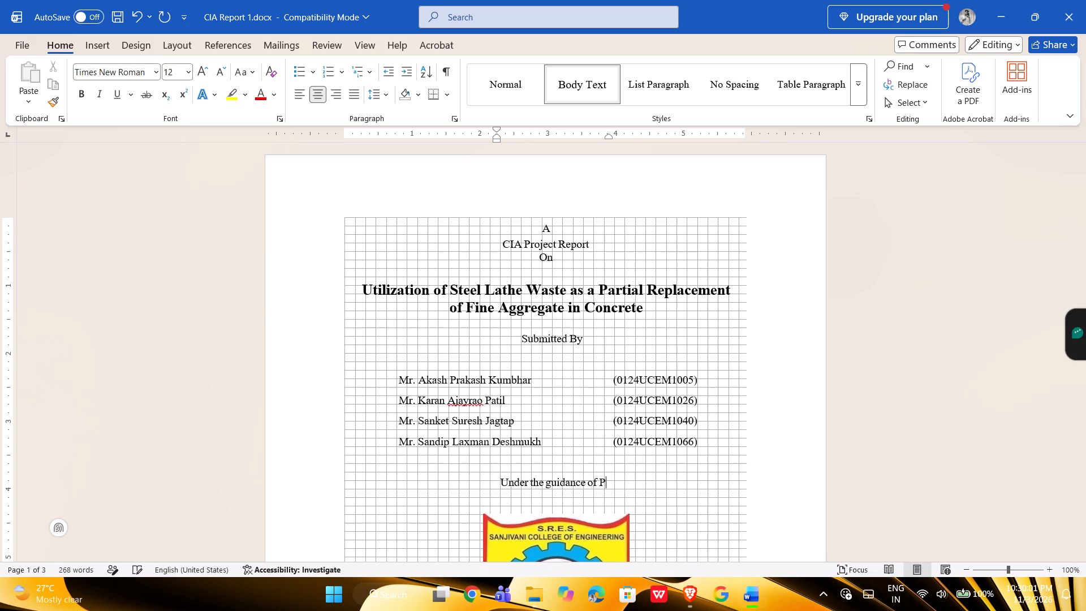
key("BackSpace")
key("Return")
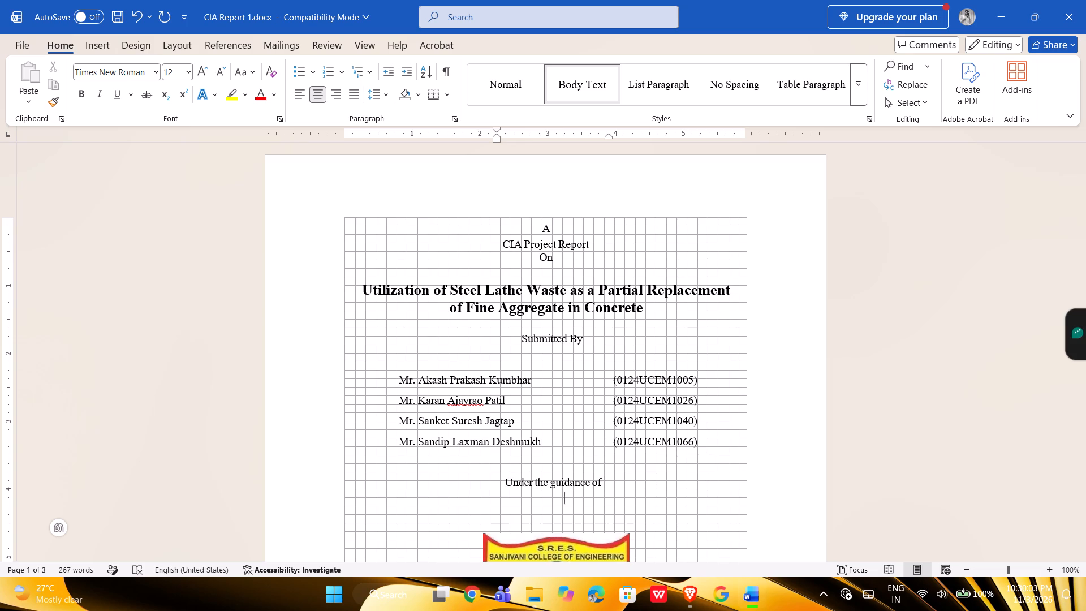
Enter the new guide's name with the title "Dr." on the empty line below "Under the guidance of".
key("shift+d")
key("r")
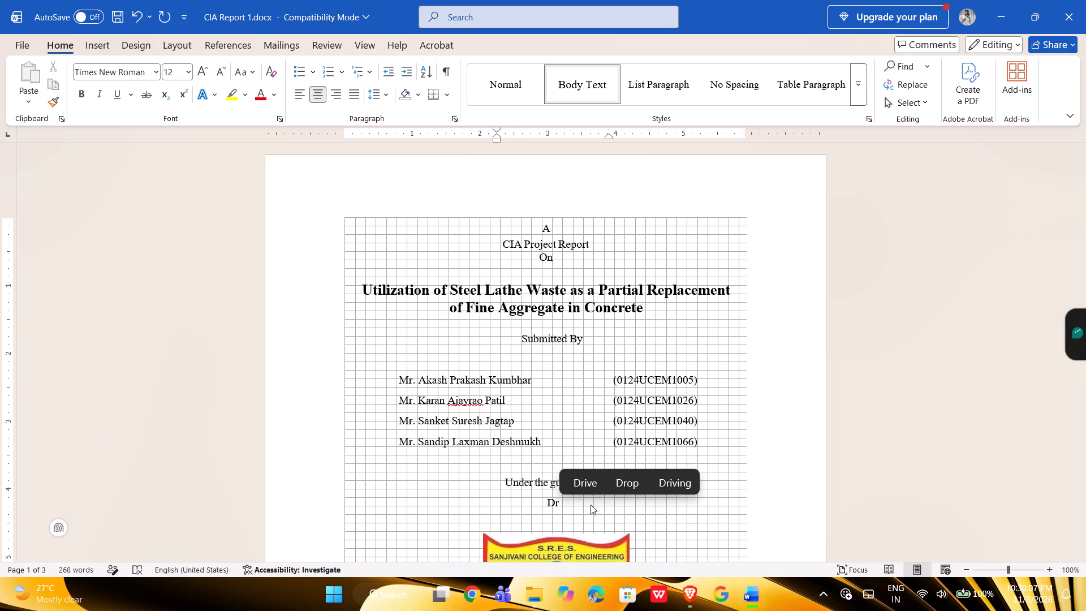
key("period")
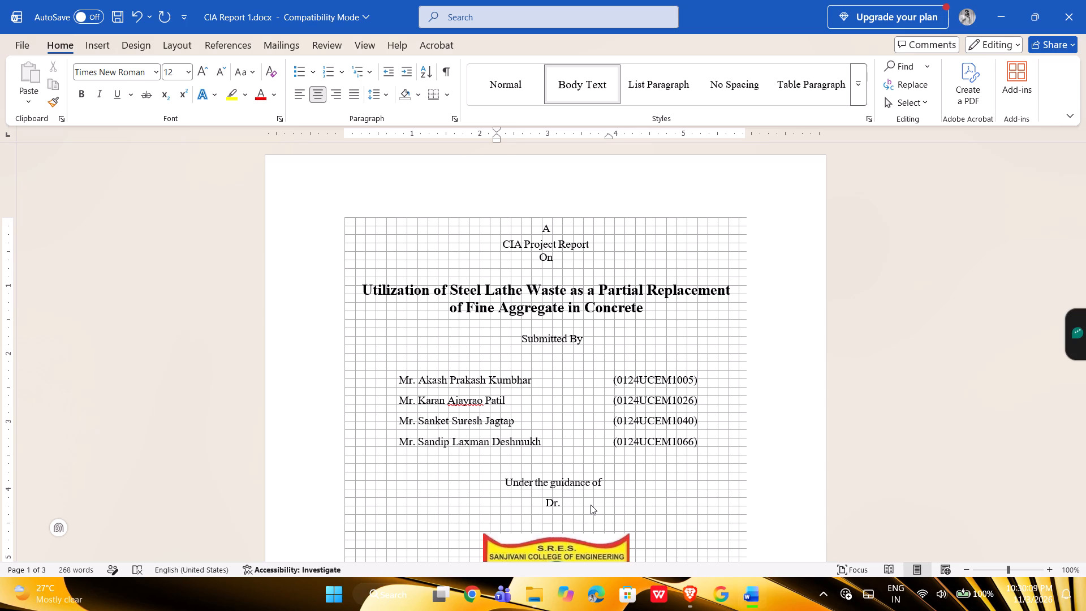
key("shift+a")
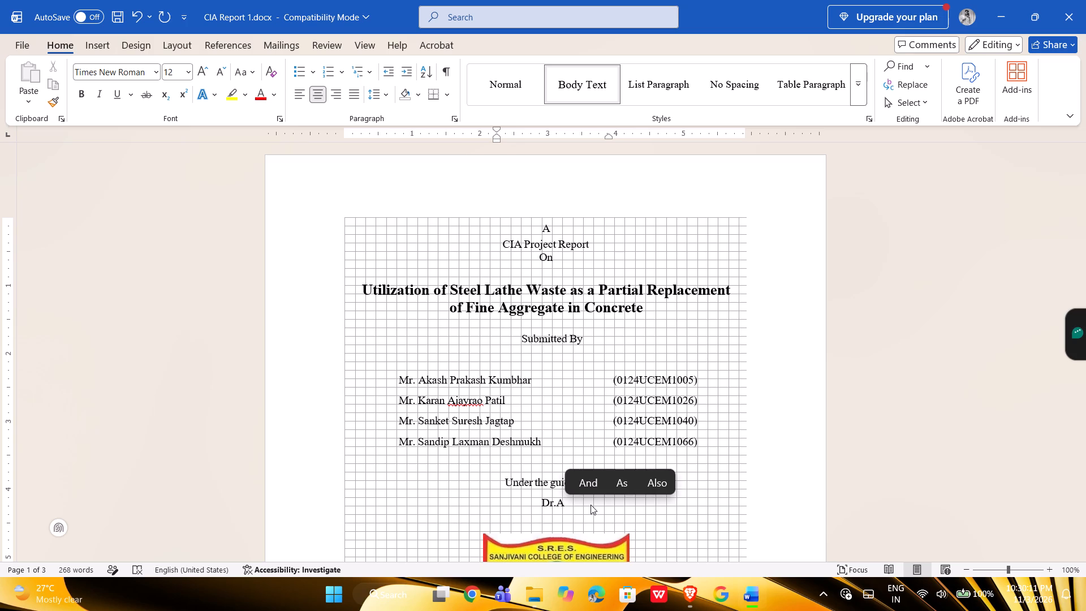
key("period")
key("shift+v")
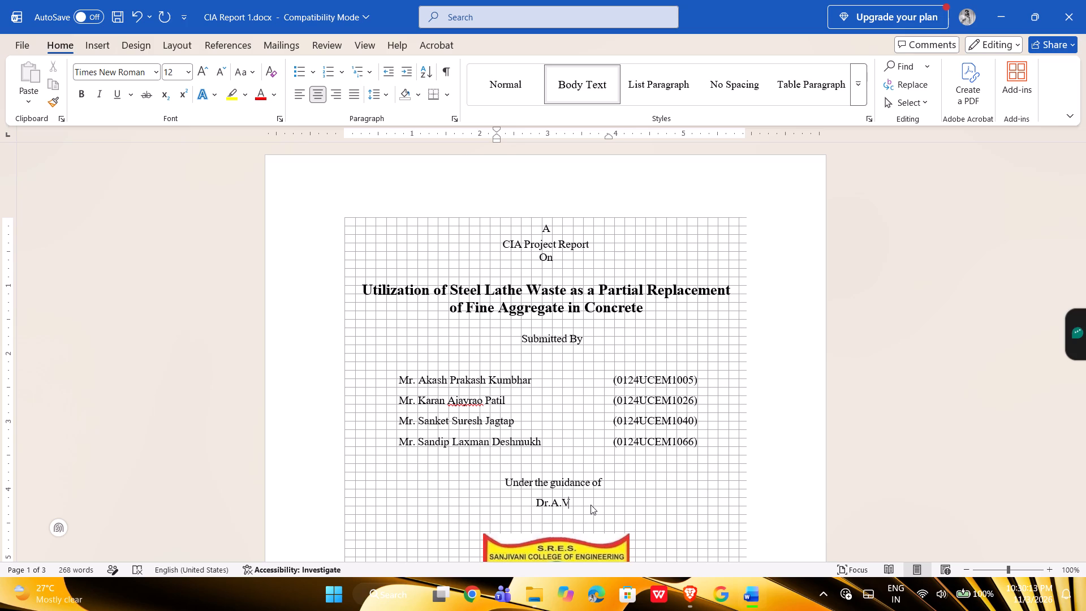
key("period")
key("shift+d")
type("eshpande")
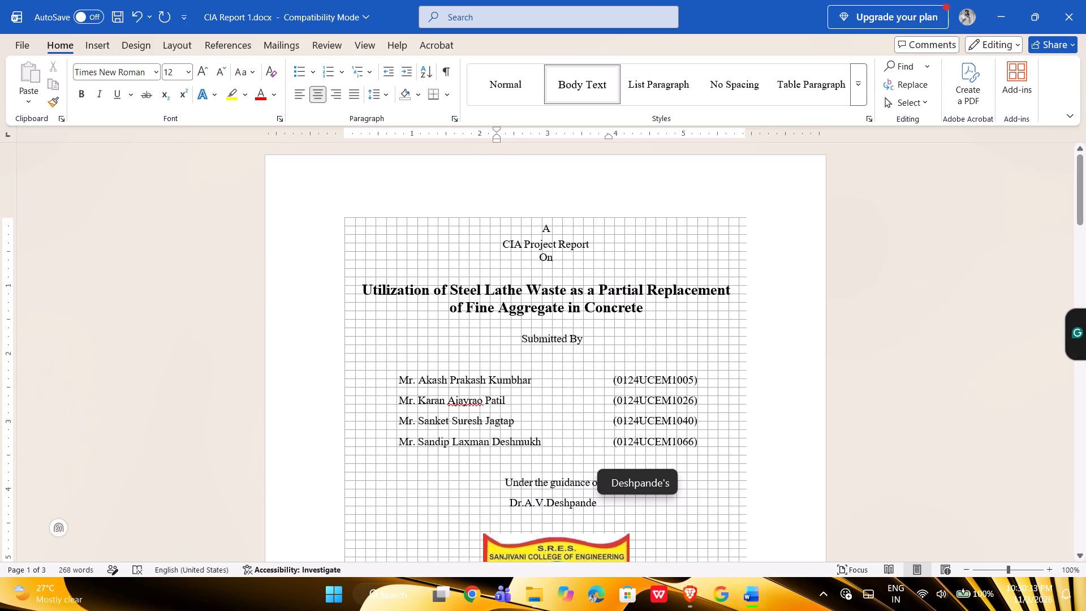
left_click(924, 489)
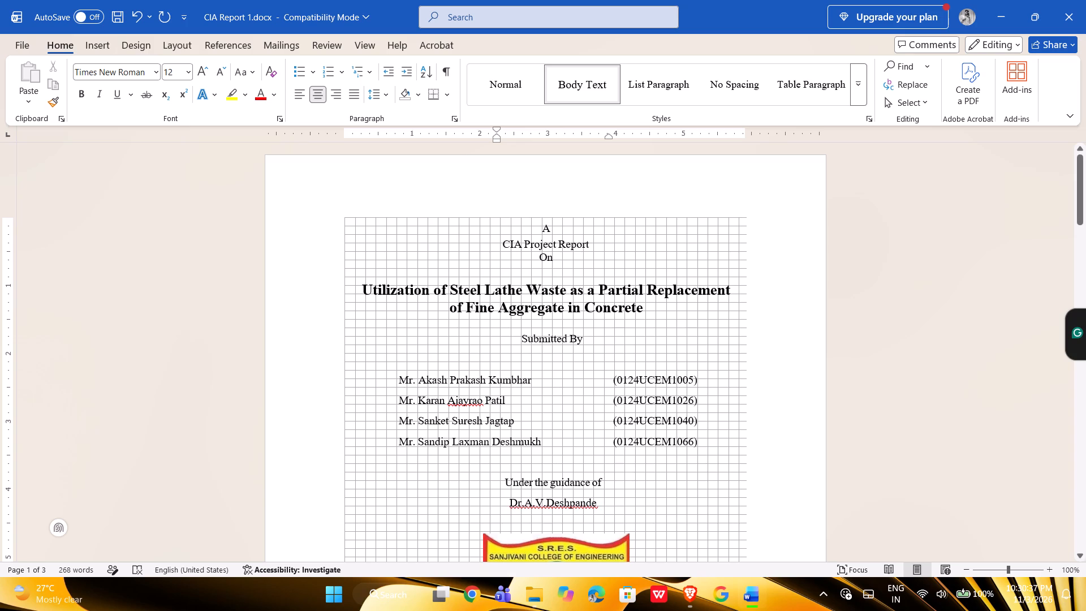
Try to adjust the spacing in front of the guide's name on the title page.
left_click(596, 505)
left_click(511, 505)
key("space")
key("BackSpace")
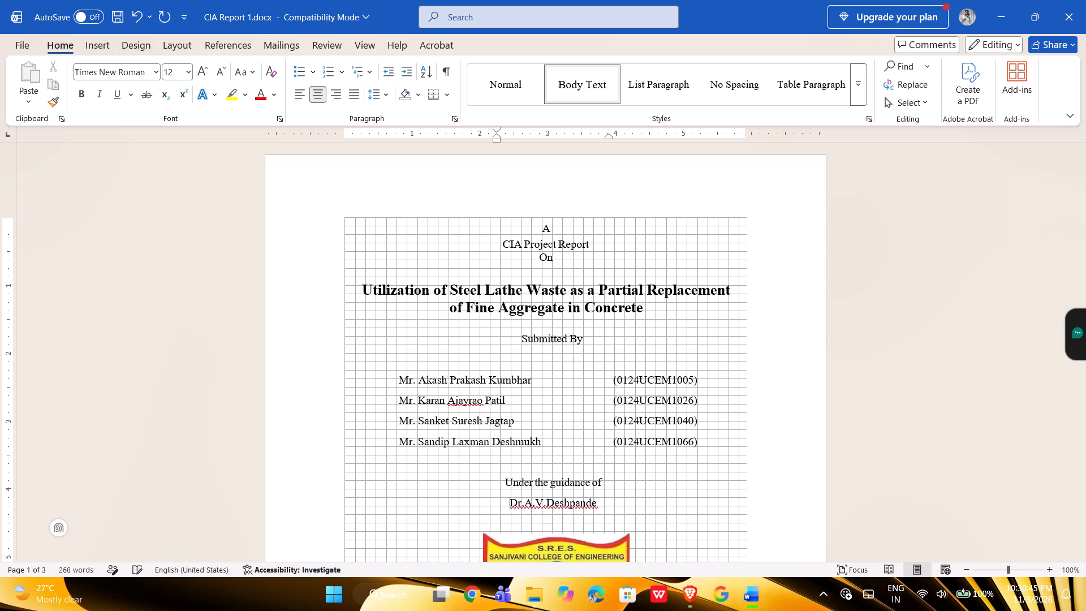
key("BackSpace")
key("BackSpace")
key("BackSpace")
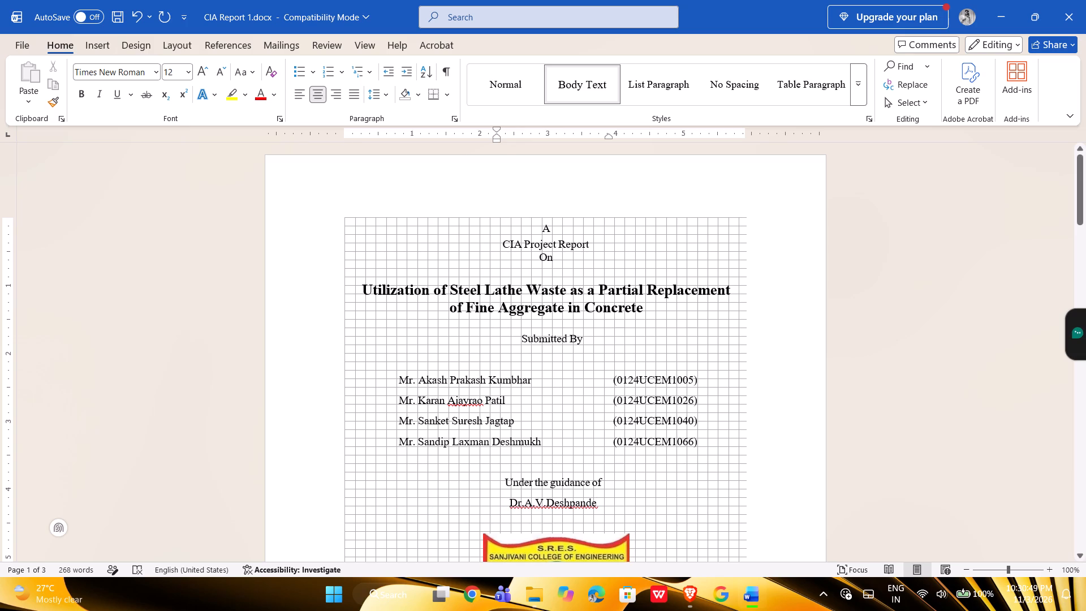
Place the text cursor at the end of the report title, after "Concrete".
scroll(694, 502, "down", 3)
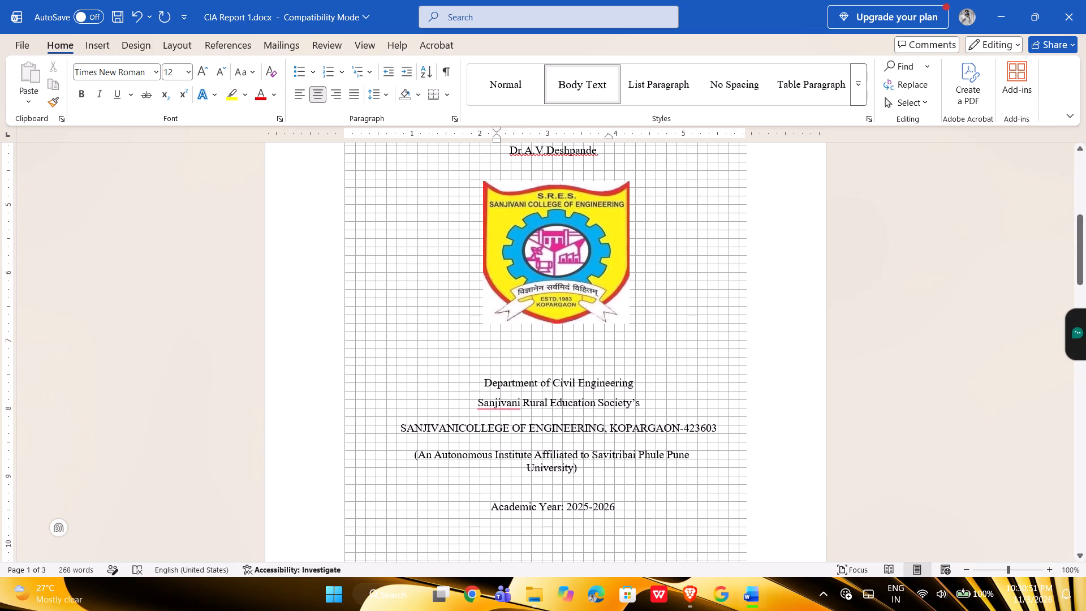
scroll(694, 502, "up", 2)
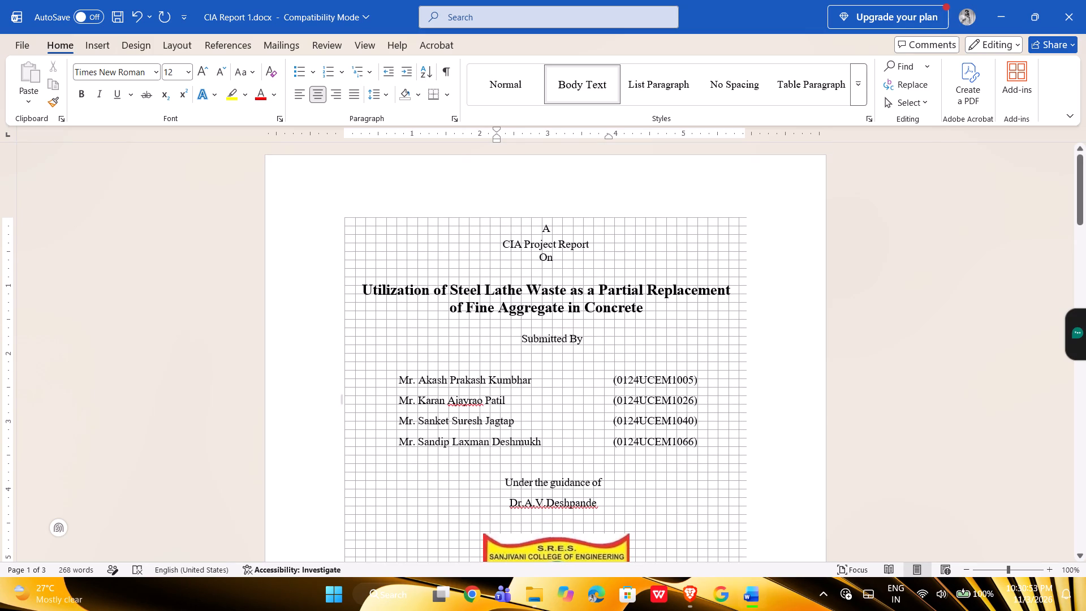
left_click(641, 308)
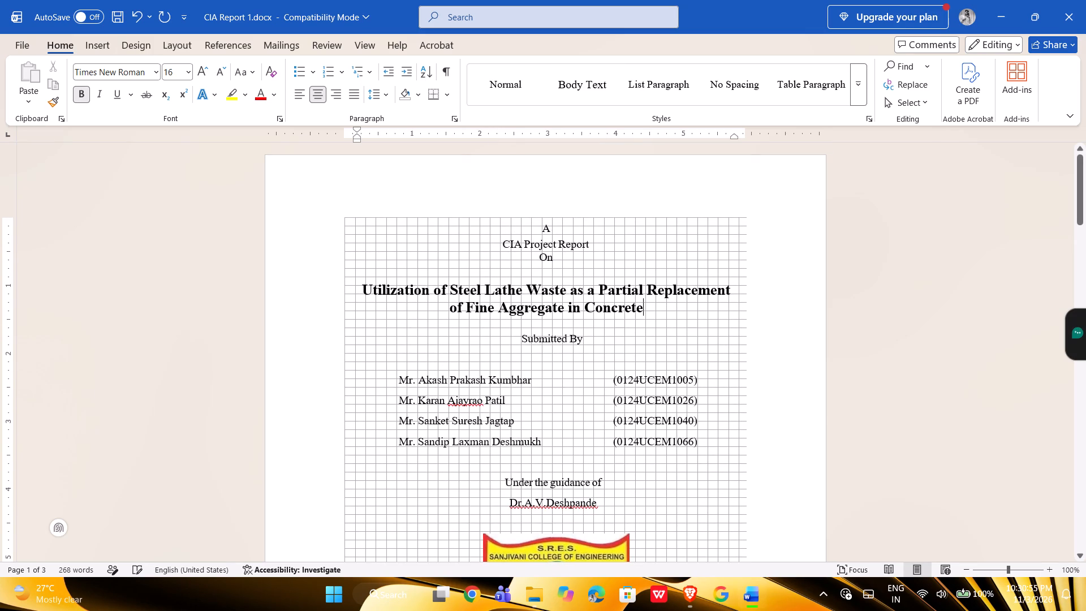
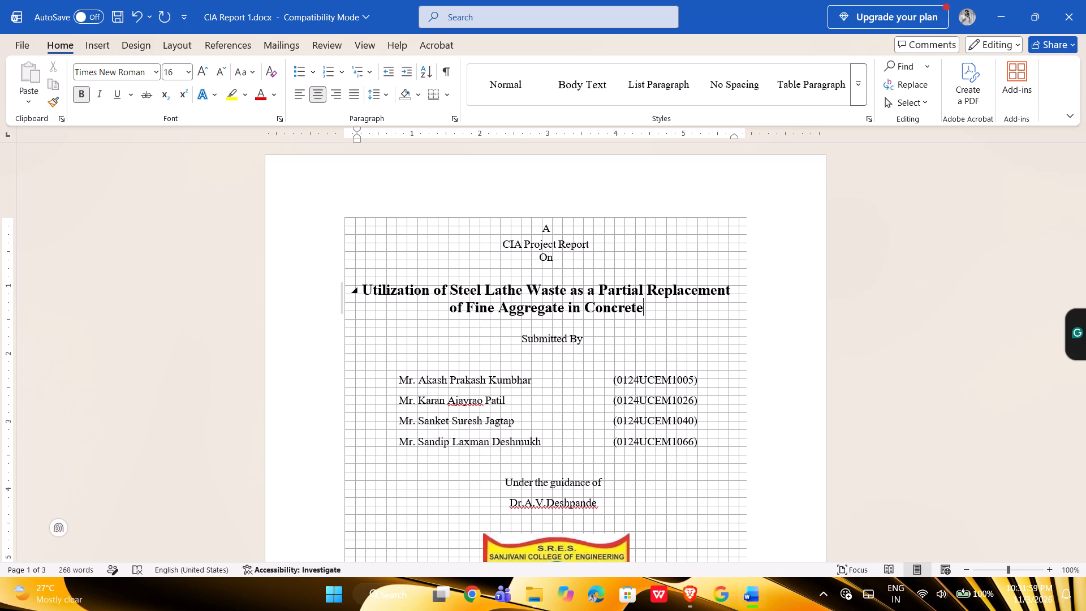
Delete the entire existing report title below "On" on the title page, leaving its line empty.
key("BackSpace")
key("BackSpace")
key("BackSpace")
key("BackSpace")
key("BackSpace")
key("BackSpace")
key("BackSpace")
key("BackSpace")
key("BackSpace")
key("BackSpace")
key("BackSpace")
key("BackSpace")
key("BackSpace")
key("BackSpace")
key("BackSpace")
key("BackSpace")
key("BackSpace")
key("BackSpace")
key("BackSpace")
key("BackSpace")
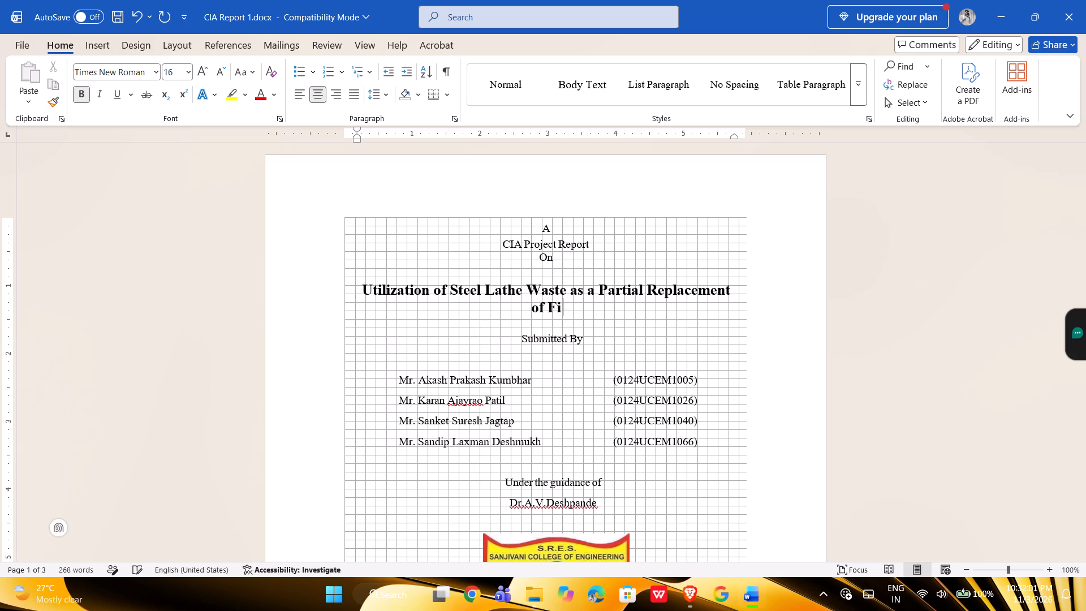
key("BackSpace")
key("BackSpace")
key("BackSpace")
key("BackSpace")
key("BackSpace")
key("BackSpace")
key("BackSpace")
key("BackSpace")
key("BackSpace")
key("BackSpace")
key("BackSpace")
key("BackSpace")
key("BackSpace")
key("BackSpace")
key("BackSpace")
key("BackSpace")
key("BackSpace")
key("BackSpace")
key("BackSpace")
key("BackSpace")
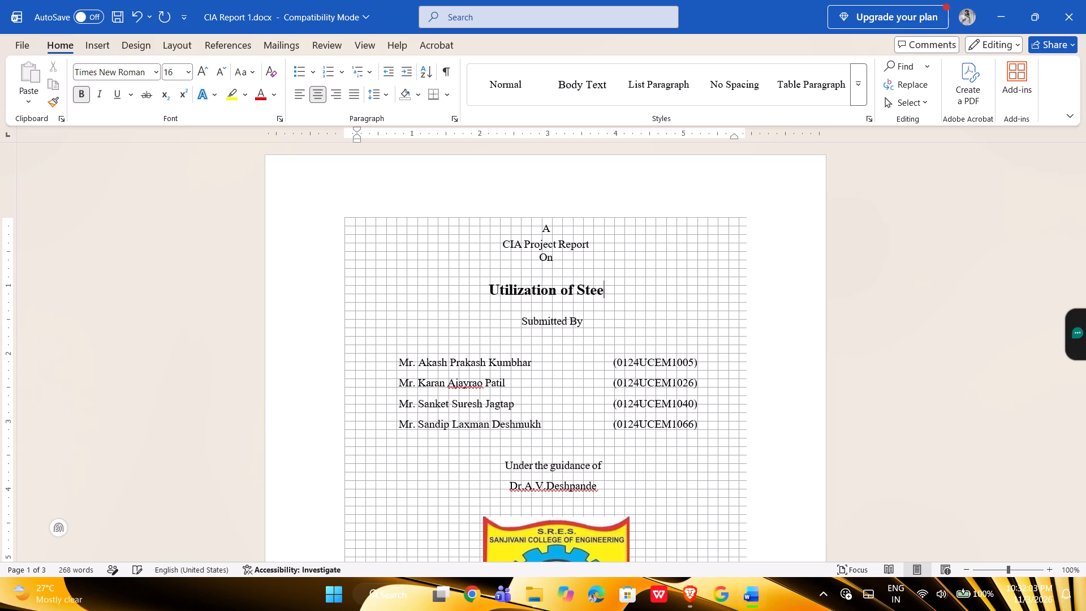
key("BackSpace")
key("BackSpace")
key("BackSpace")
key("BackSpace")
key("BackSpace")
key("BackSpace")
key("BackSpace")
key("BackSpace")
key("BackSpace")
key("BackSpace")
key("BackSpace")
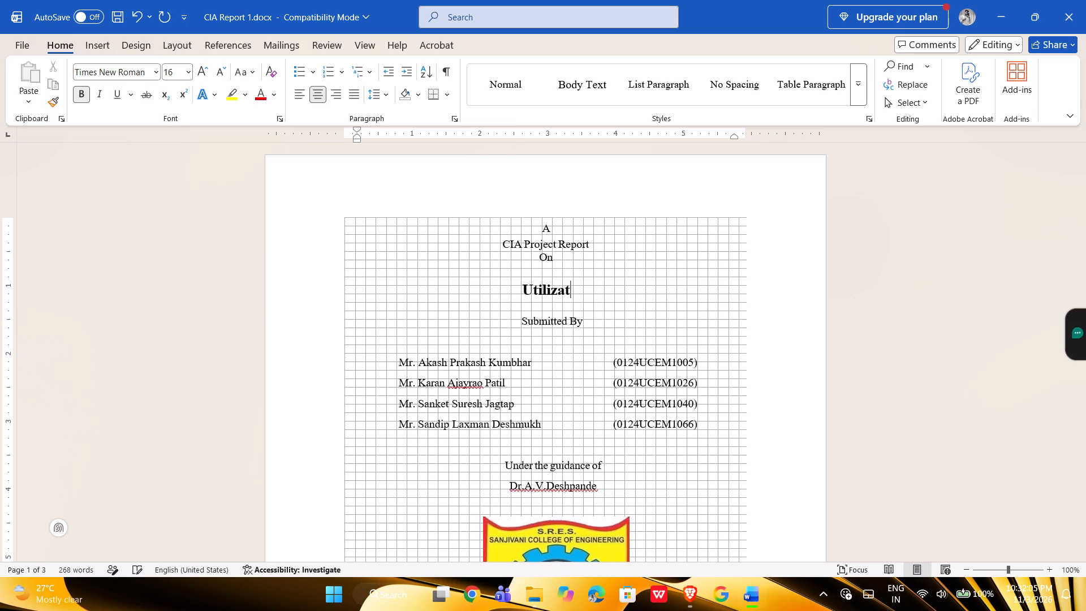
key("BackSpace")
key("BackSpace")
key("BackSpace")
key("BackSpace")
key("BackSpace")
key("BackSpace")
key("BackSpace")
key("BackSpace")
Enter the new report title "Water Quality Assesment of Sanjivani Campus Borewell" on the empty title line.
type("Water")
key("space")
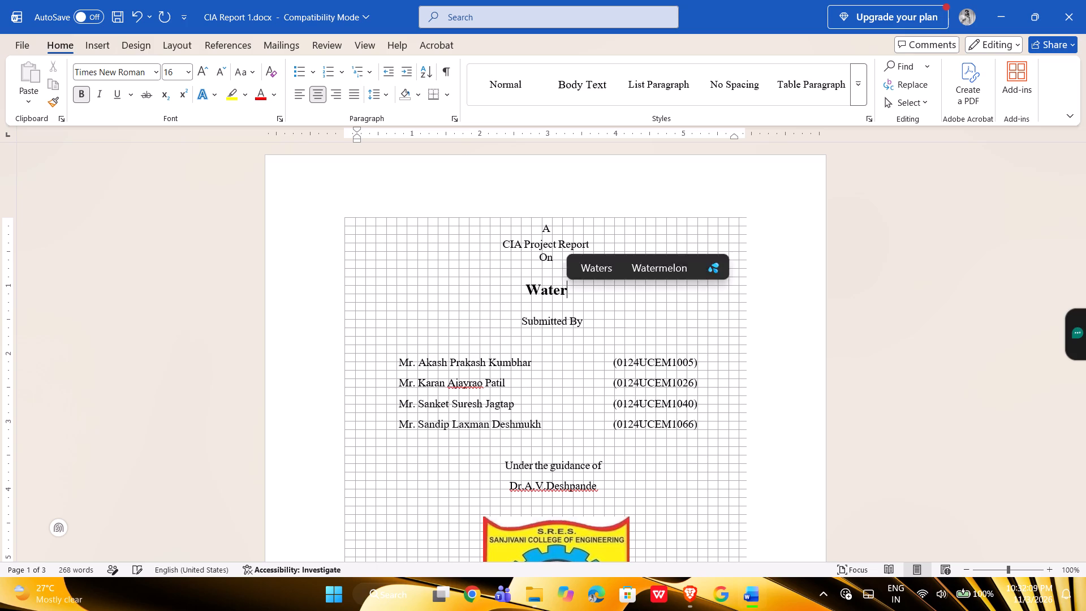
key("shift+q")
type("uality")
key("space")
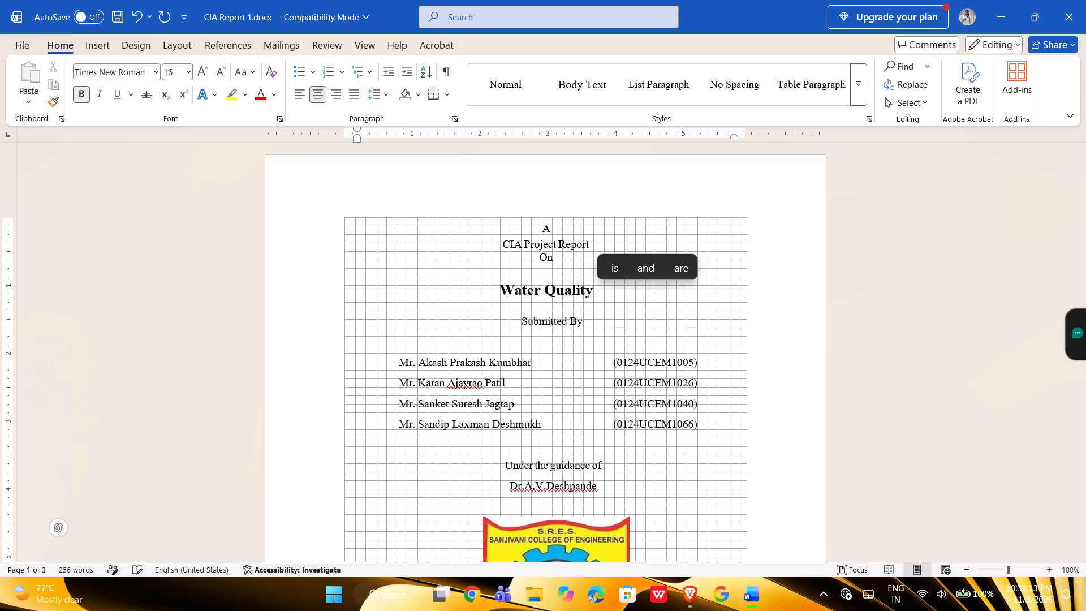
type("Assesment of")
key("space")
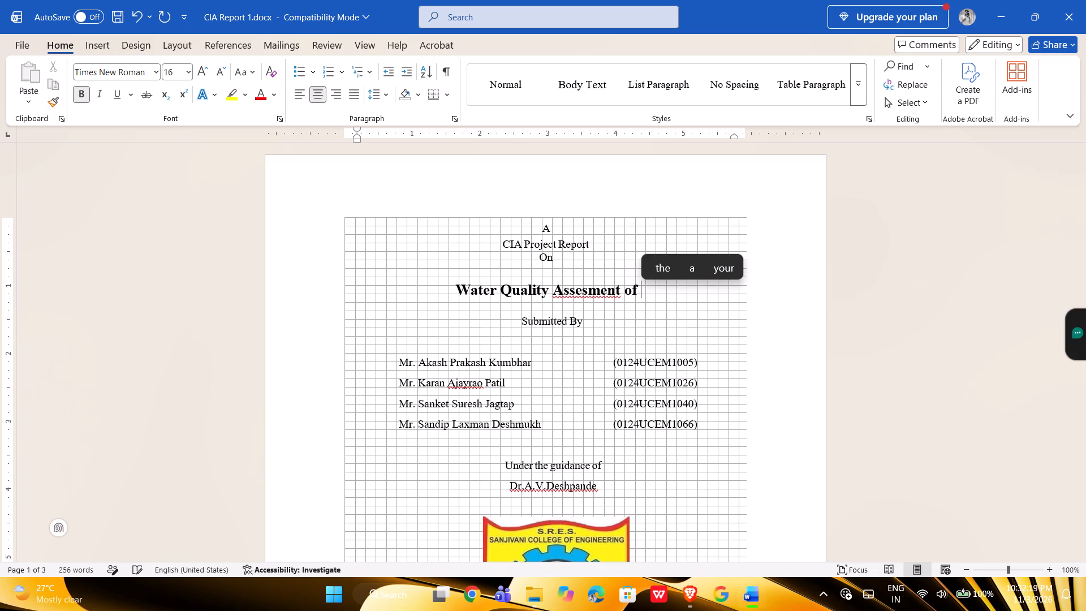
type("Sanjivani")
key("space")
key("shift+c")
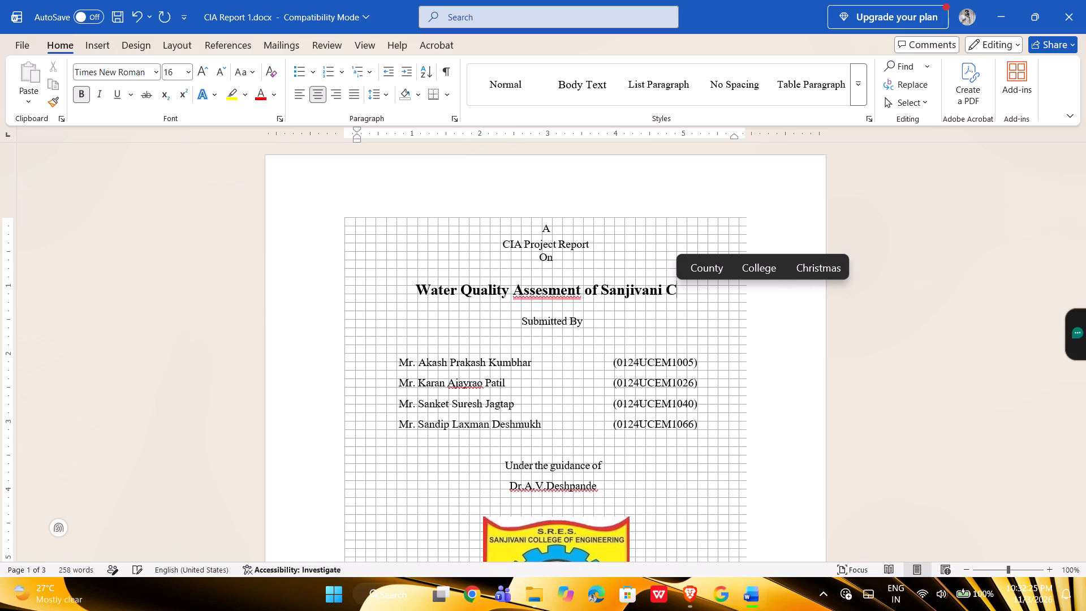
type("ampus")
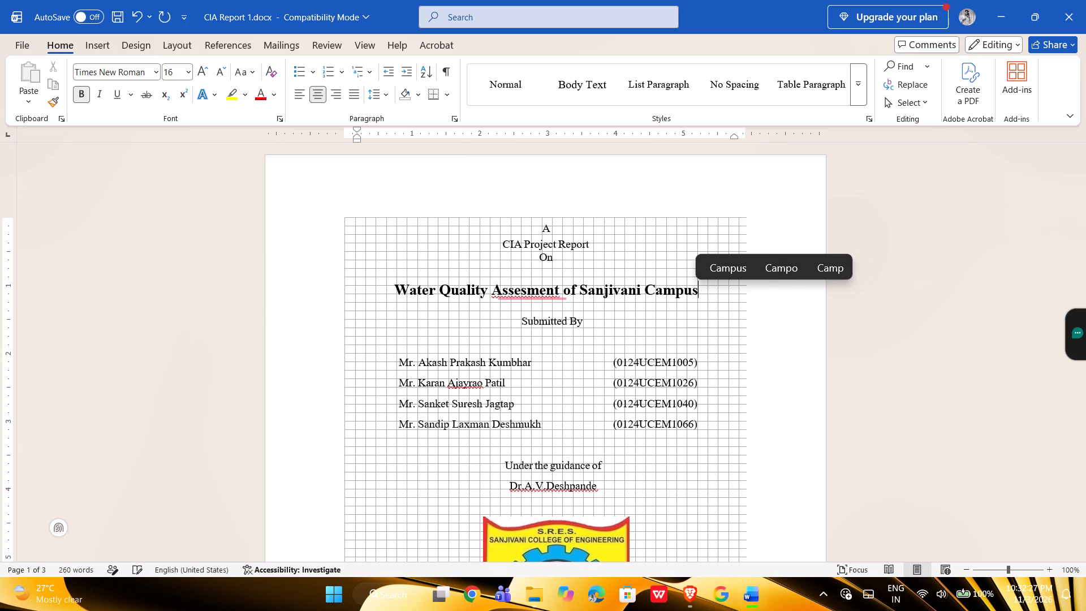
key("space")
key("shift+b")
type("orewell")
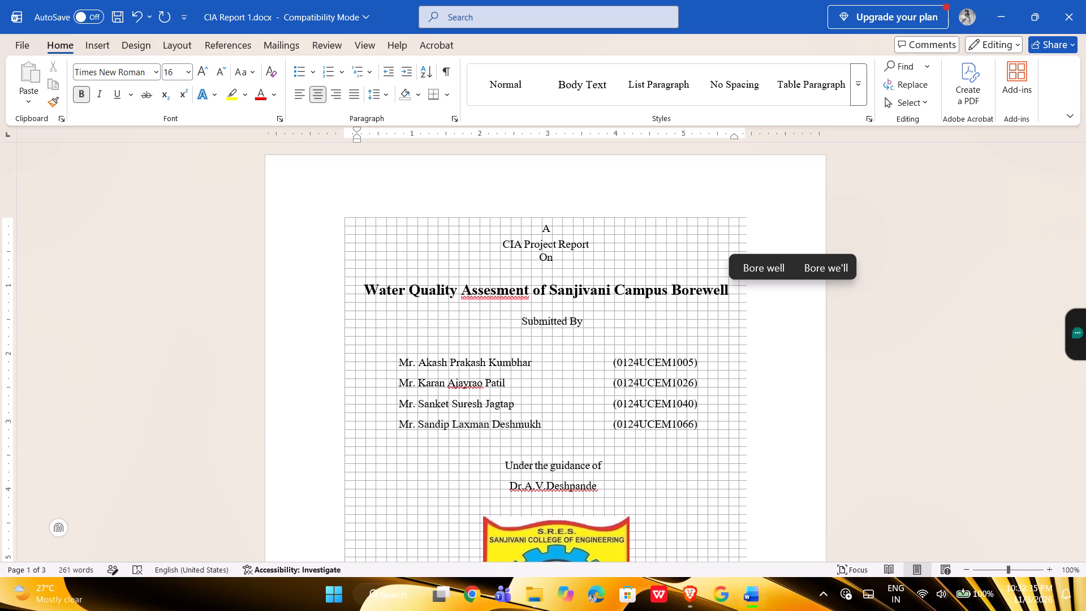
Change the academic year at the bottom of the title page to 2026-2027.
scroll(637, 471, "down", 1)
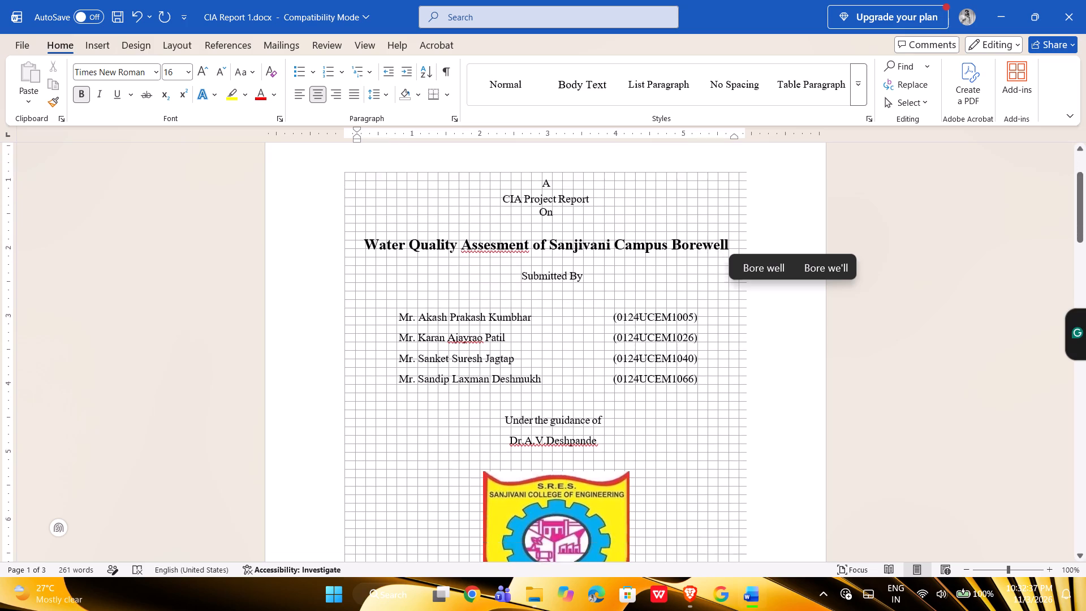
scroll(637, 471, "down", 3)
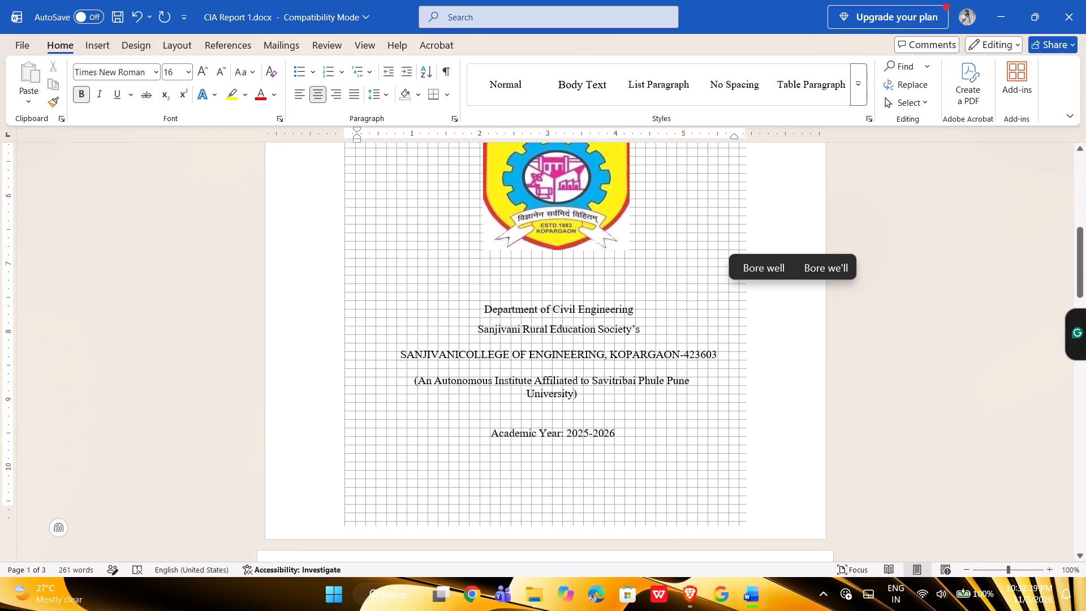
scroll(637, 471, "down", 1)
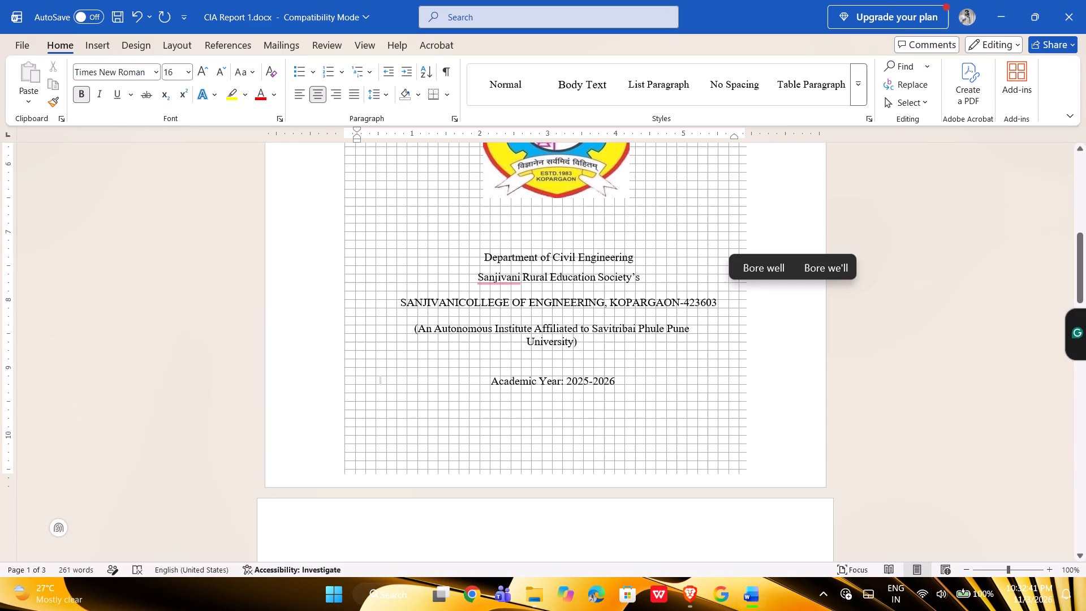
left_click(588, 377)
key("BackSpace")
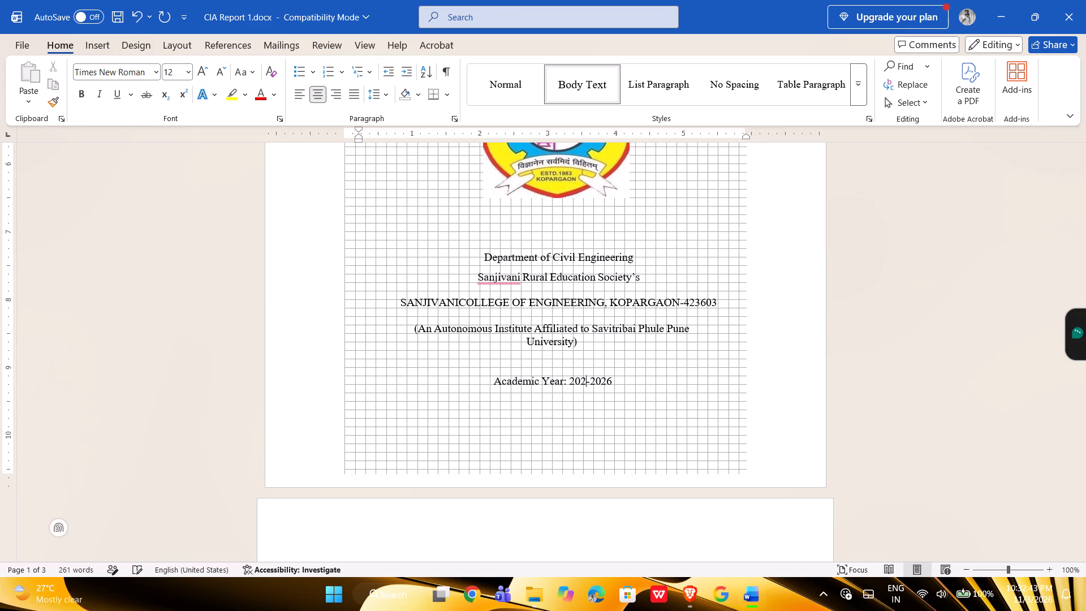
key("6")
key("Right")
key("Right")
key("Right")
key("Right")
key("Right")
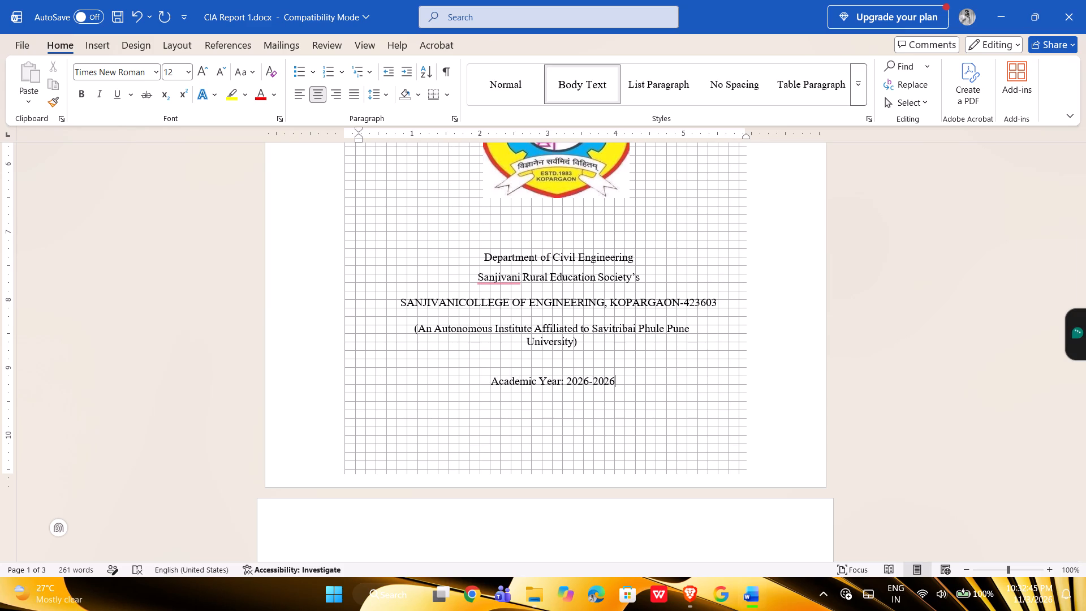
key("BackSpace")
key("7")
Delete the first student's name from the list below "This is to certify that," on the certificate page.
scroll(667, 410, "down", 1)
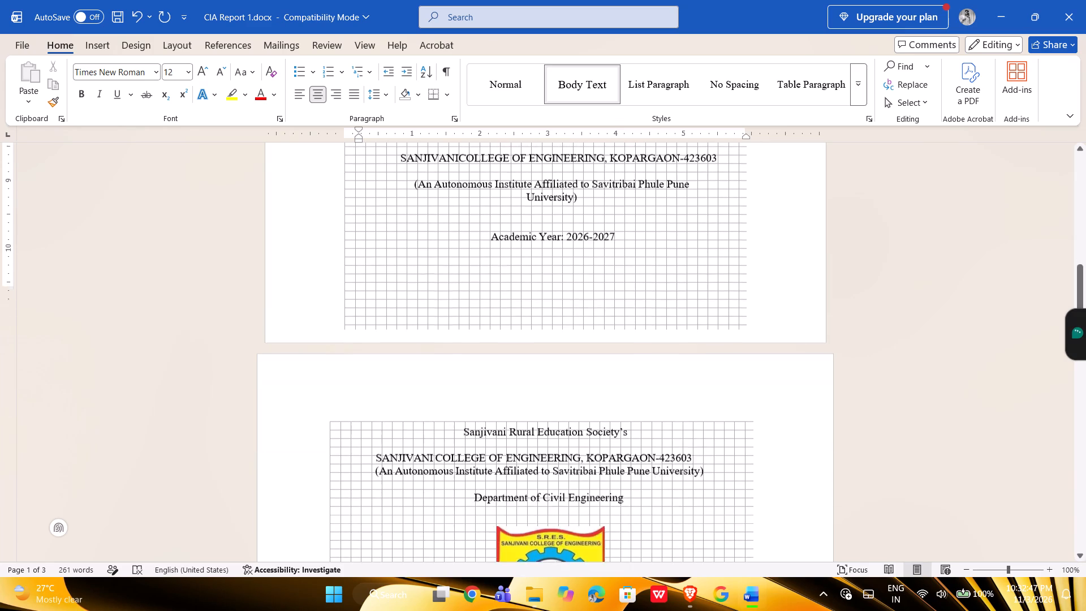
scroll(667, 410, "down", 1)
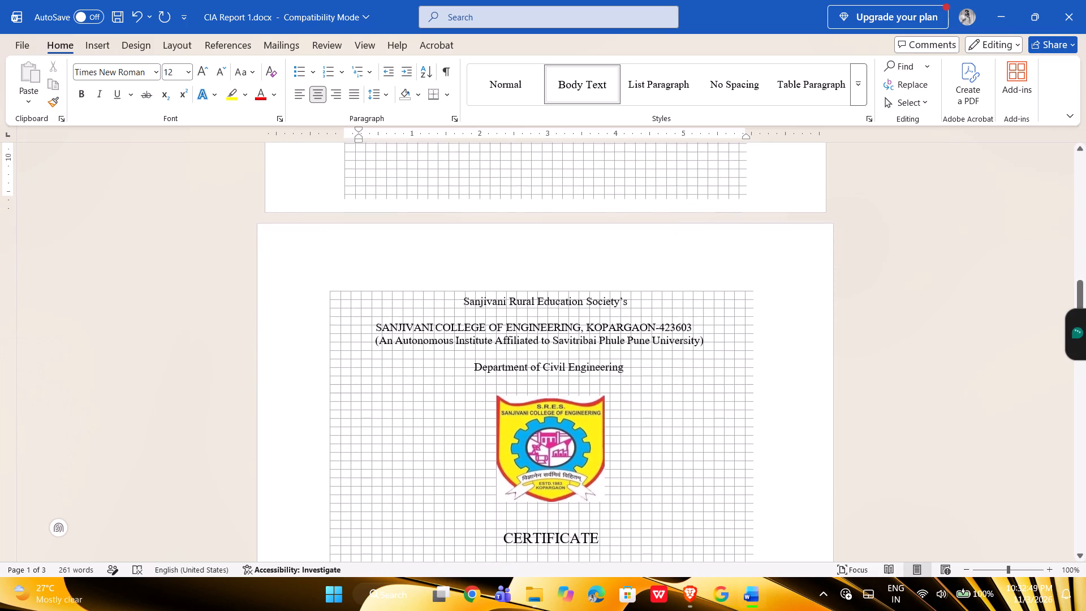
scroll(667, 410, "down", 1)
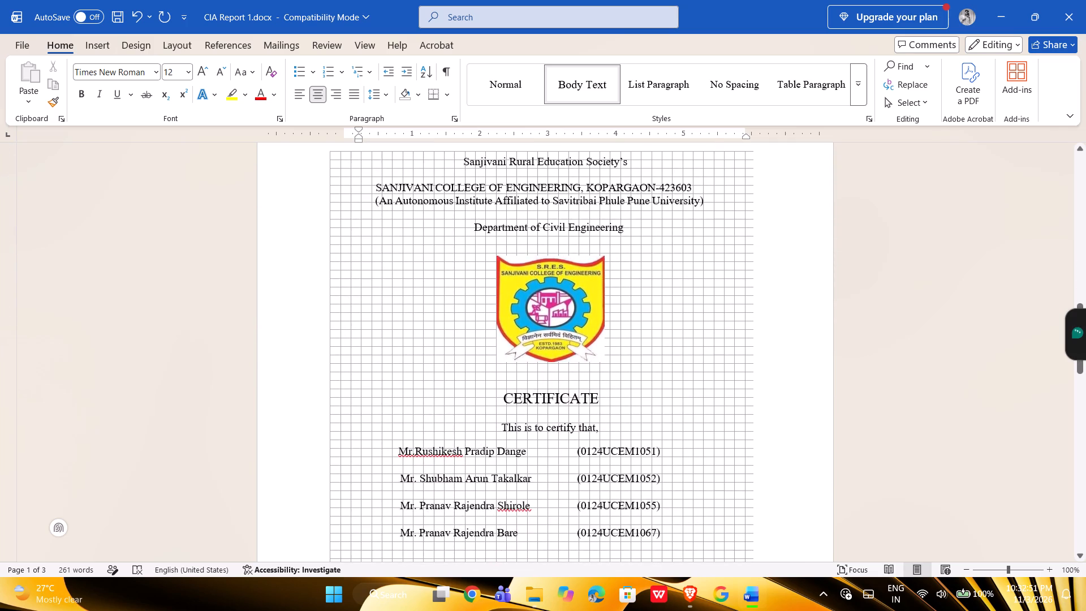
scroll(667, 410, "down", 1)
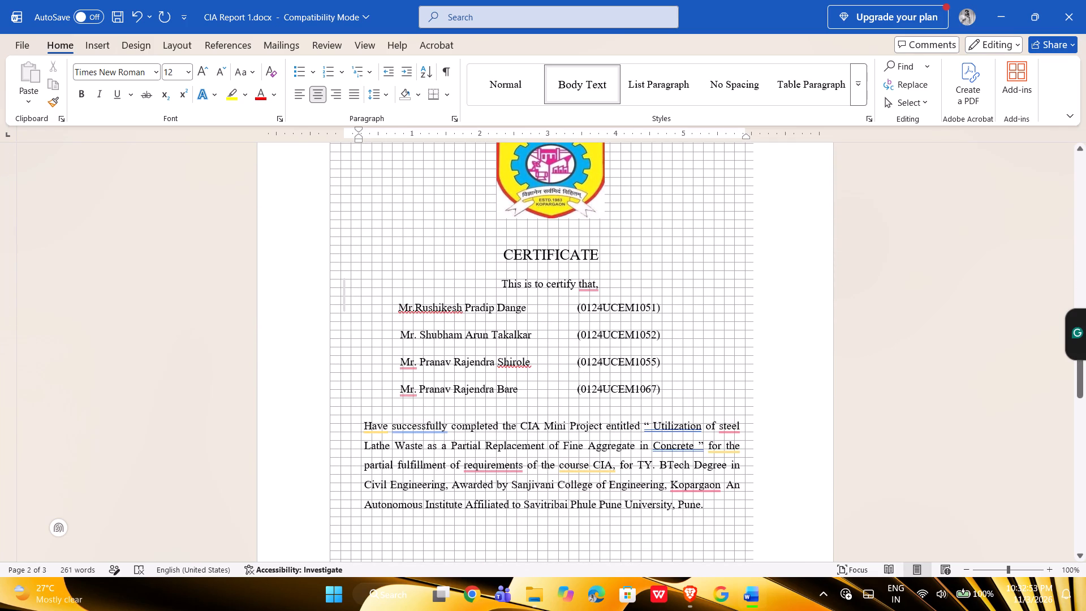
left_click(523, 311)
left_click(538, 315)
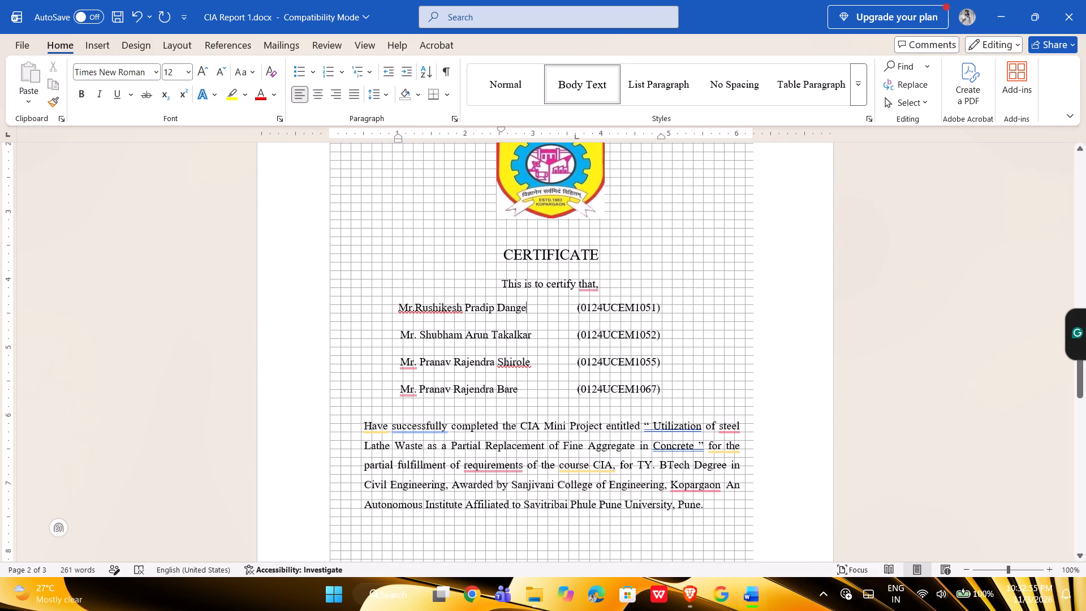
key("BackSpace")
key("BackSpace")
key("BackSpace")
key("BackSpace")
key("BackSpace")
key("BackSpace")
key("BackSpace")
key("BackSpace")
key("BackSpace")
key("BackSpace")
key("BackSpace")
key("BackSpace")
key("BackSpace")
key("BackSpace")
key("BackSpace")
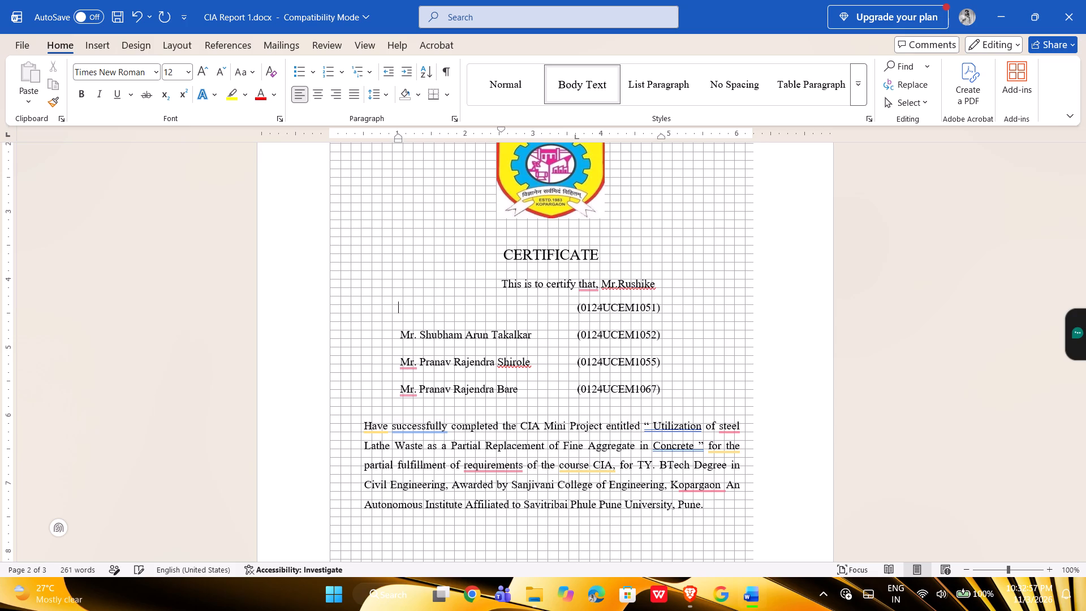
key("BackSpace")
key("BackSpace")
key("BackSpace")
key("BackSpace")
key("BackSpace")
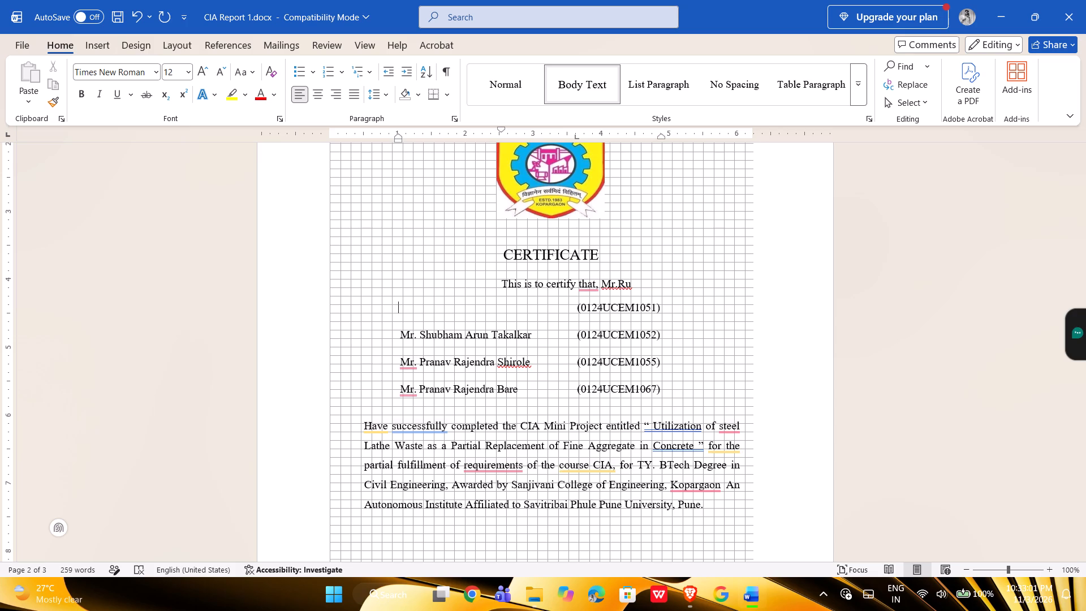
key("BackSpace")
key("BackSpace")
Enter the new first student's full name after "Mr." on the certificate page.
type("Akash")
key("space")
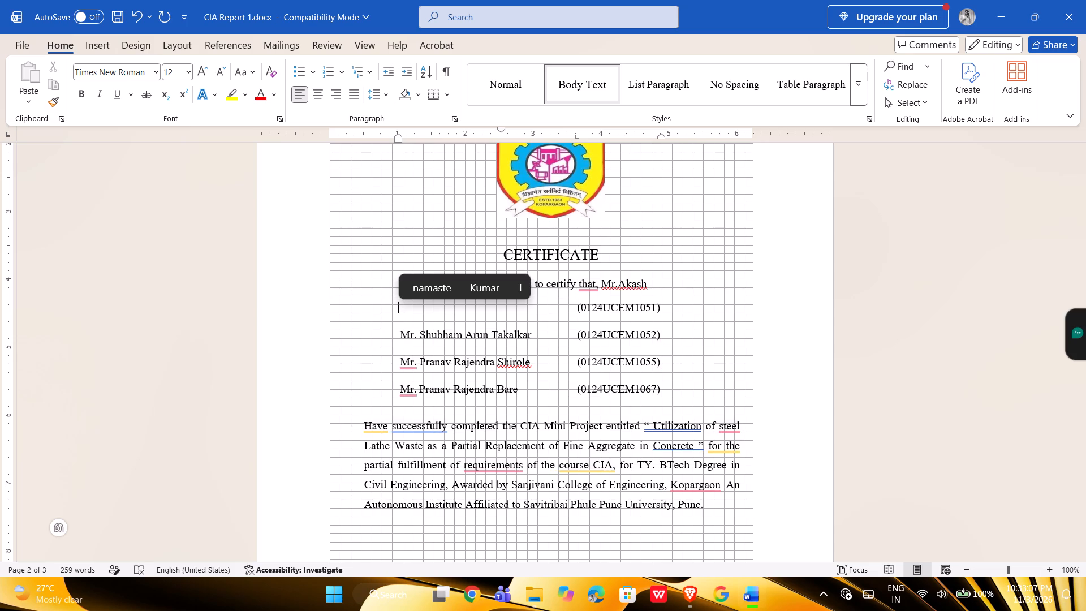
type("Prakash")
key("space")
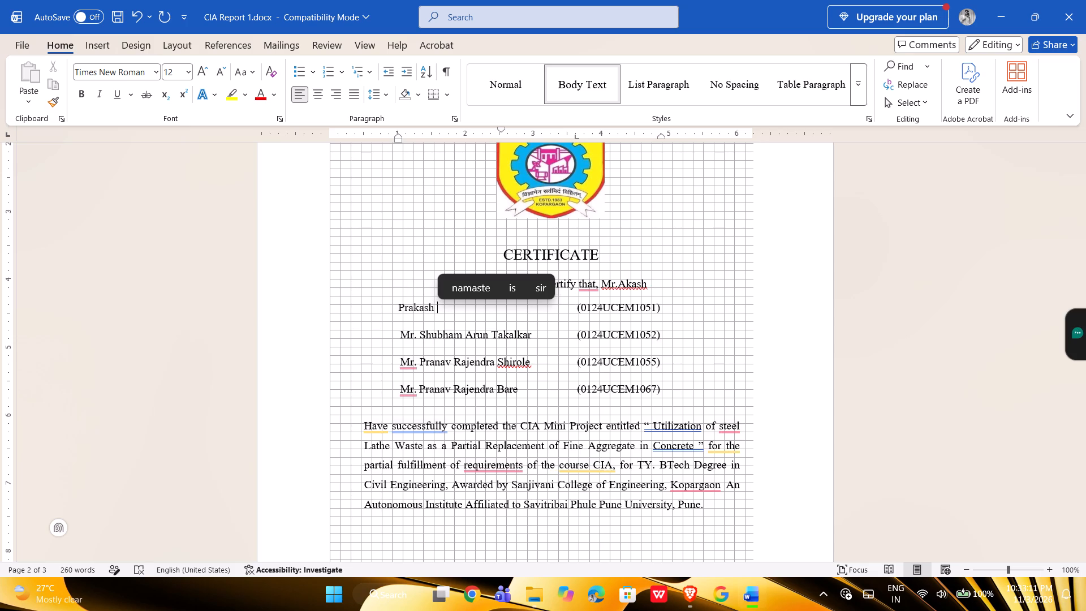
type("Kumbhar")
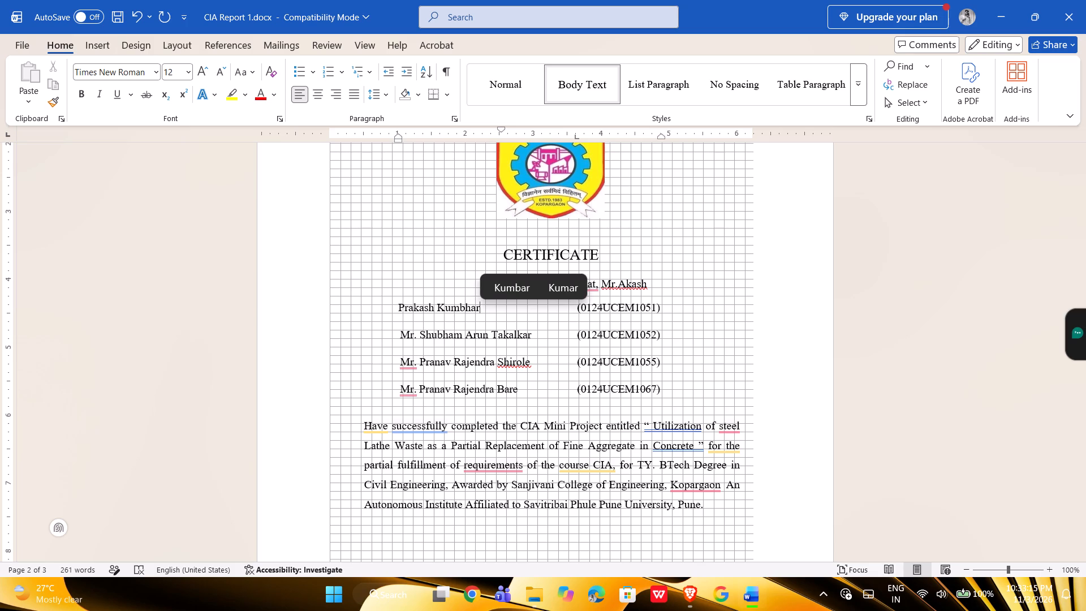
Move the first student's name onto its own line below "This is to certify that,", beside the first ID number.
left_click(605, 286)
key("Return")
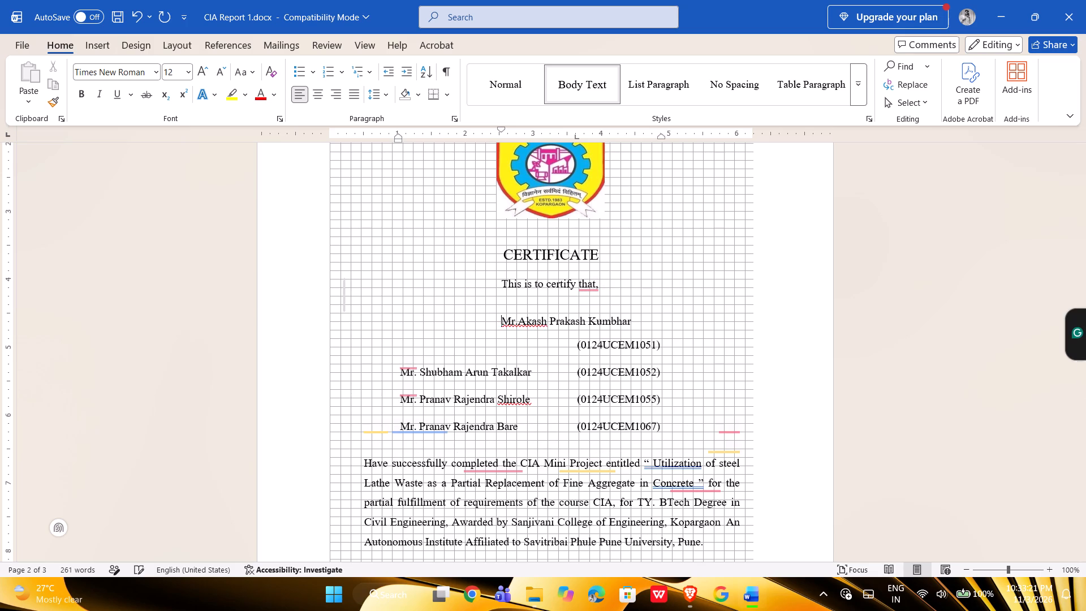
key("BackSpace")
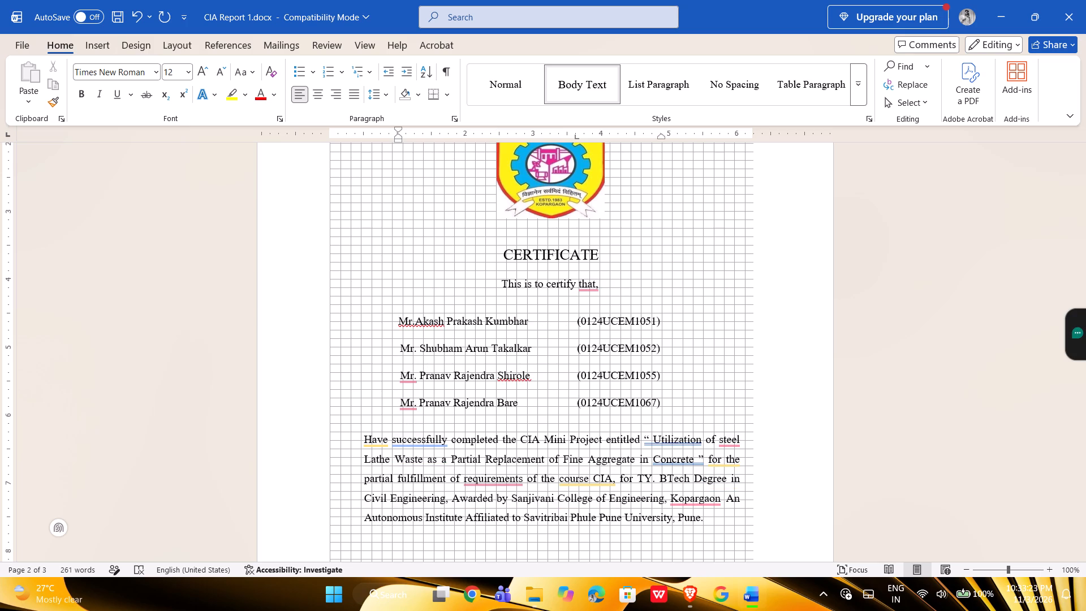
Change the last digits of all four student ID numbers on the certificate page to those of the new group.
left_click(655, 322)
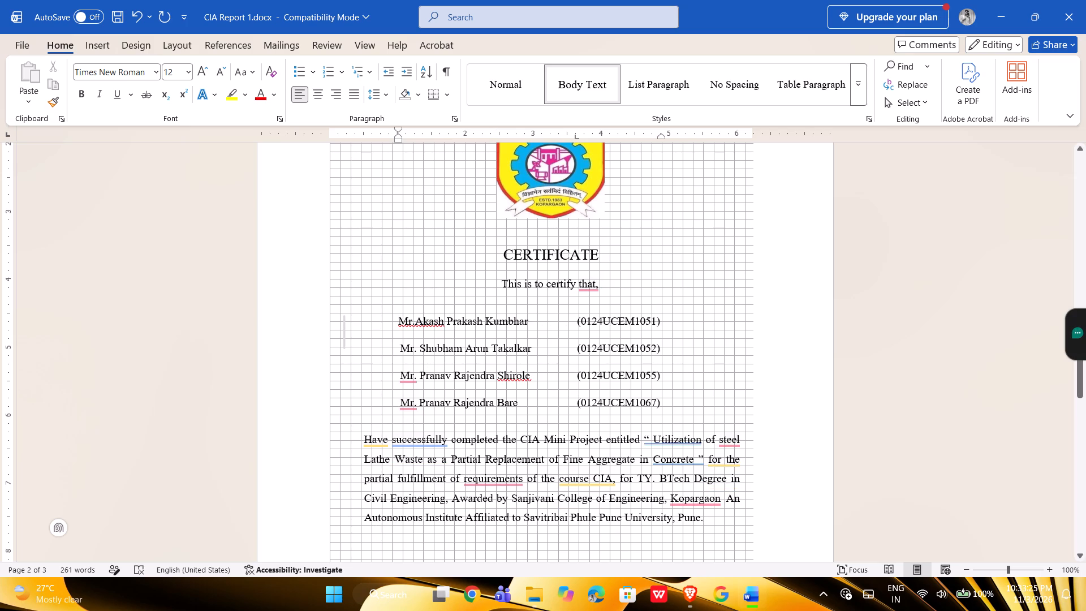
key("BackSpace")
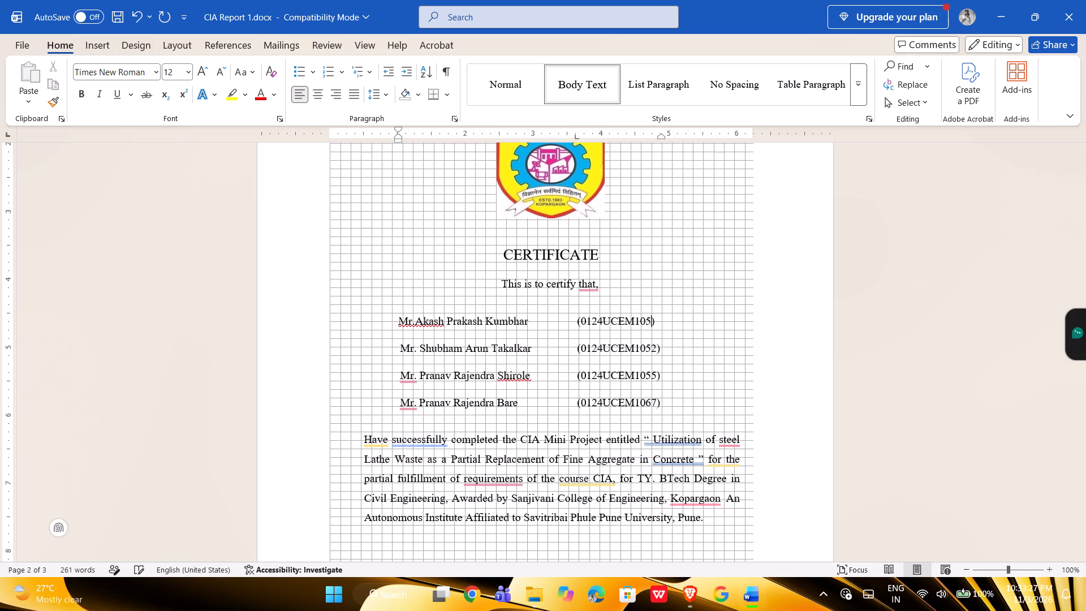
key("BackSpace")
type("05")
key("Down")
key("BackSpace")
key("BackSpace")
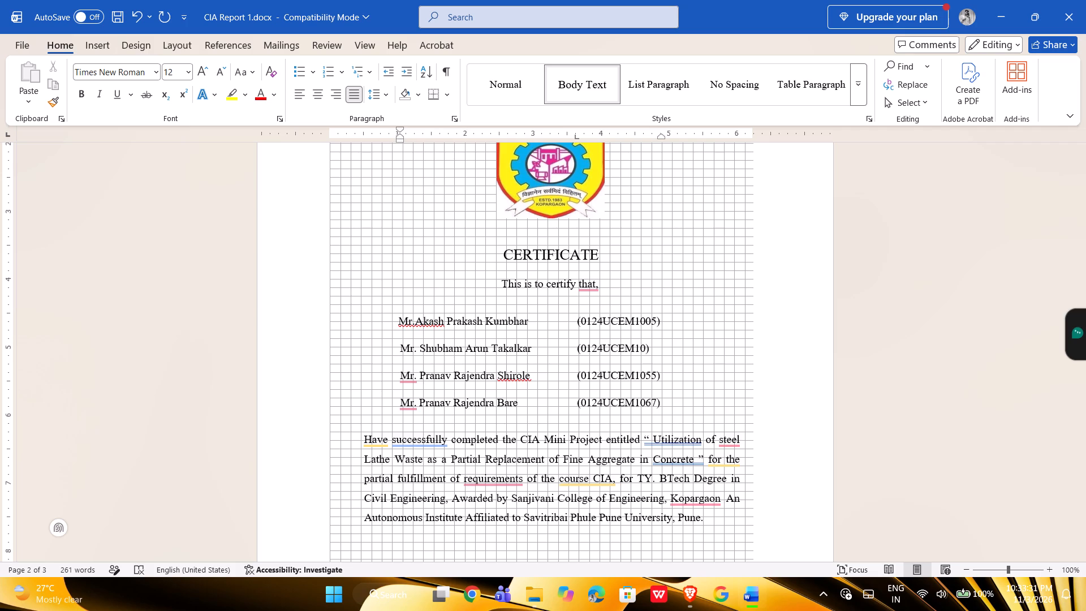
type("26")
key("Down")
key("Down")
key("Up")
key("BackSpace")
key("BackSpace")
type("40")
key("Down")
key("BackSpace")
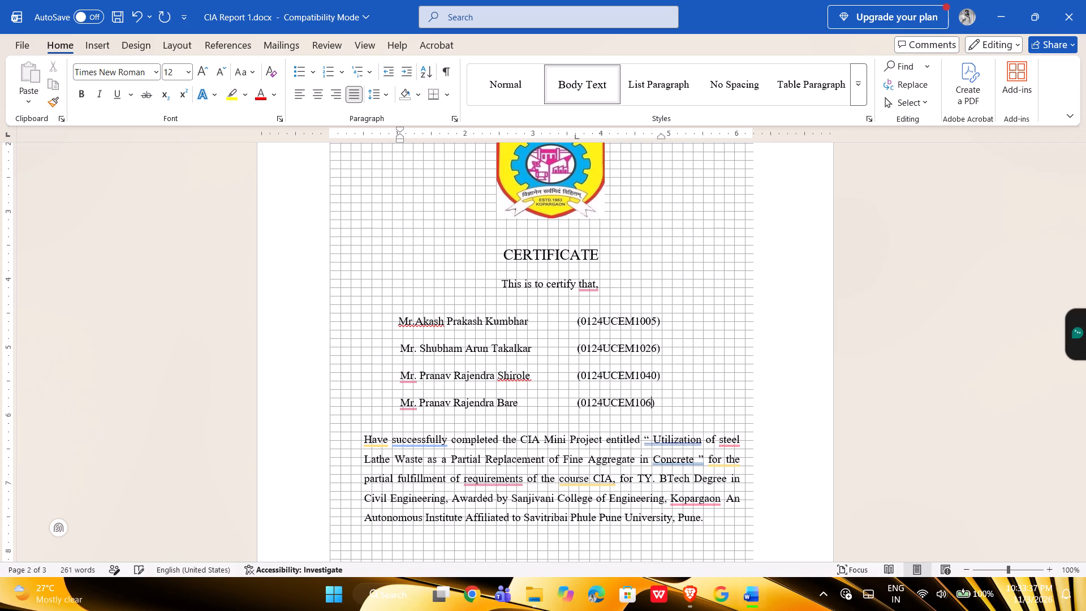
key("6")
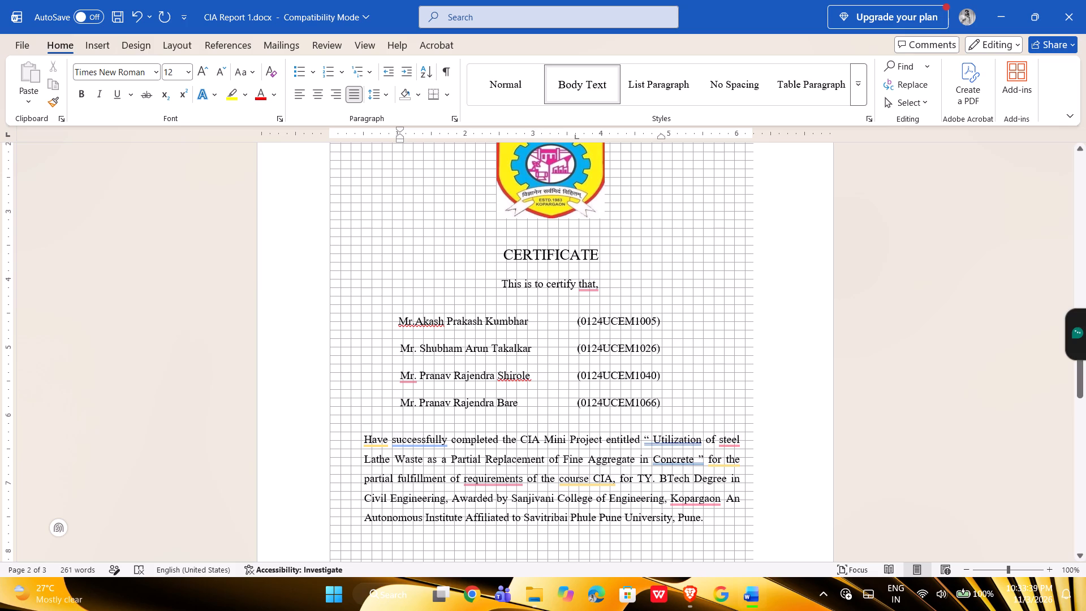
Replace the second student's name on the certificate page with the new group's second member, keeping "Mr.".
left_click(536, 350)
key("BackSpace")
key("BackSpace")
key("BackSpace")
key("BackSpace")
key("BackSpace")
key("BackSpace")
key("BackSpace")
key("BackSpace")
key("BackSpace")
key("BackSpace")
key("BackSpace")
key("BackSpace")
key("BackSpace")
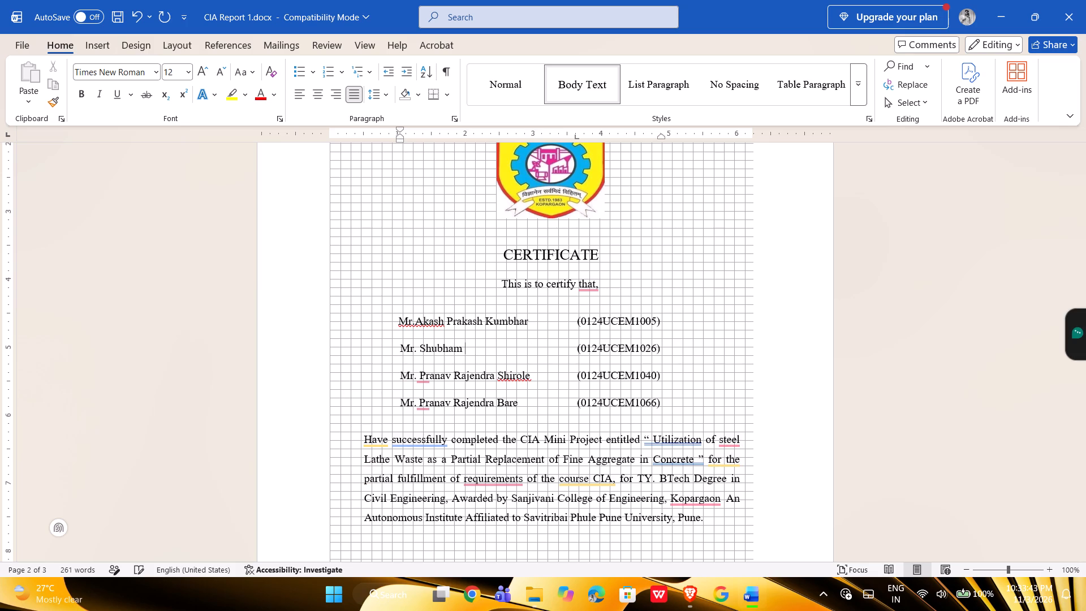
key("BackSpace")
key("BackSpace")
key("BackSpace")
key("BackSpace")
key("BackSpace")
key("BackSpace")
key("BackSpace")
key("BackSpace")
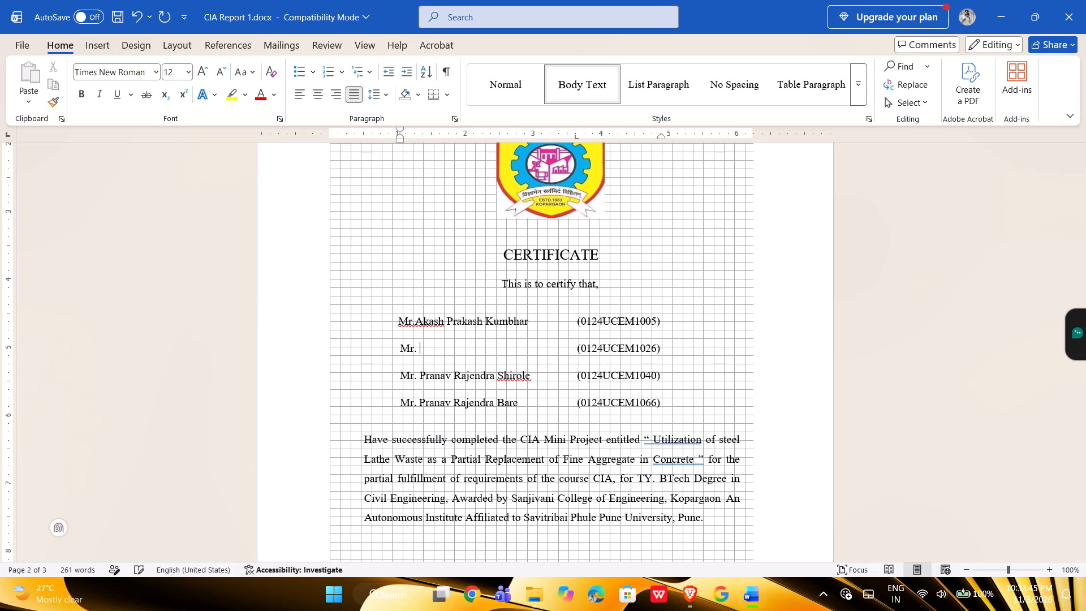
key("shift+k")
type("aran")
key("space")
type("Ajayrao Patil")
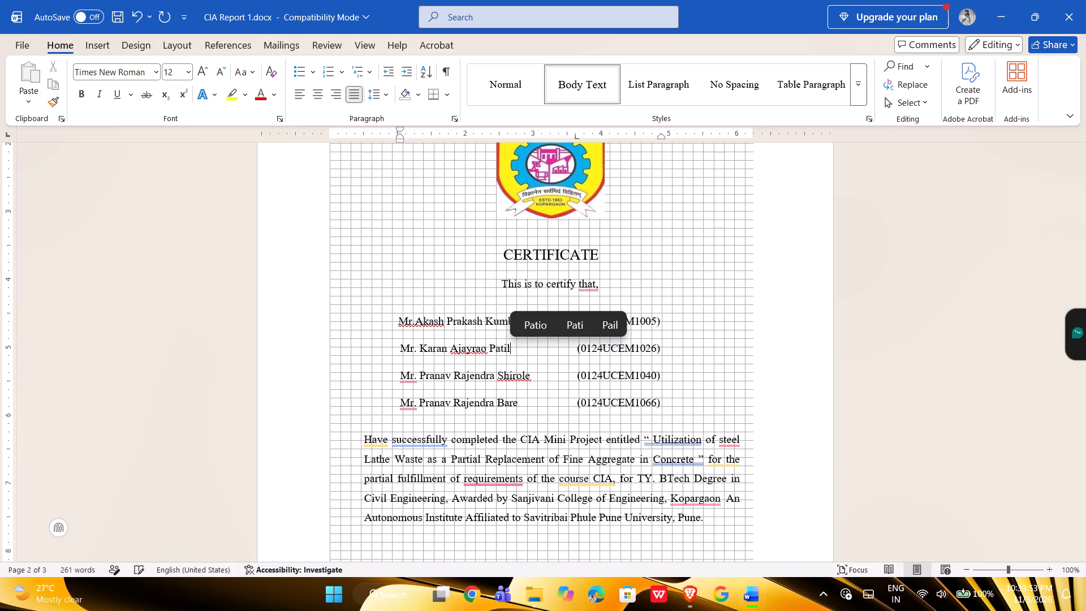
Replace the third student's name on the certificate page with the new group's third member, keeping "Mr.".
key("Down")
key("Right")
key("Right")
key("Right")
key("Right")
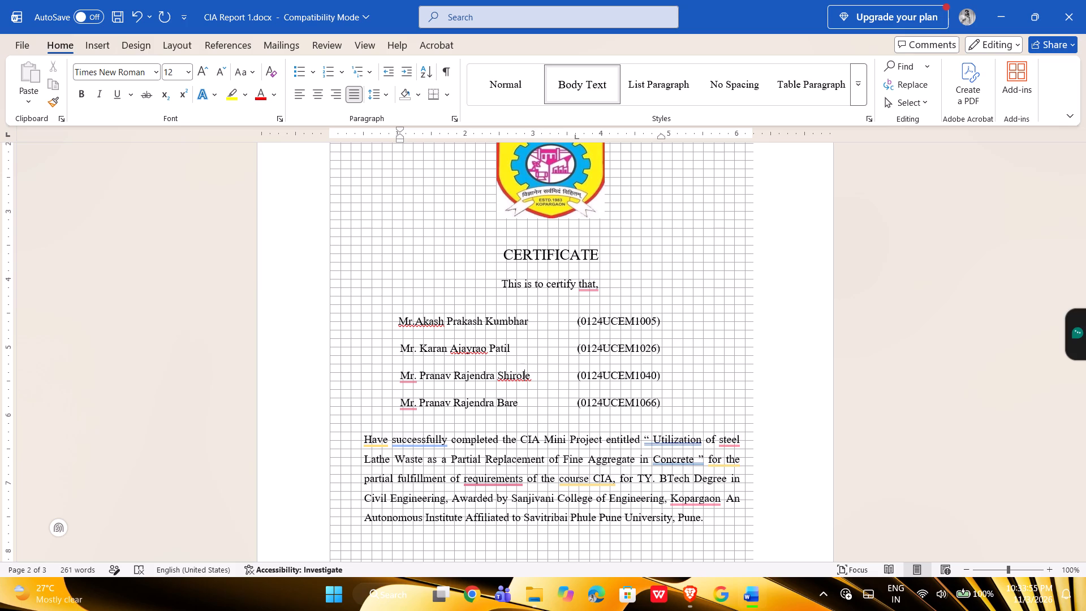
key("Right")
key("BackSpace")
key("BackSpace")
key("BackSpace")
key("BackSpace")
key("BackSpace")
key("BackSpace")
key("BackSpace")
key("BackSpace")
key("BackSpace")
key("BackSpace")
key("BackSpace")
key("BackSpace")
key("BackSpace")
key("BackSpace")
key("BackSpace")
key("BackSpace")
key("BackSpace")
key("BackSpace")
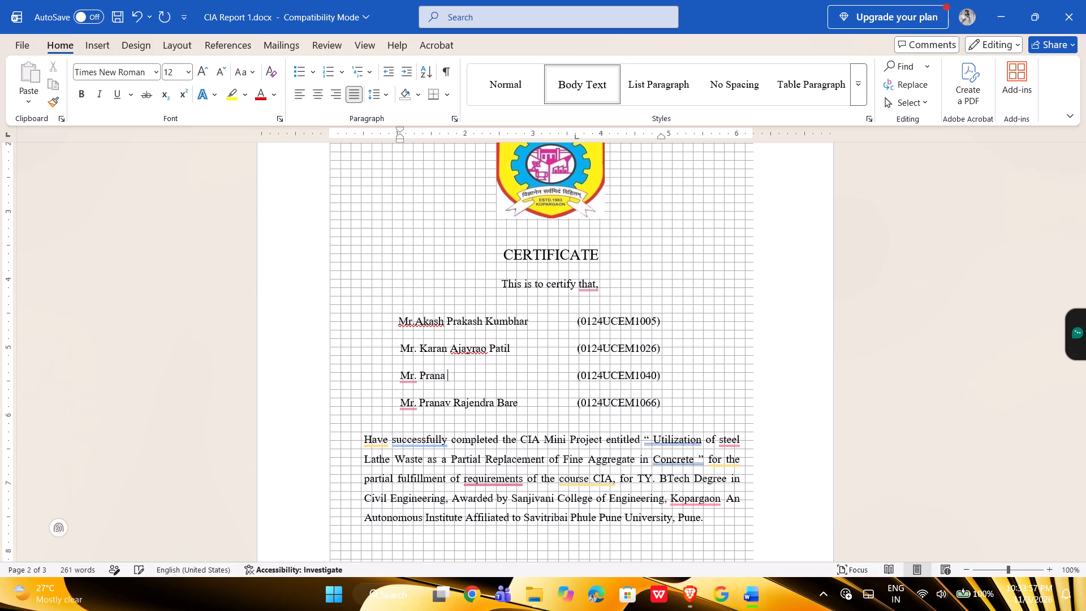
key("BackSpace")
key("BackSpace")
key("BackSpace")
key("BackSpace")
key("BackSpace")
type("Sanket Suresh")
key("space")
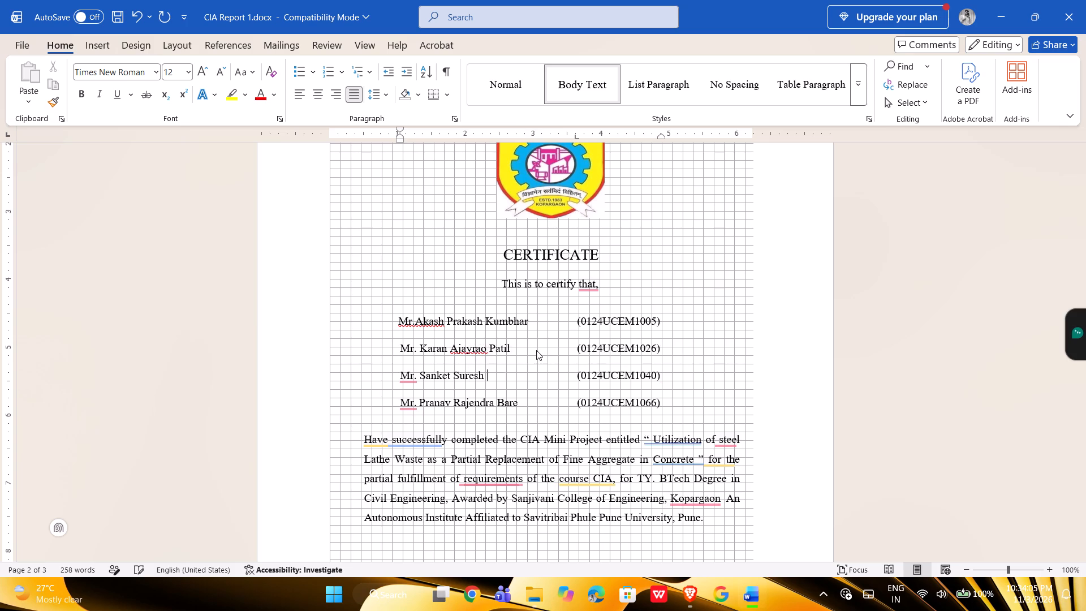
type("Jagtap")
Replace the fourth student's name on the certificate page with the new group's fourth member, keeping "Mr.".
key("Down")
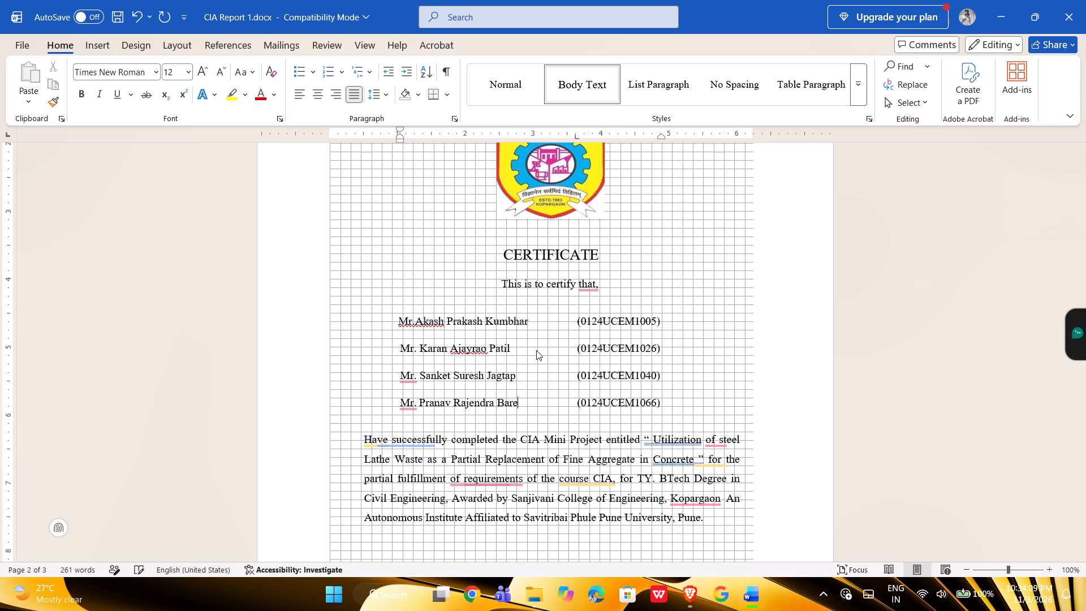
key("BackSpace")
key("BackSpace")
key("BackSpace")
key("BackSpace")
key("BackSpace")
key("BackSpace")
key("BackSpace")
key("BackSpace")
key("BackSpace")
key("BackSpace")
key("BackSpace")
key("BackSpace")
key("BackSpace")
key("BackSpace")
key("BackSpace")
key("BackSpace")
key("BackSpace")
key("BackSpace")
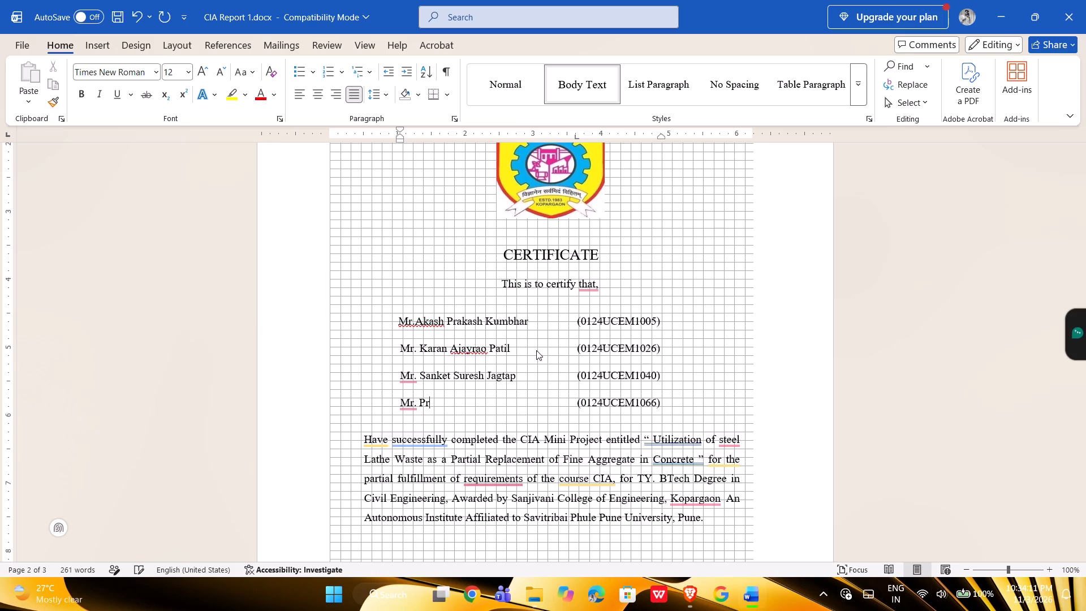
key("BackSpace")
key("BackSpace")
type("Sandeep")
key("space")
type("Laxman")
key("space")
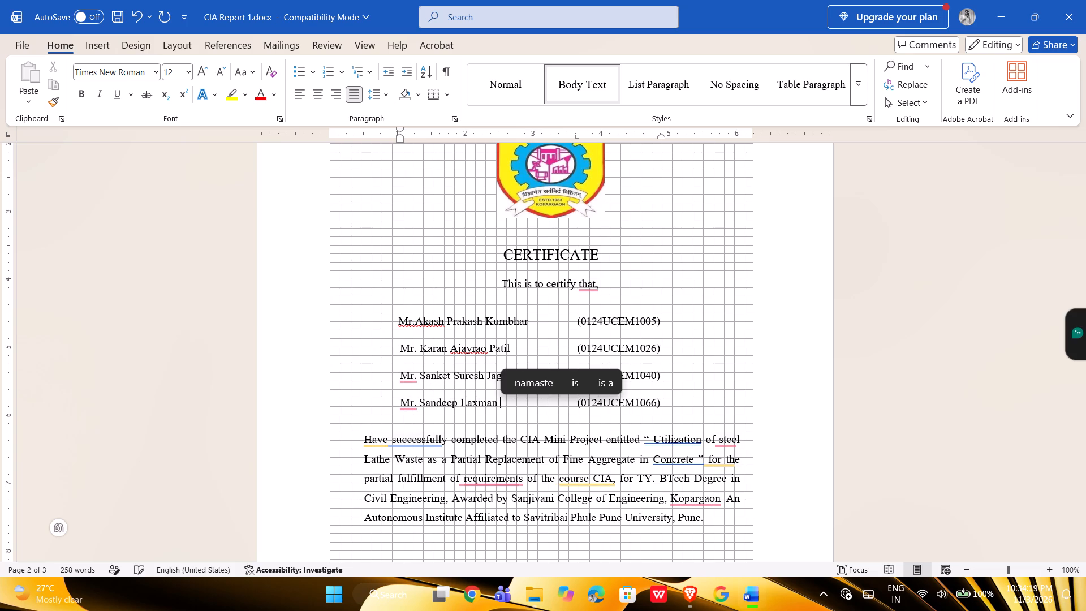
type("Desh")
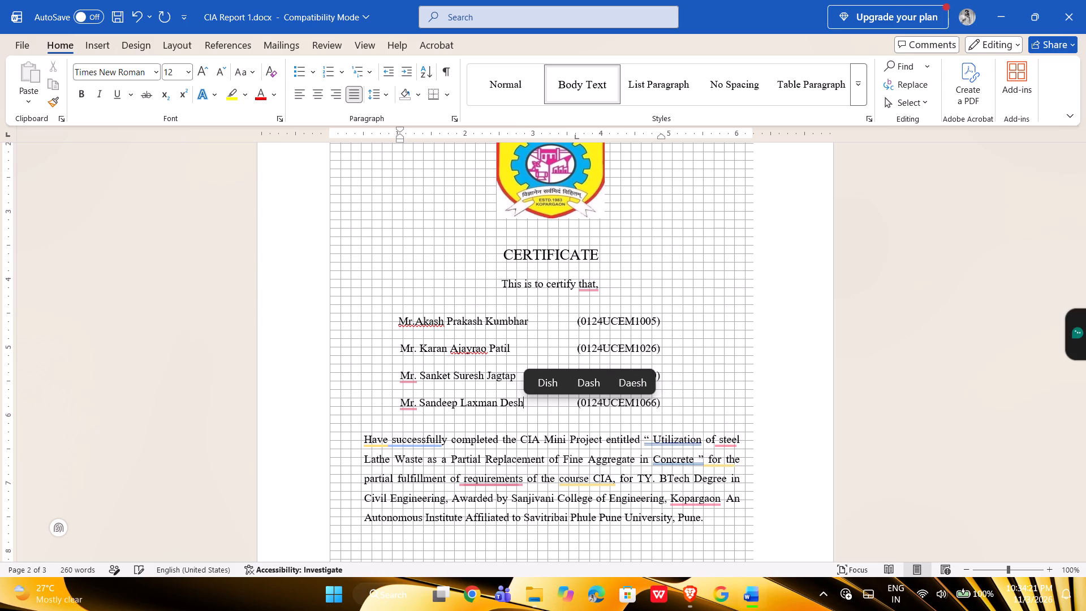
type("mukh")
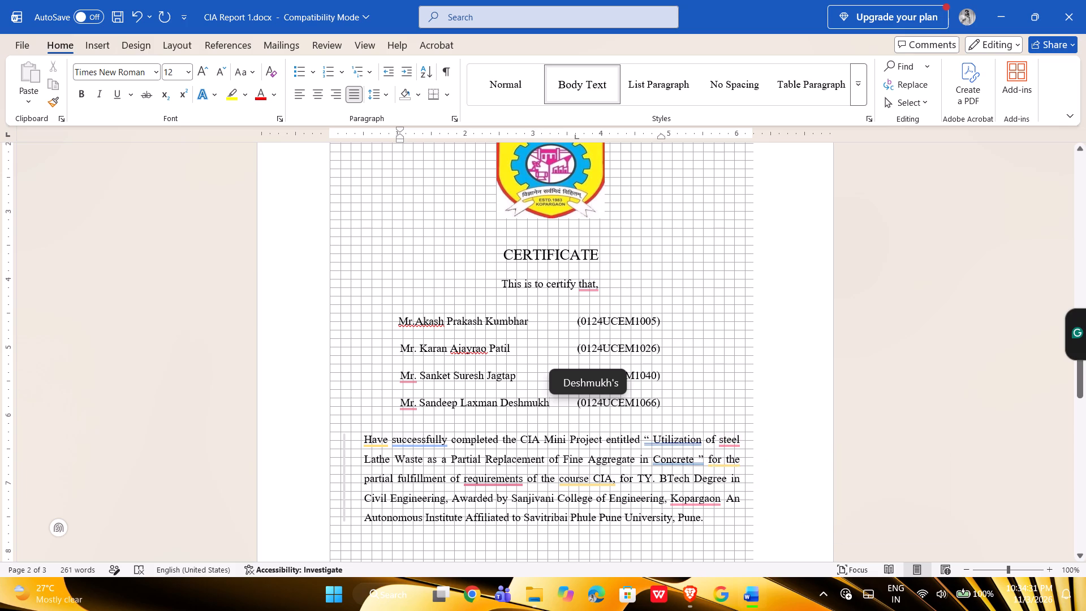
Delete the old project title between the quotation marks after "CIA Mini Project entitled" in the certificate paragraph.
left_click(693, 459)
key("BackSpace")
key("BackSpace")
key("BackSpace")
key("BackSpace")
key("BackSpace")
key("BackSpace")
key("BackSpace")
key("BackSpace")
key("BackSpace")
key("BackSpace")
key("BackSpace")
key("BackSpace")
key("BackSpace")
key("BackSpace")
key("BackSpace")
key("BackSpace")
key("BackSpace")
key("BackSpace")
key("BackSpace")
key("BackSpace")
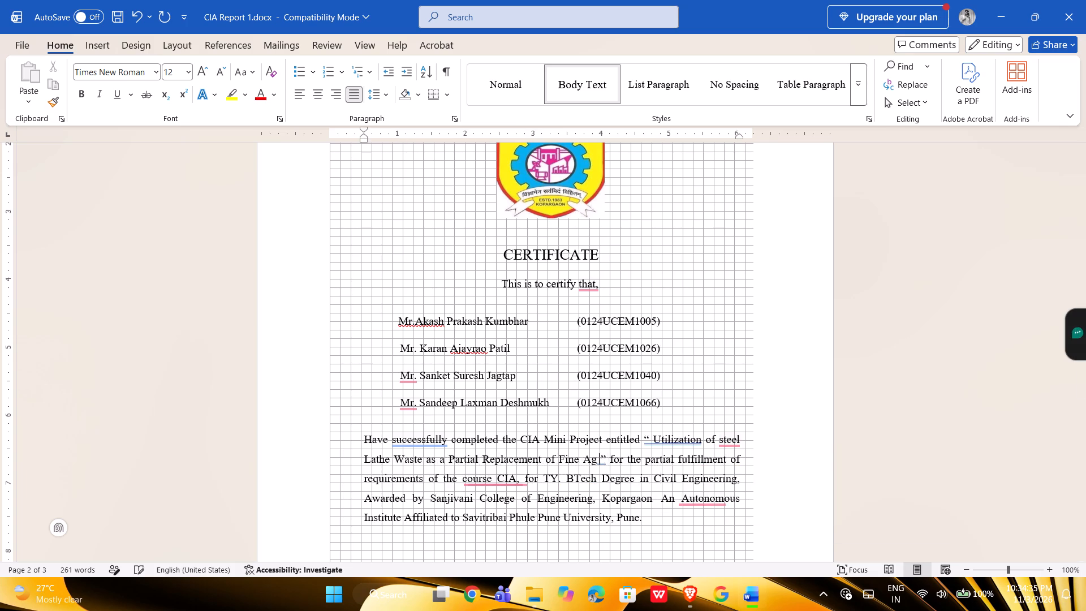
Delete the remaining old project title between the quotation marks in the certificate paragraph.
key("BackSpace")
key("BackSpace")
key("BackSpace")
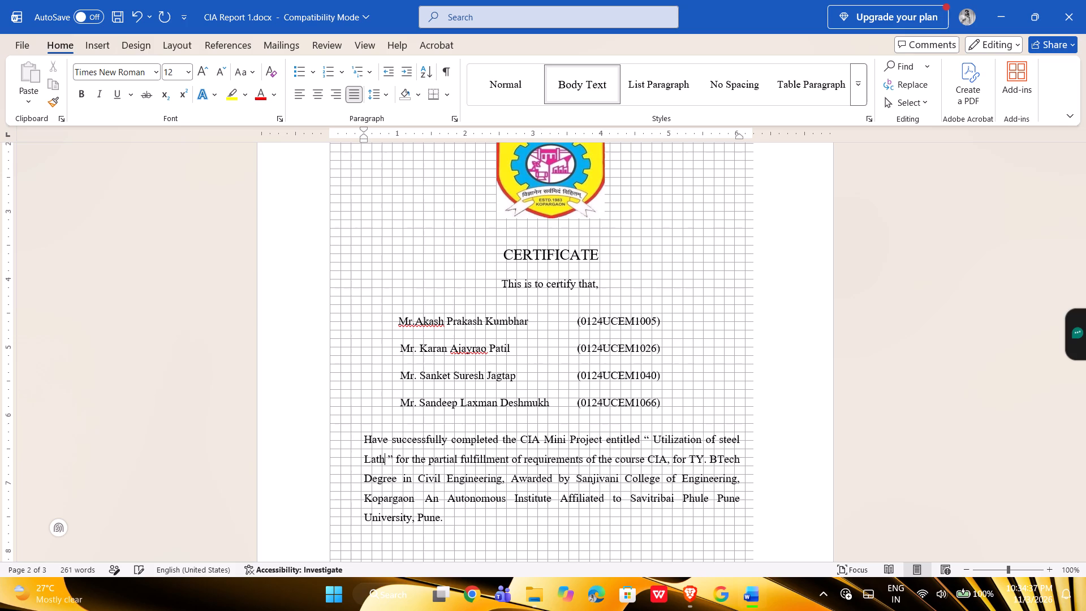
key("BackSpace")
key("BackSpace")
key("BackSpace")
key("BackSpace")
key("BackSpace")
key("BackSpace")
key("BackSpace")
key("BackSpace")
key("BackSpace")
key("BackSpace")
key("BackSpace")
key("BackSpace")
key("BackSpace")
key("BackSpace")
key("BackSpace")
key("BackSpace")
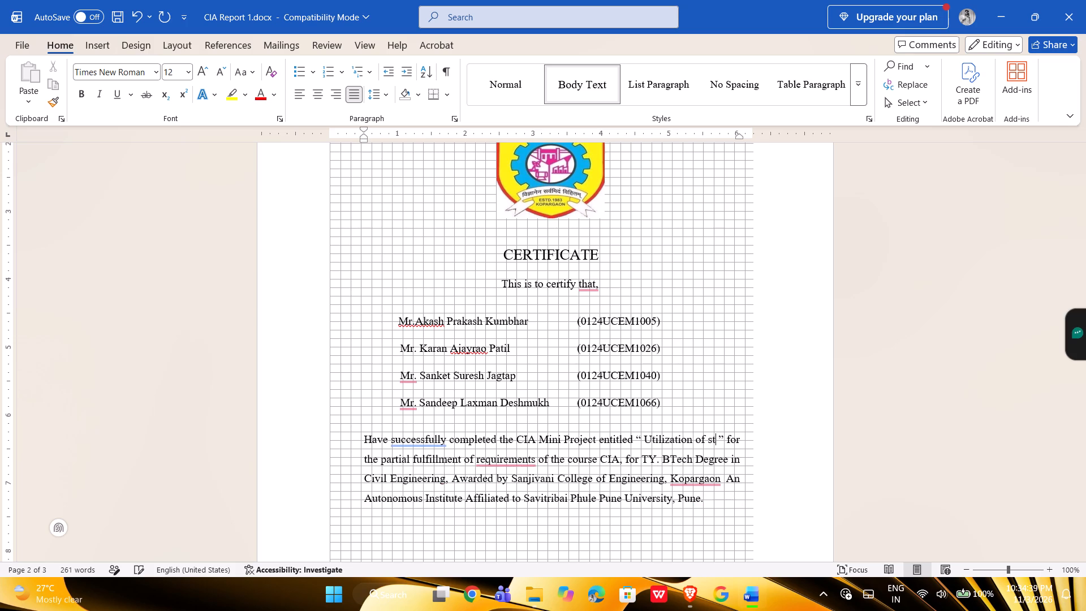
key("BackSpace")
key("BackSpace")
key("BackSpace")
key("BackSpace")
key("BackSpace")
key("BackSpace")
key("BackSpace")
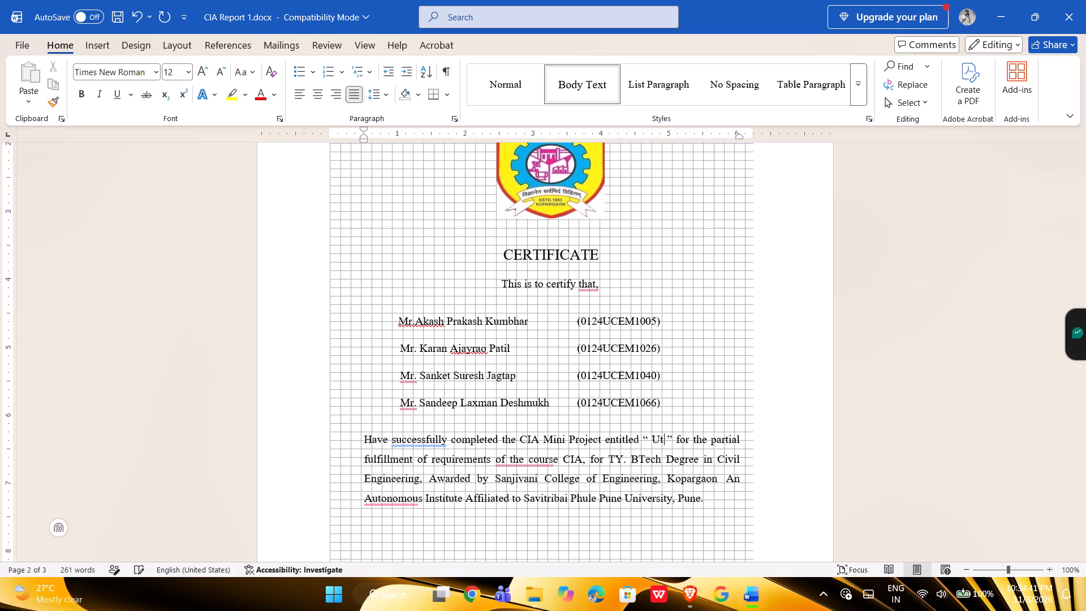
key("BackSpace")
key("BackSpace")
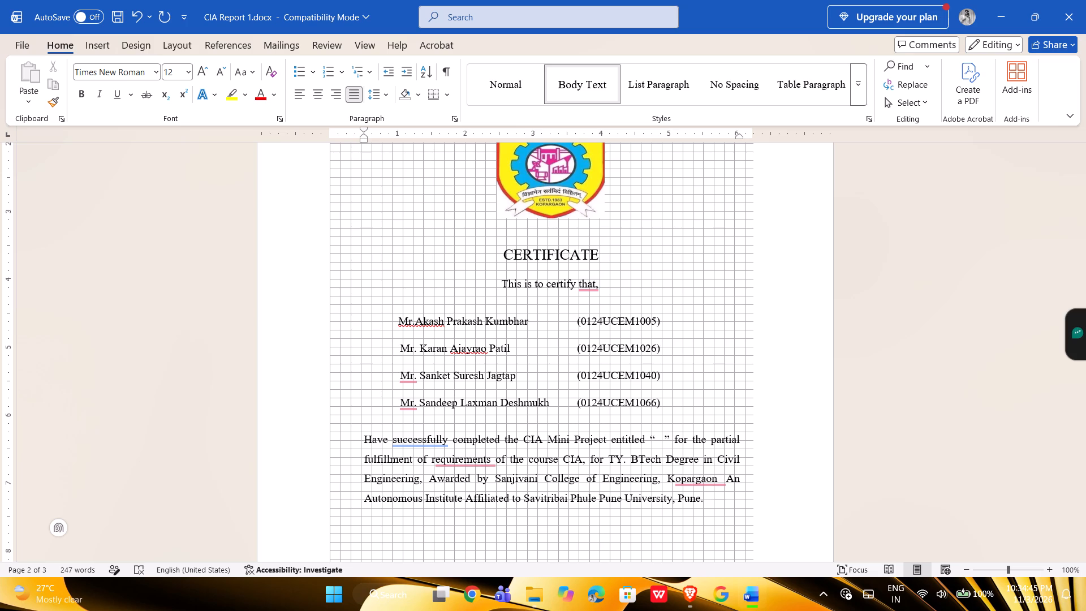
Enter "Water Quality Assesment of Sanjivani Campus Borewell" as the project title between the quotation marks in the certificate paragraph.
type("Wa")
type("ter")
key("space")
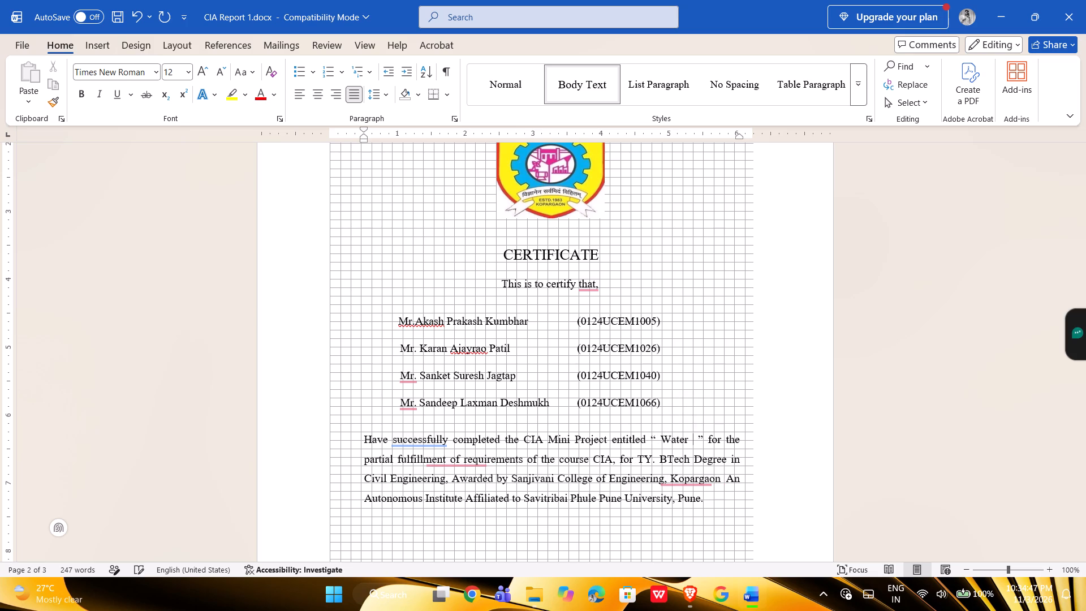
type("Quali")
type("ty")
key("space")
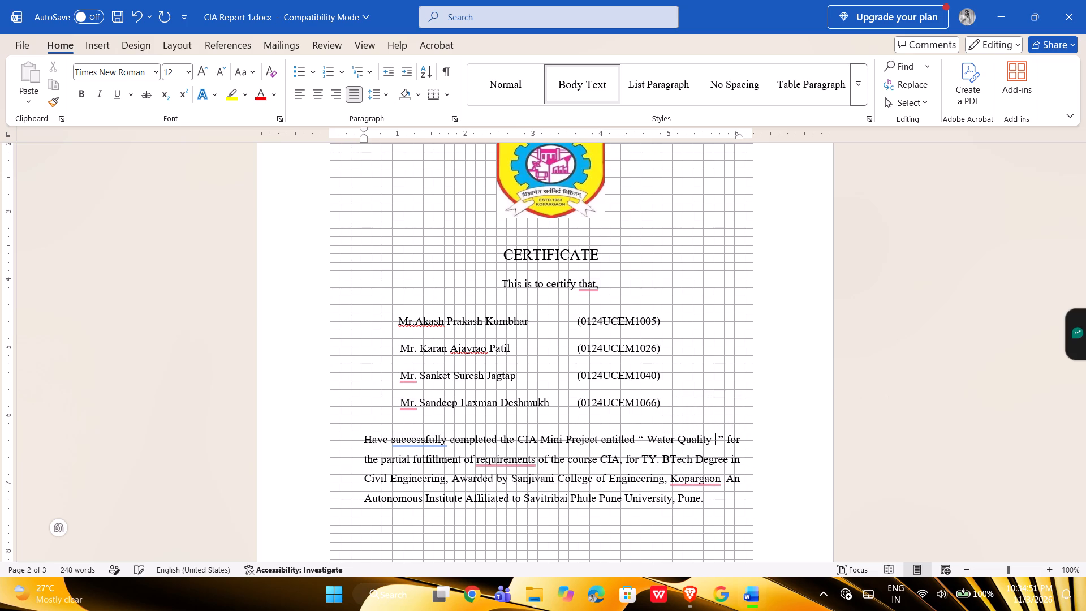
type("Assesment")
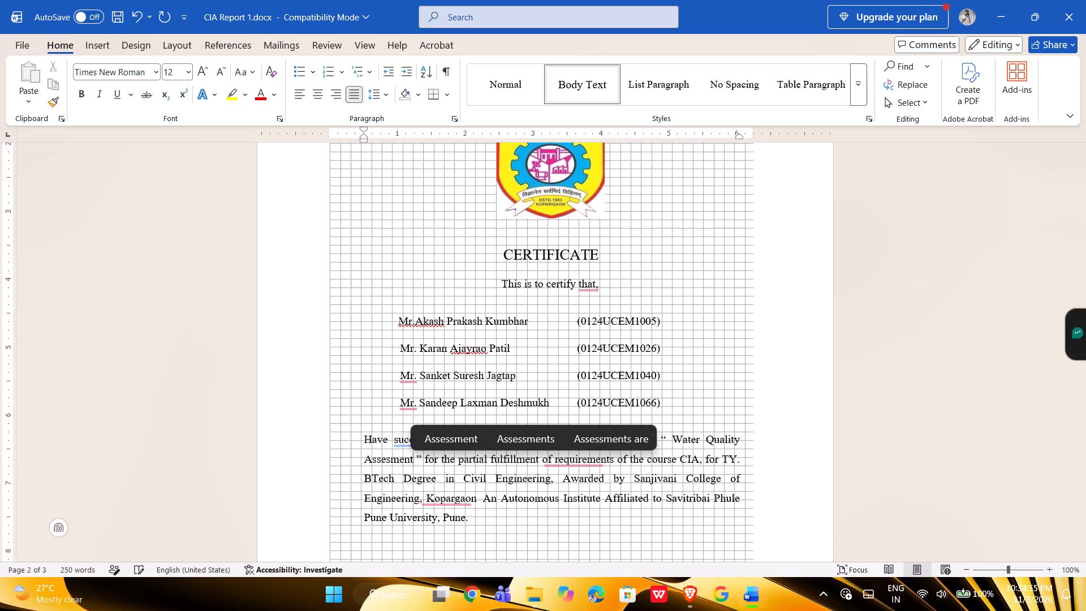
key("space")
type("of Sanjivani")
key("space")
type("Campus")
key("space")
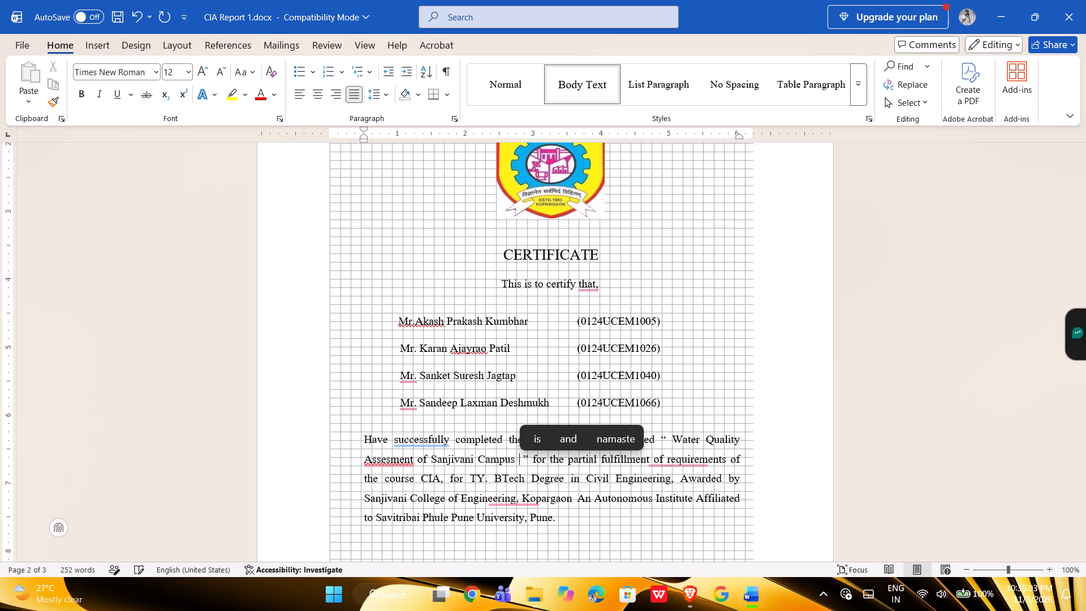
type("Bore")
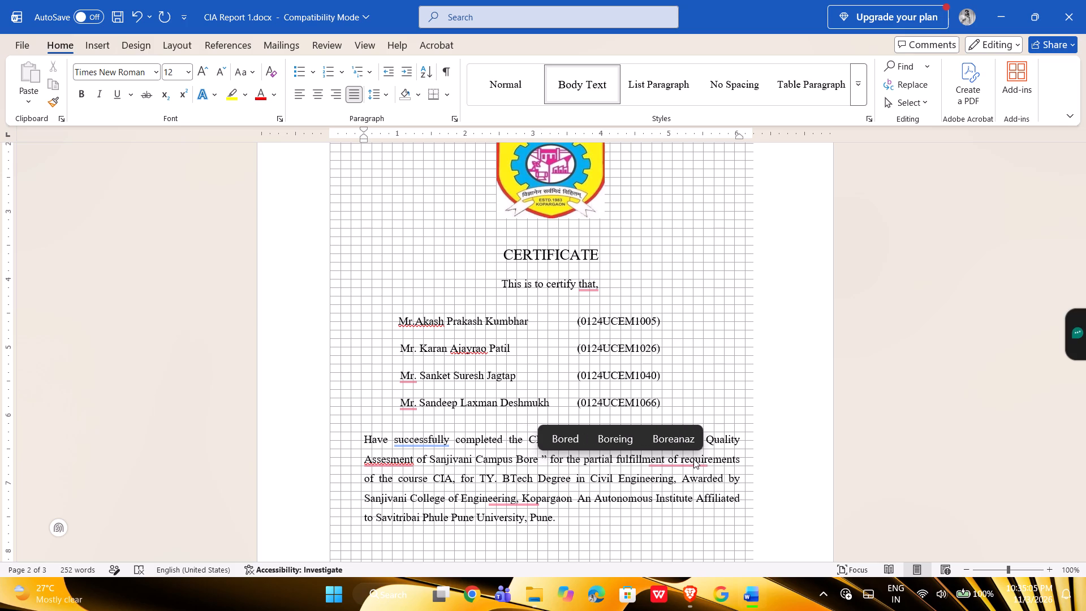
type("well")
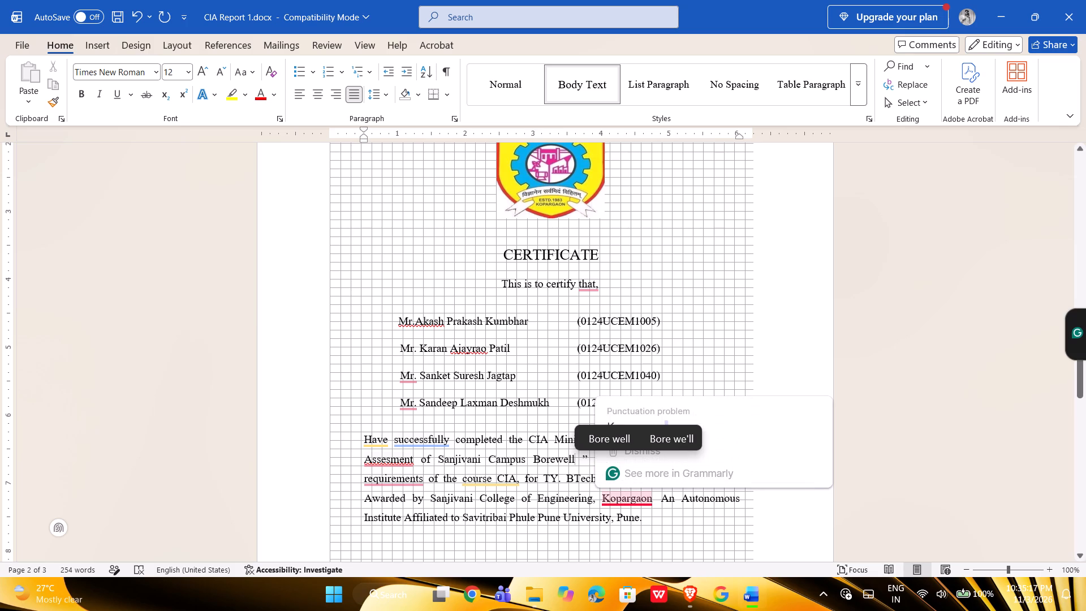
Correct the certificate paragraph by adding a comma after "Kopargaon", using "the requirements" and "Assessment", and removing "successfully".
double_click(632, 498)
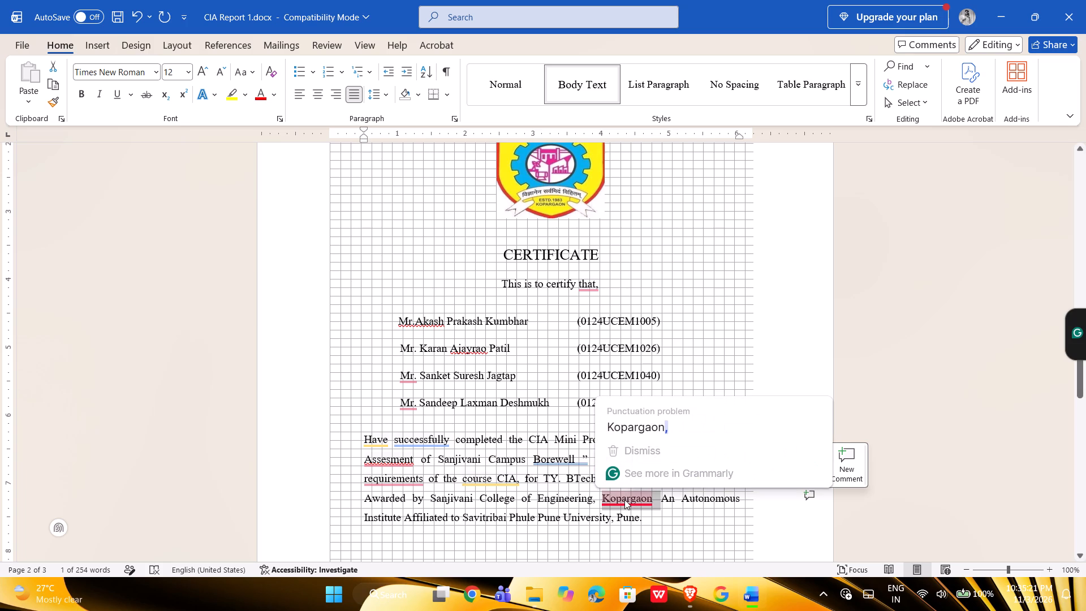
left_click(645, 427)
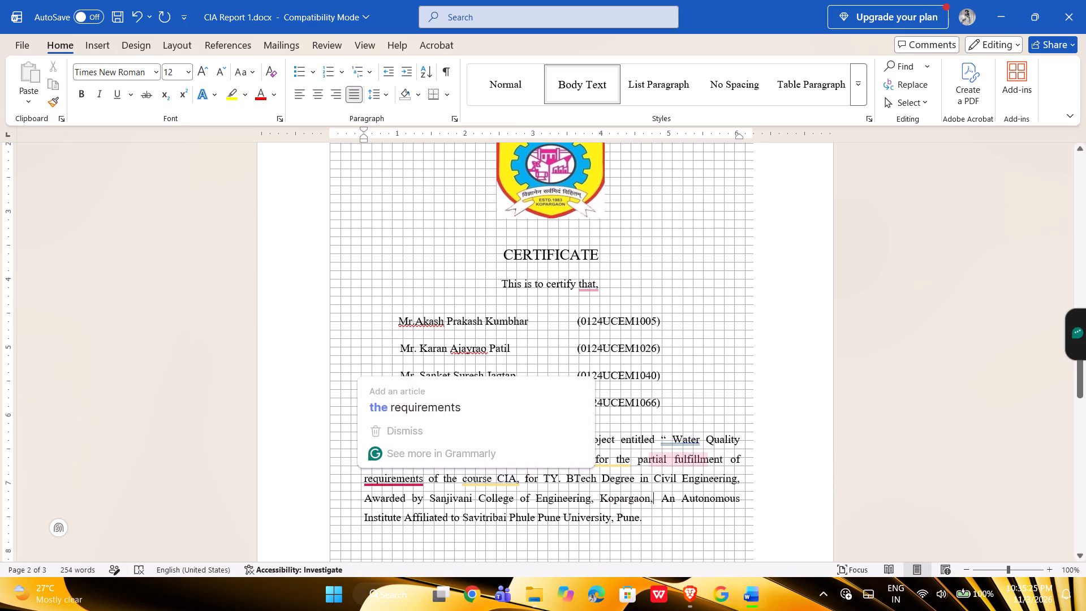
left_click(404, 401)
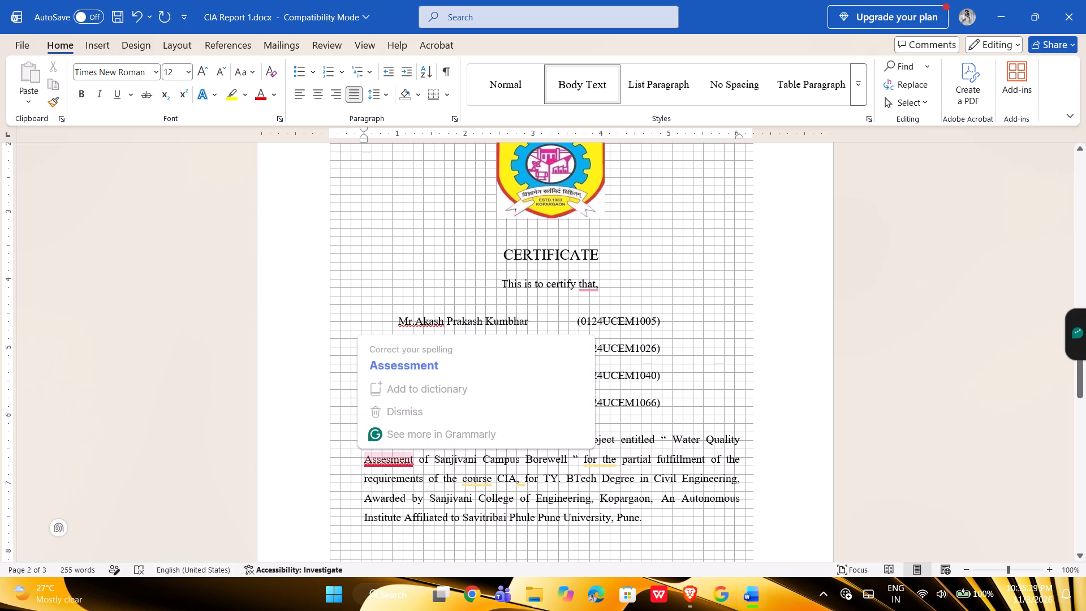
left_click(419, 371)
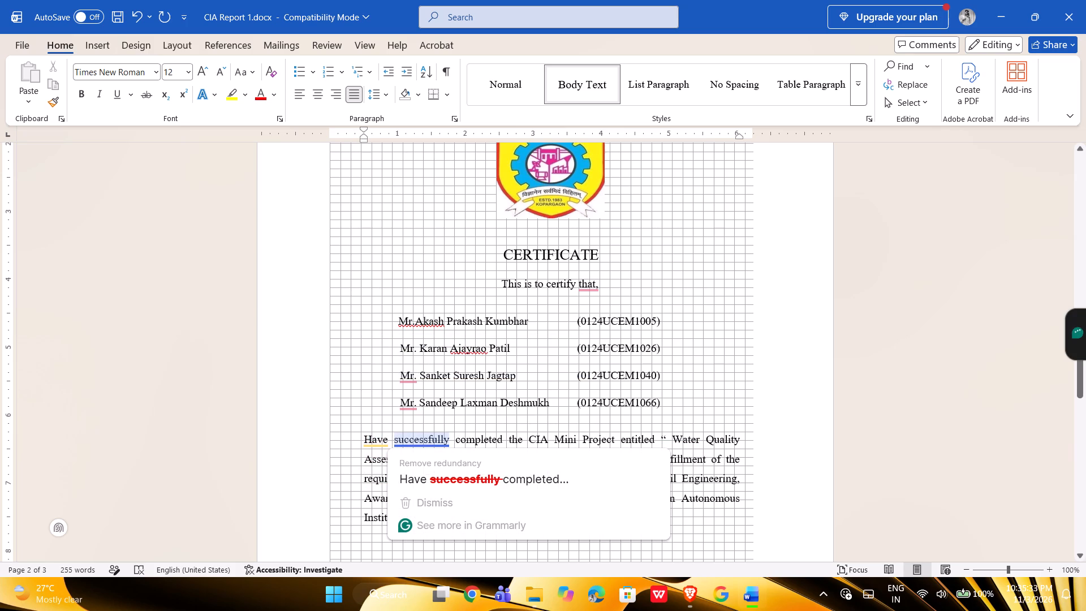
left_click(466, 476)
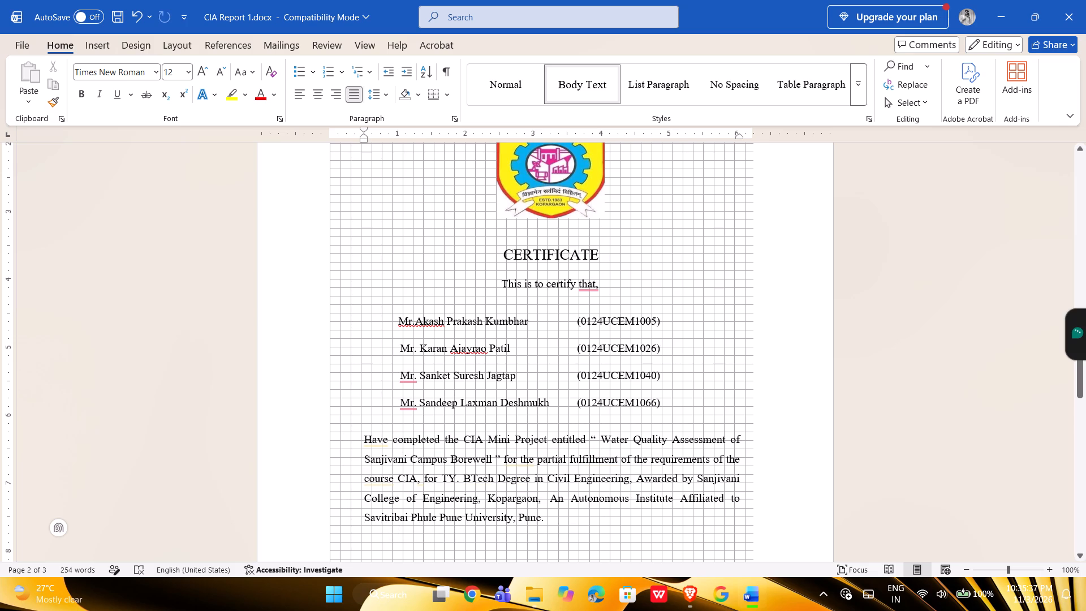
left_click(543, 518)
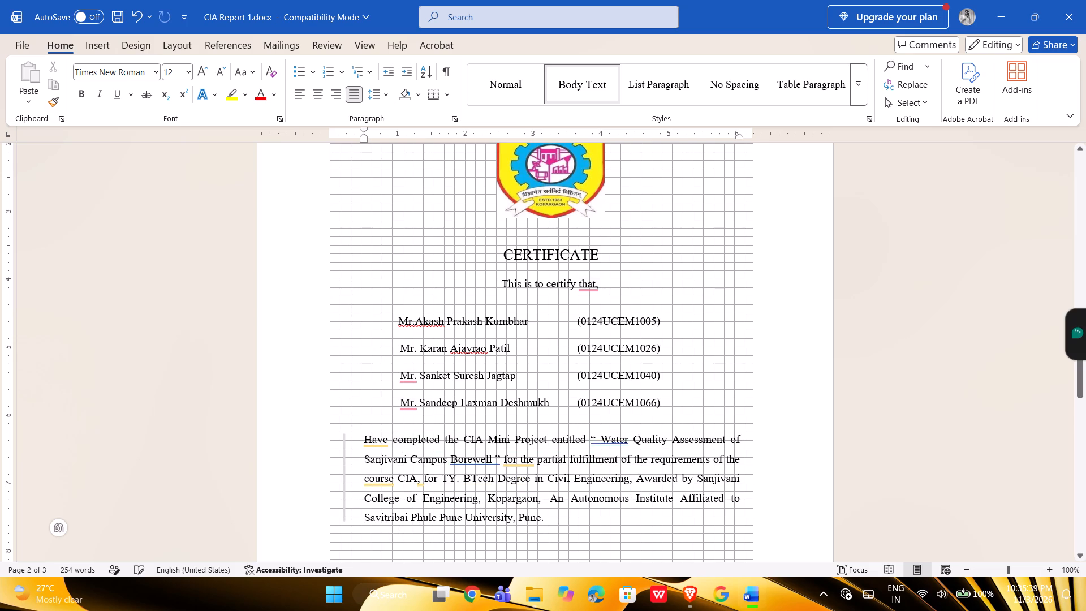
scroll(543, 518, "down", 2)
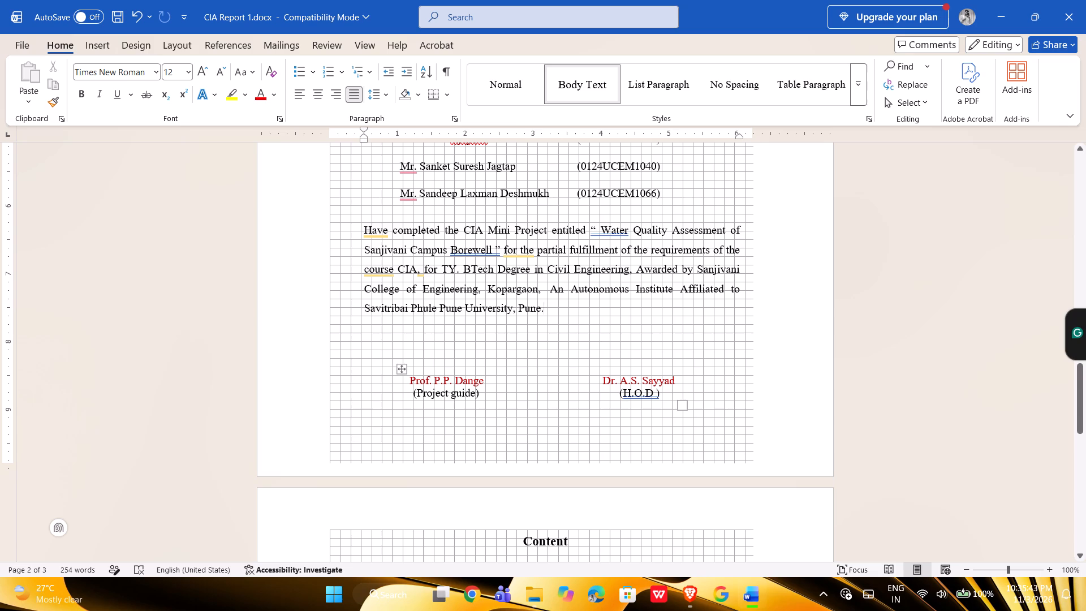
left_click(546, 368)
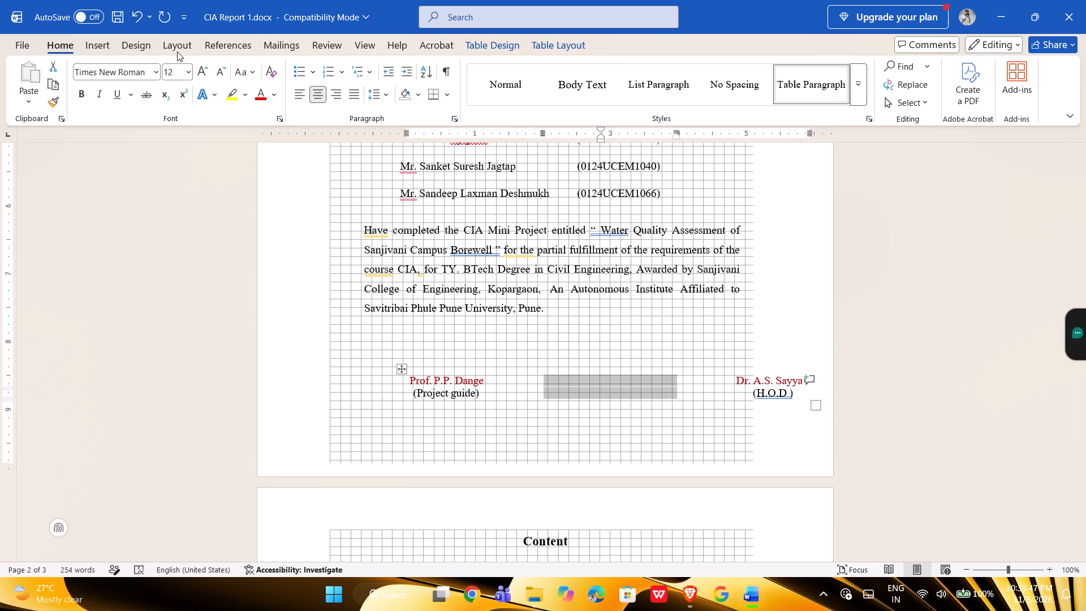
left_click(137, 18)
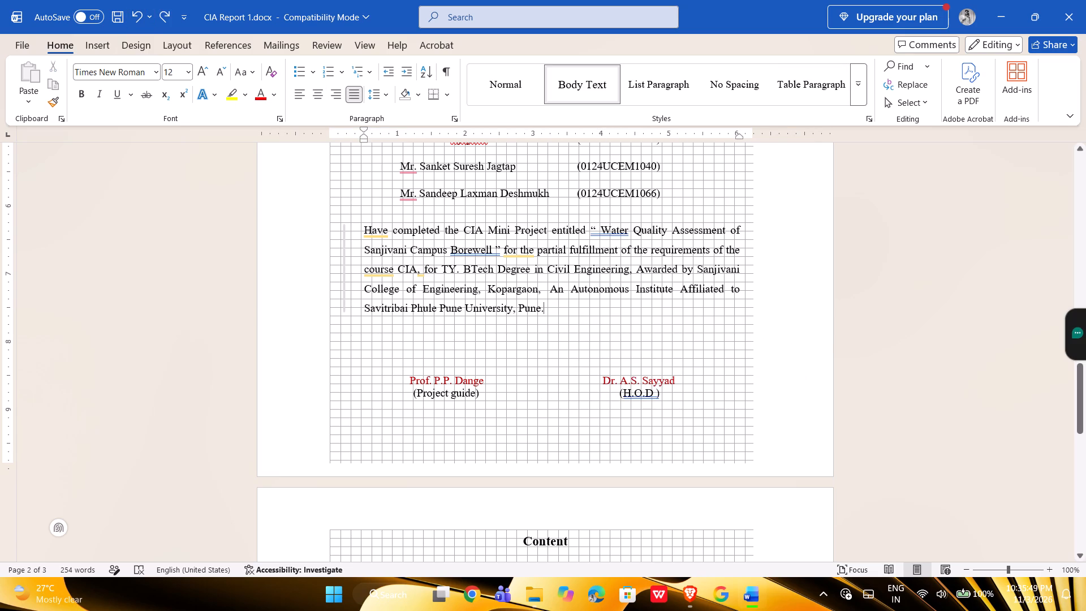
Remove one blank line above the project guide and H.O.D. signature block on the certificate page.
left_click(549, 353)
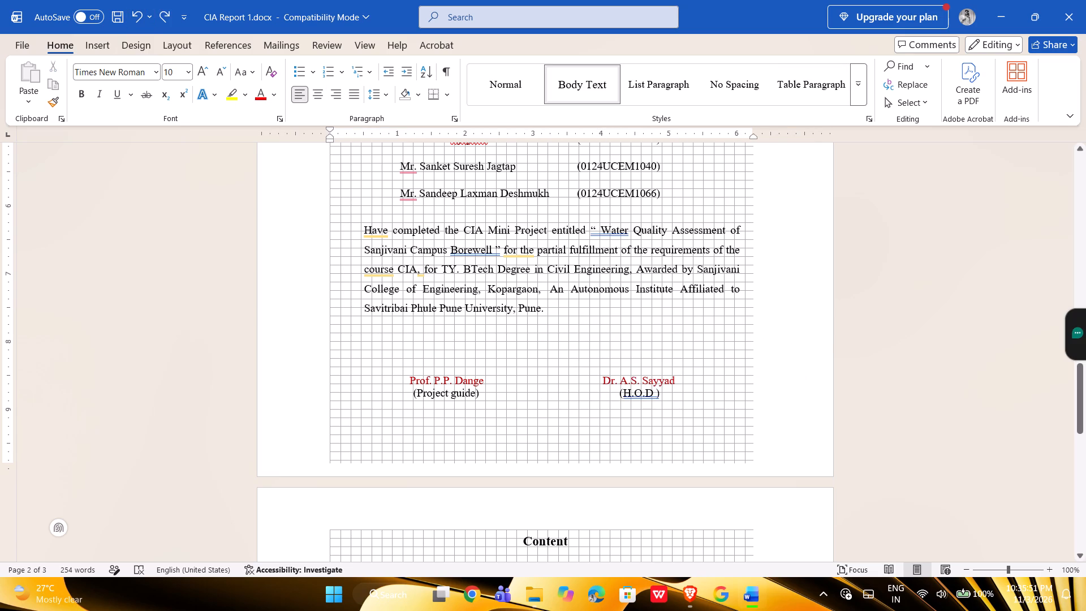
key("BackSpace")
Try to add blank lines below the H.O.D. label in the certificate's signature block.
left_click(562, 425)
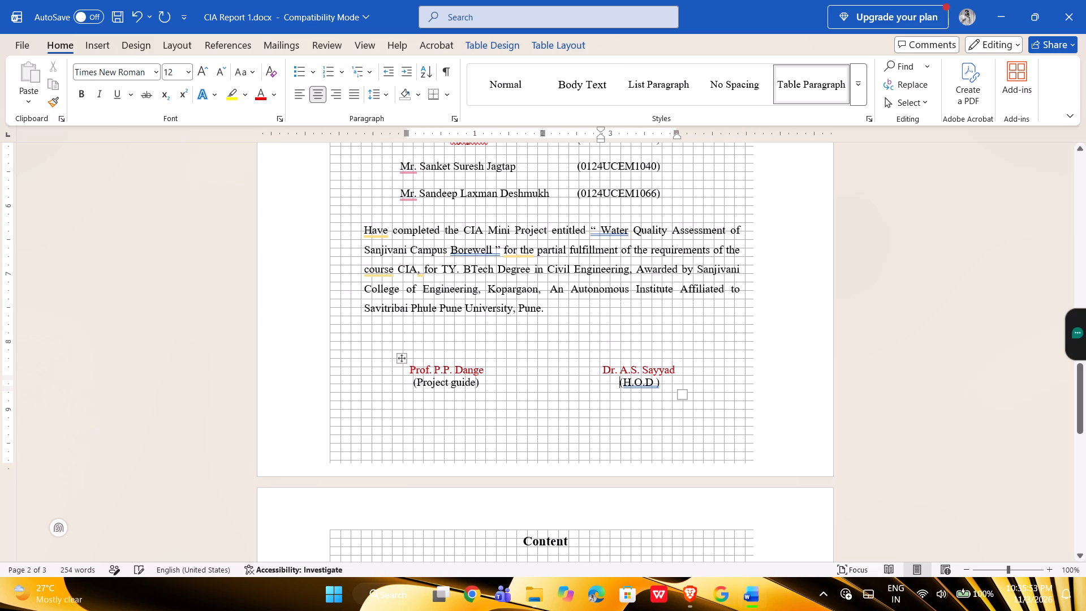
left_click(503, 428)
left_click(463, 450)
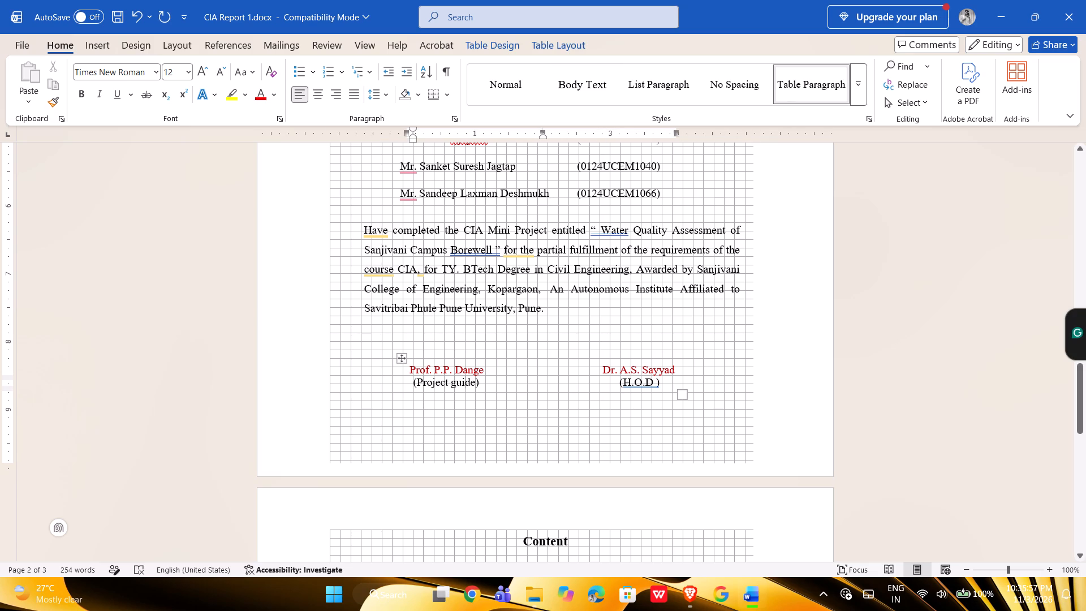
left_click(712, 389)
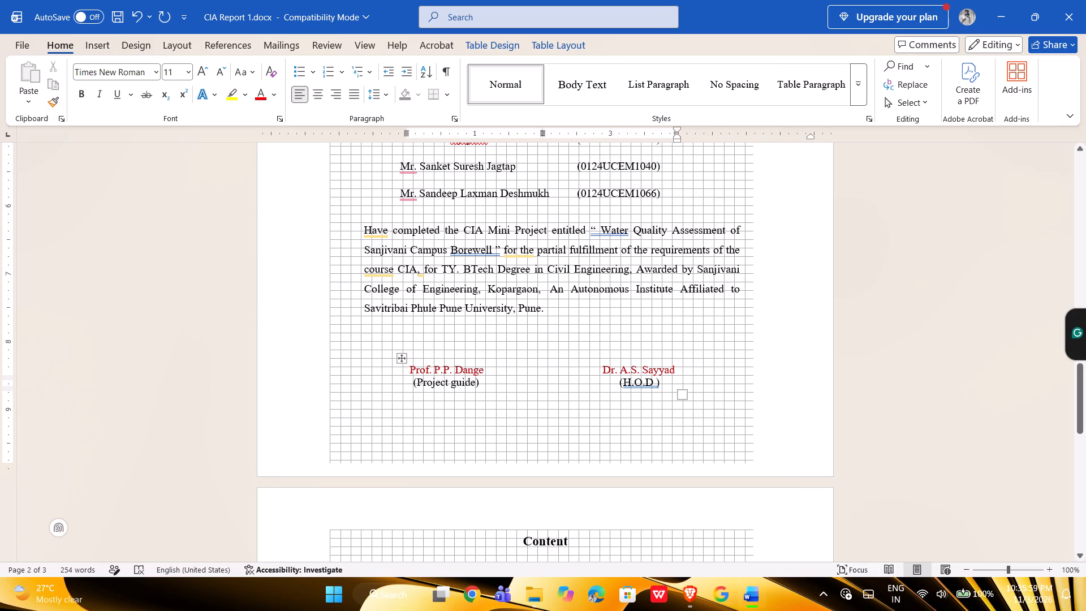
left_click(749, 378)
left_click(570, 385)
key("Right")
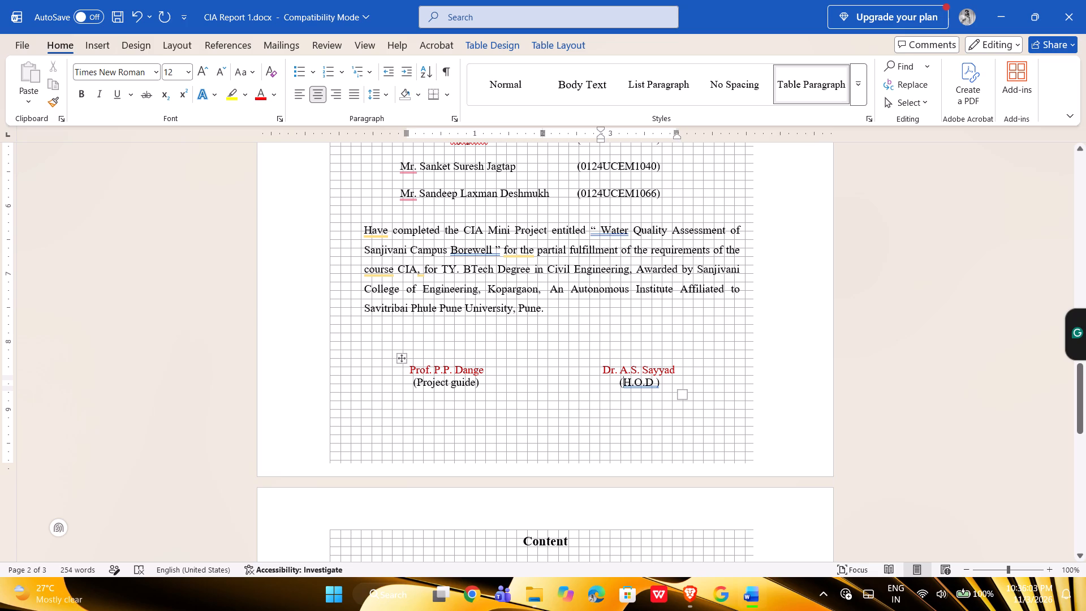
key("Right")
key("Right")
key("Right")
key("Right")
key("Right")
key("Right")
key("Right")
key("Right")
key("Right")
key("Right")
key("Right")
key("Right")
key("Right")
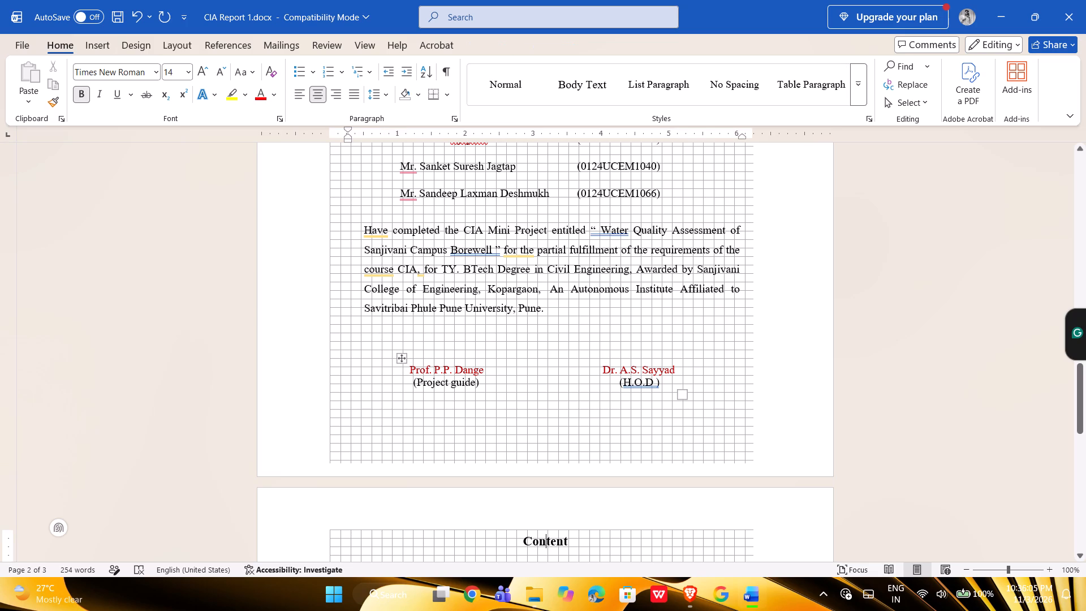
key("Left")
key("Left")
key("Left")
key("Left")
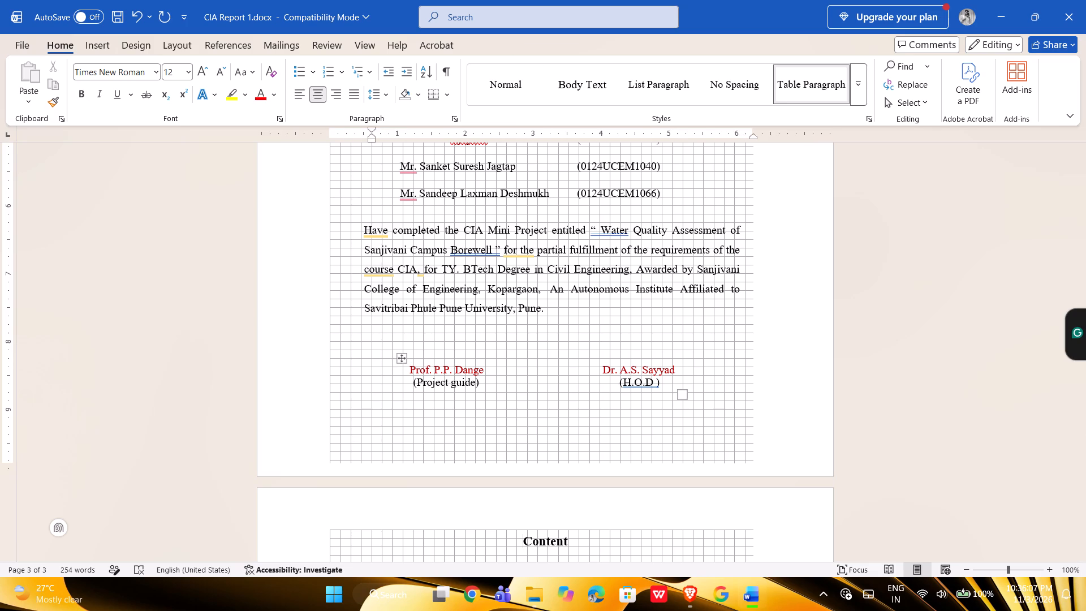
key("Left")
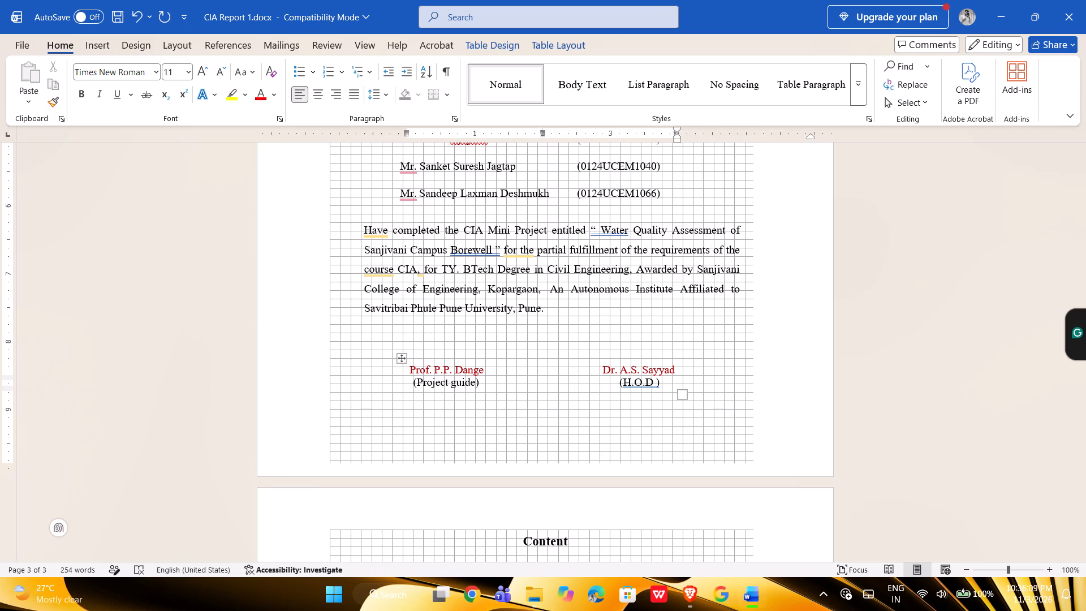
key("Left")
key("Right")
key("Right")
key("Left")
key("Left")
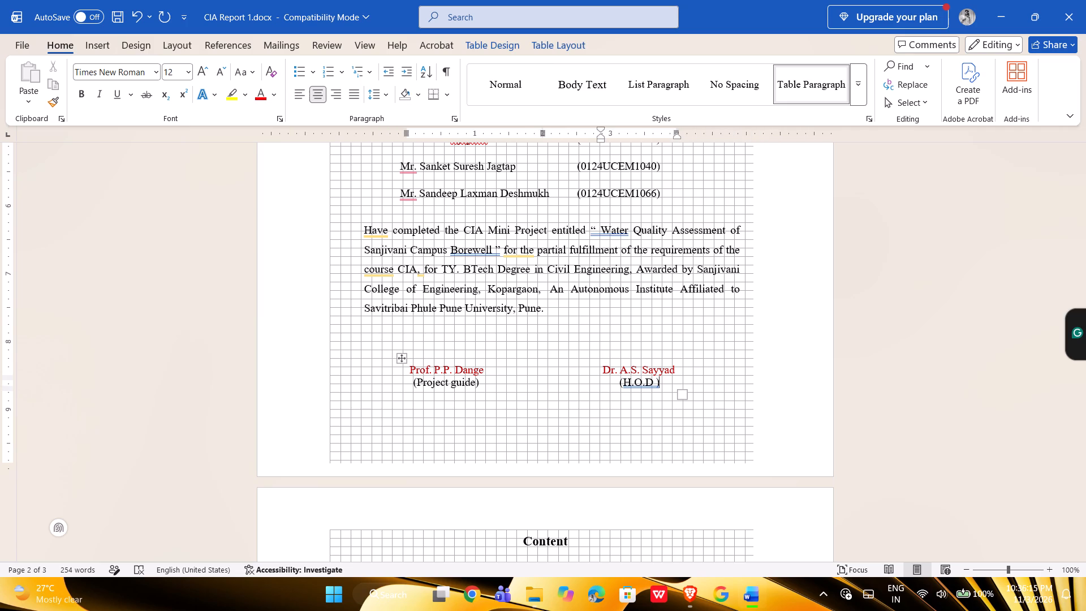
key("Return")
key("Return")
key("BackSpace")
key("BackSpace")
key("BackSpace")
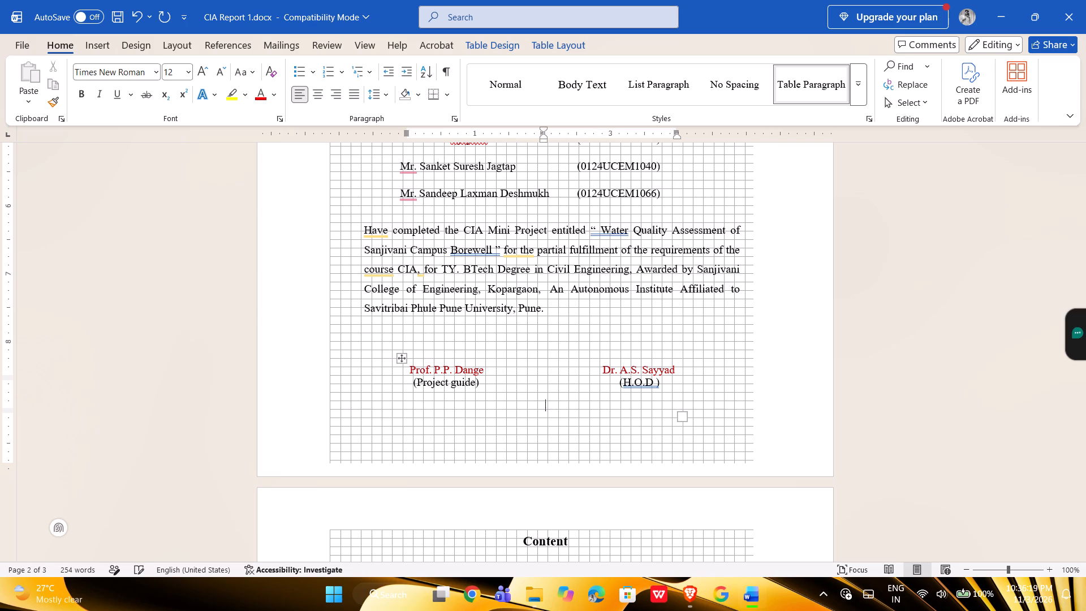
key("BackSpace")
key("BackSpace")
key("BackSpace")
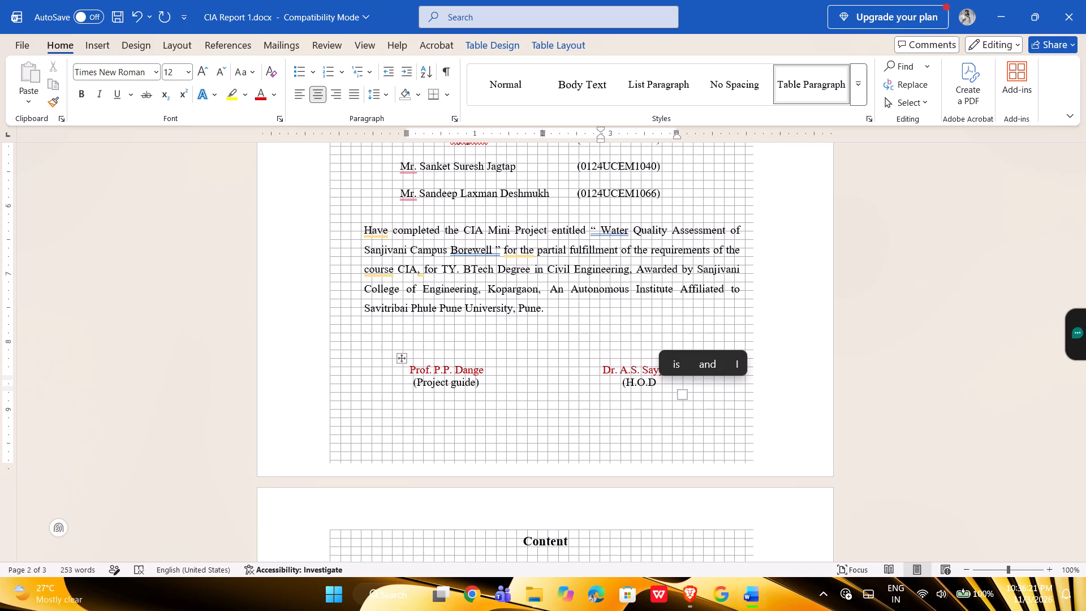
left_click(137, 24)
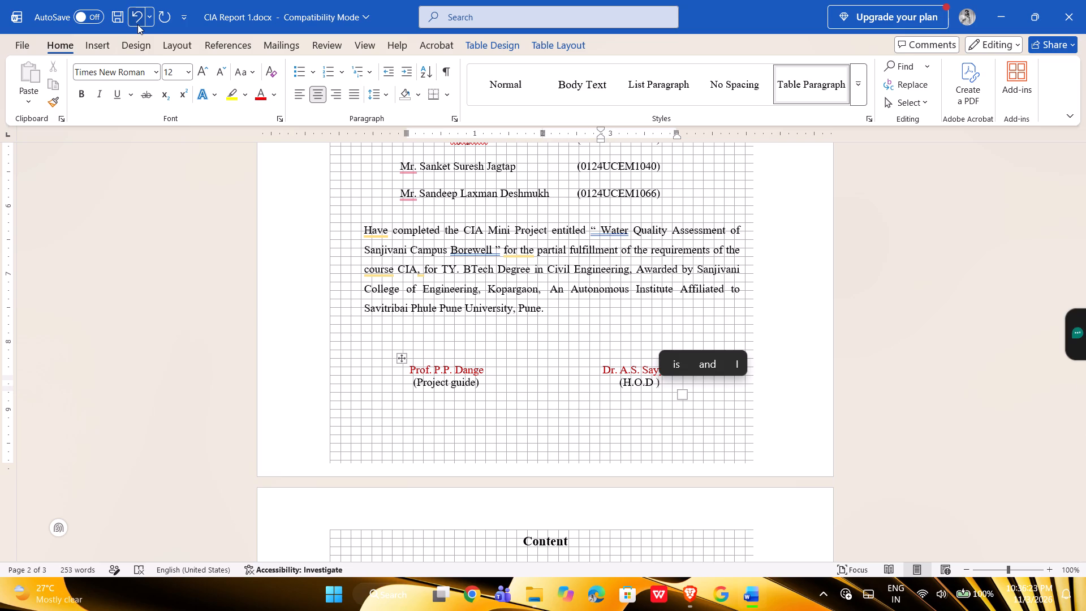
Add three blank lines below the H.O.D. label in the signature block, with the last one left-aligned.
key("Return")
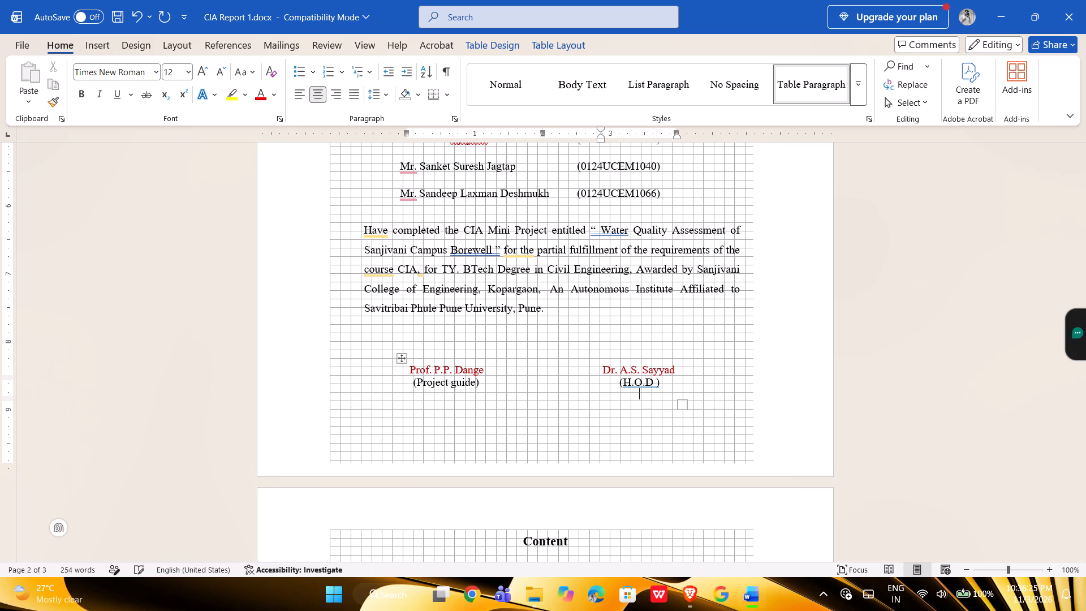
key("Return")
key("BackSpace")
key("BackSpace")
key("BackSpace")
key("BackSpace")
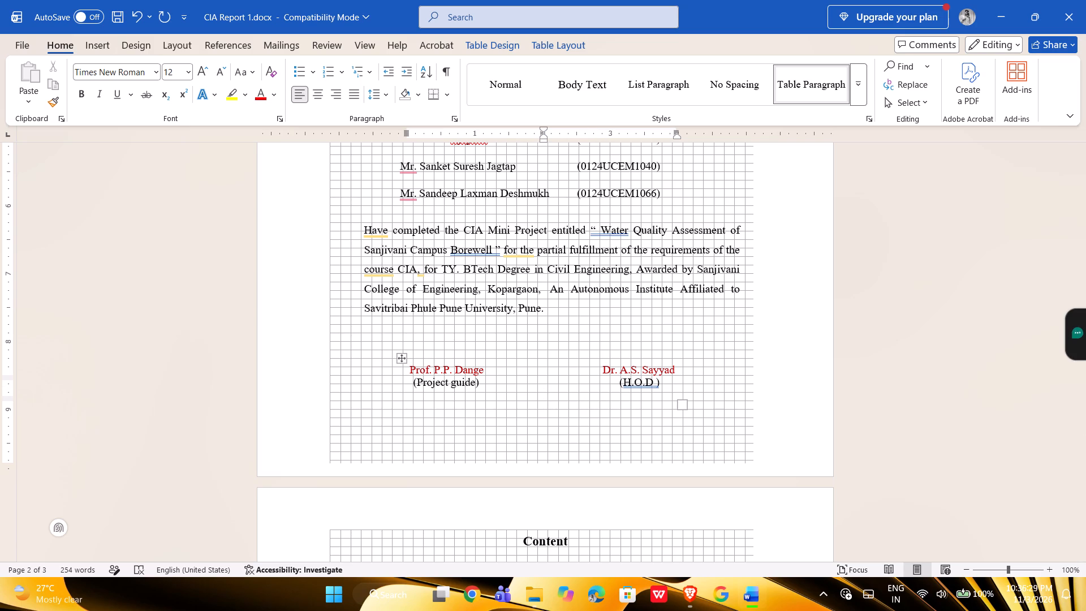
key("Return")
key("Return")
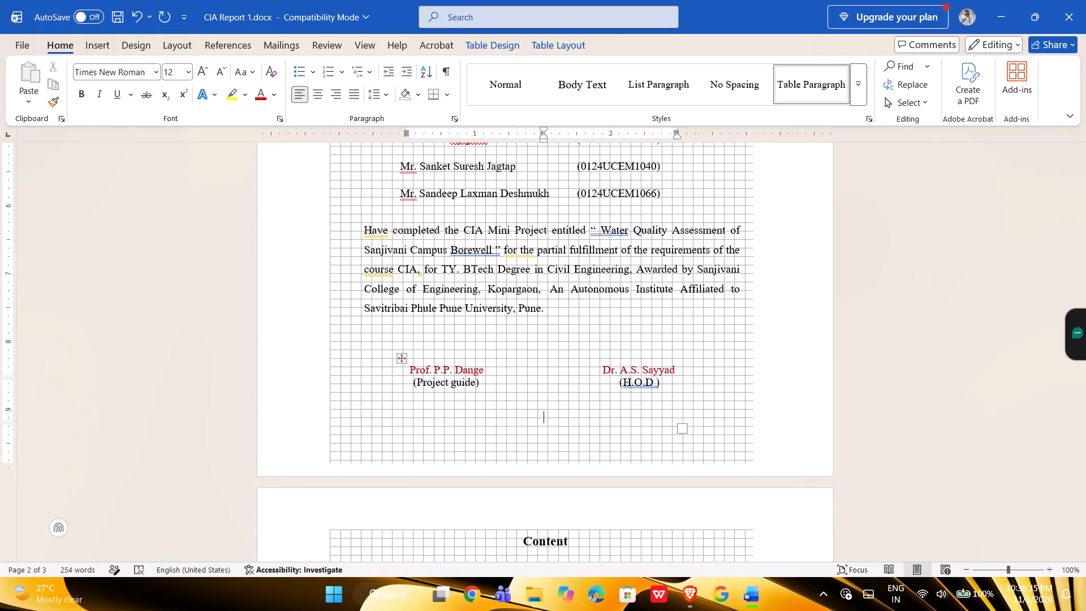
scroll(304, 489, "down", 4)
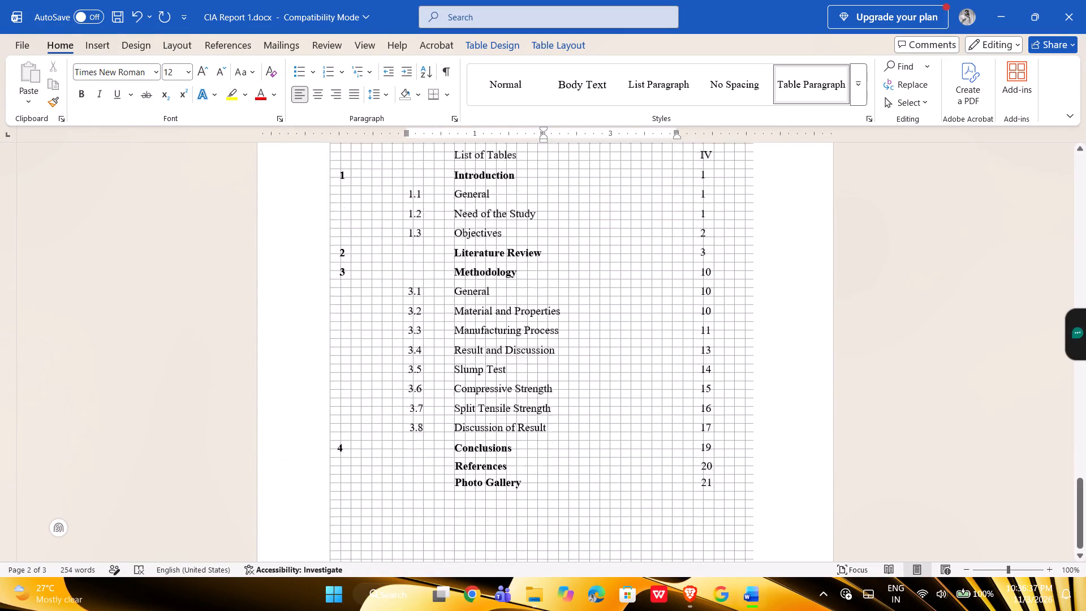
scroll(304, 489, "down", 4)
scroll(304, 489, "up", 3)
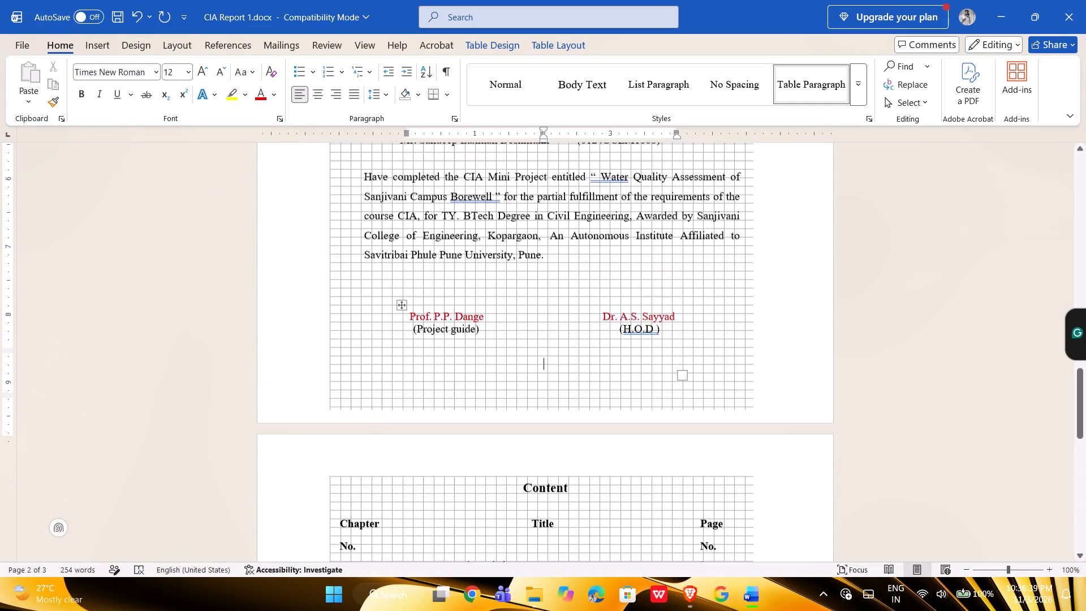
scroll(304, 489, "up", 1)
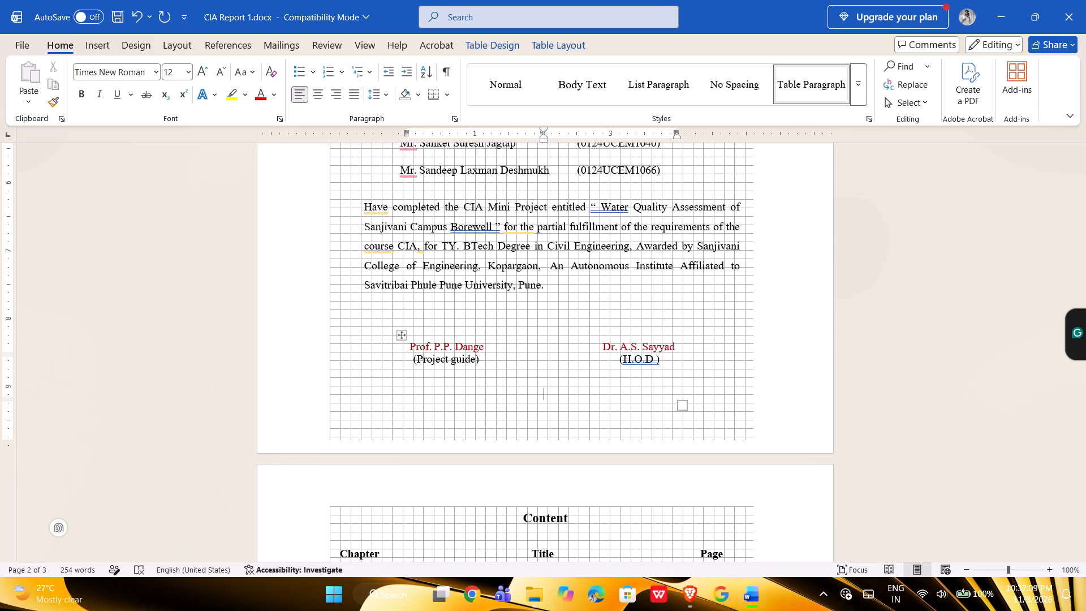
Enter the project coordinator's name, prefixed with "Dr.", on the last line below the H.O.D. label in the certificate's signature block.
key("shift+d")
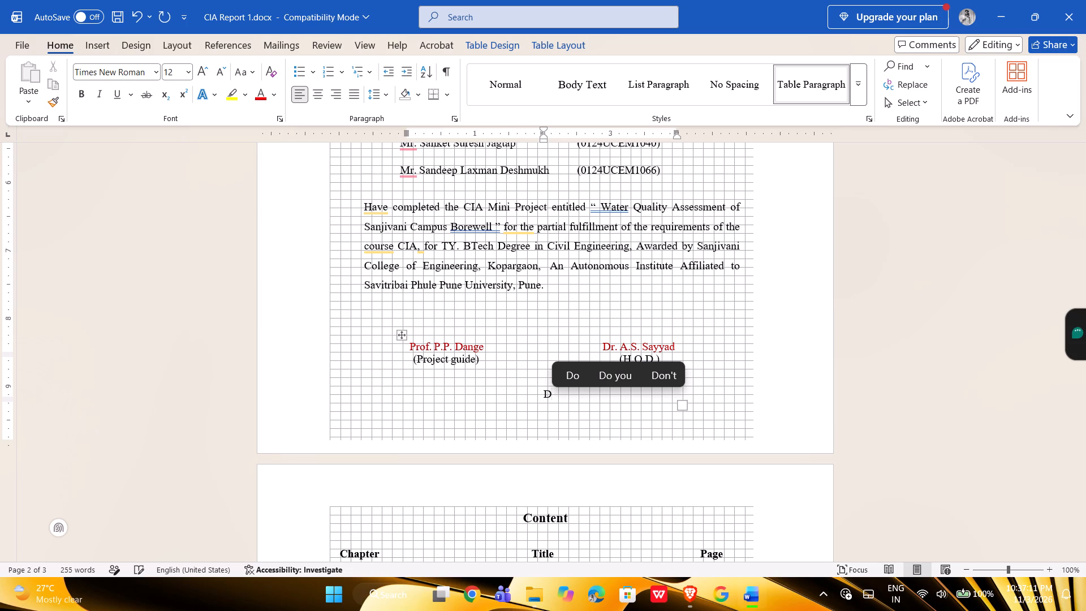
key("r")
key("period")
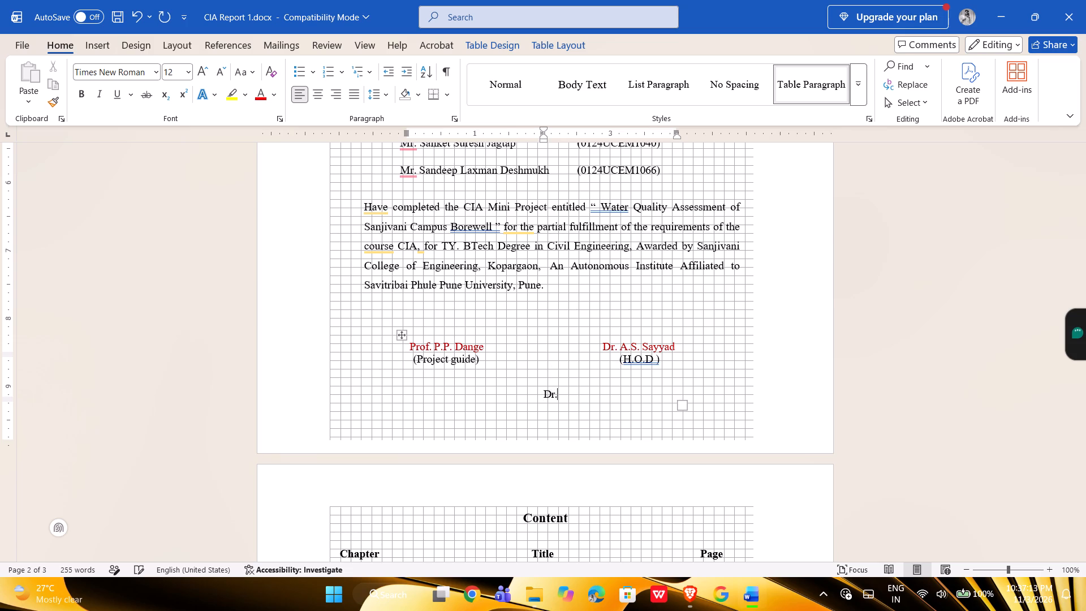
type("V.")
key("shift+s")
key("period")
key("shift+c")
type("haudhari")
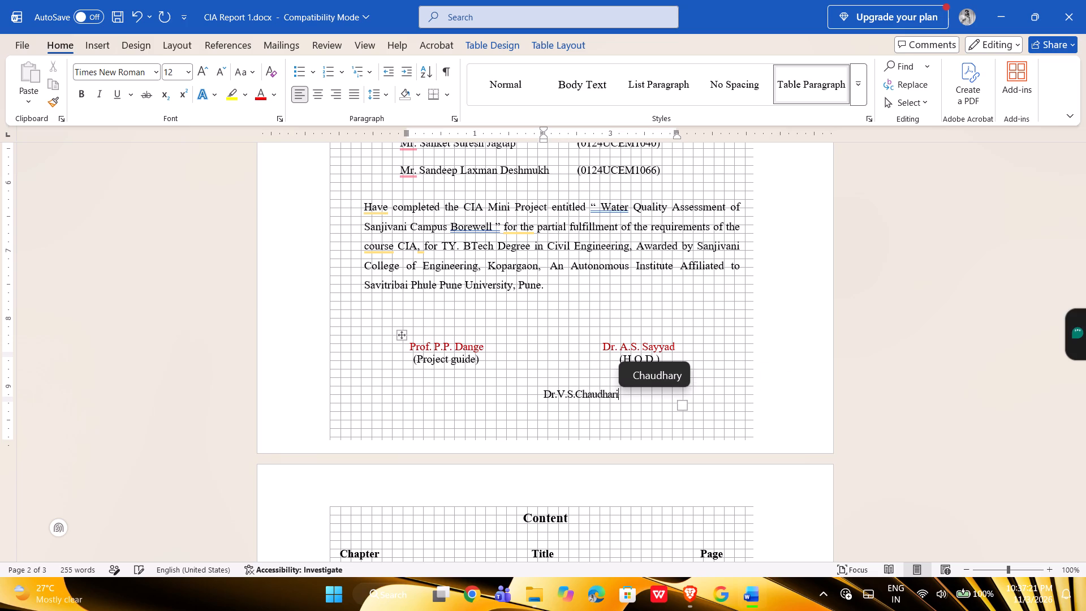
Add the label "(Project Coordinator)" on a new line below the coordinator's name.
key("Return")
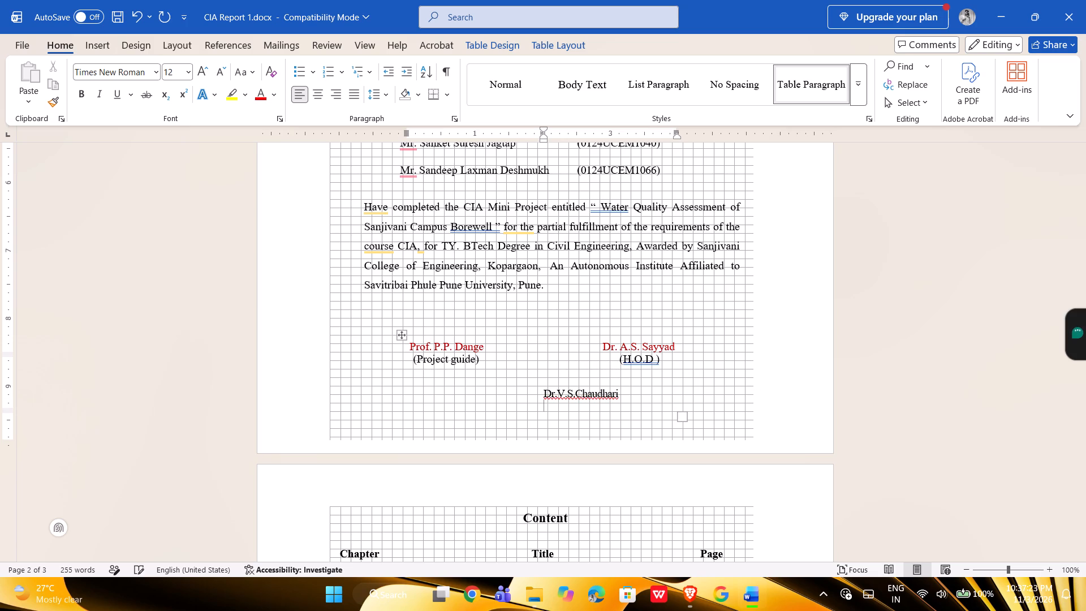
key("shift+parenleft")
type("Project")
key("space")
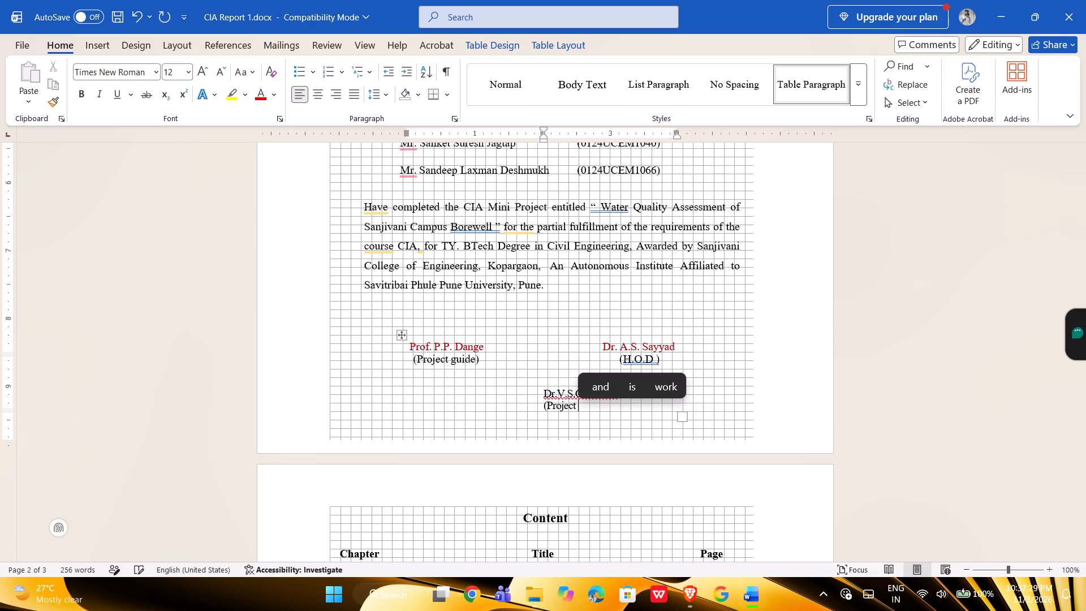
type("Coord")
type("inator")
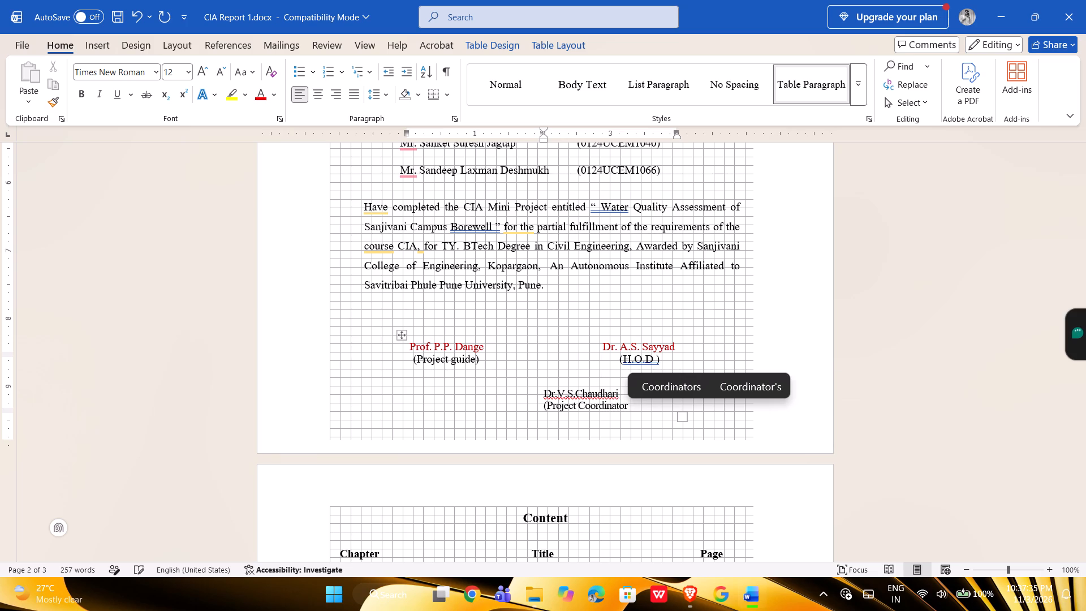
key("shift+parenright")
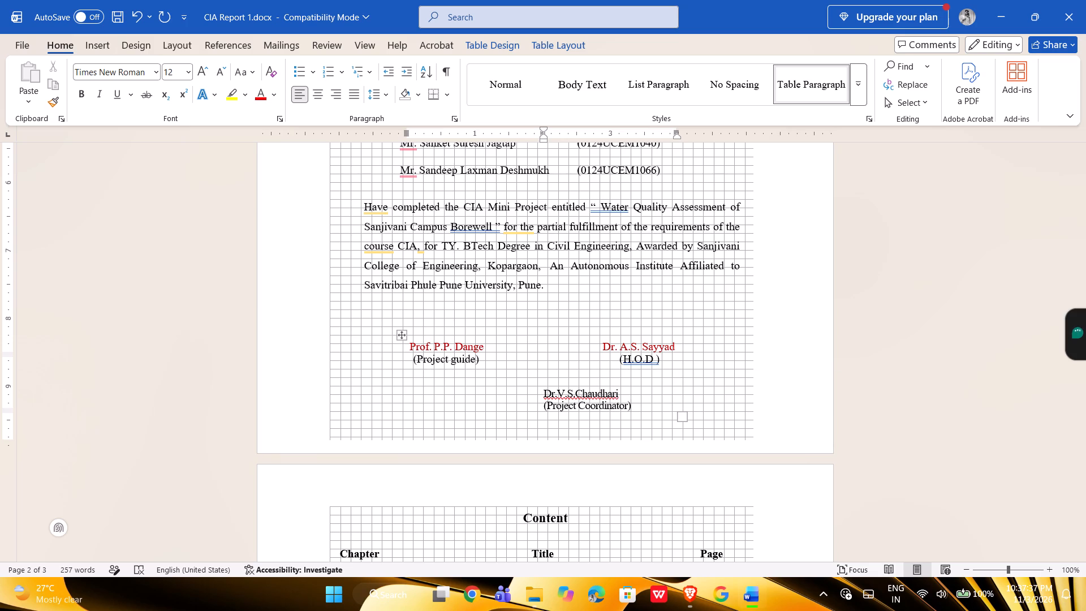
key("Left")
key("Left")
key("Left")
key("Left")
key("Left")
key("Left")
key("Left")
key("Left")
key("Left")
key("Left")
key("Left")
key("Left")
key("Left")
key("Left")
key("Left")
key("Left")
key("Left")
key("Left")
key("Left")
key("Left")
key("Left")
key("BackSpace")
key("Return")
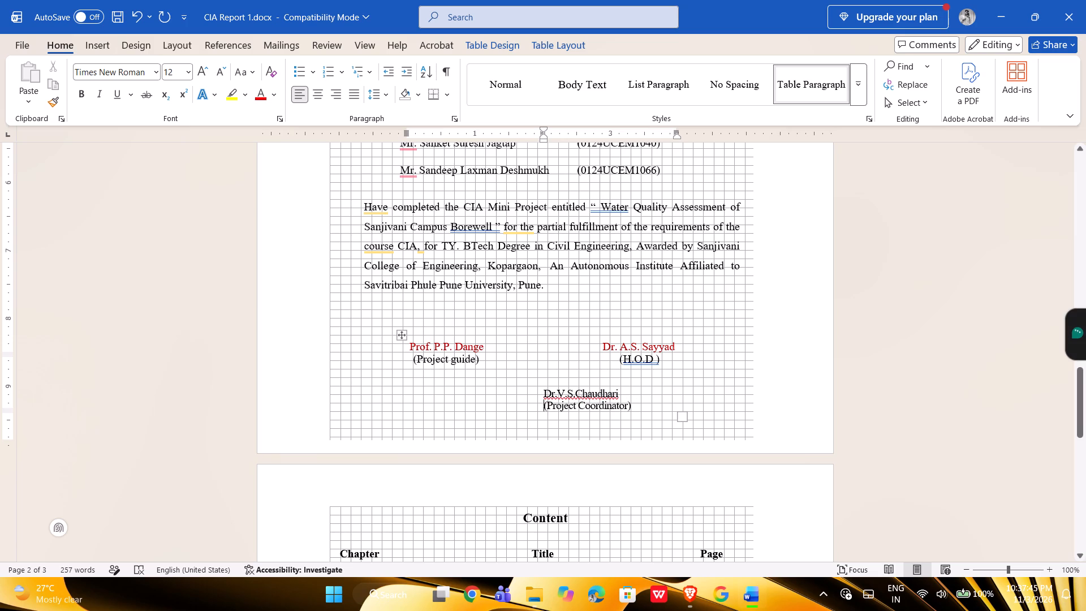
Set the gap between the H.O.D. label and the project coordinator's name to three blank lines.
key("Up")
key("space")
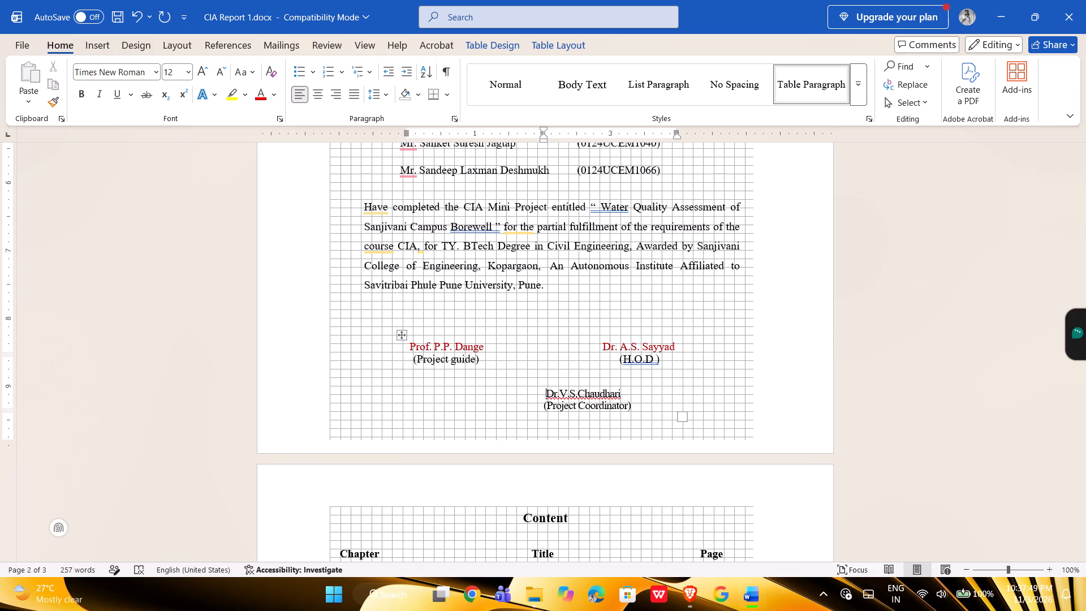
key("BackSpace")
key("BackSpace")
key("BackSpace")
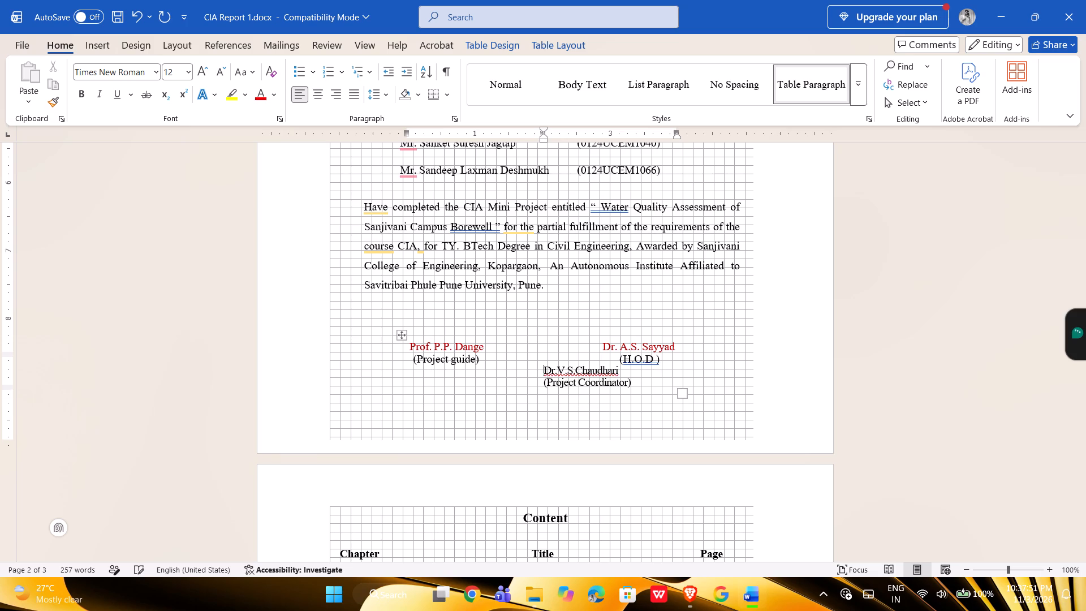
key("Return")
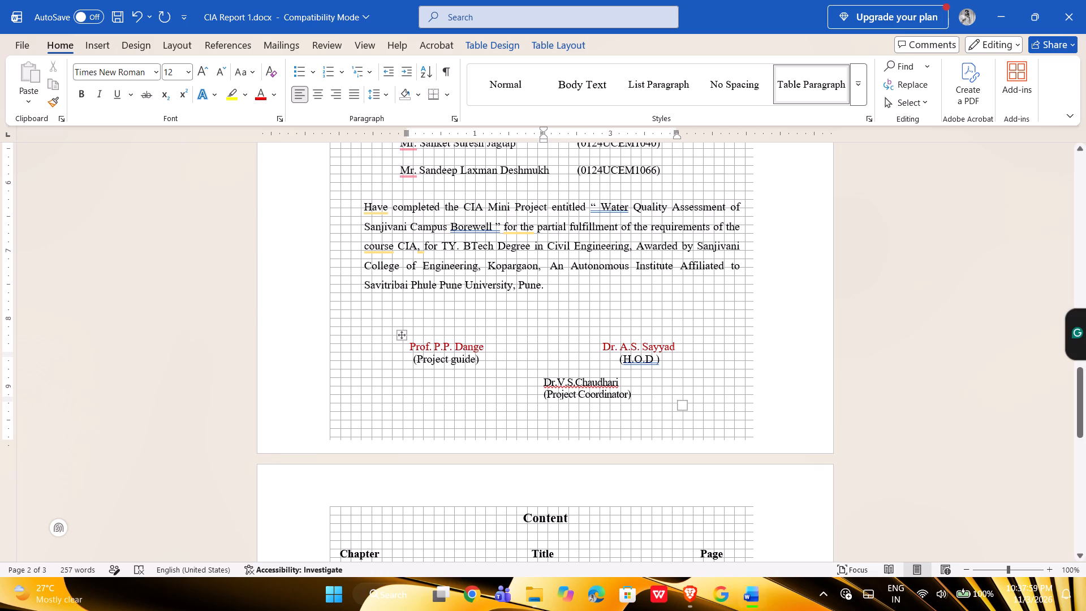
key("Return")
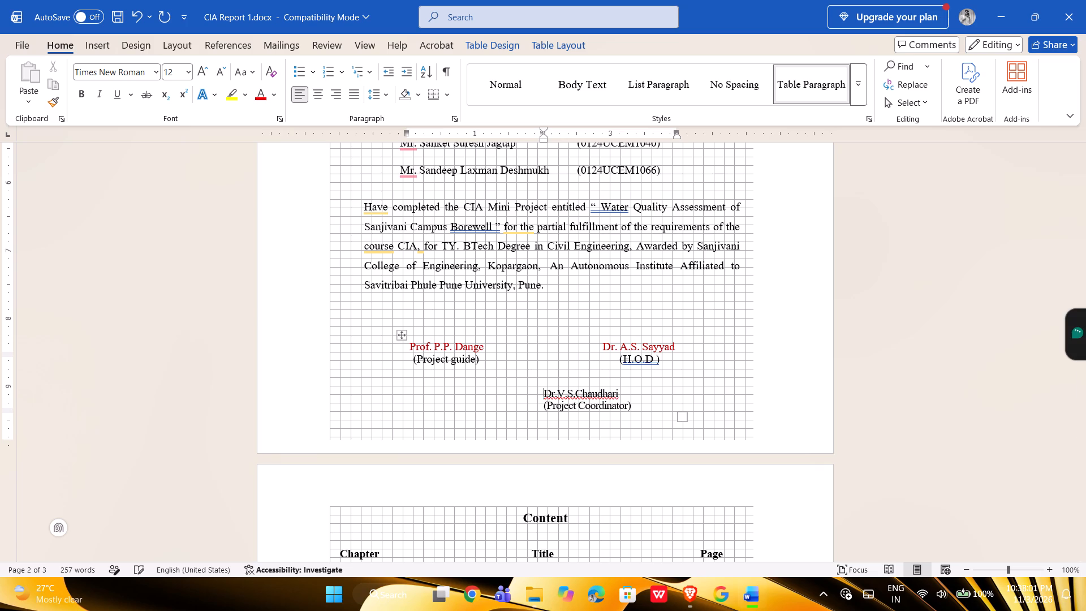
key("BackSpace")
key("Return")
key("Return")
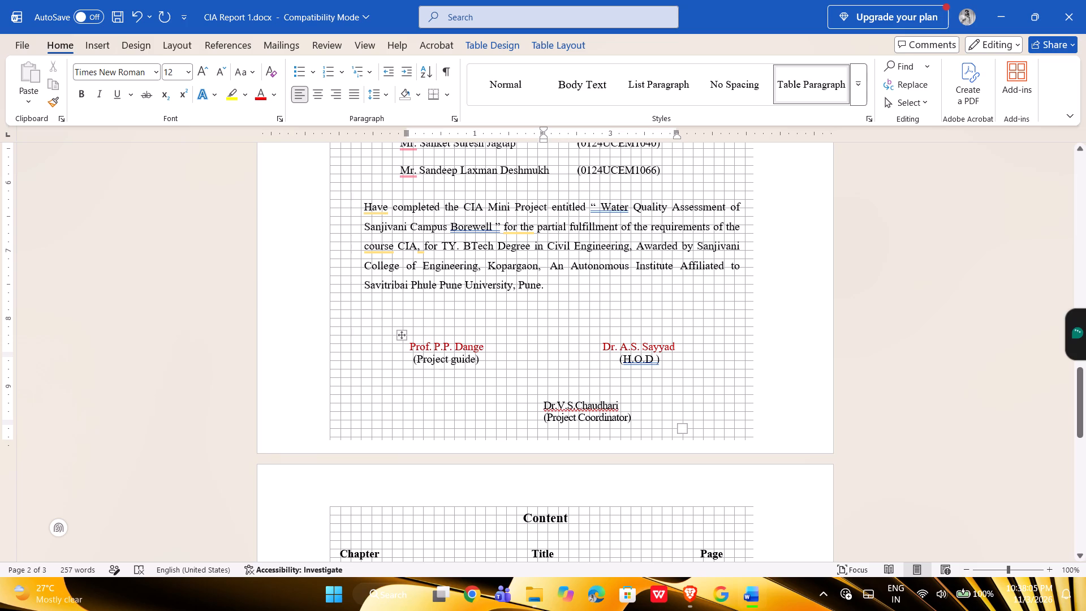
Centre the project coordinator's name and the "(Project Coordinator)" label in their signature cell.
left_click(543, 403)
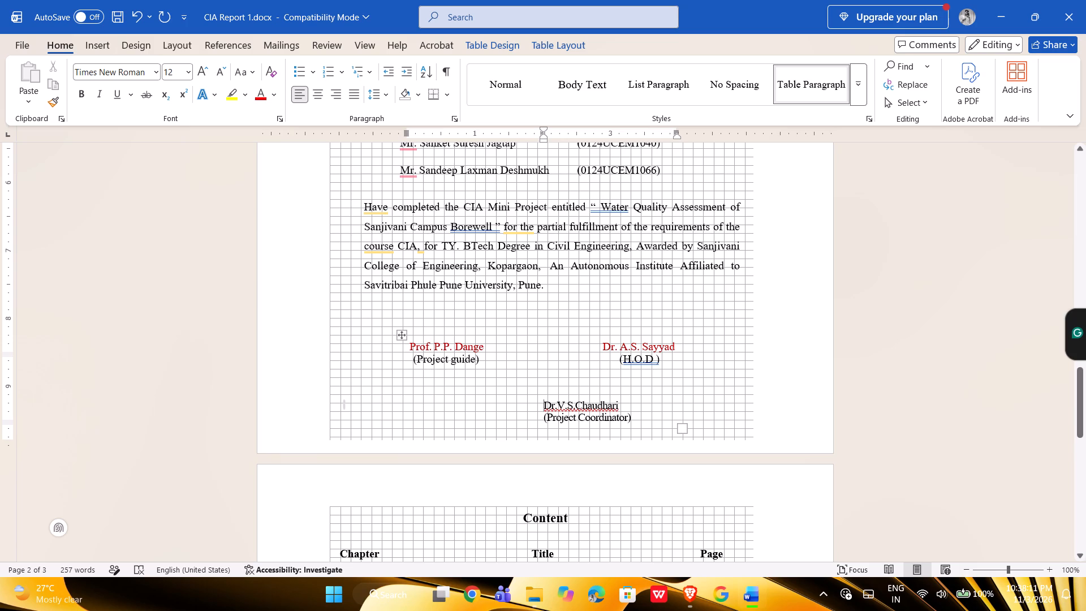
left_click(543, 403)
left_click_drag(547, 406, 595, 408)
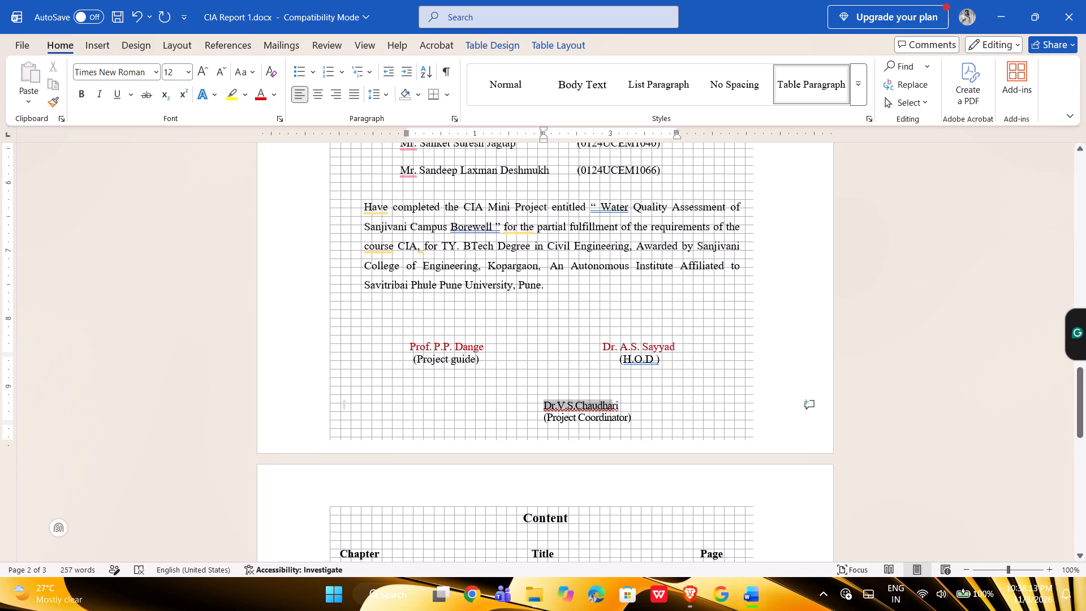
left_click_drag(595, 408, 643, 424)
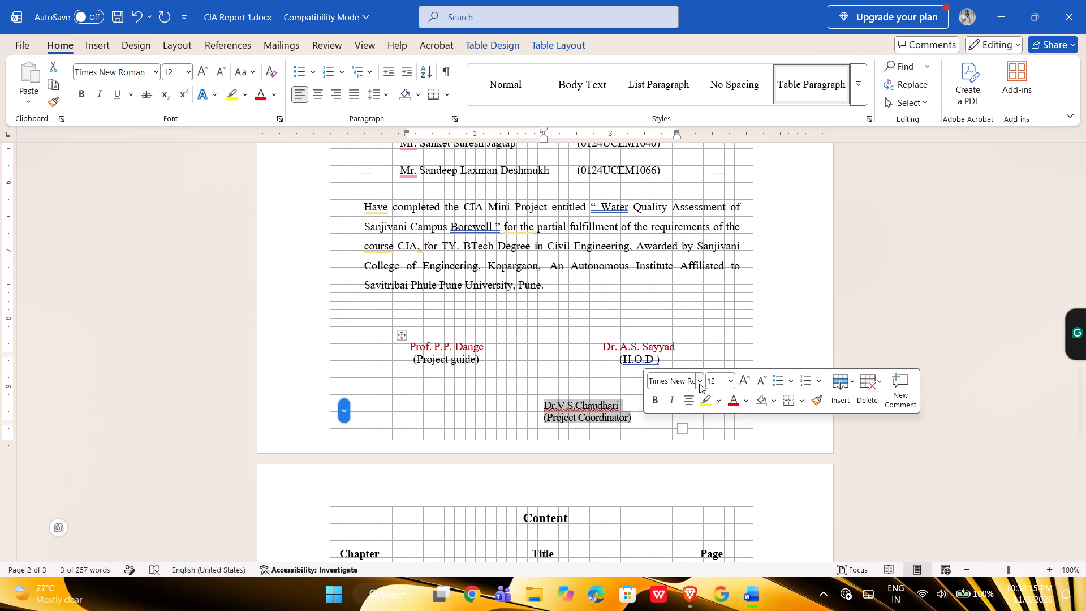
left_click(684, 405)
left_click(684, 405)
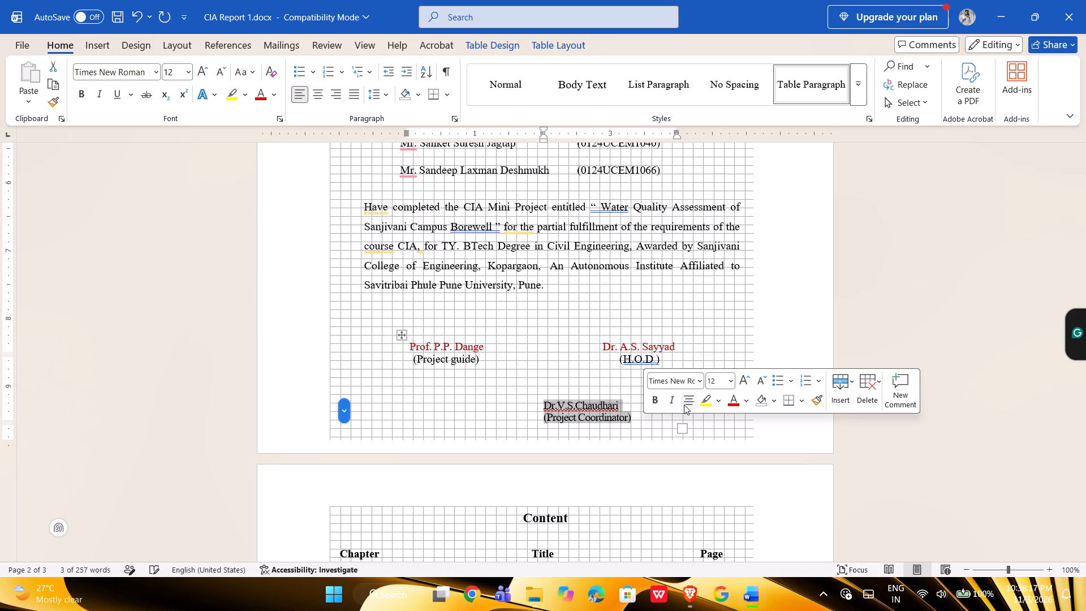
left_click(684, 405)
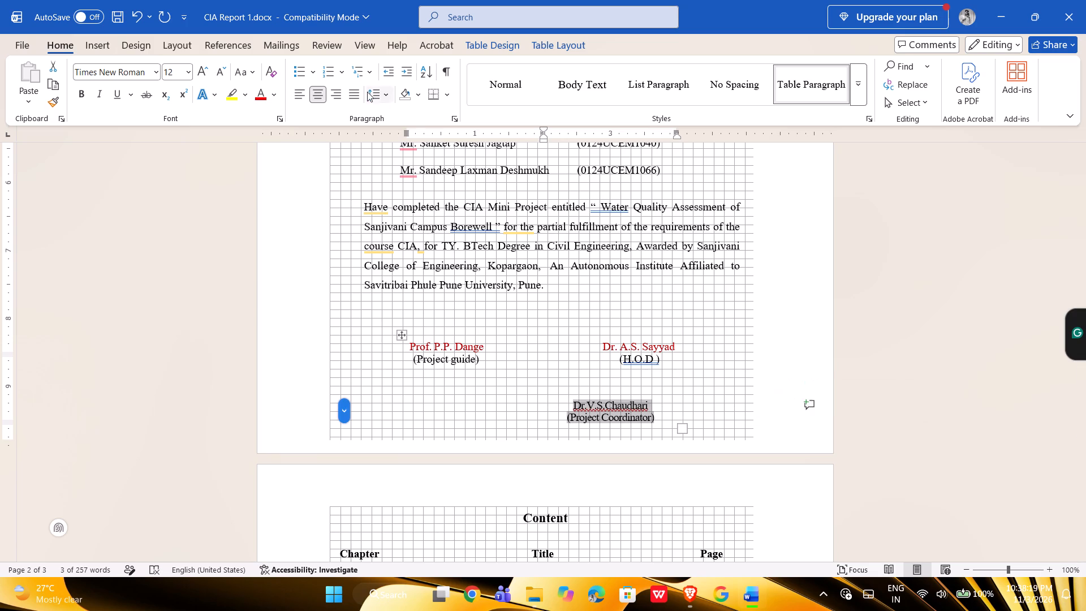
left_click(300, 97)
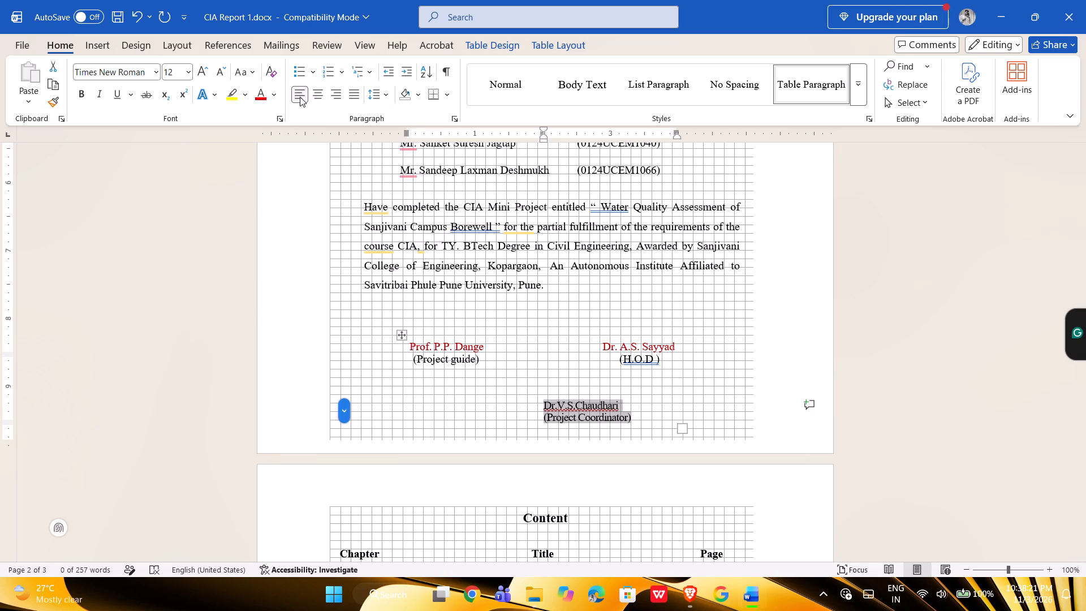
left_click(312, 96)
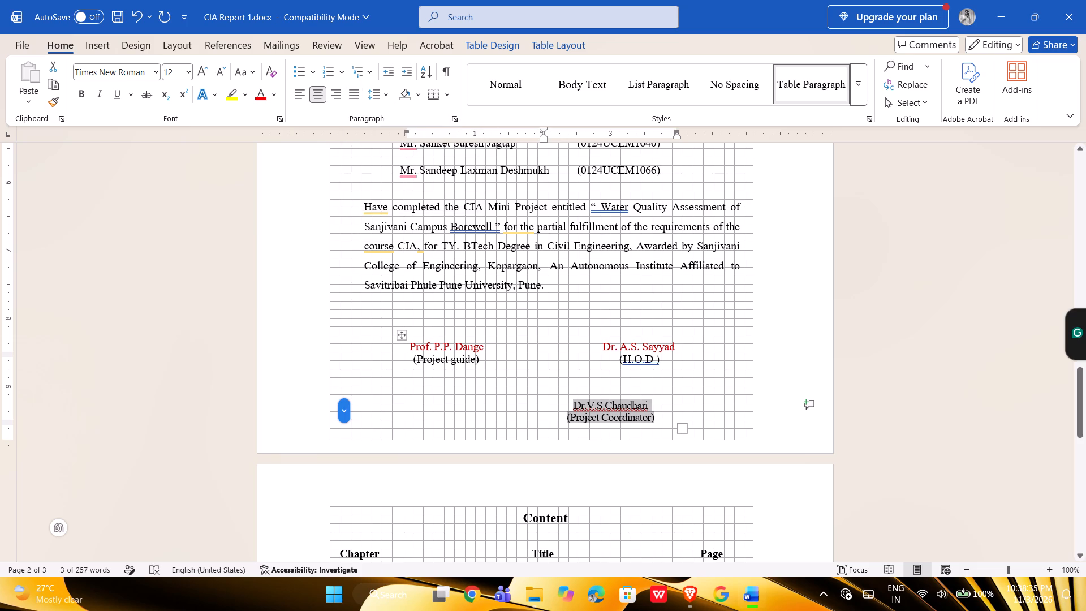
Change the font colour of the project coordinator's name in the certificate's signature block to red.
left_click(574, 406)
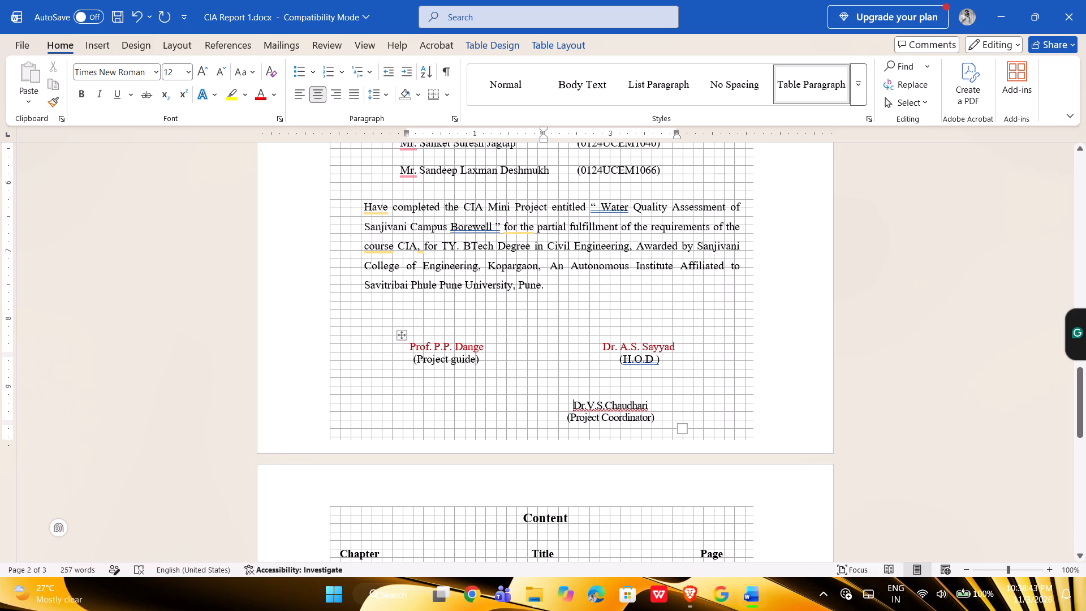
left_click_drag(657, 418, 569, 413)
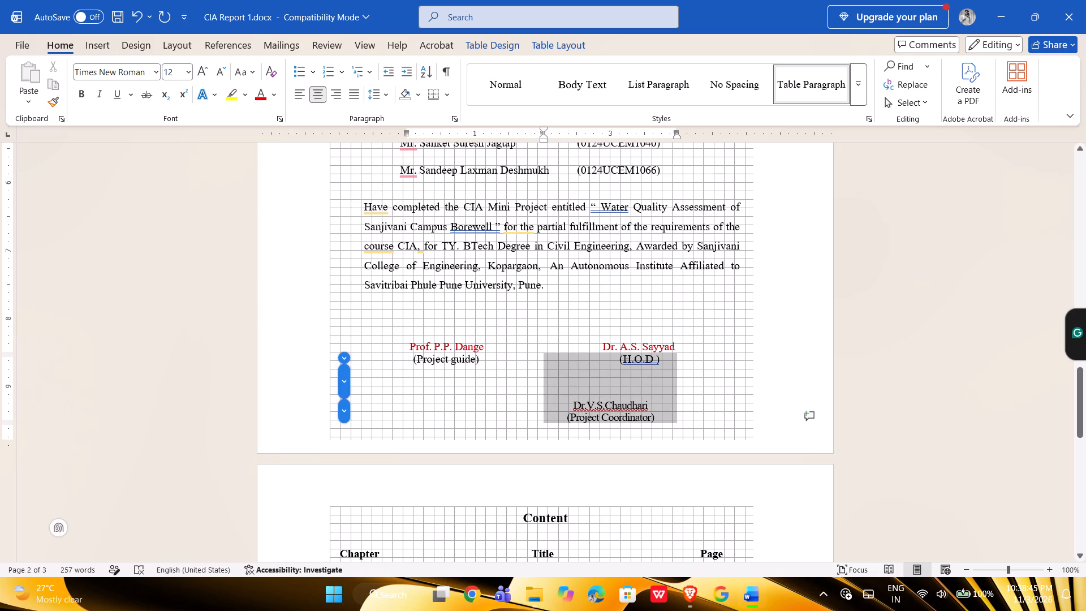
left_click_drag(569, 413, 570, 407)
left_click_drag(570, 407, 662, 410)
left_click_drag(662, 410, 680, 410)
left_click(680, 410)
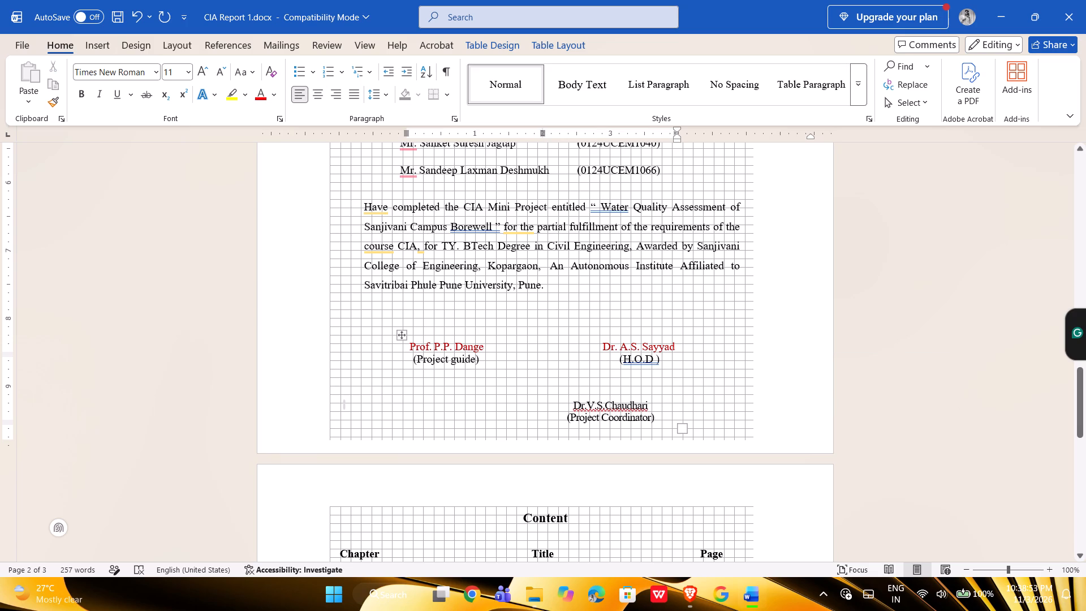
left_click_drag(611, 408, 589, 408)
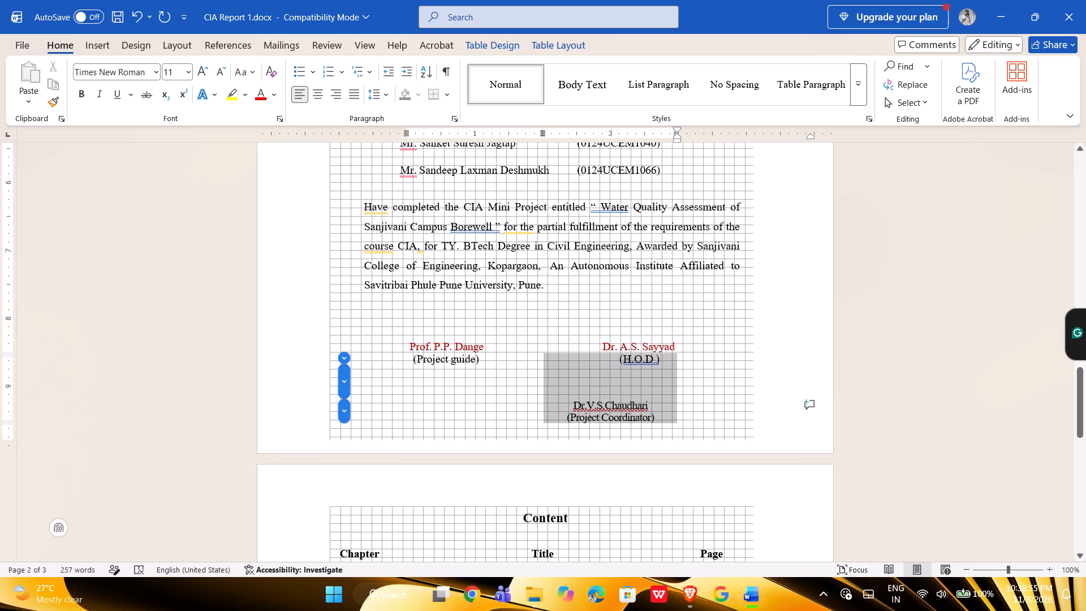
left_click_drag(589, 408, 604, 408)
left_click(697, 411)
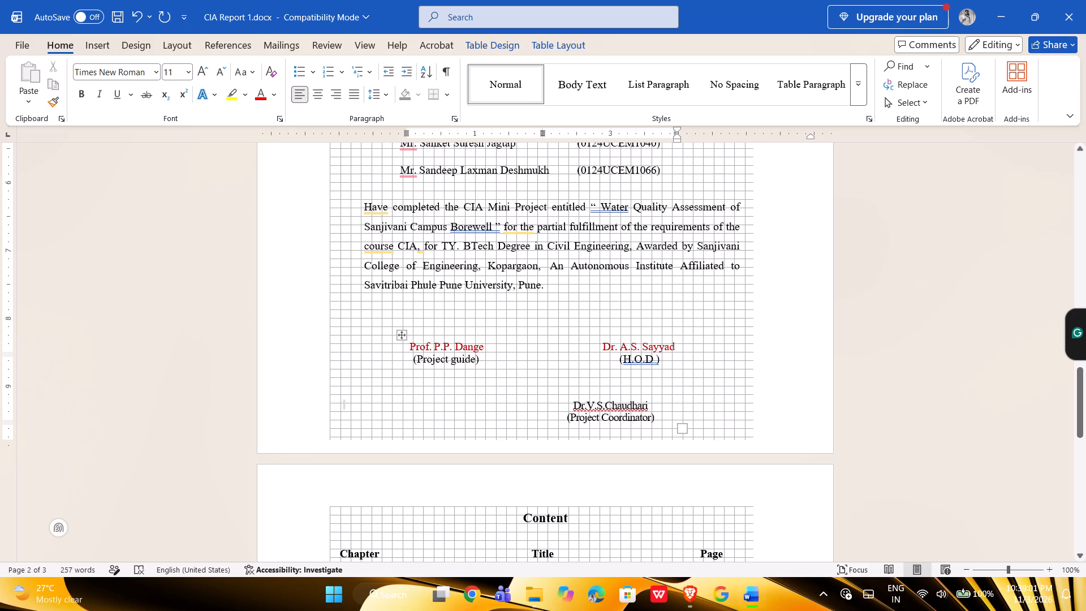
left_click_drag(648, 405, 593, 405)
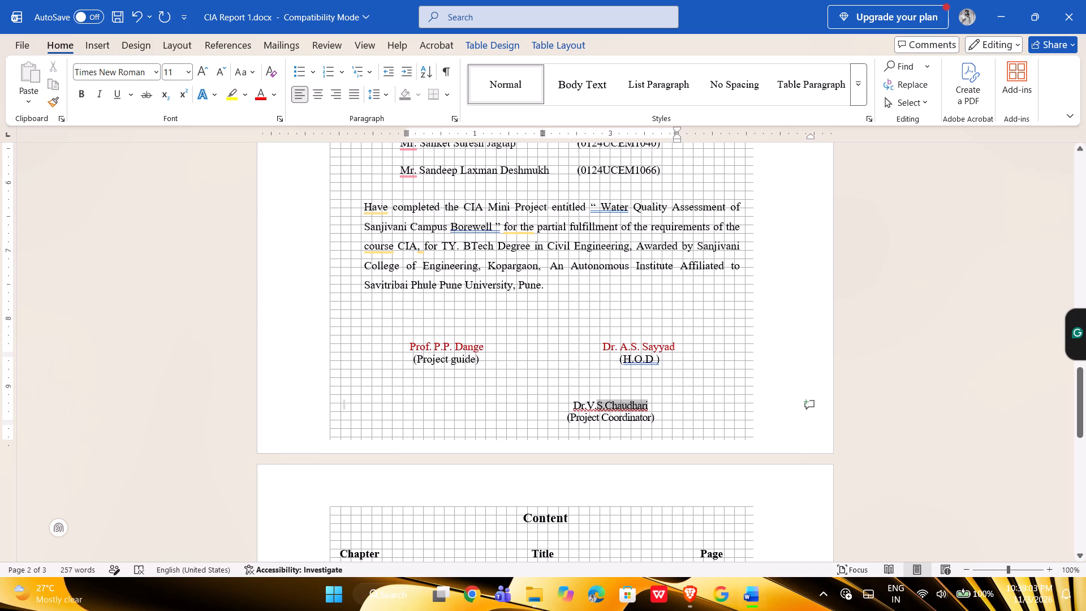
left_click_drag(593, 405, 567, 405)
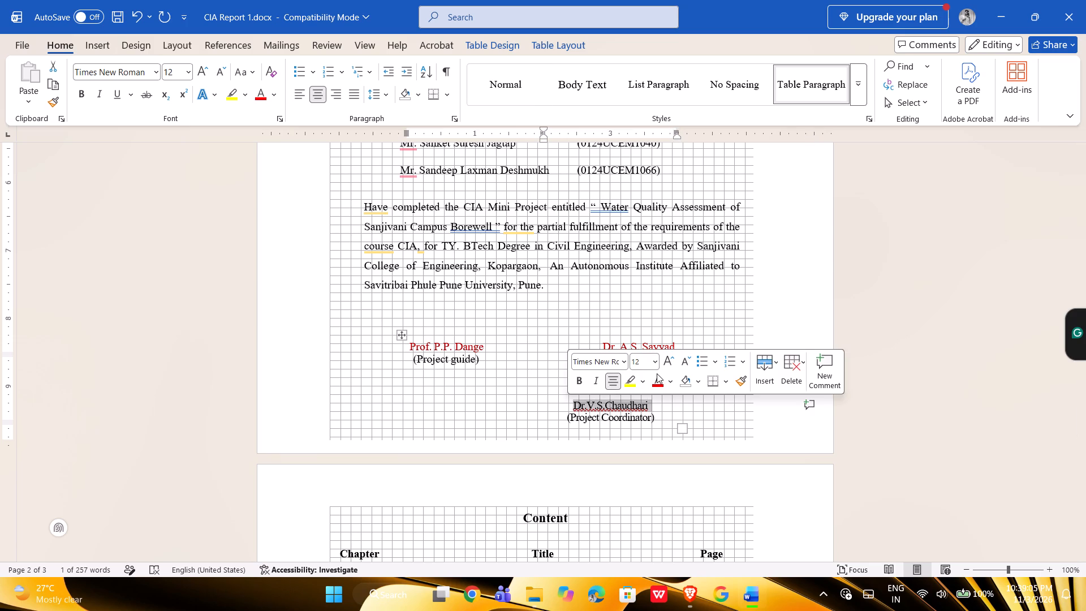
left_click(657, 373)
left_click(678, 413)
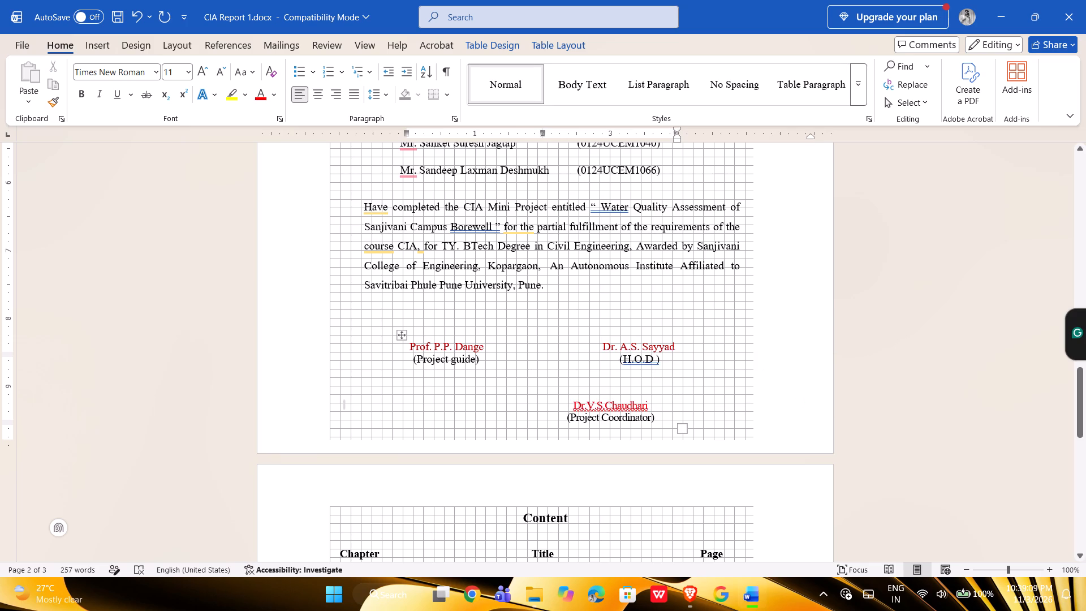
Insert a space after "Dr." and another before the surname in the project coordinator's name.
left_click(591, 406)
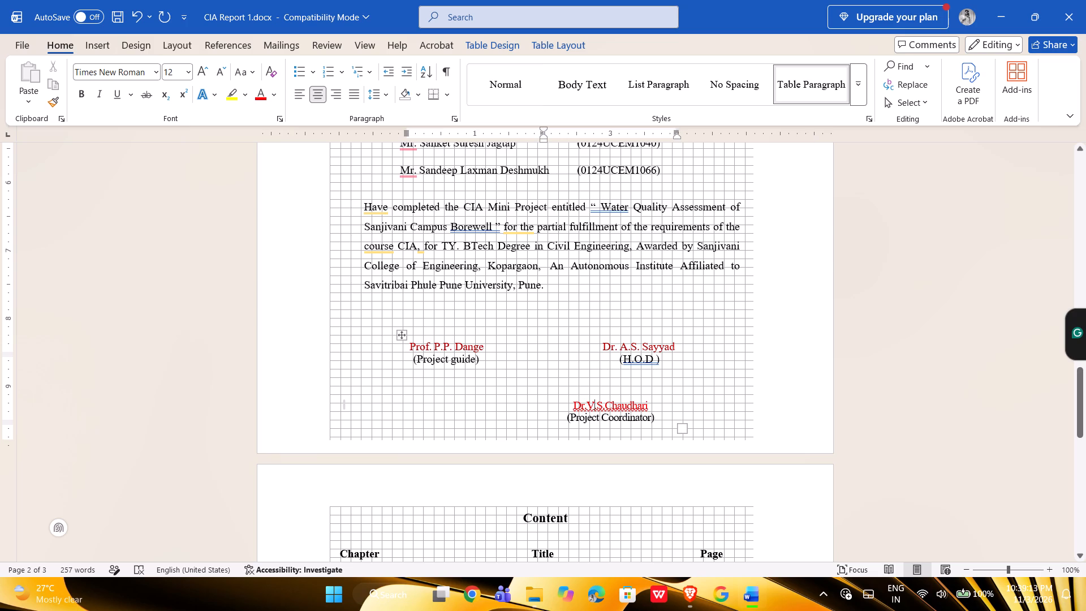
key("Left")
key("space")
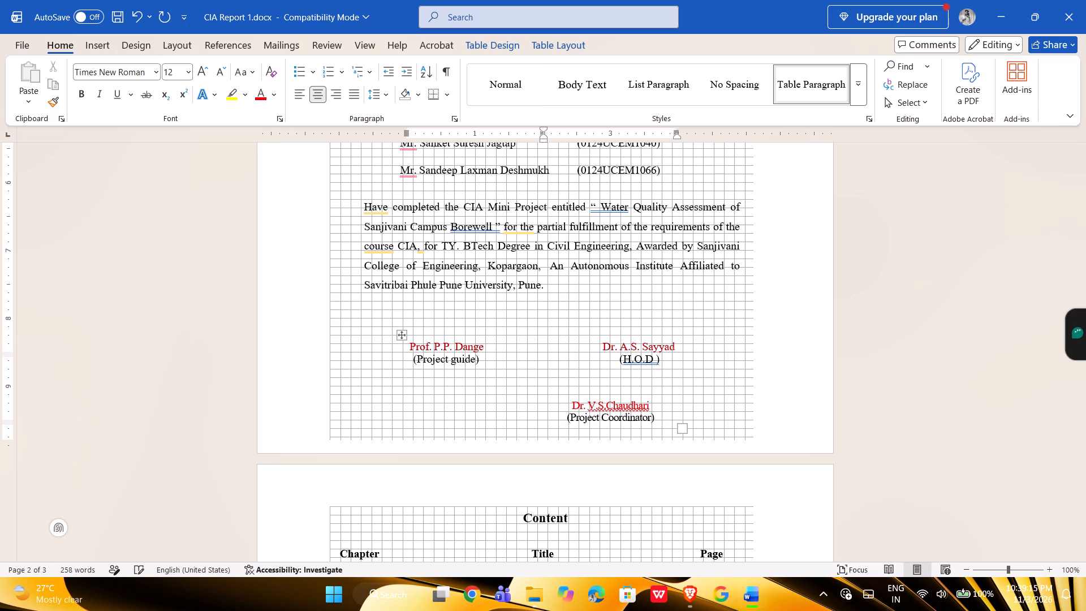
key("Right")
key("Right")
key("Right")
key("Right")
key("space")
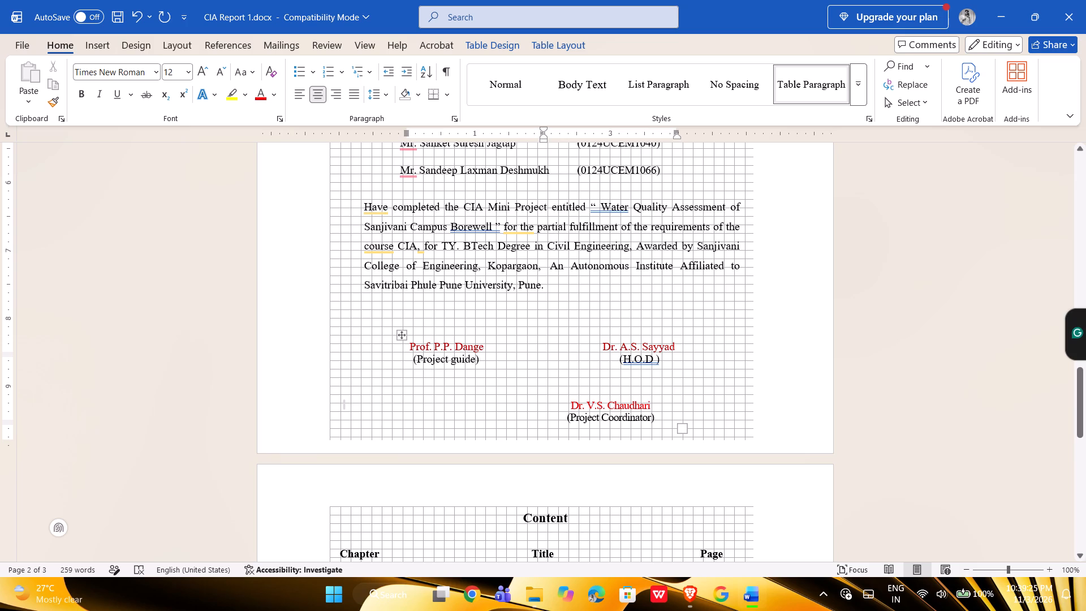
Copy the coordinator's name with its "(Project Coordinator)" label, and delete both along with the blank lines below the H.O.D. label.
left_click_drag(572, 405, 652, 422)
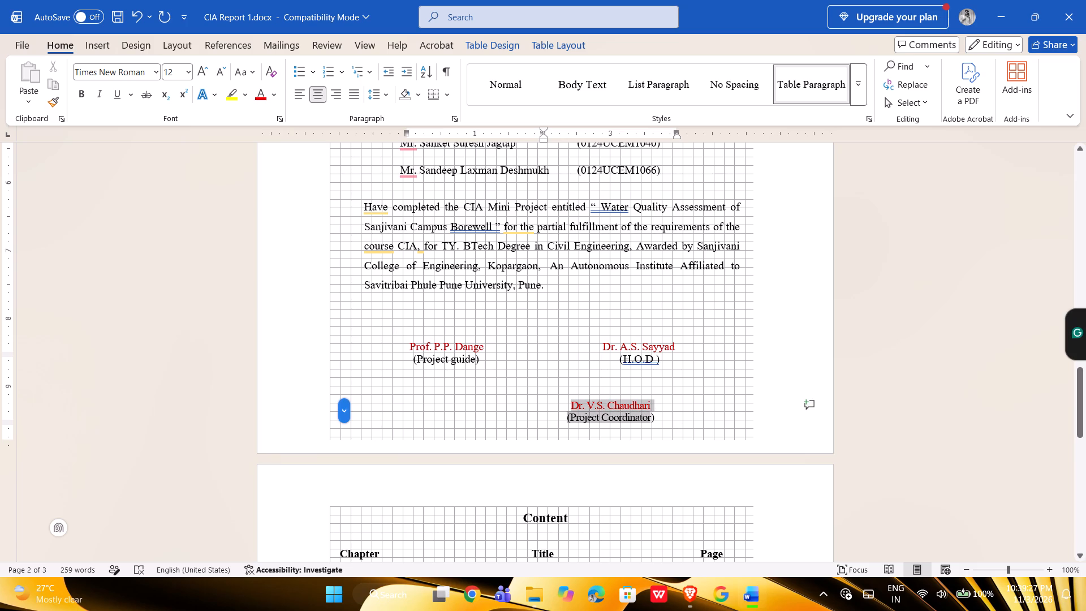
left_click_drag(652, 422, 669, 419)
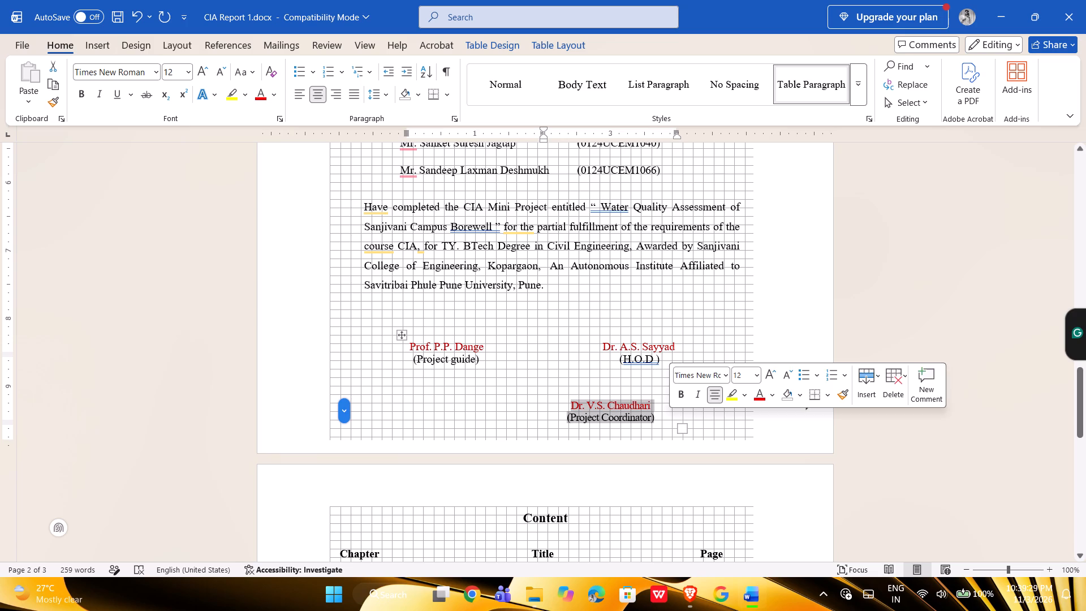
key("ctrl+c")
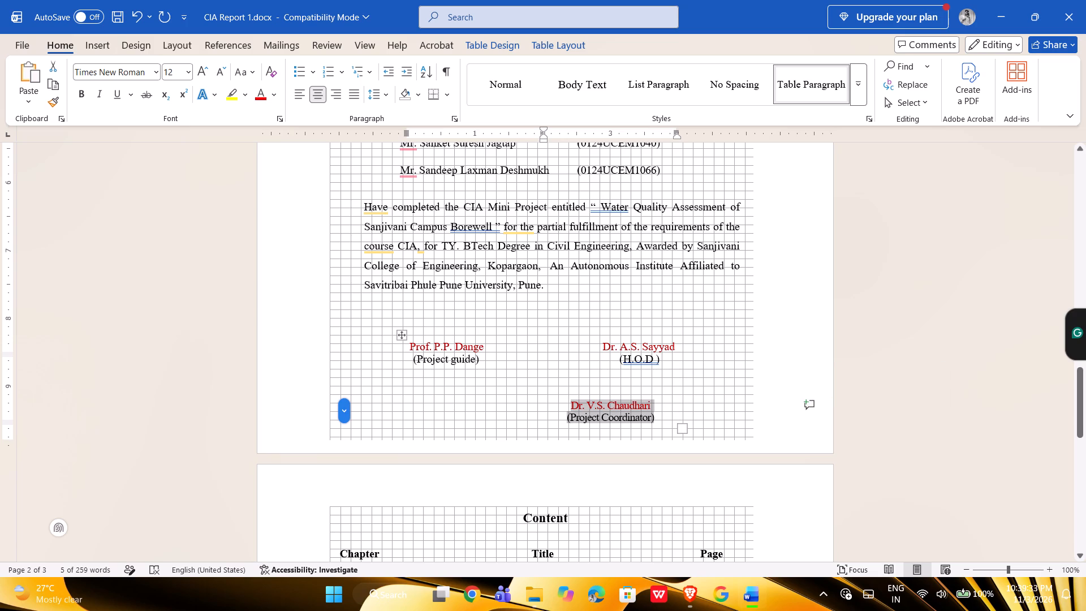
key("BackSpace")
key("BackSpace")
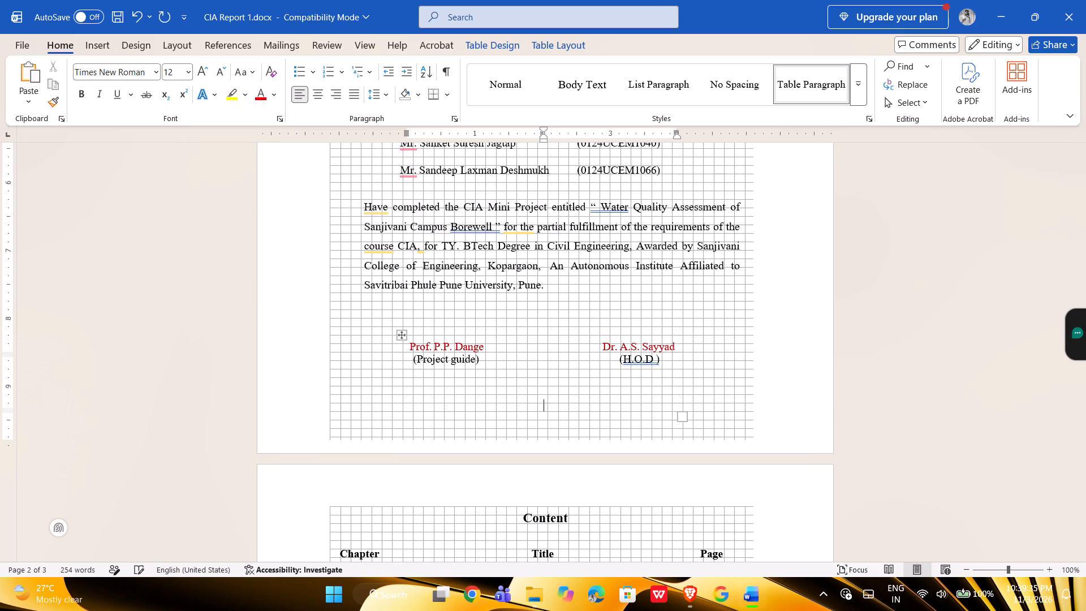
key("BackSpace")
key("Return")
key("BackSpace")
key("BackSpace")
key("BackSpace")
key("BackSpace")
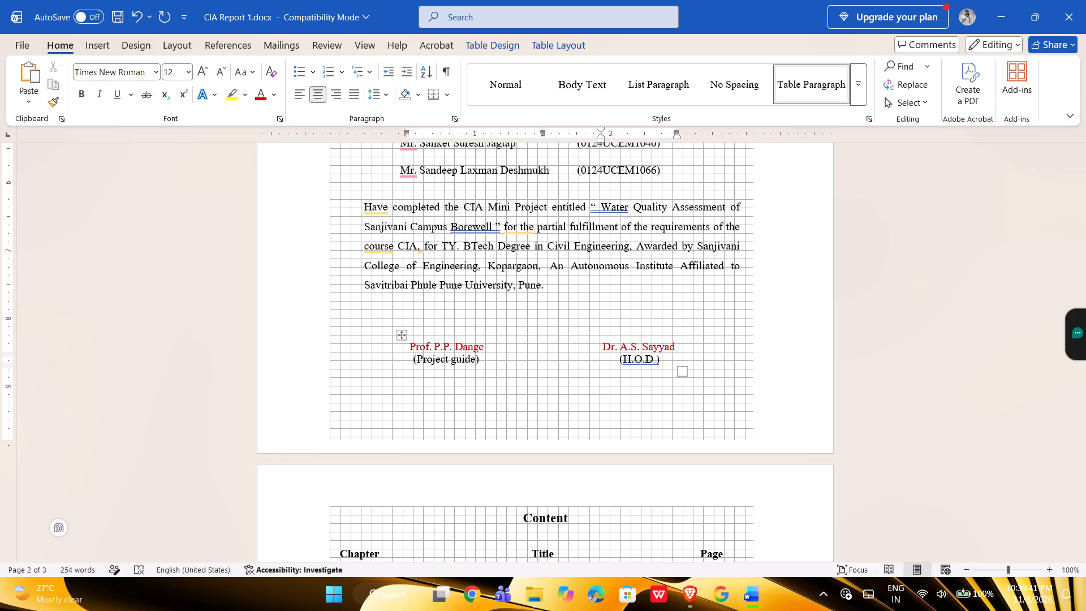
Add one blank line below the H.O.D. label, left-aligned and with no indent.
key("Return")
key("BackSpace")
key("BackSpace")
key("BackSpace")
key("BackSpace")
key("Return")
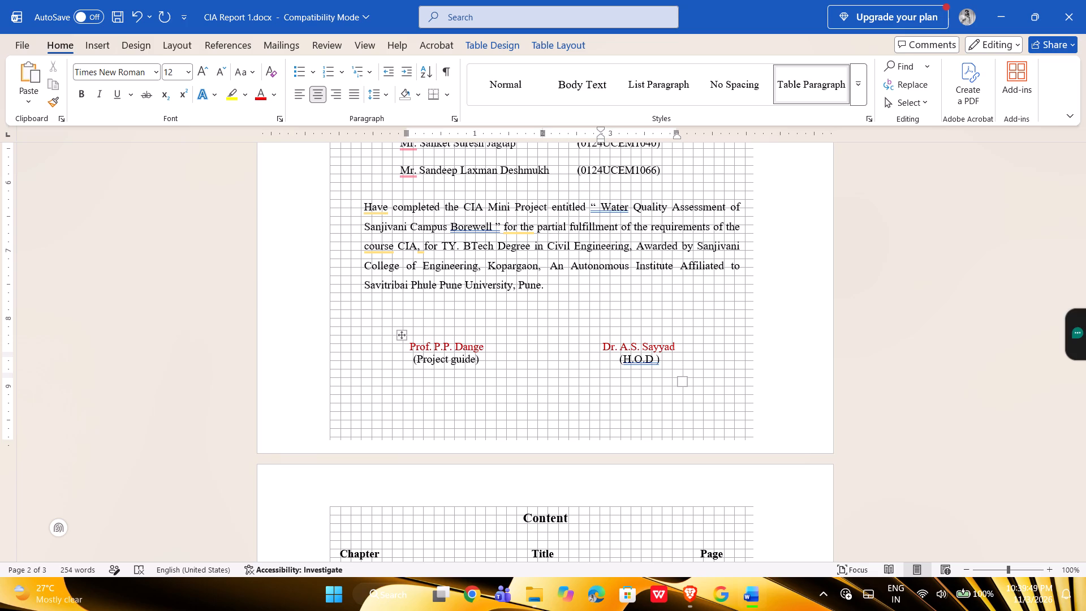
key("Return")
key("BackSpace")
key("BackSpace")
key("BackSpace")
key("BackSpace")
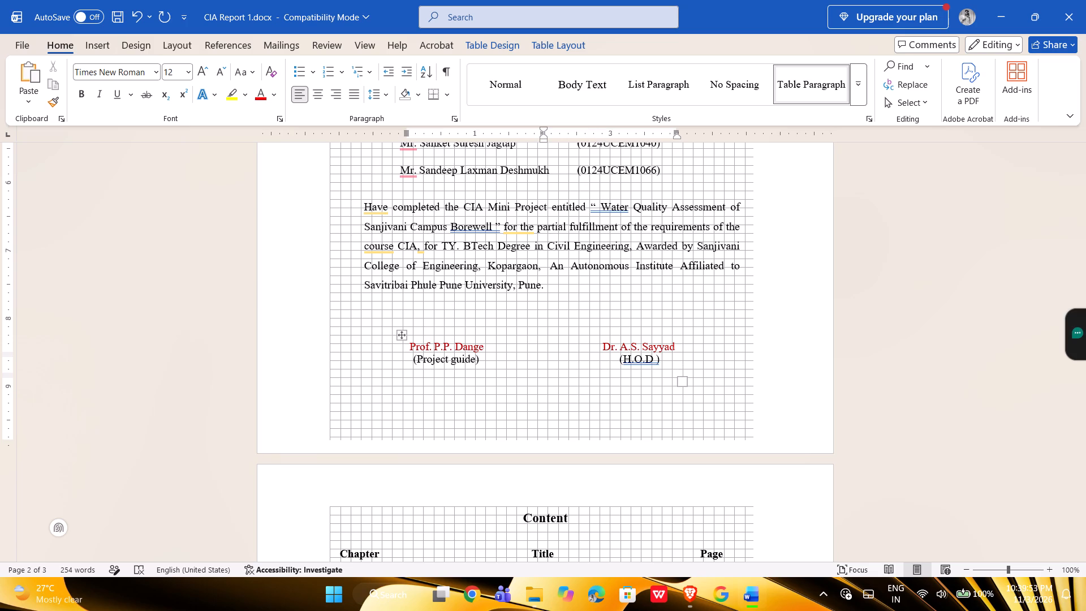
key("BackSpace")
key("Return")
key("BackSpace")
key("BackSpace")
key("BackSpace")
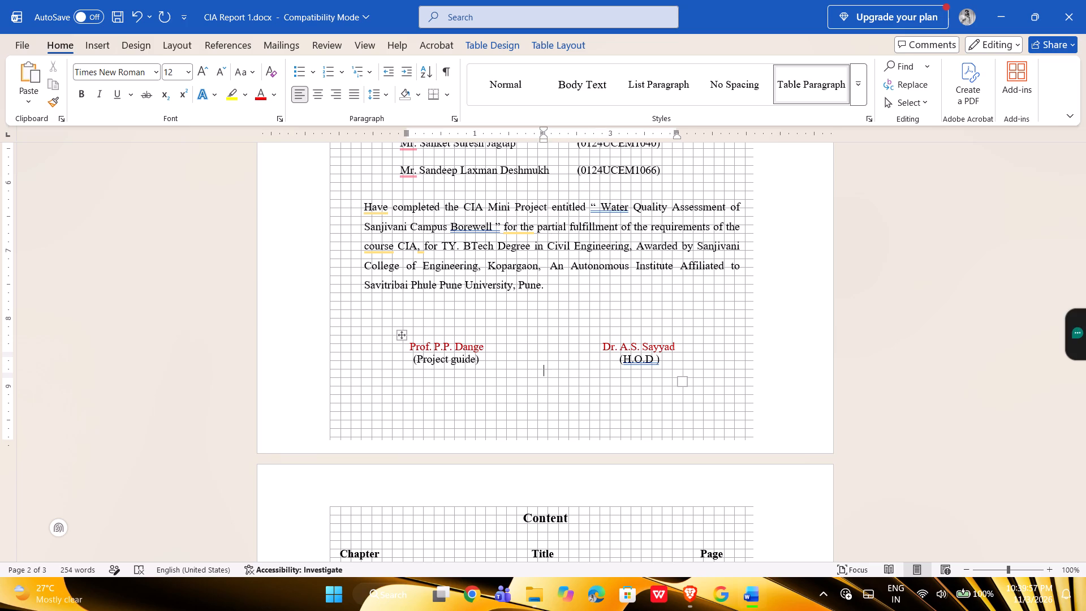
Paste the copied coordinator's name and label into the H.O.D. column, three blank lines below the H.O.D. label.
key("Return")
key("Return")
key("Return")
key("ctrl+v")
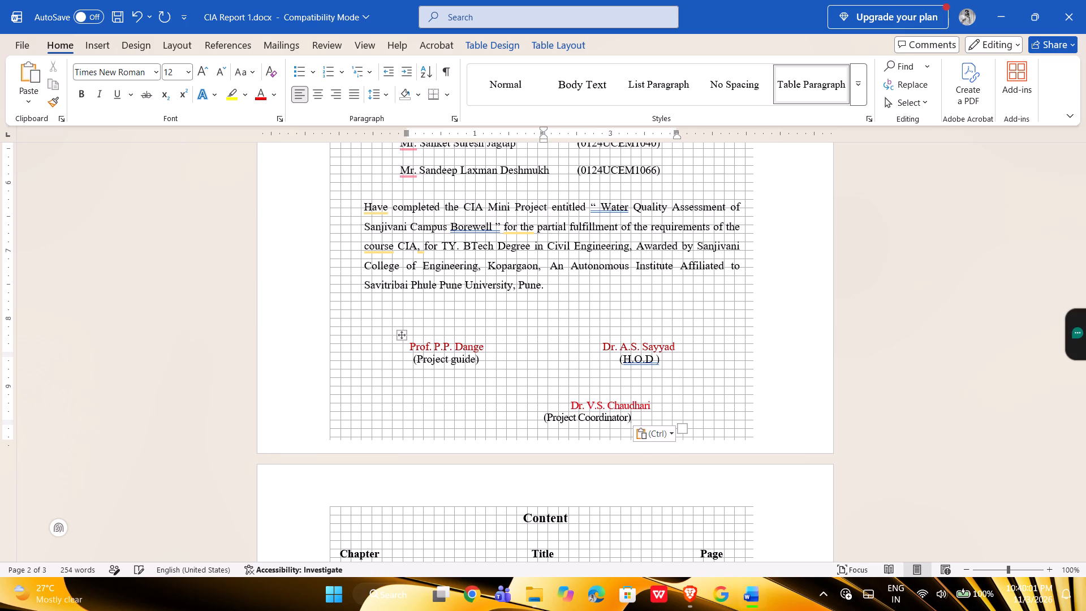
Left-align the coordinator's name and reduce the gap above it to two blank lines.
left_click(569, 402)
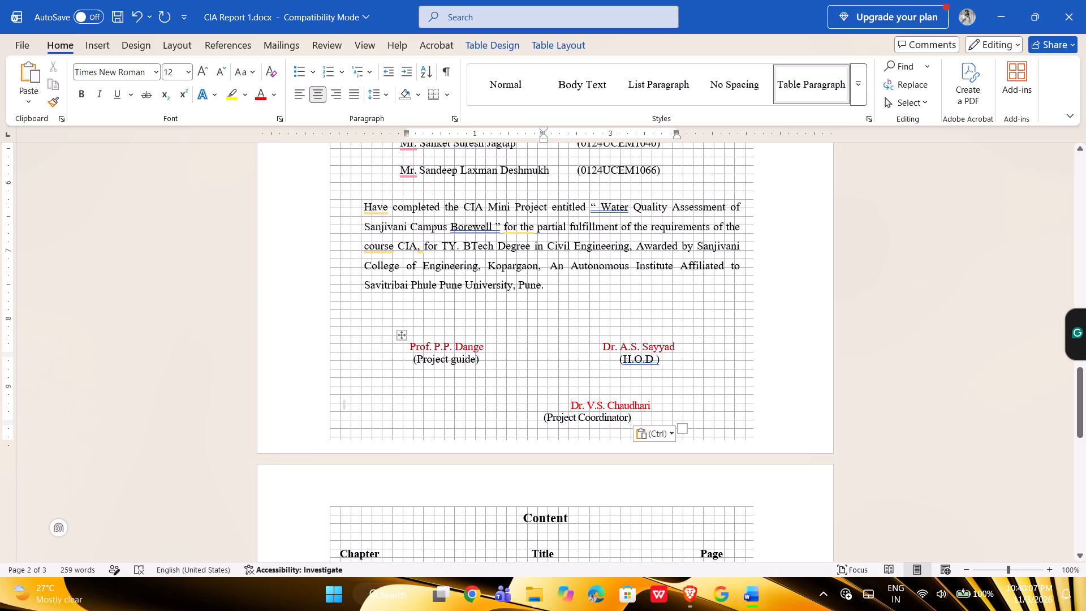
left_click(298, 98)
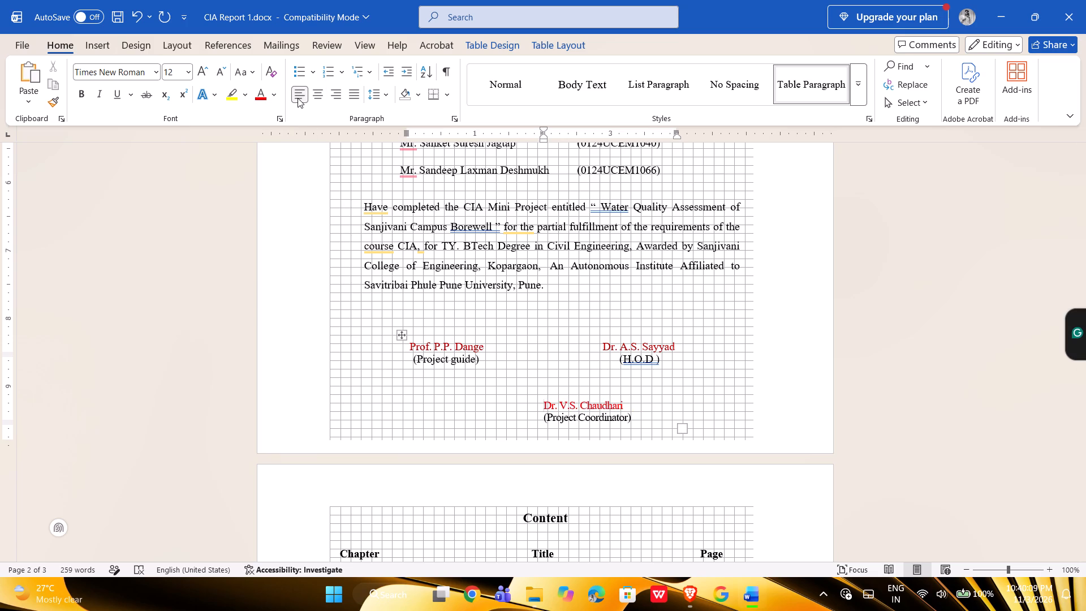
left_click(319, 94)
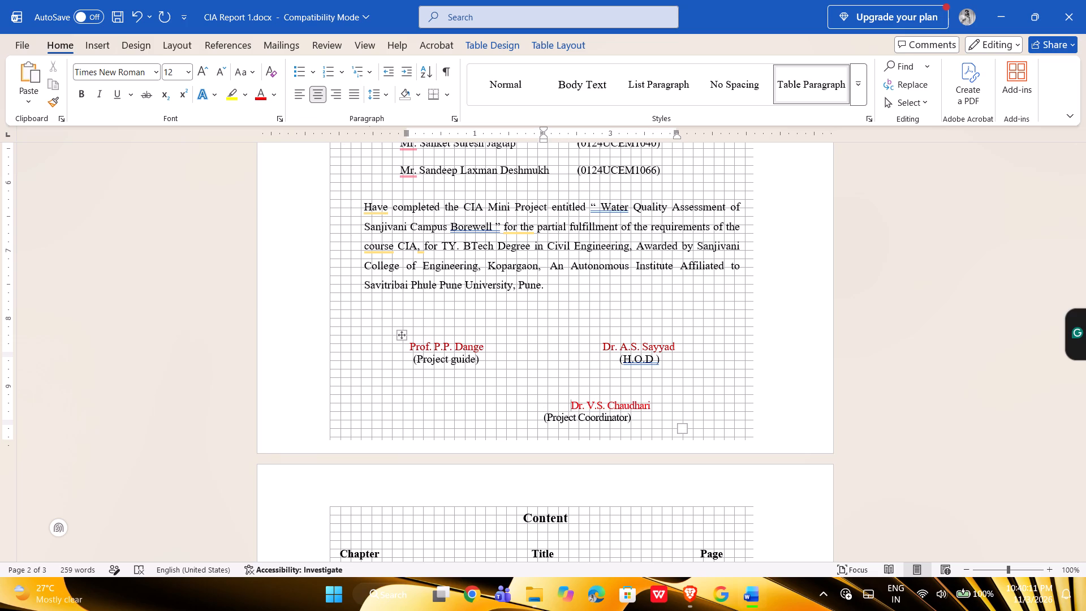
key("BackSpace")
key("BackSpace")
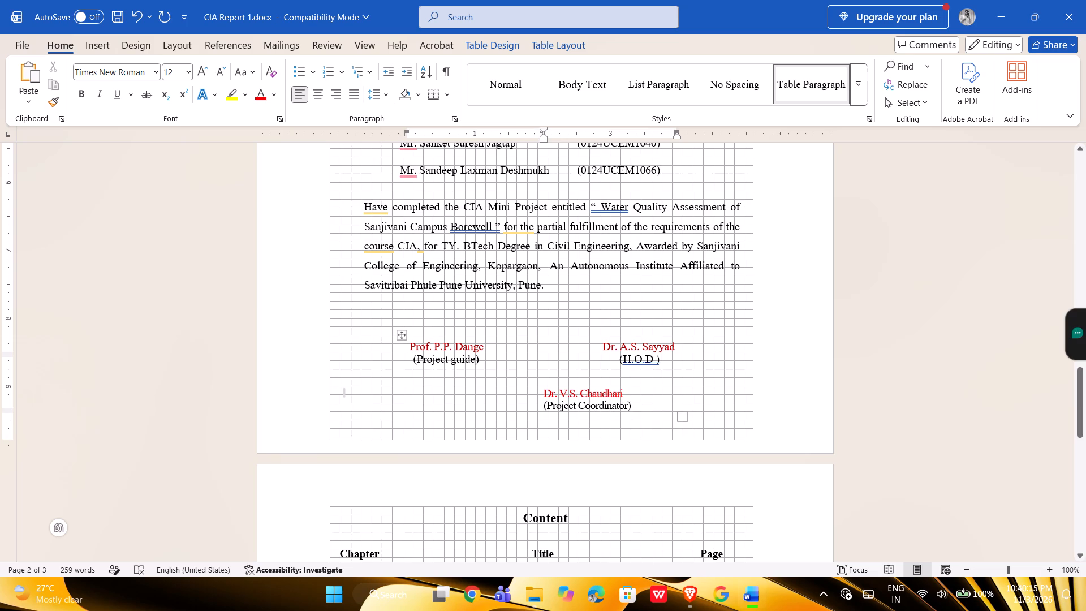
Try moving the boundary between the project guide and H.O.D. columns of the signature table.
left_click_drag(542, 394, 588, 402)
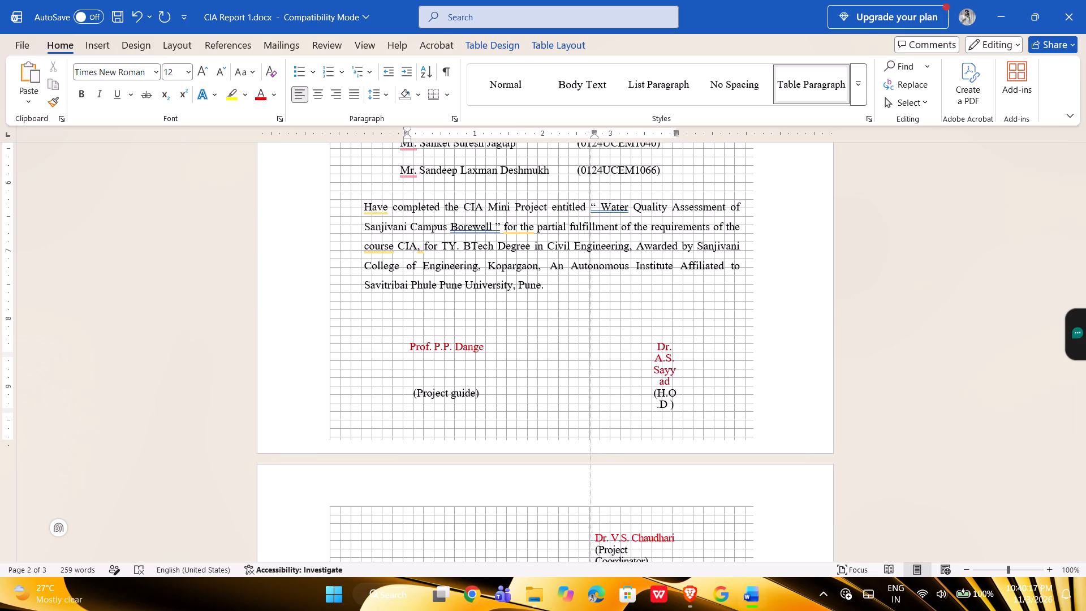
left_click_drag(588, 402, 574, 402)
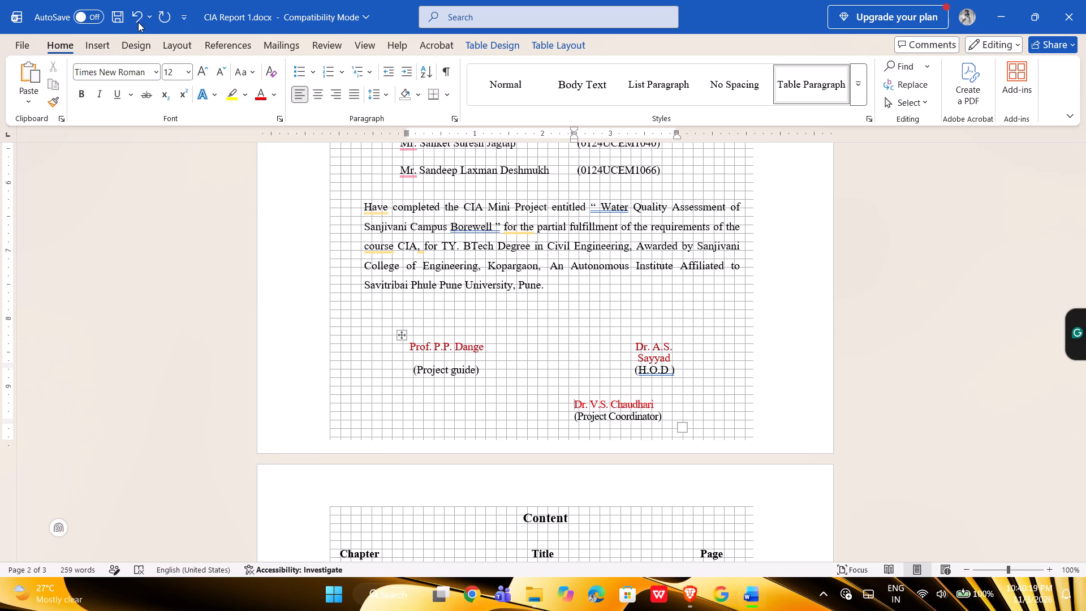
Undo the column boundary moves, the spacing edits and the paste of the coordinator's name and label.
left_click(132, 18)
left_click(132, 18)
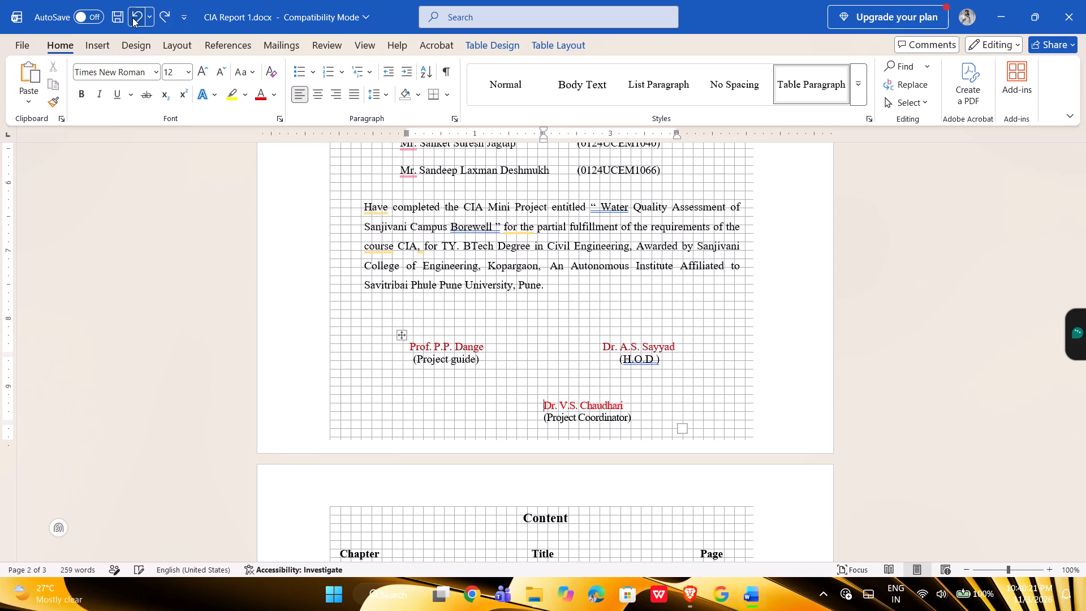
left_click(132, 18)
left_click(132, 18)
left_click(132, 18)
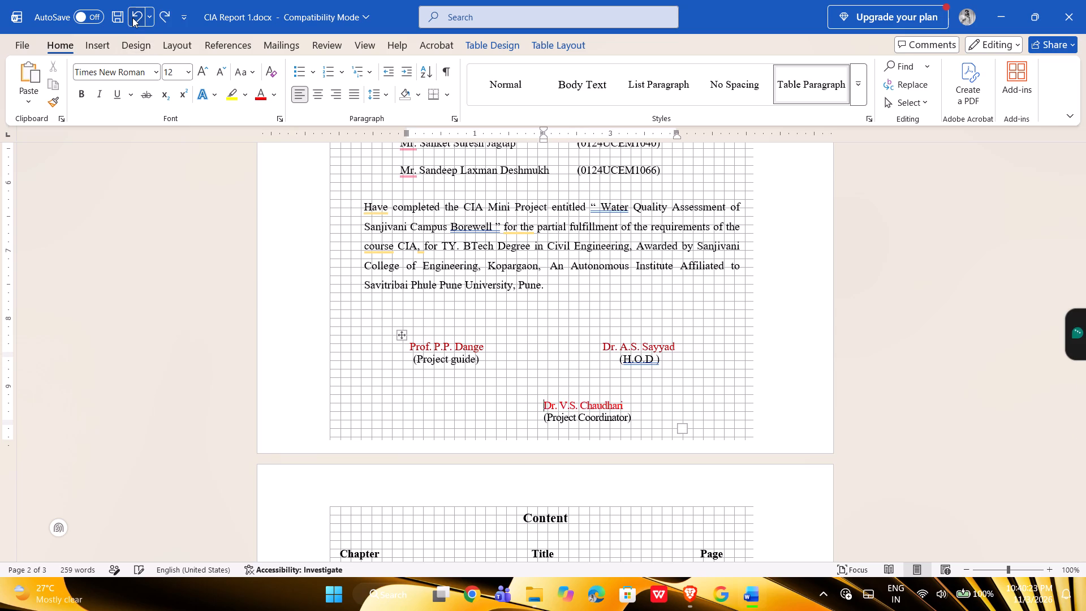
left_click(132, 18)
left_click(132, 18)
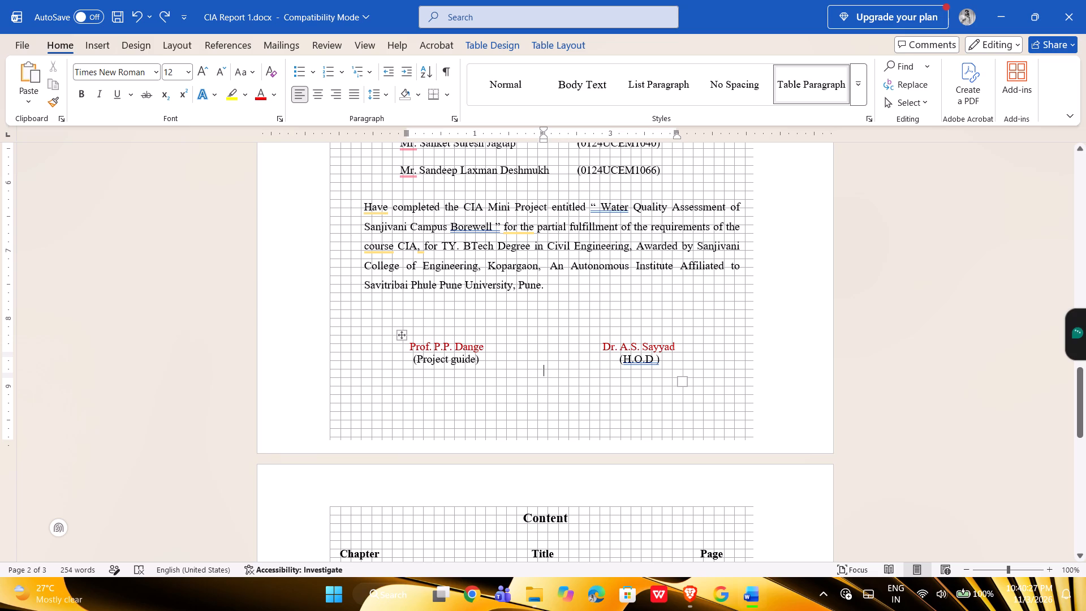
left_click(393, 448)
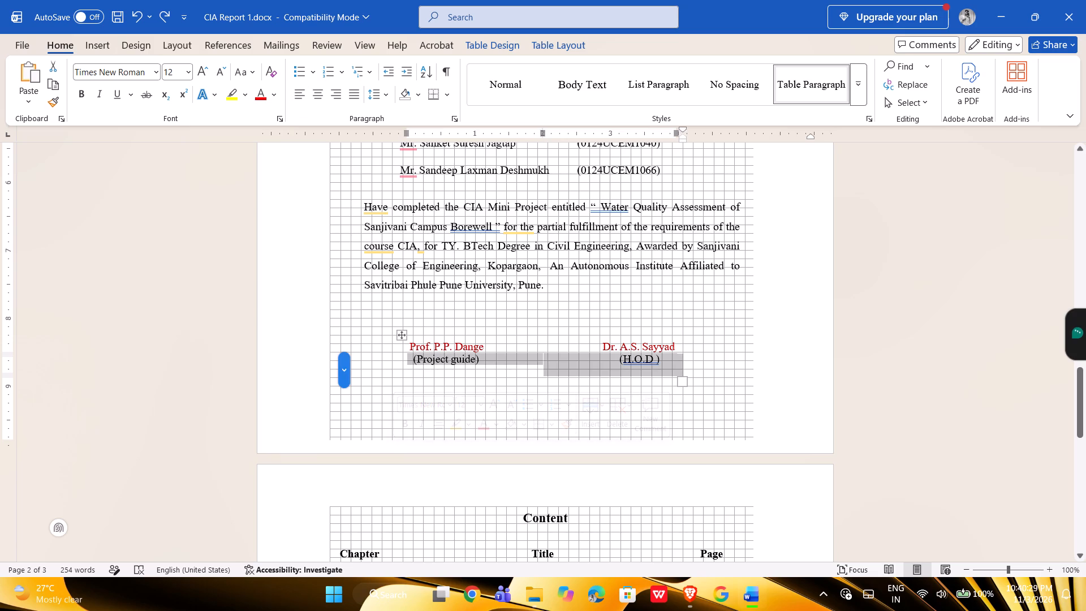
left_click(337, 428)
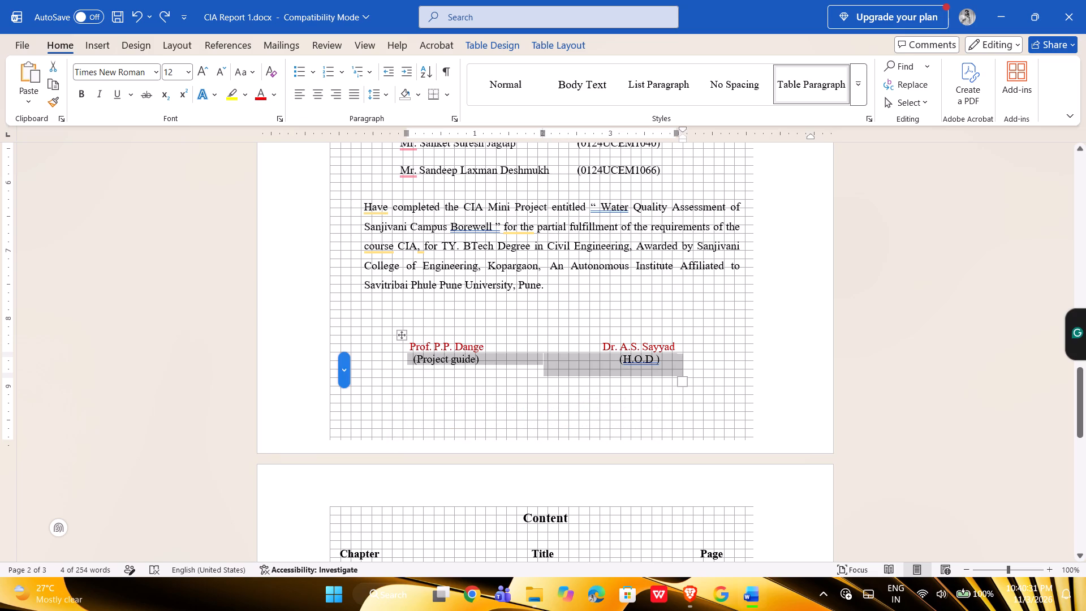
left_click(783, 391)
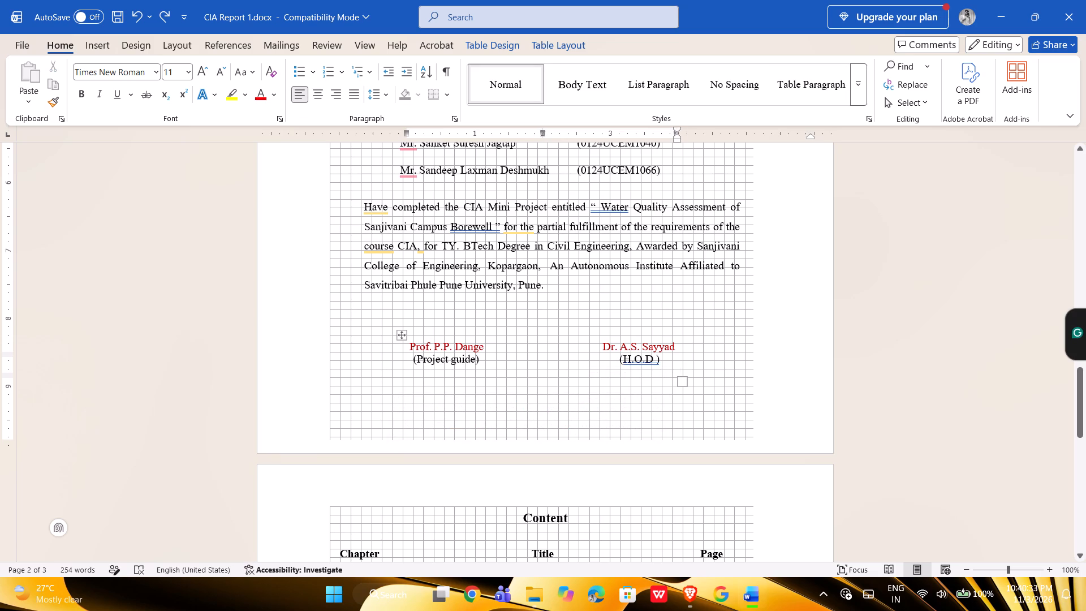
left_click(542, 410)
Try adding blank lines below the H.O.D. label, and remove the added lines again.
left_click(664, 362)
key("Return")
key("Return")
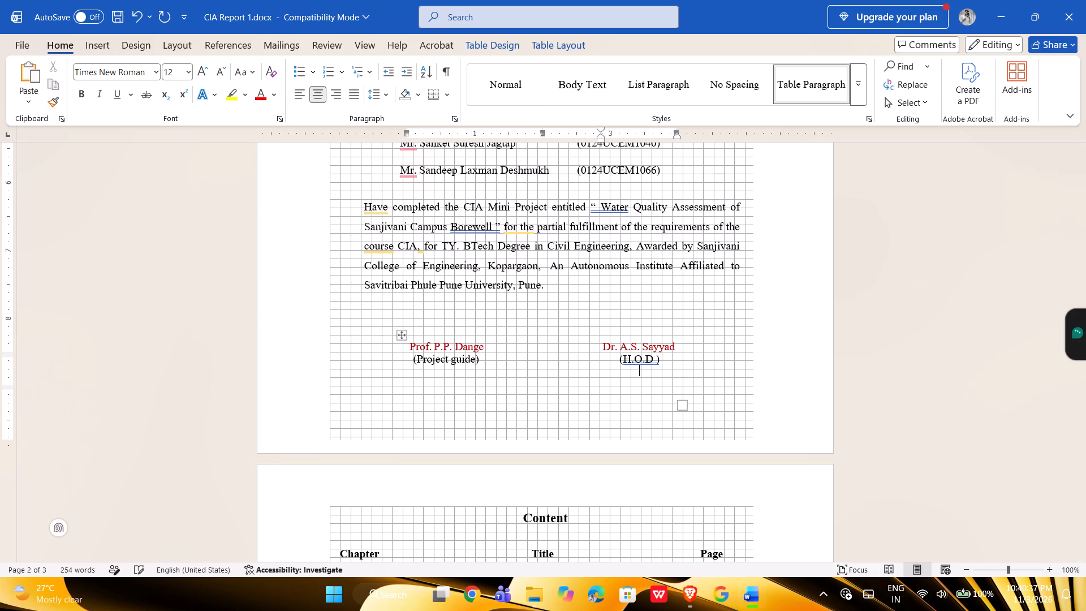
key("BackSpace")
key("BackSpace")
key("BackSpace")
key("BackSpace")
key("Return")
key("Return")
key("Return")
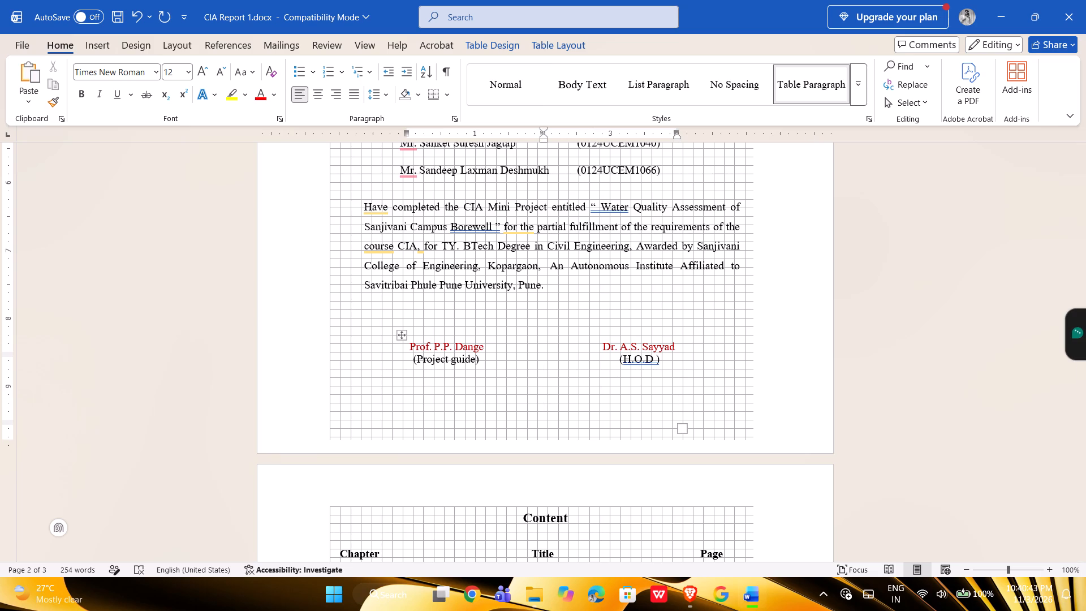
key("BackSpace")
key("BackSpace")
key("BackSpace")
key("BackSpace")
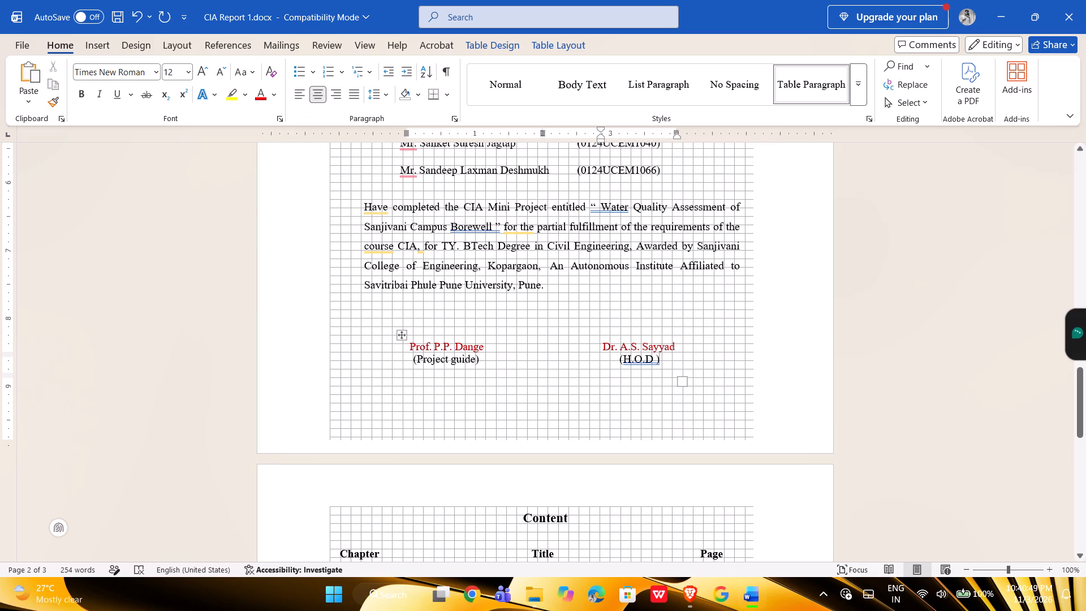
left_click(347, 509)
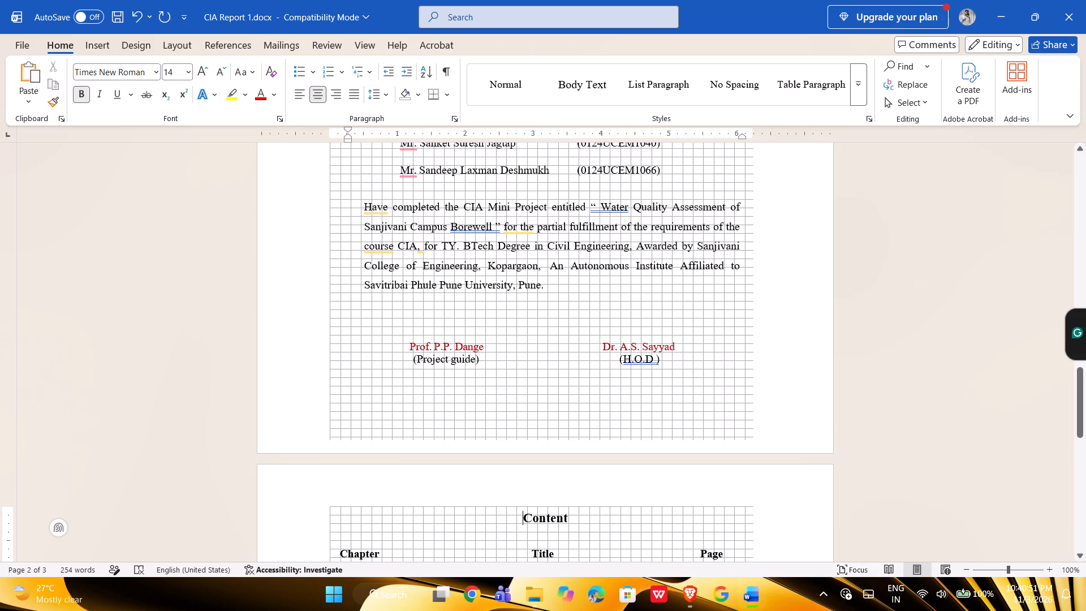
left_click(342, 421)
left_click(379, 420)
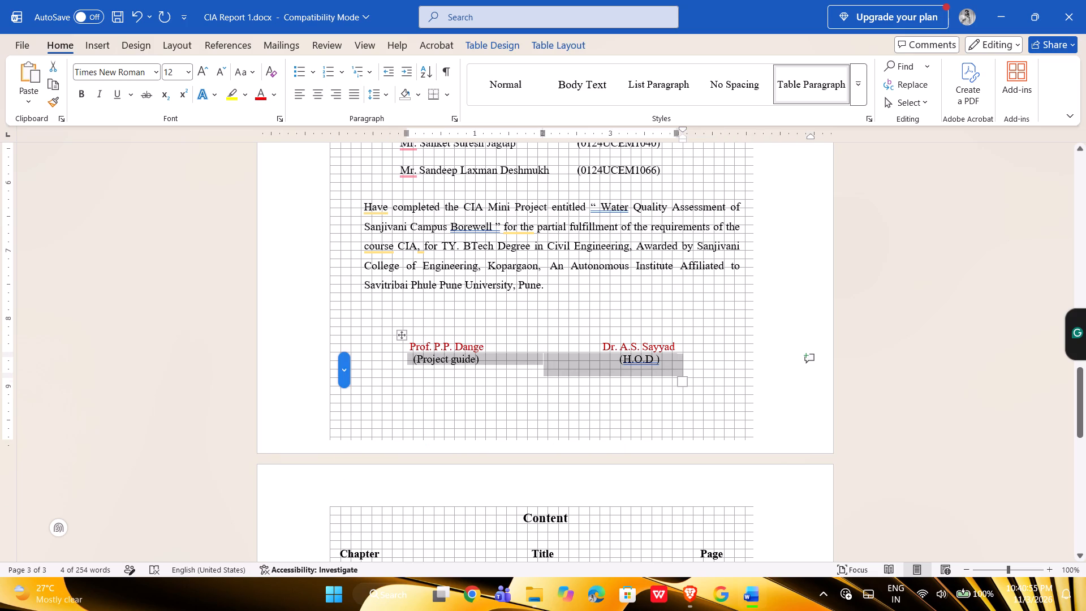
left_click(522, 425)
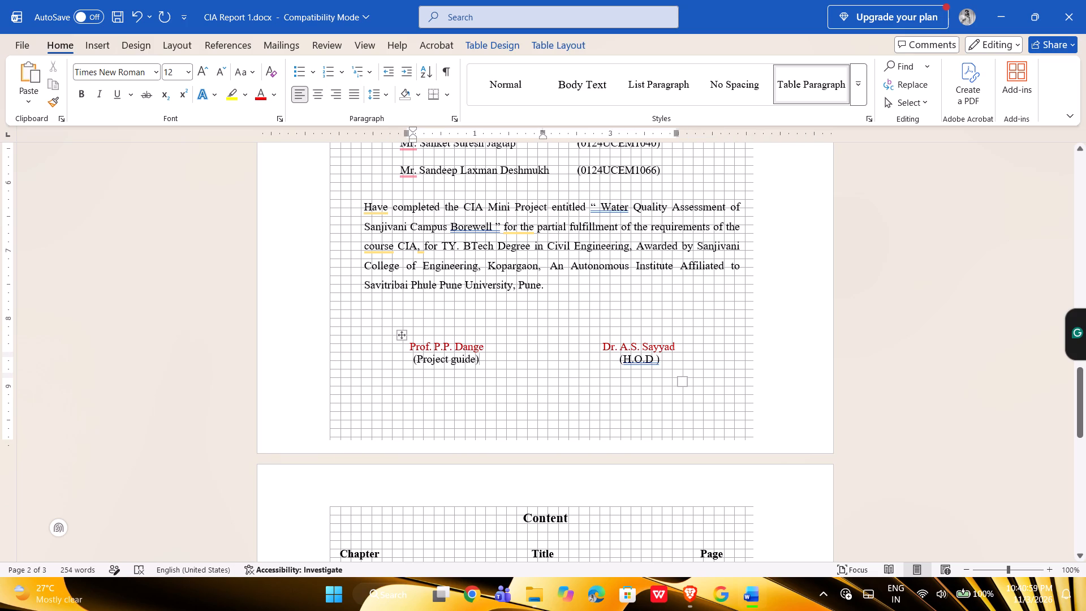
Move the signature table slightly upward on the certificate page, keeping its horizontal position.
left_click_drag(403, 336, 381, 336)
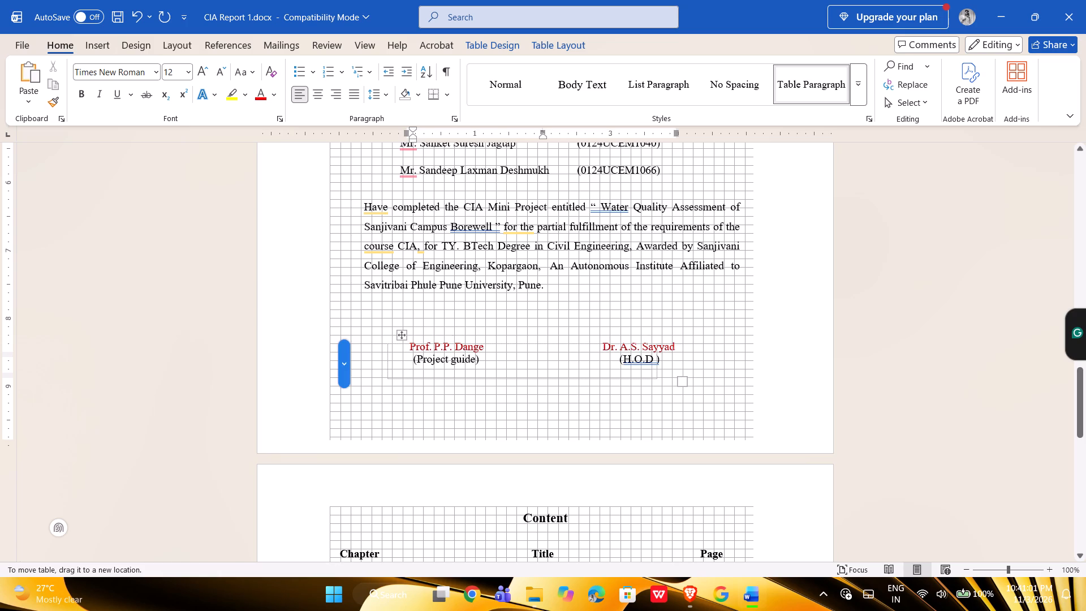
left_click_drag(381, 336, 378, 336)
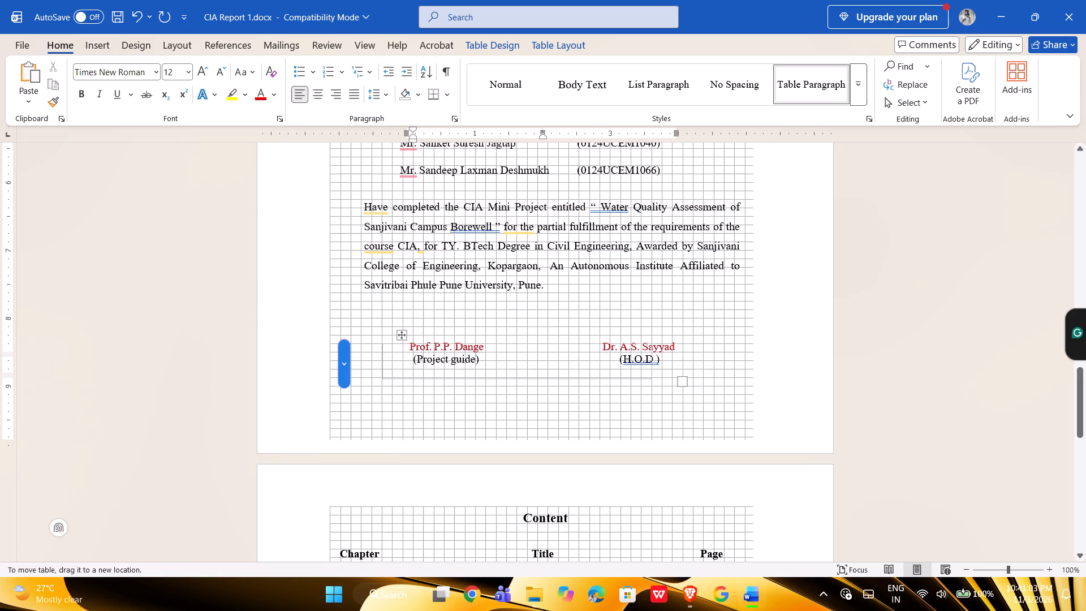
left_click_drag(378, 336, 397, 336)
left_click_drag(397, 336, 397, 329)
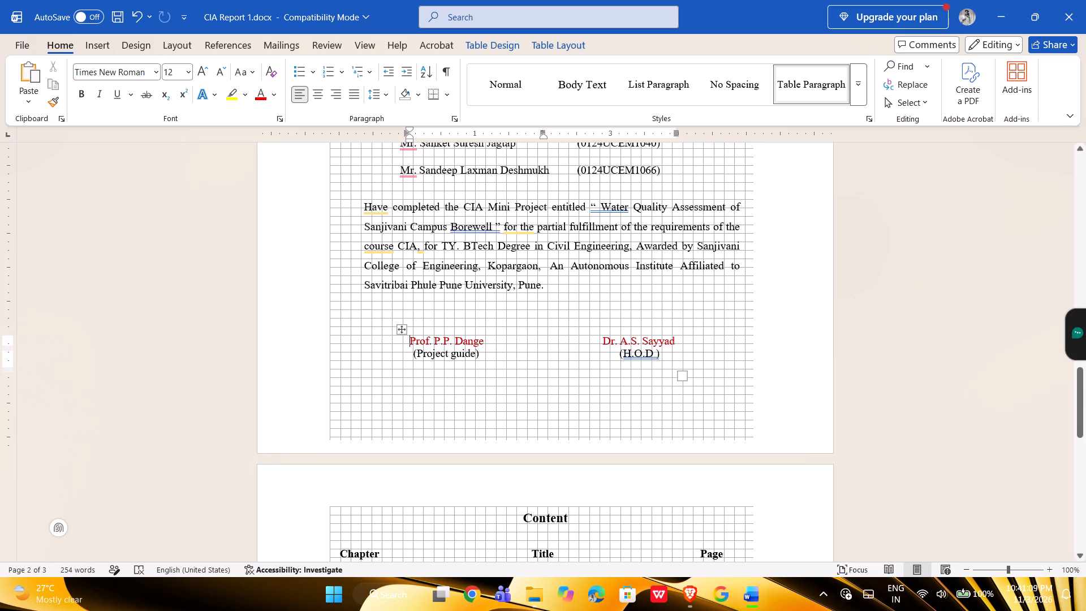
Select the whole signature table and insert two new rows below it.
left_click(401, 329)
left_click(401, 329)
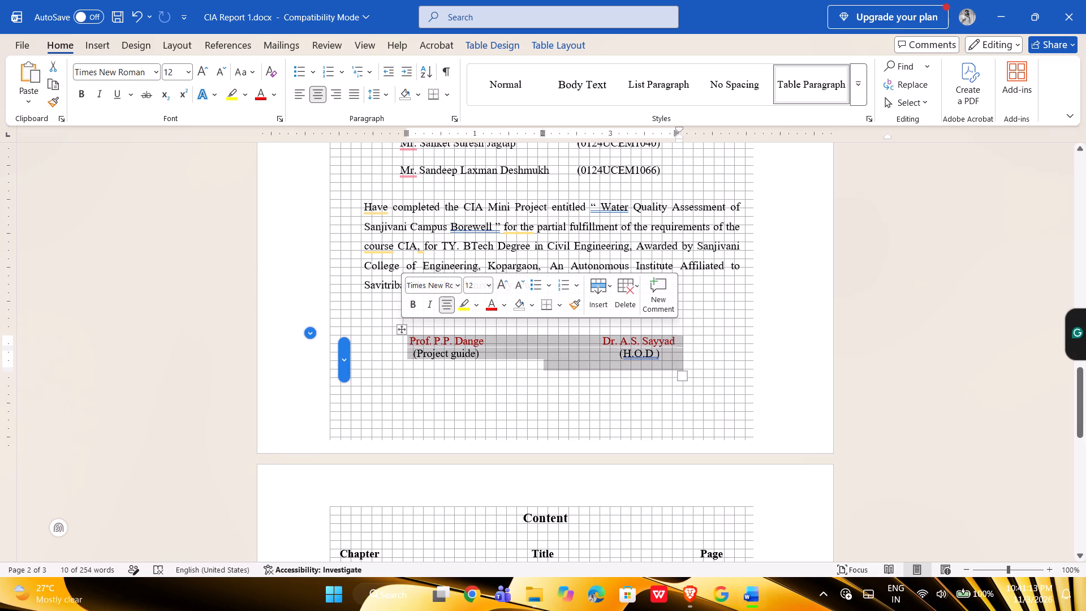
left_click(601, 309)
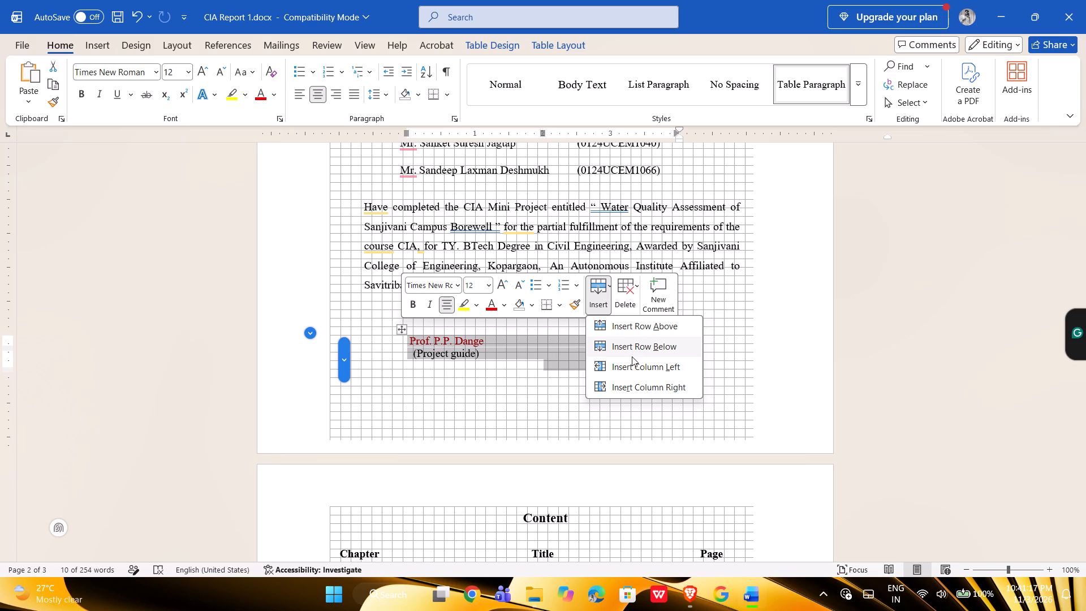
left_click(613, 348)
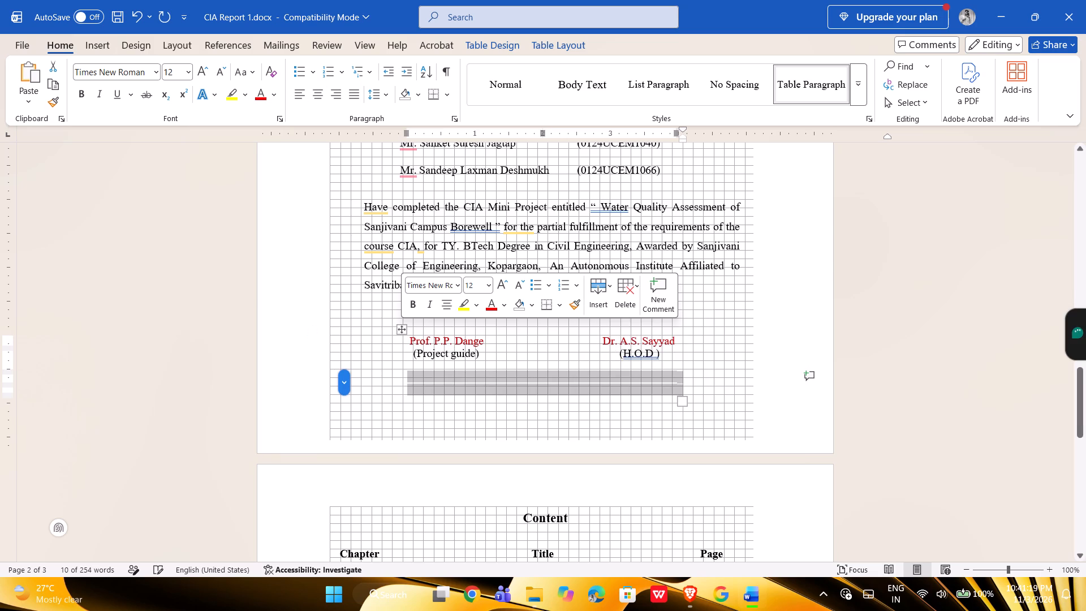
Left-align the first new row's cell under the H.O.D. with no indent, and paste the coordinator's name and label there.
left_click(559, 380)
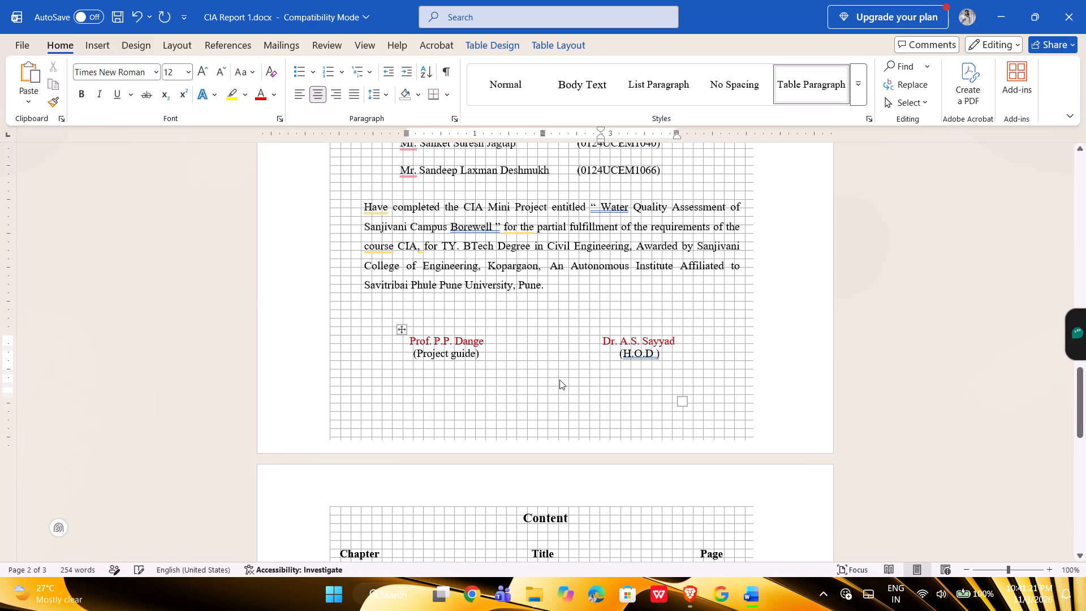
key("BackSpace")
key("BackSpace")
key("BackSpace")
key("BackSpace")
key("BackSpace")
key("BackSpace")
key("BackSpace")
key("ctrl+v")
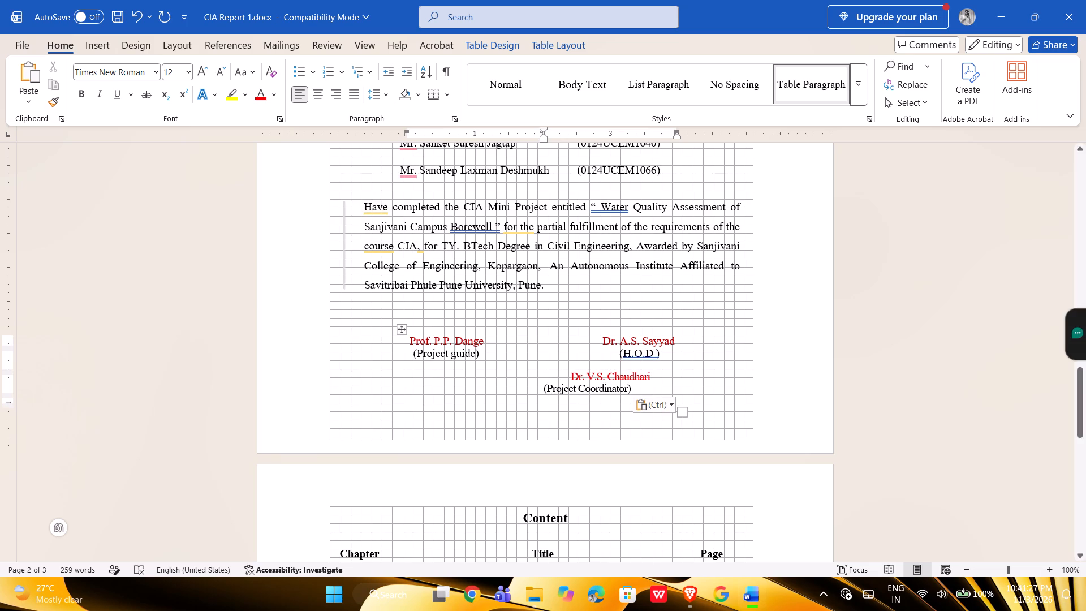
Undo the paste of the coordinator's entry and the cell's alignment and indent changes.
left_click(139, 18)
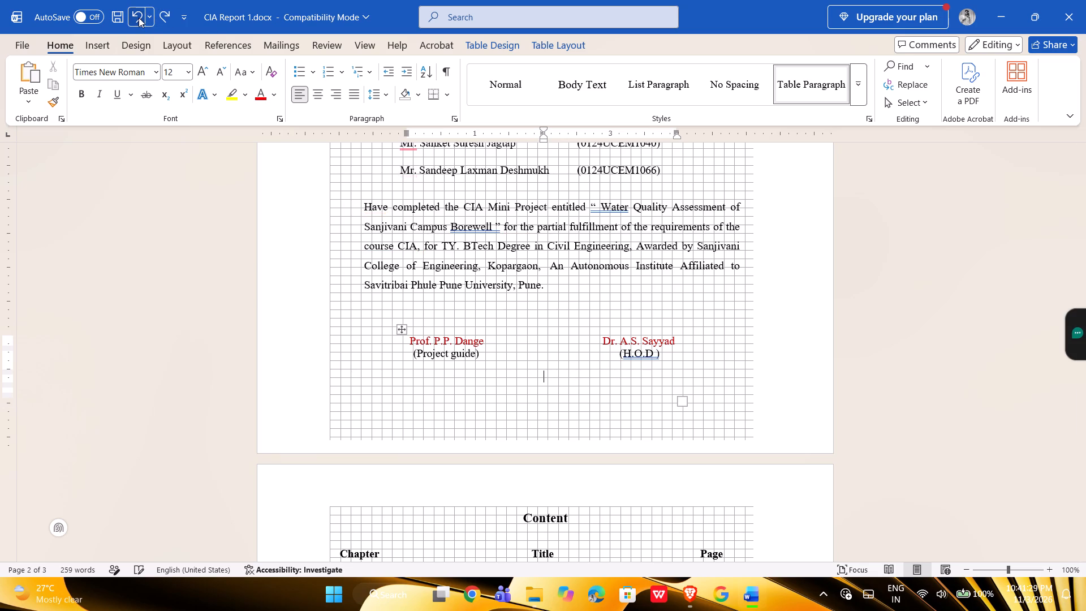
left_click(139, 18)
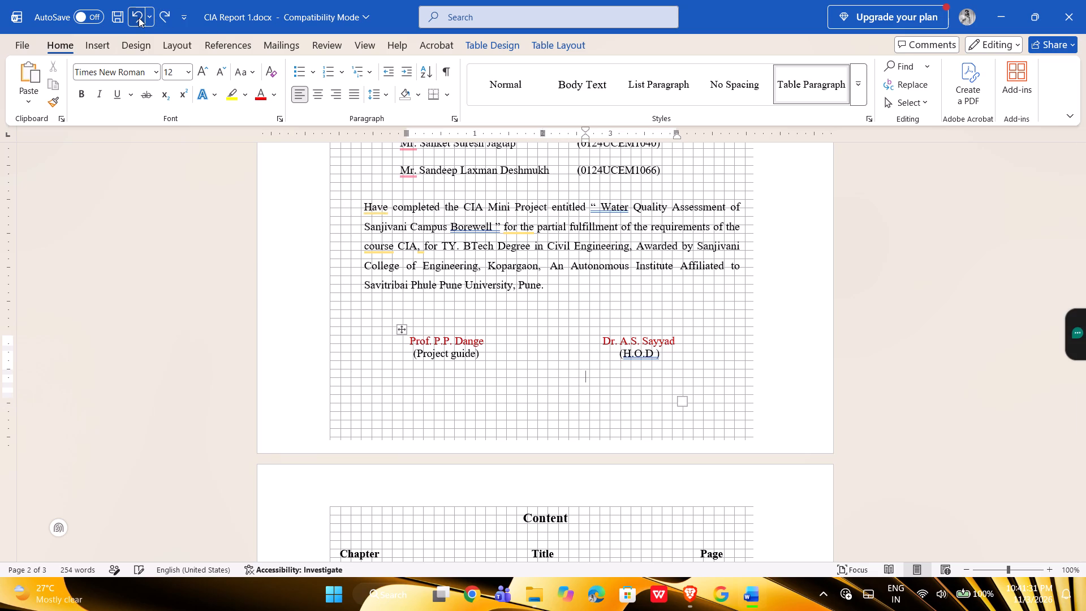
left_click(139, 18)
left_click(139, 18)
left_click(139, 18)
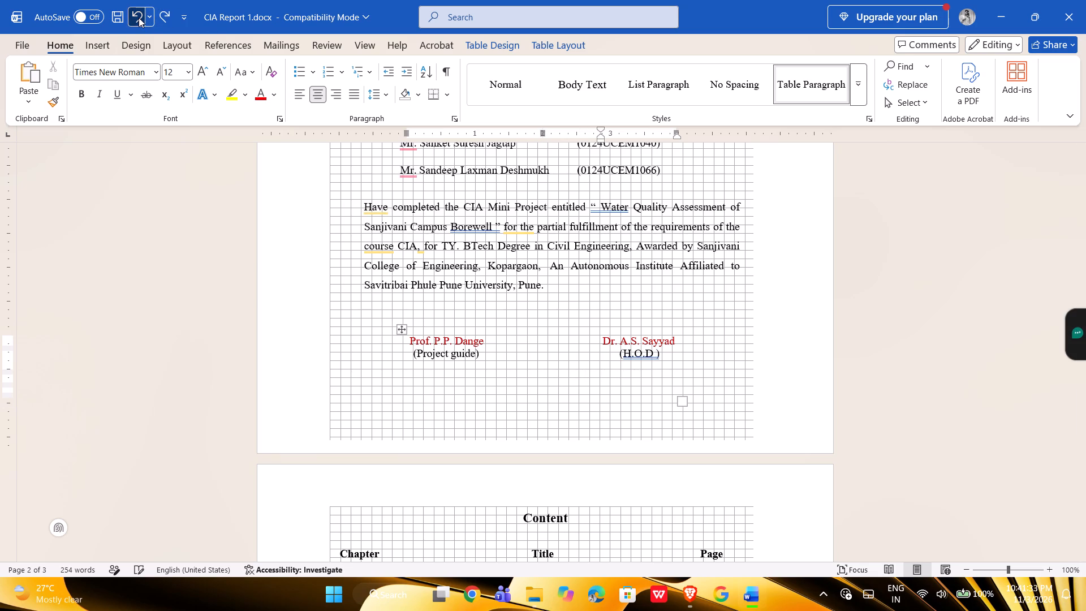
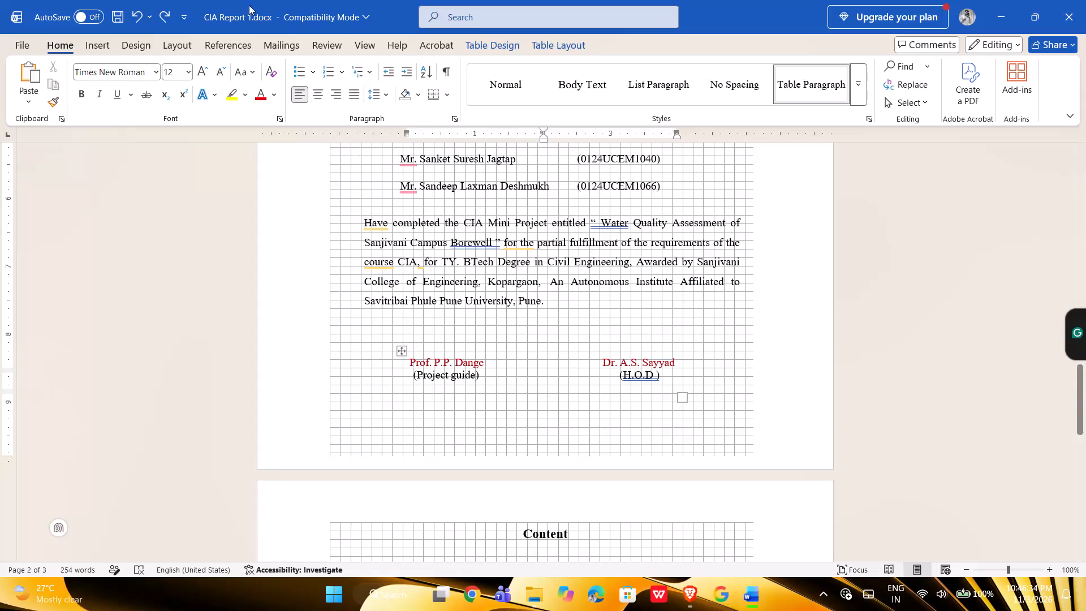
Redo the undone signature table edits on the certificate page, through the insertion of an empty third column beside the H.O.D. column.
left_click(168, 14)
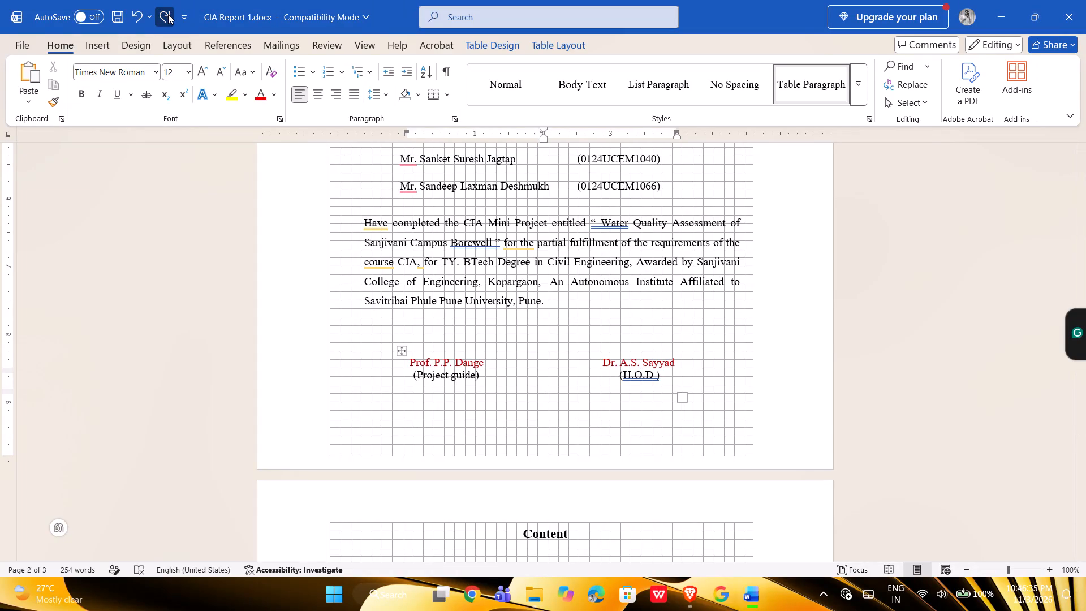
left_click(168, 14)
left_click(168, 14)
triple_click(168, 14)
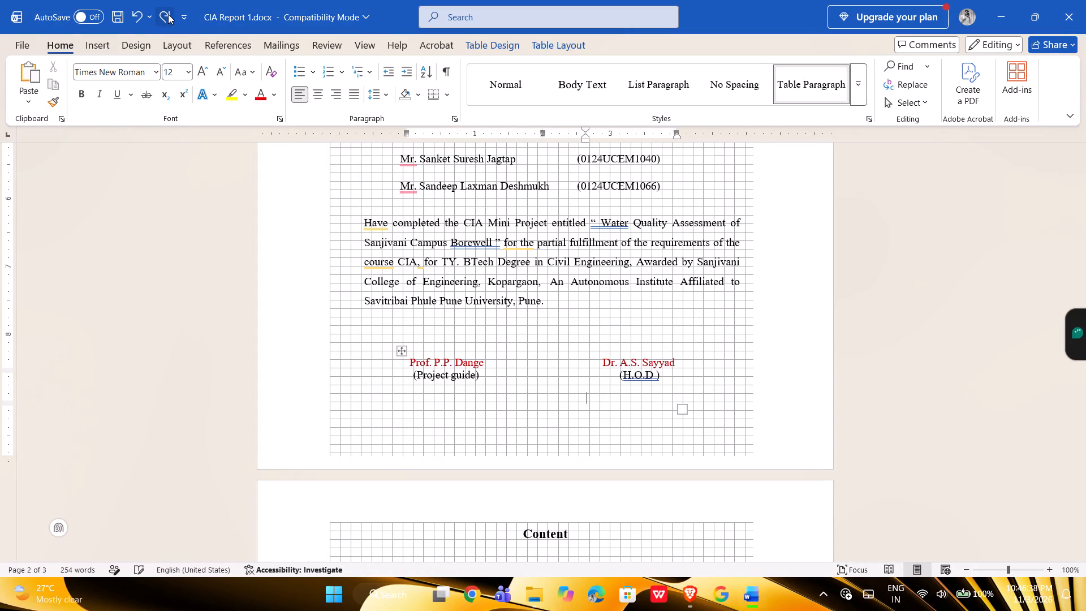
left_click(168, 14)
left_click(168, 14)
triple_click(168, 14)
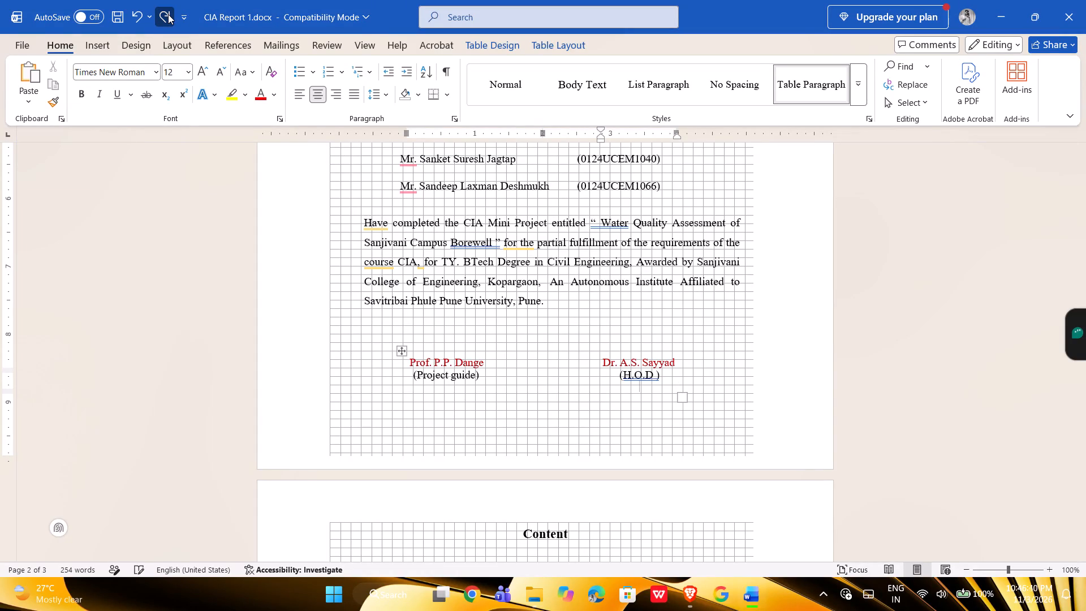
left_click(168, 14)
triple_click(168, 14)
triple_click(168, 14)
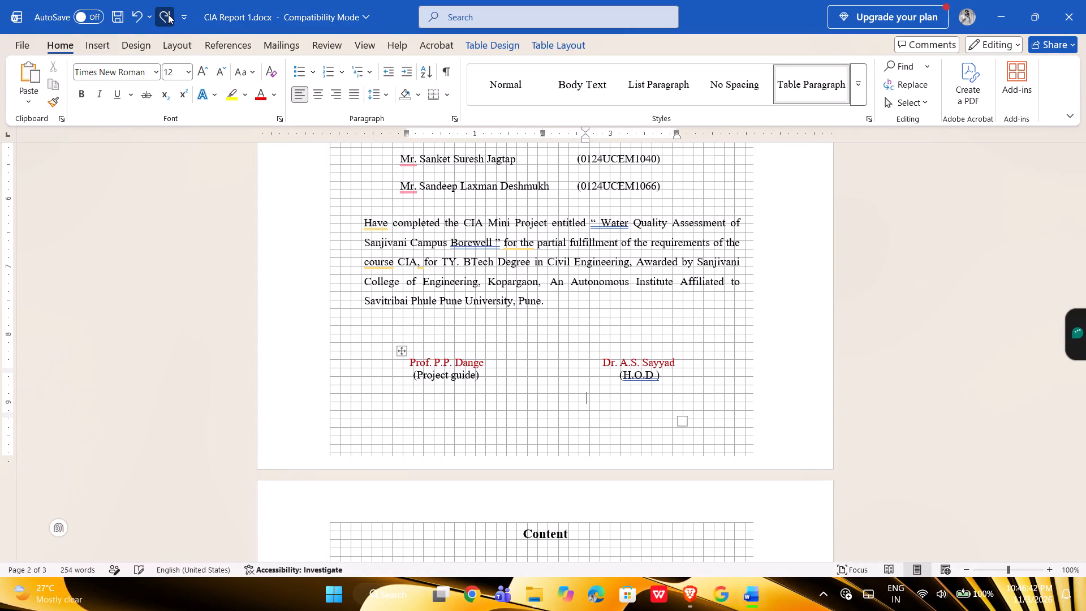
triple_click(168, 14)
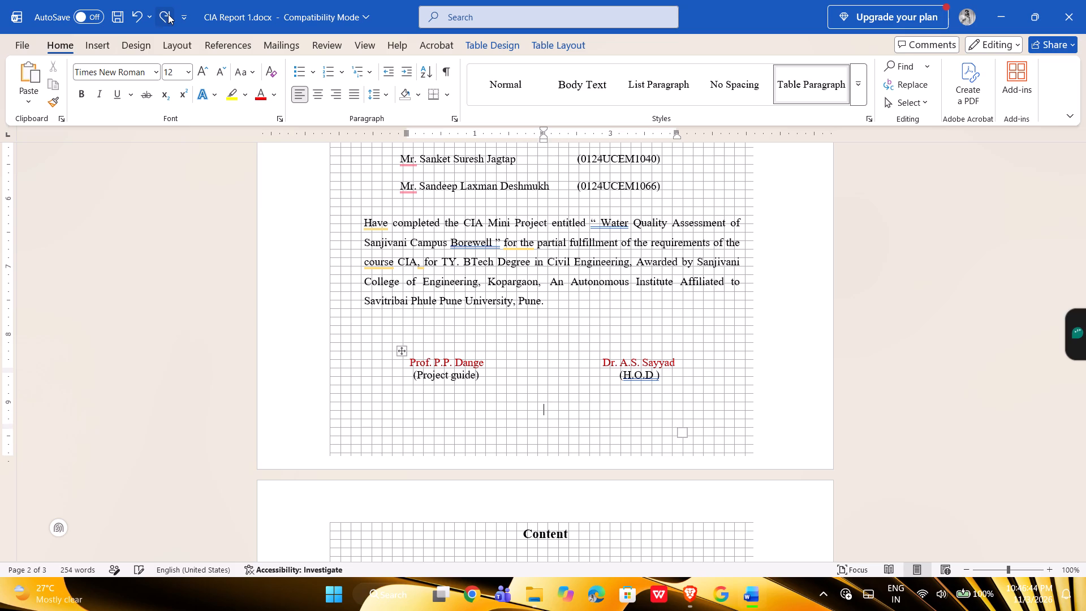
triple_click(168, 14)
double_click(168, 14)
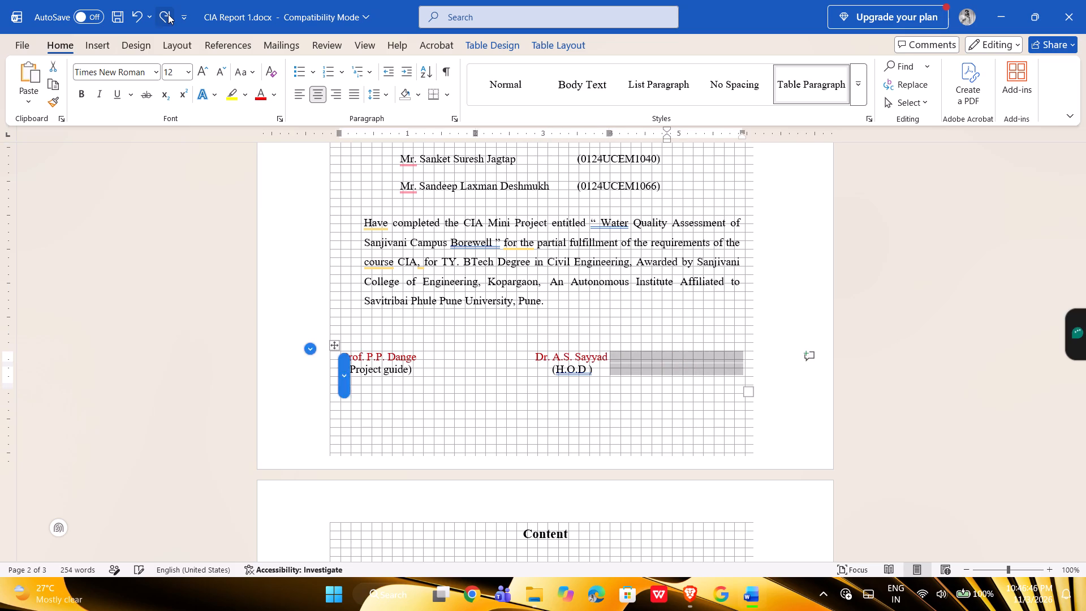
Undo the signature table's third-column insertion and the preceding table changes, returning to the two-column layout with empty space below the signatories.
double_click(140, 16)
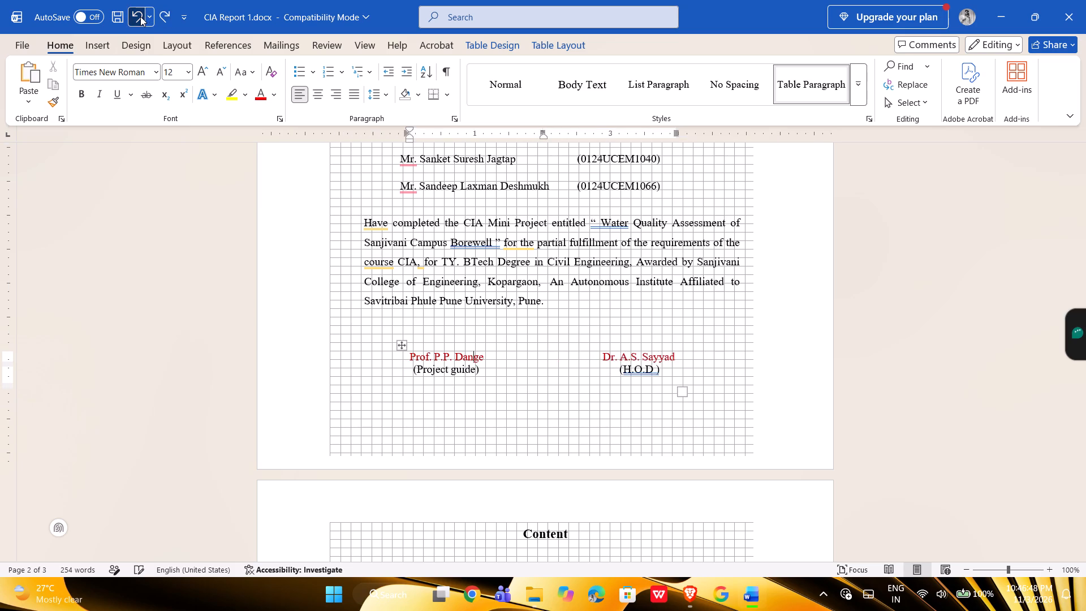
left_click(140, 16)
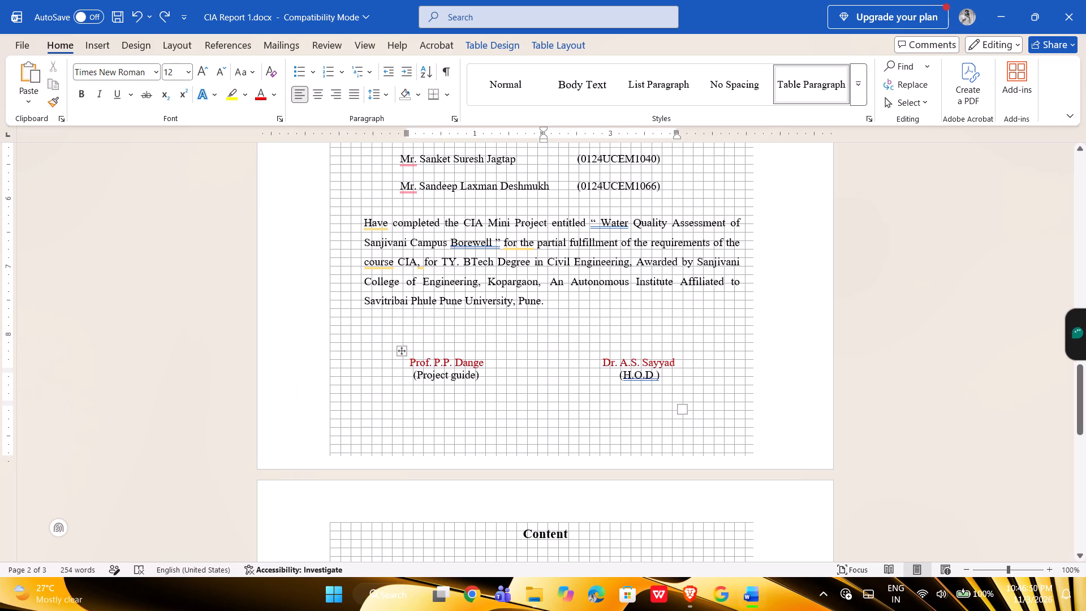
Delete the two empty lines below the H.O.D. label in the certificate page's signature table.
left_click(545, 392)
key("Down")
key("Up")
key("BackSpace")
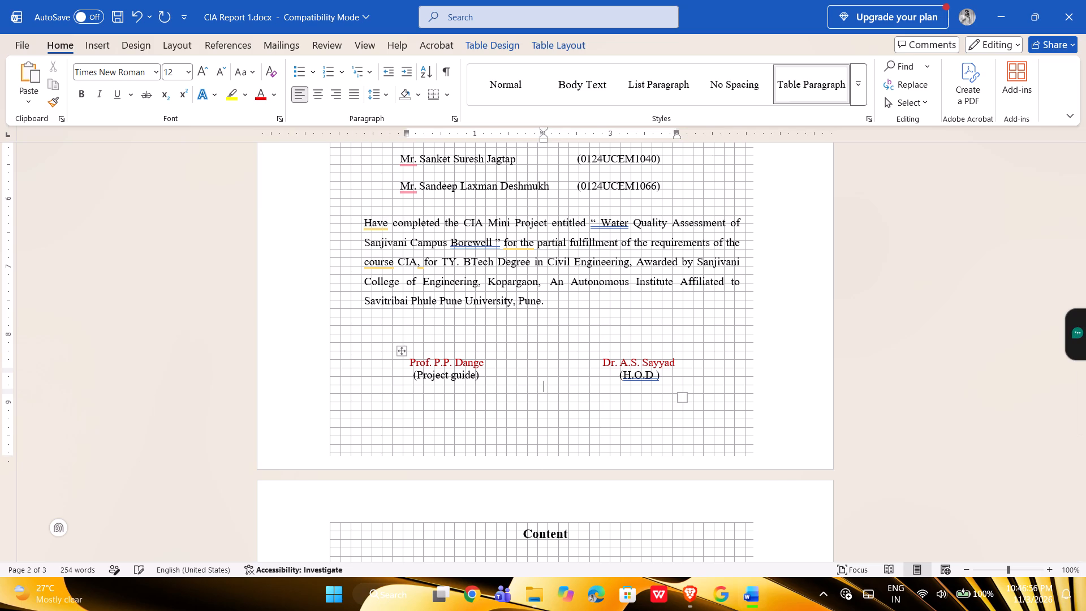
key("BackSpace")
Insert seven blank lines below the H.O.D. label within its signature table cell.
key("Return")
key("Return")
key("Return")
key("Return")
key("Return")
key("Return")
key("Return")
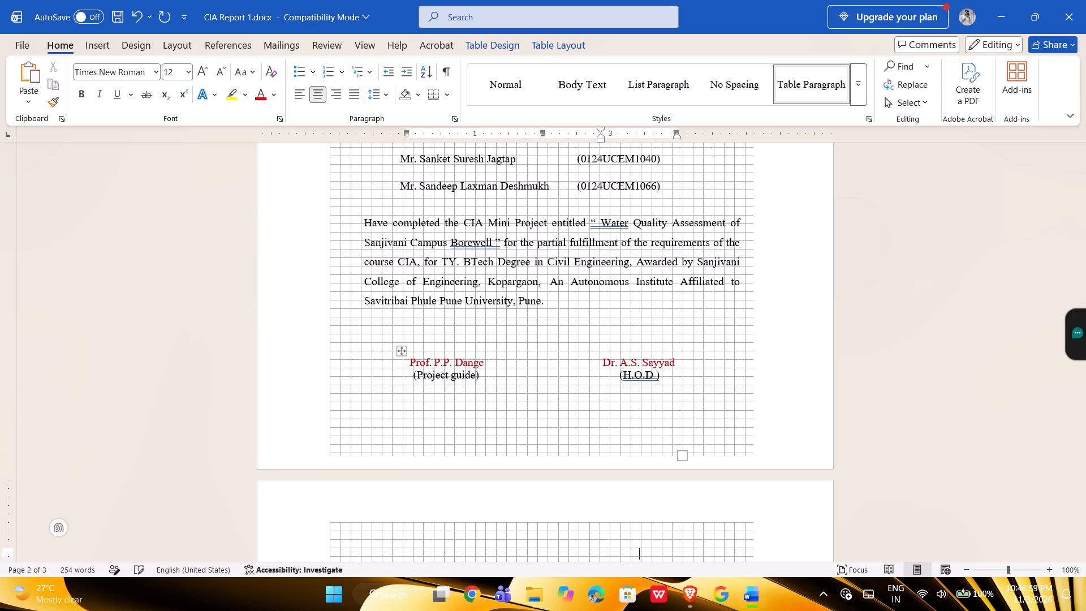
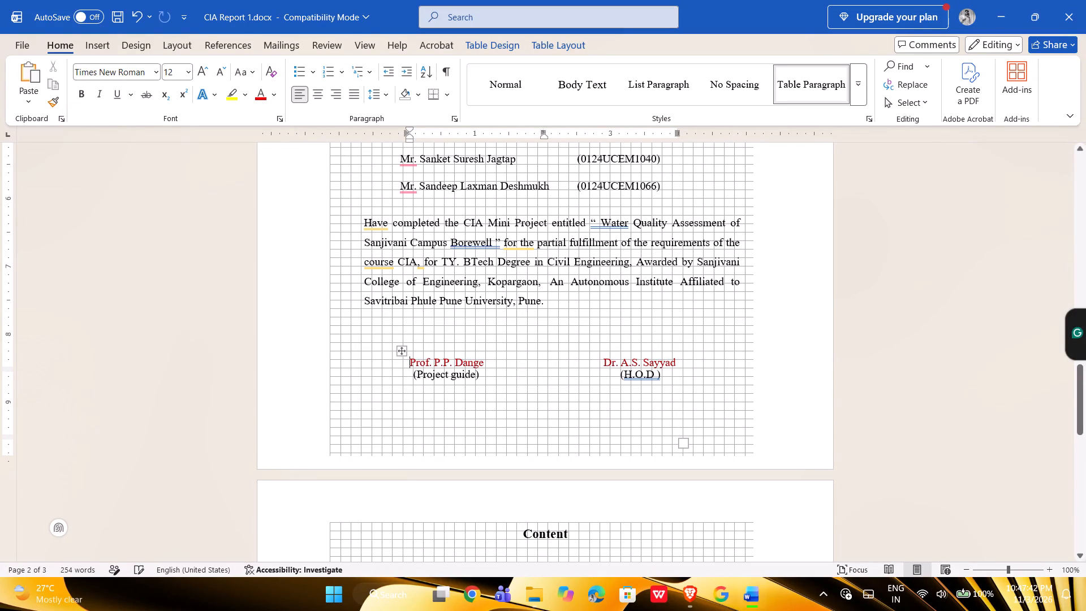
Try to shrink the certificate's signature table in height, bringing its bottom edge up to just below the signatories' labels.
left_click(687, 445)
left_click_drag(687, 445, 680, 390)
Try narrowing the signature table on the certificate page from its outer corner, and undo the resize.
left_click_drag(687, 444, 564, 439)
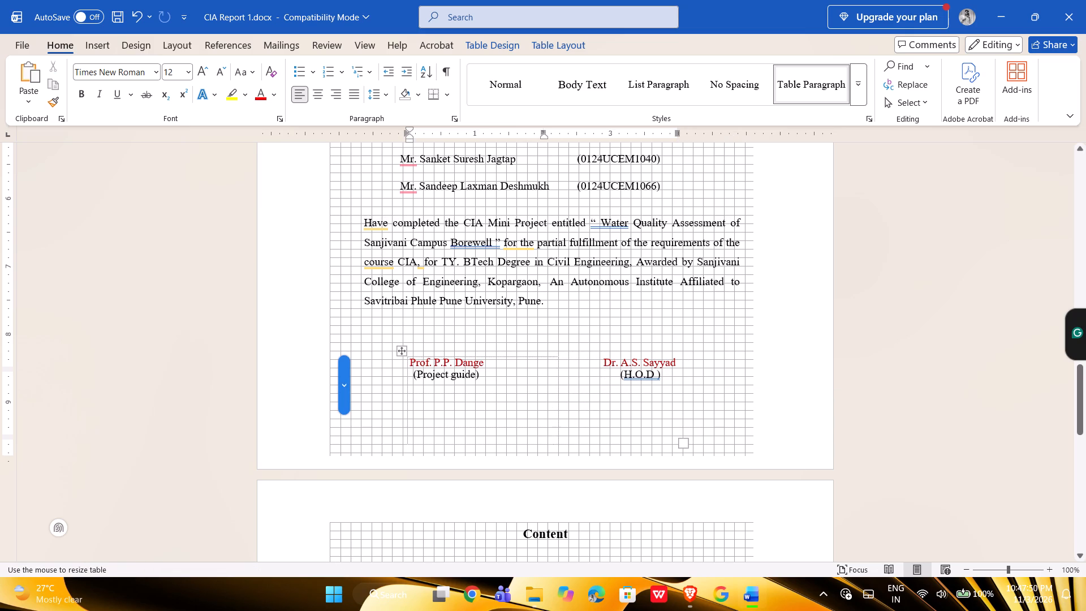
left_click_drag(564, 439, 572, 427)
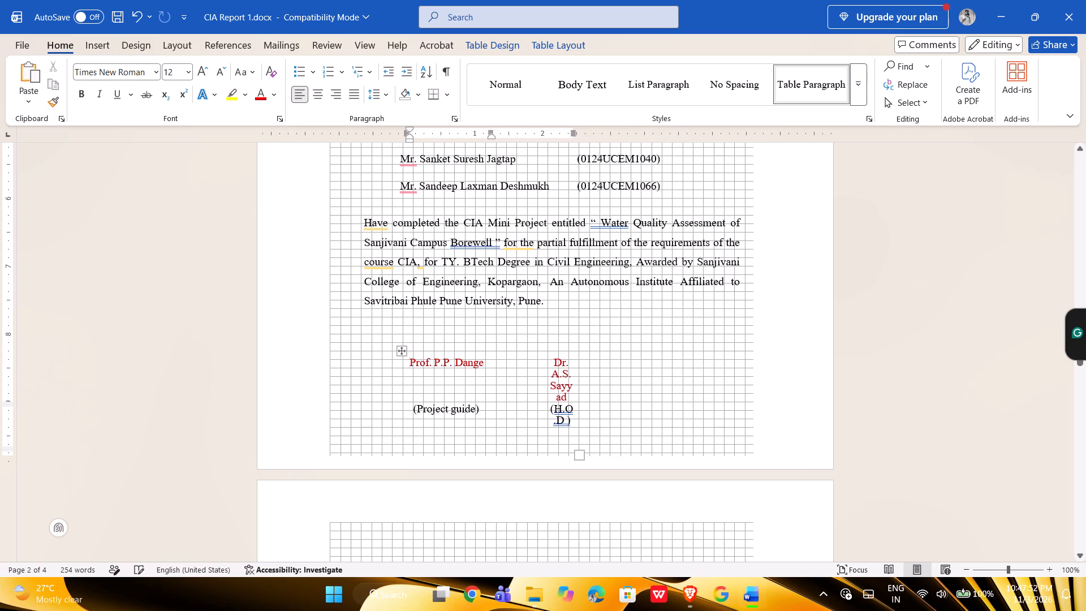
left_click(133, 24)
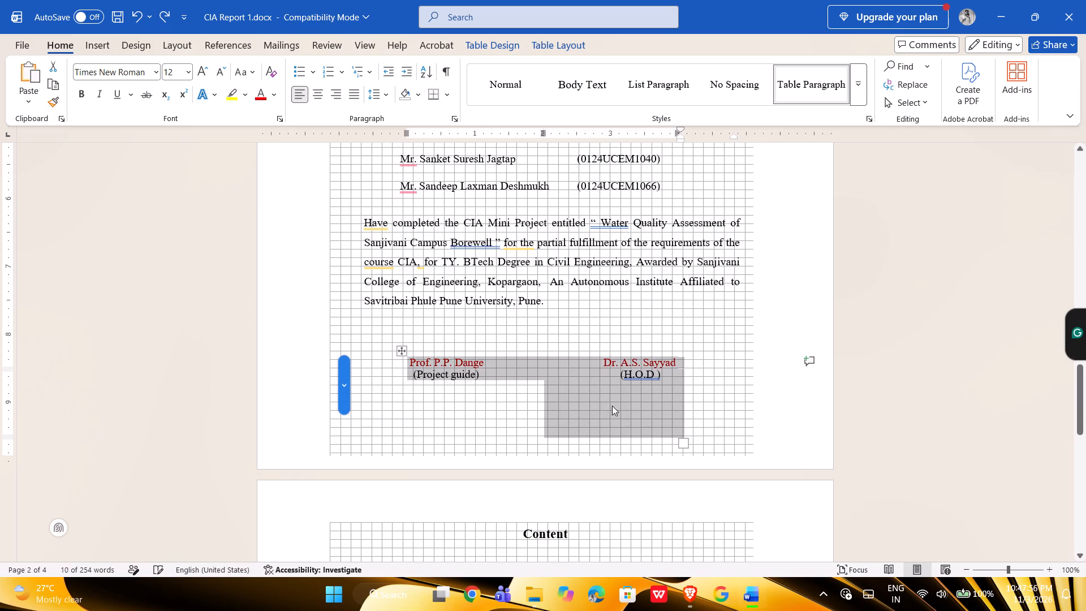
Try to shorten the signature table by resizing it up to just below the Project guide and H.O.D. lines.
left_click(681, 433)
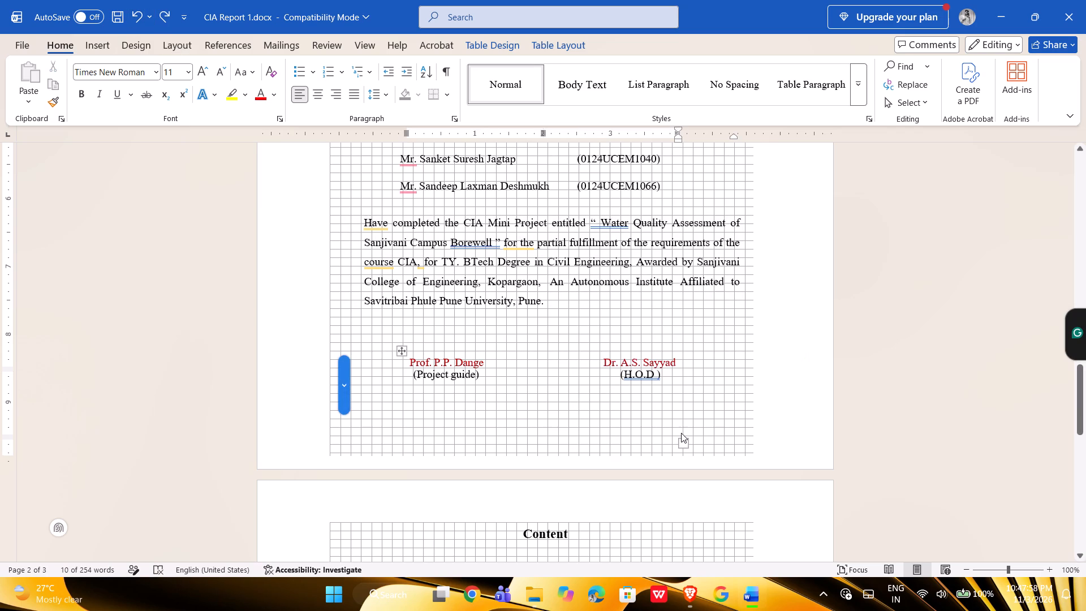
left_click(681, 433)
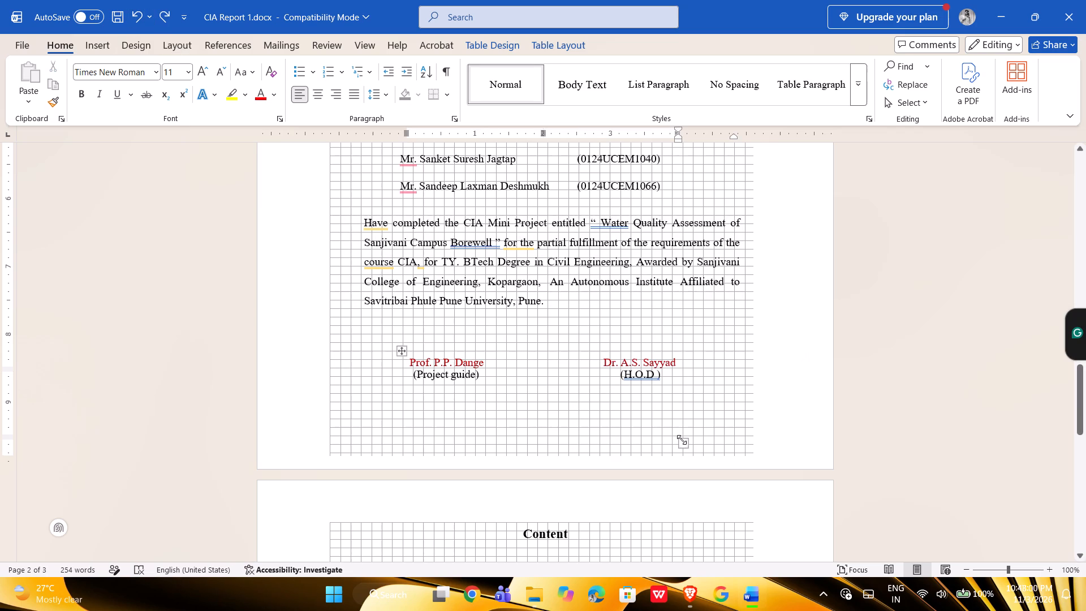
left_click(686, 440)
left_click_drag(686, 440, 681, 385)
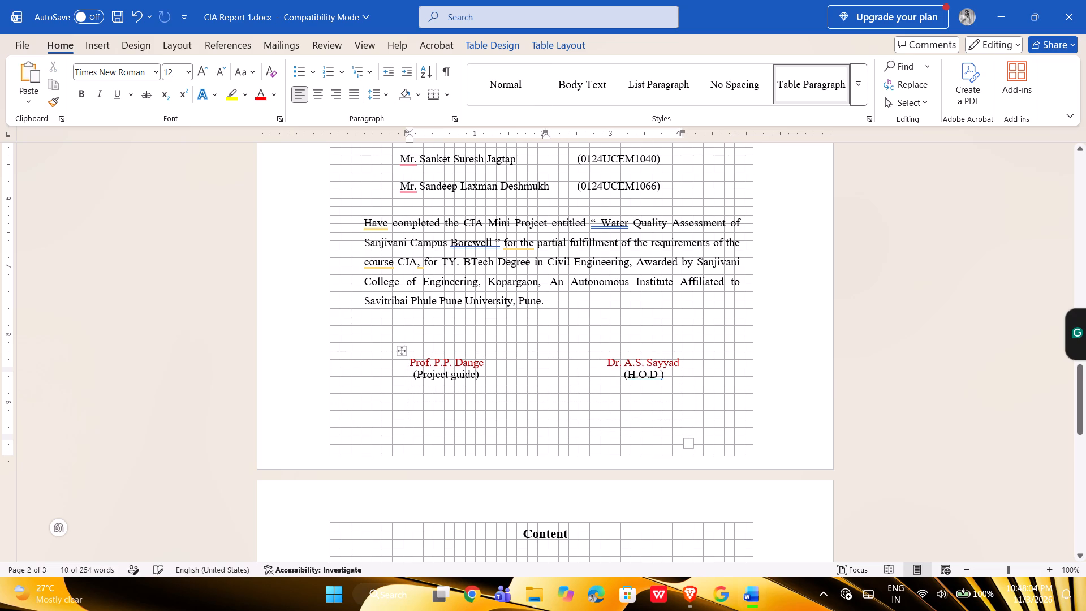
left_click_drag(691, 443, 691, 382)
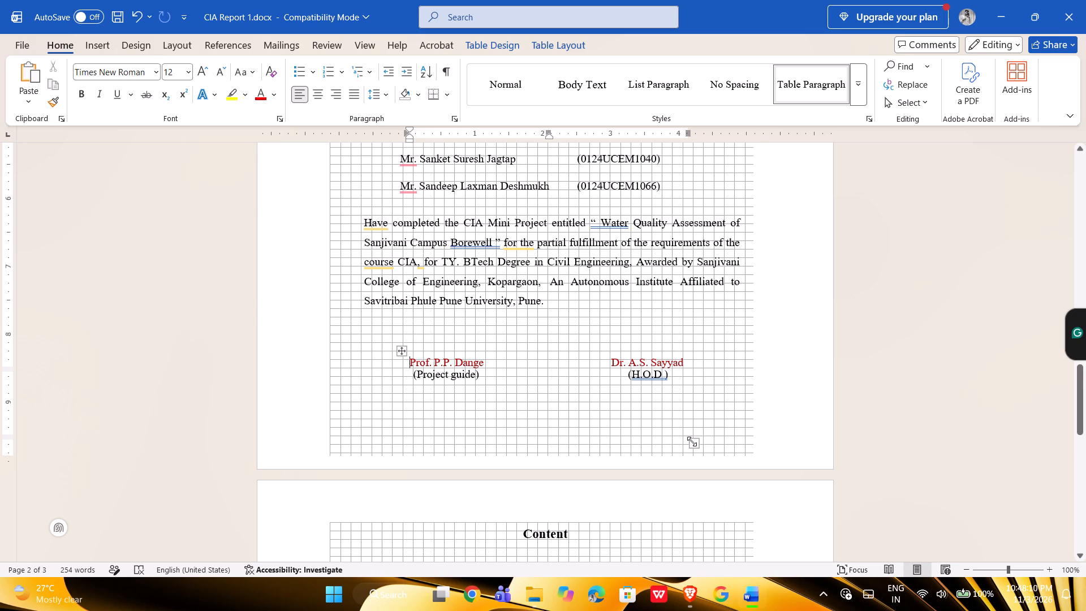
left_click(692, 442)
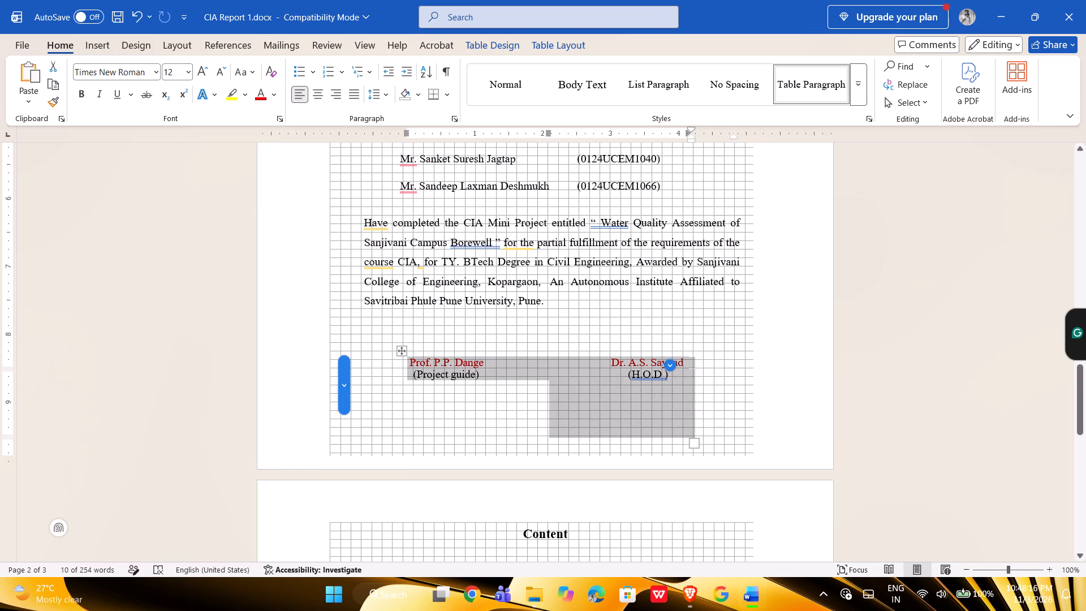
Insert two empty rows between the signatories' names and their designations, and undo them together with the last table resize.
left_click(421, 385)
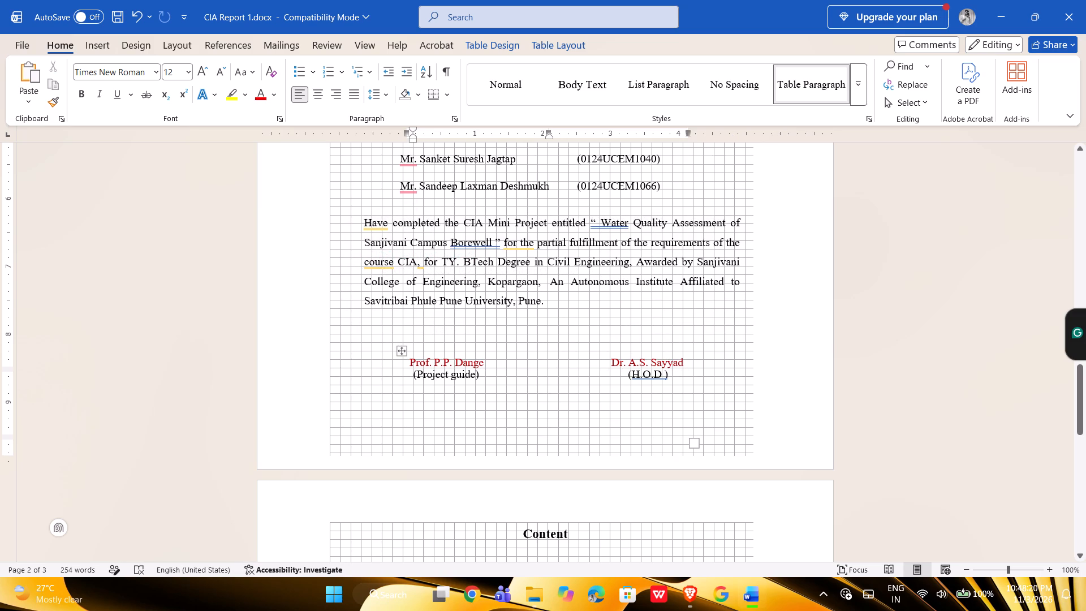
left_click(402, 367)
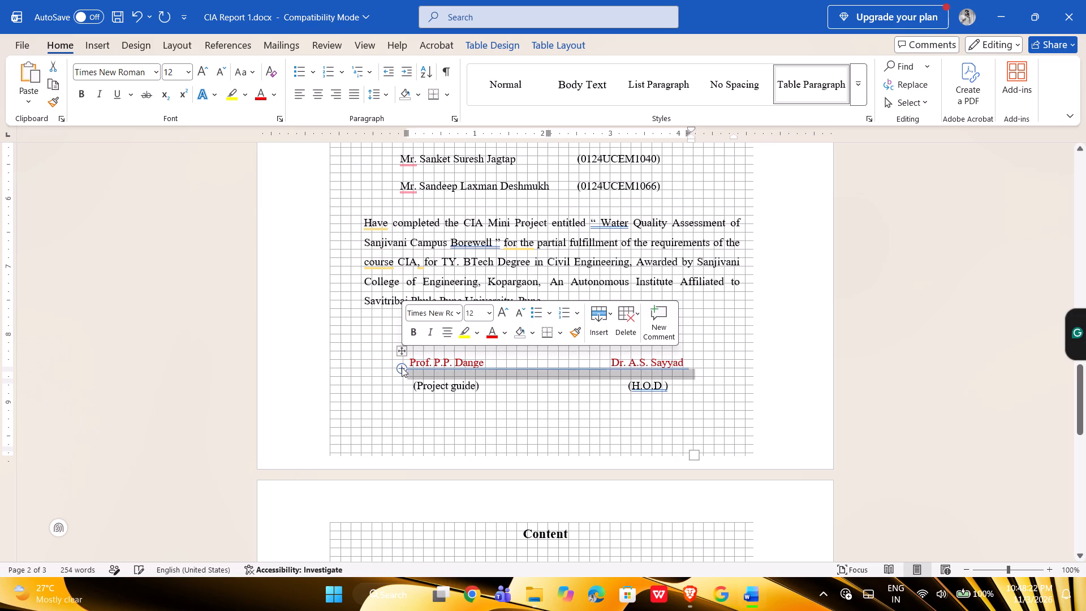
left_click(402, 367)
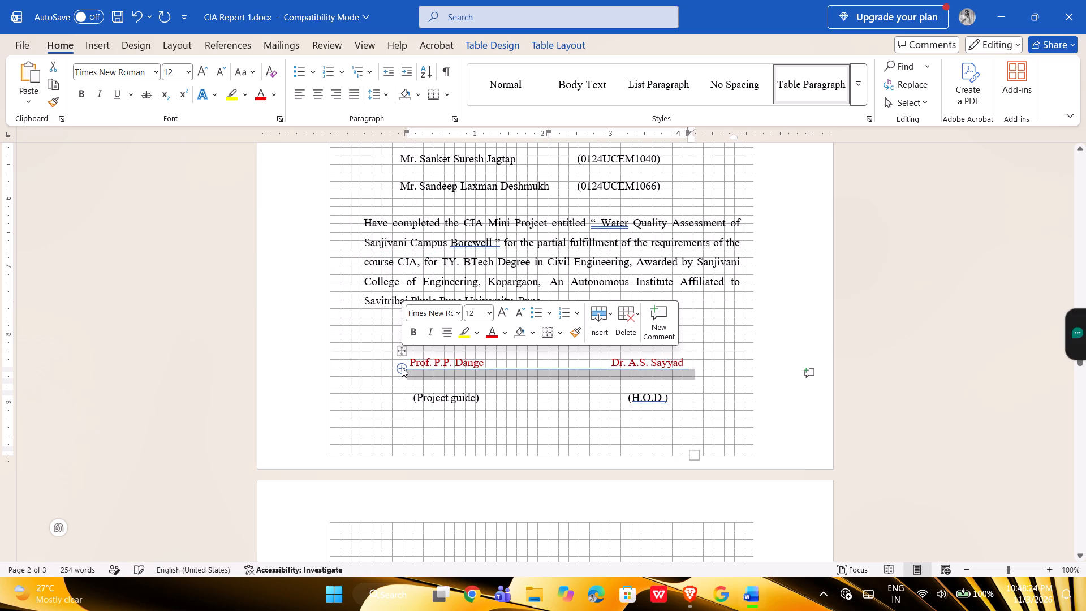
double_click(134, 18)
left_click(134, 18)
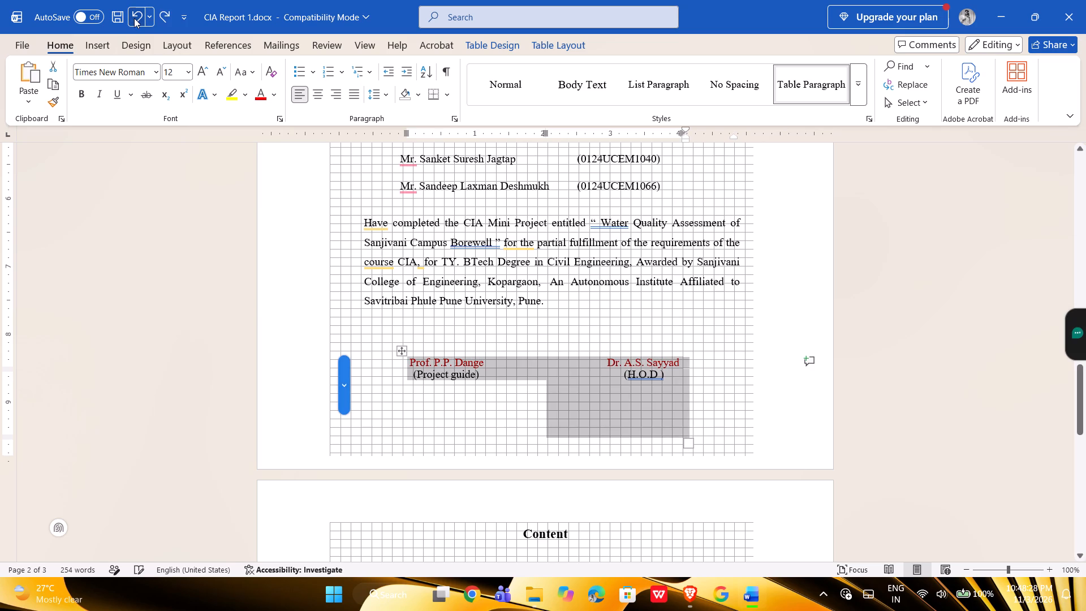
Try again to shorten the signature table by resizing it up to just below the designation lines.
left_click(688, 444)
left_click_drag(688, 444, 684, 386)
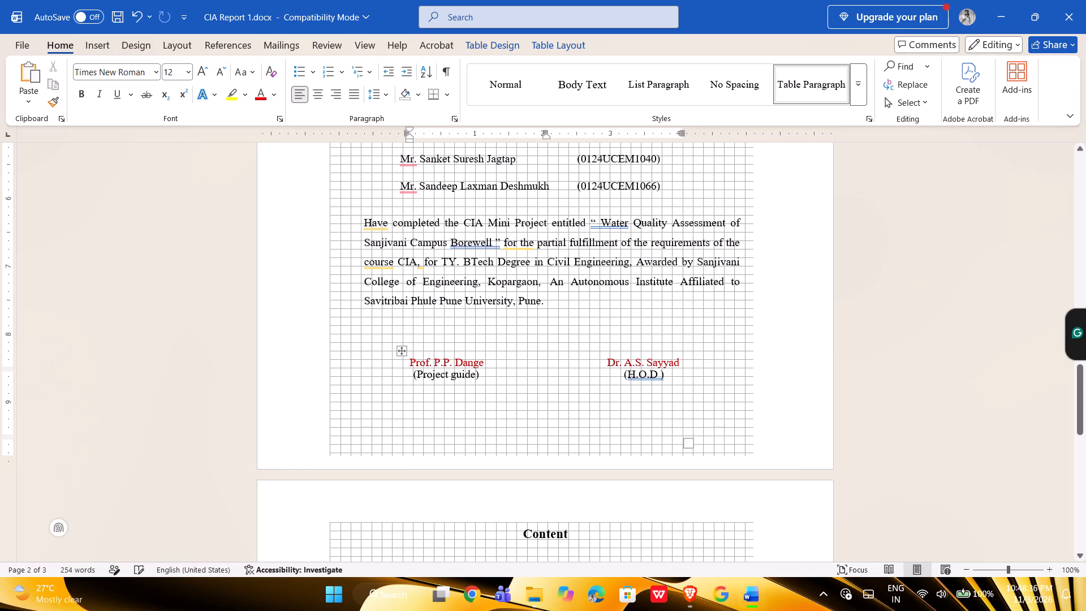
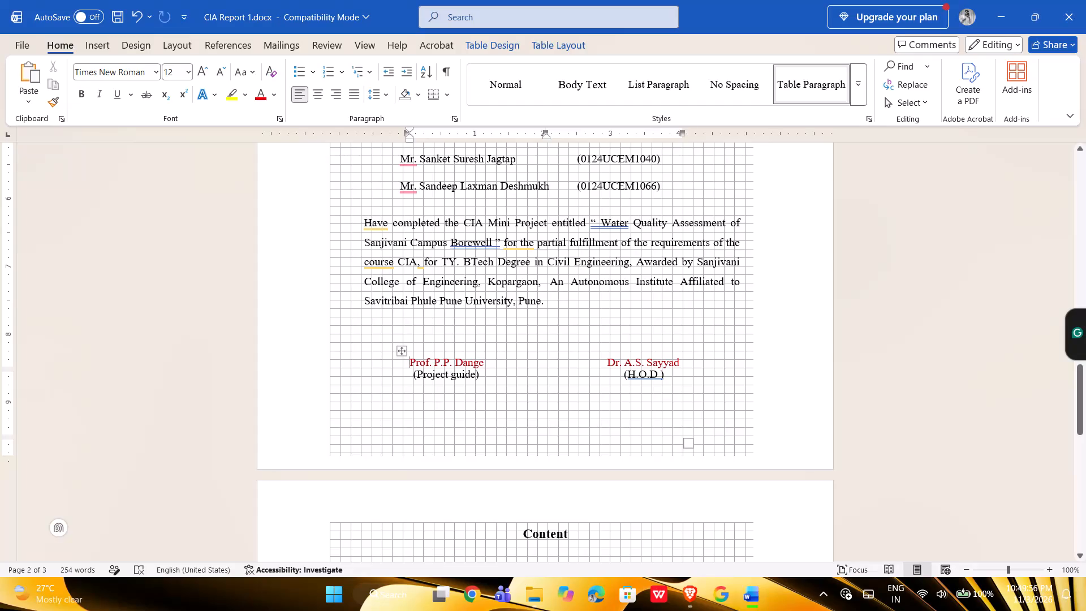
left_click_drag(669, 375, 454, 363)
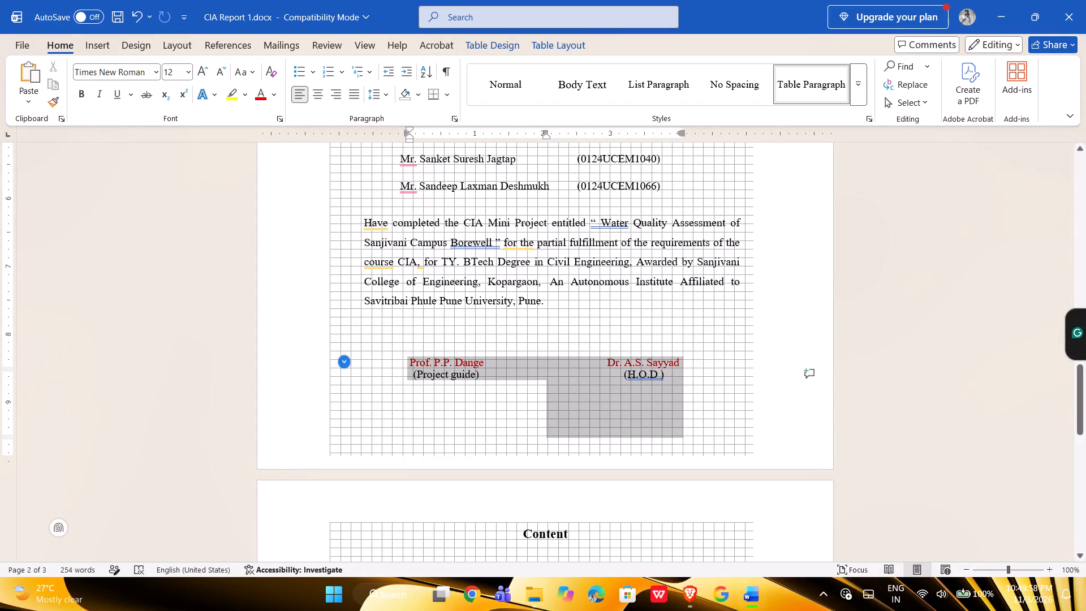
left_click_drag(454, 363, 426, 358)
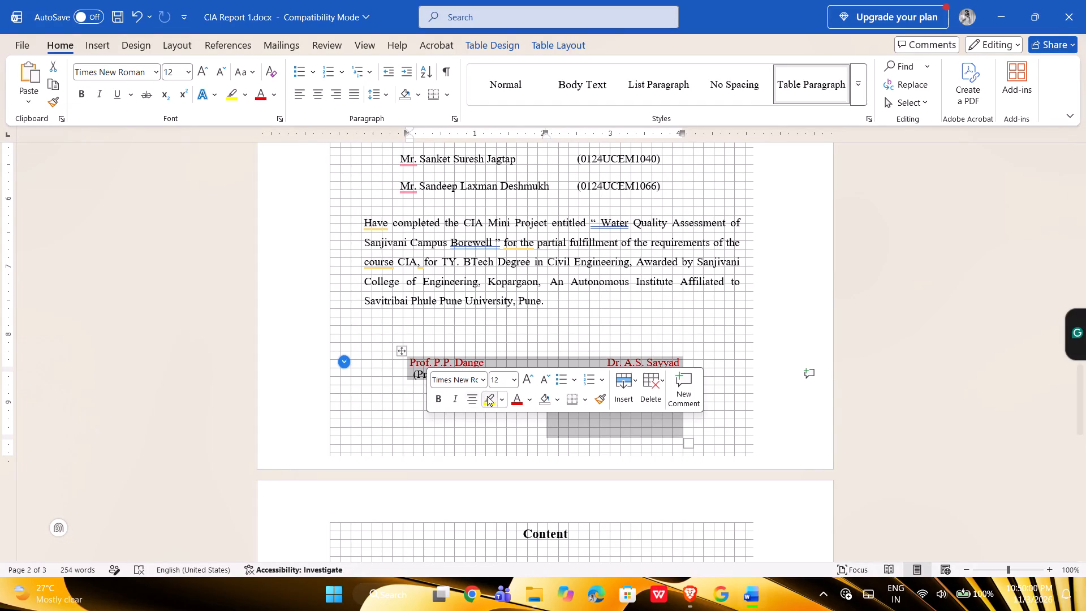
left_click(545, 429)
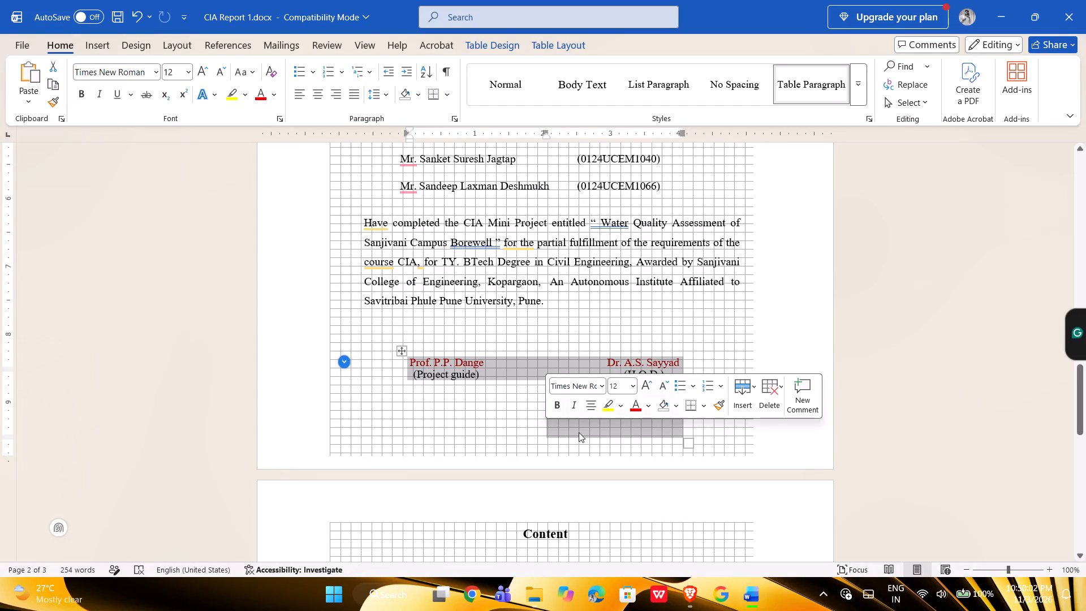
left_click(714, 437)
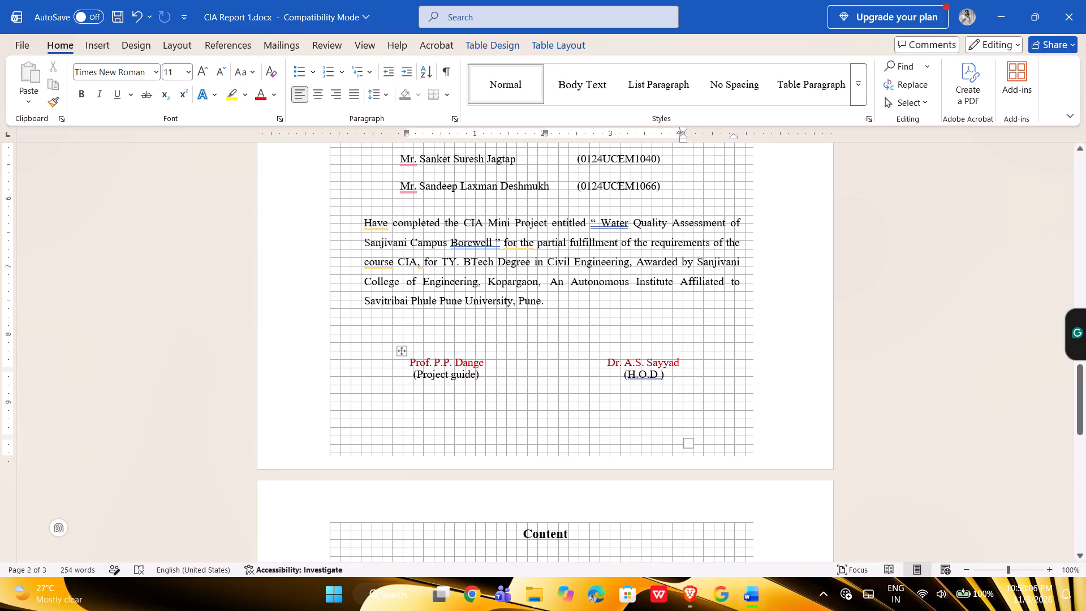
Save a copy of the report in the Downloads folder as "CIA Report TY(front).docx", accepting the upgrade to the newest file format.
left_click(20, 41)
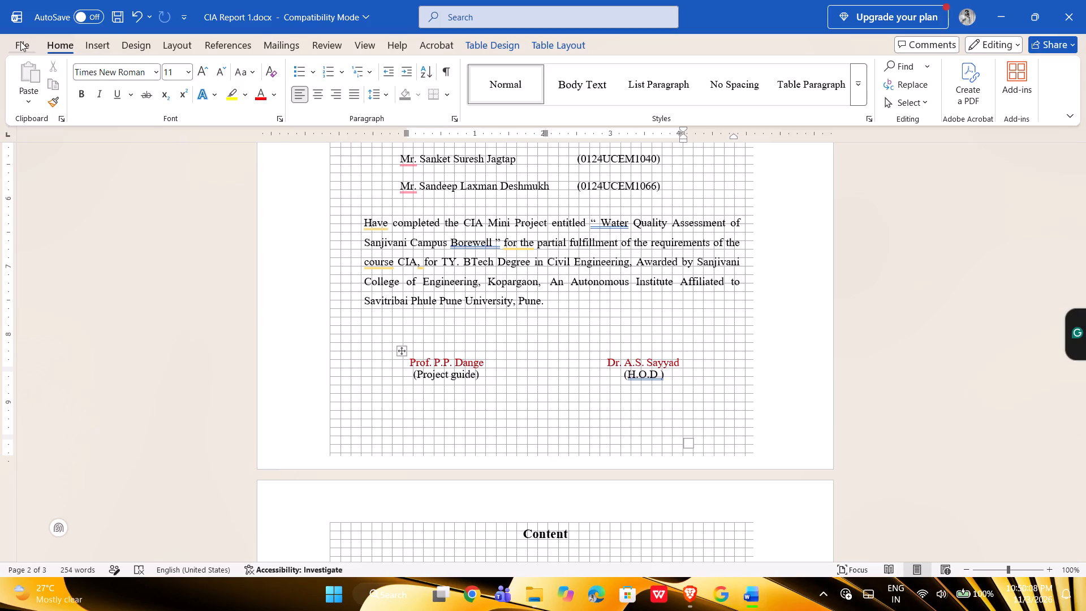
left_click(63, 242)
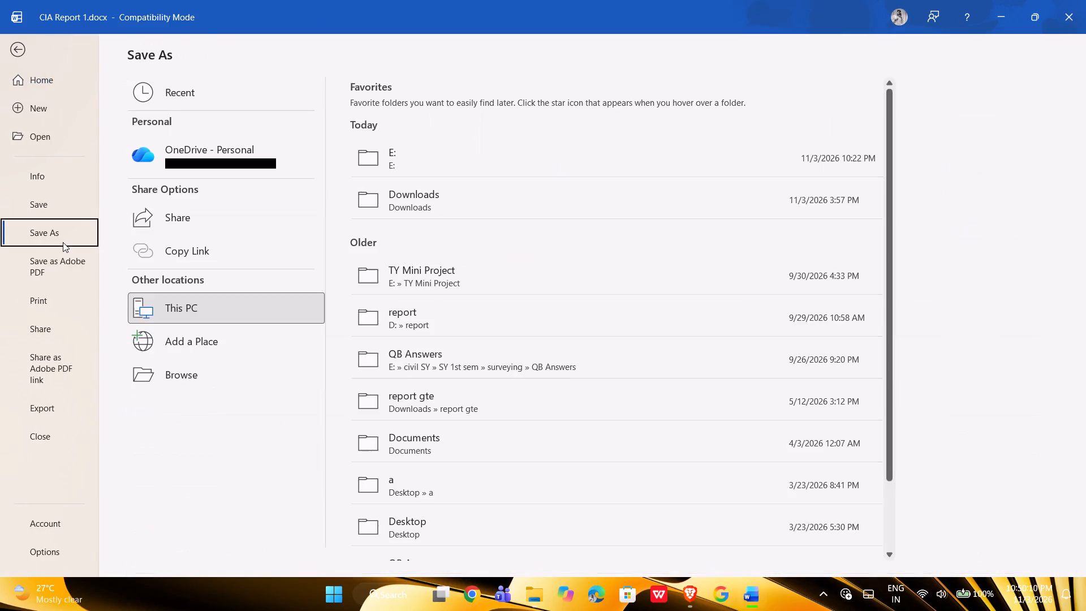
left_click(200, 374)
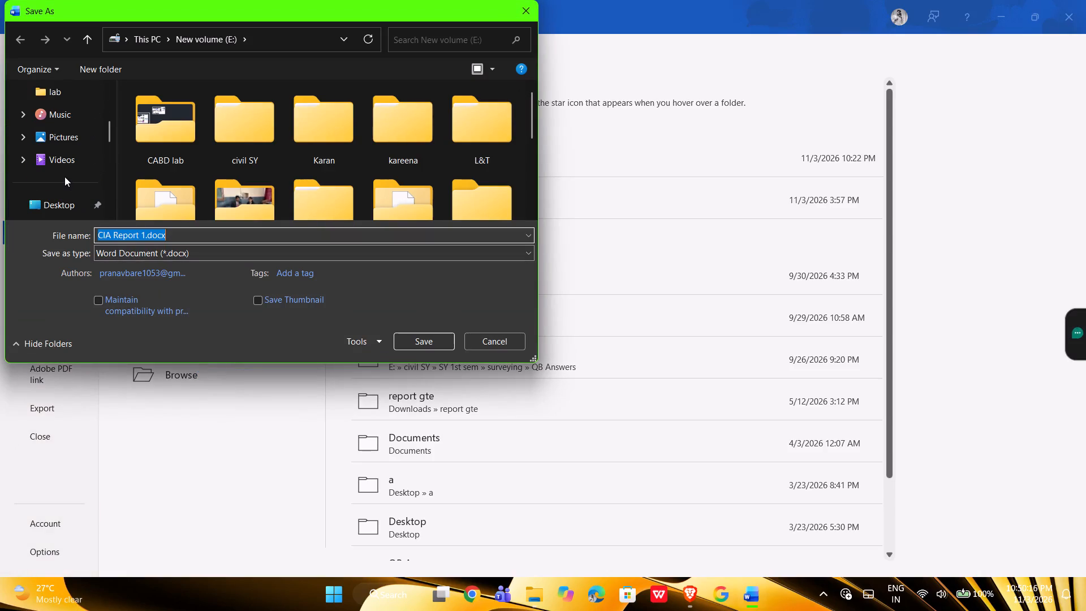
scroll(64, 177, "down", 1)
left_click(61, 152)
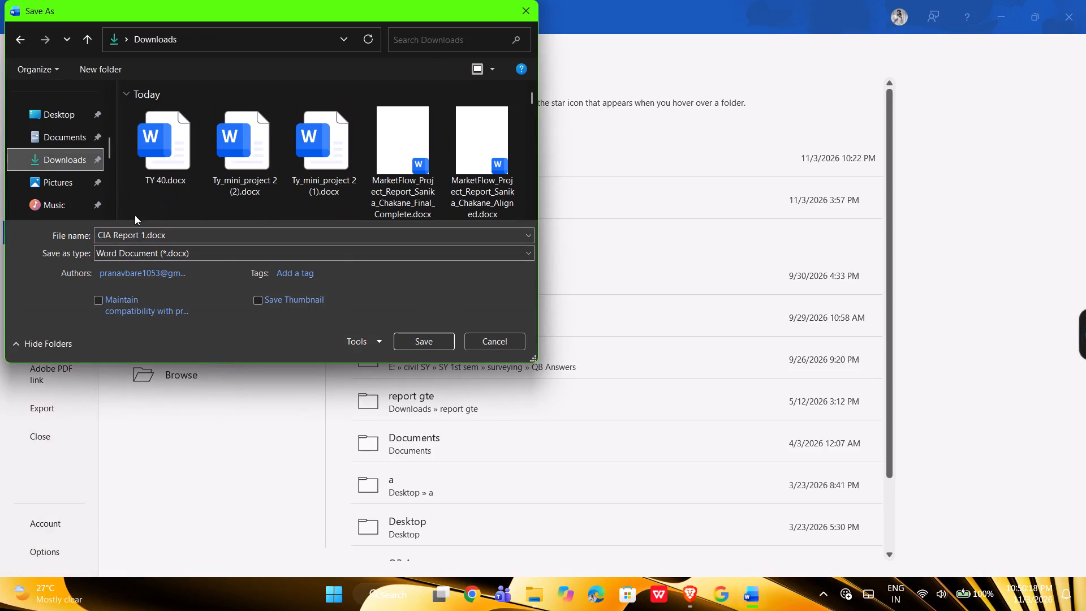
left_click(146, 232)
left_click(146, 232)
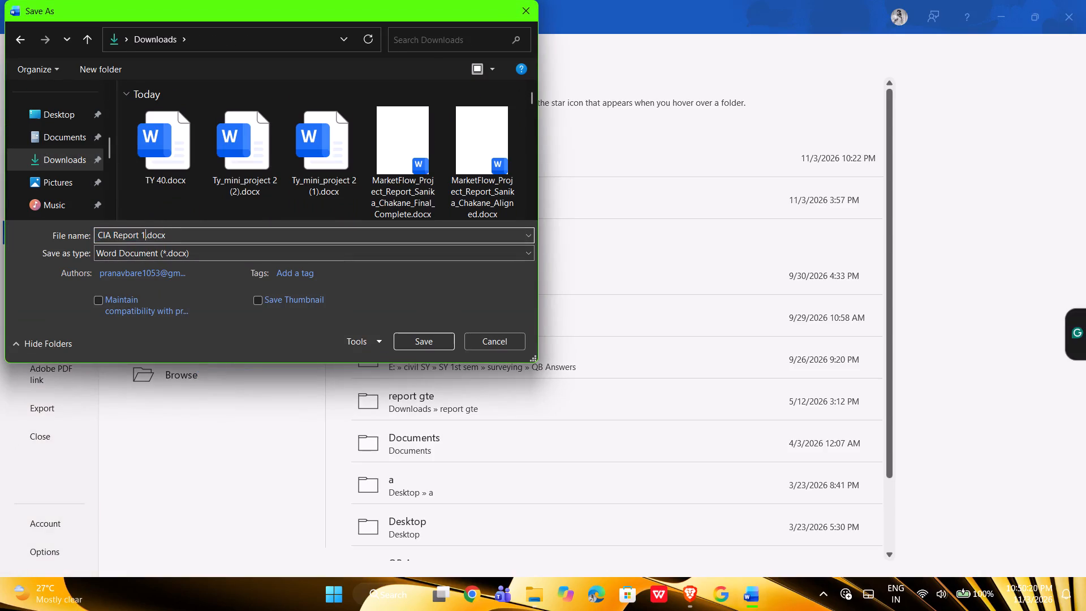
key("BackSpace")
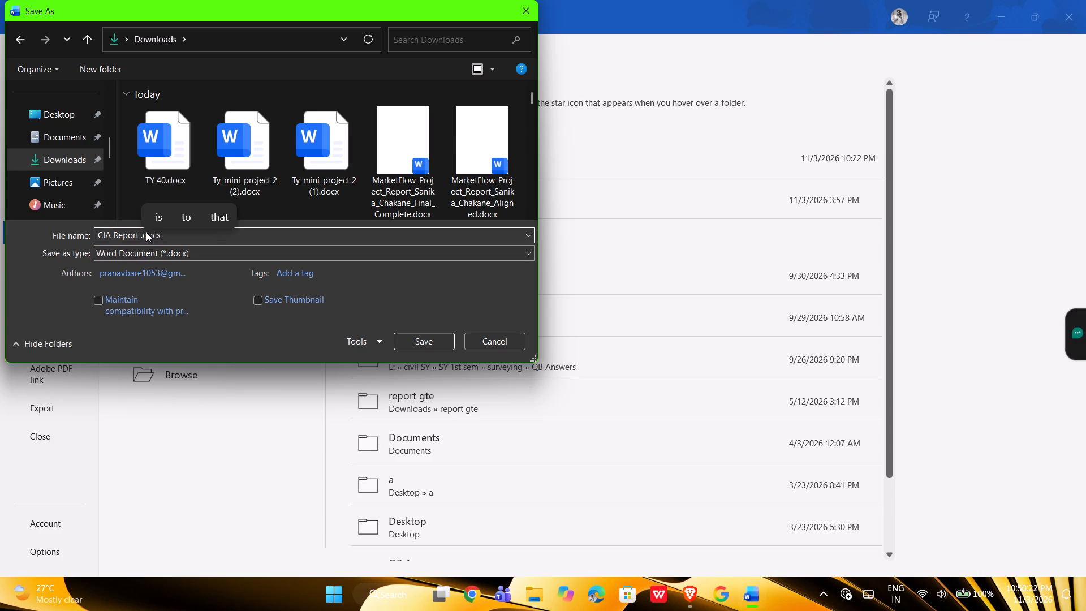
key("shift+r")
key("BackSpace")
type("Ty")
key("BackSpace")
key("shift+y")
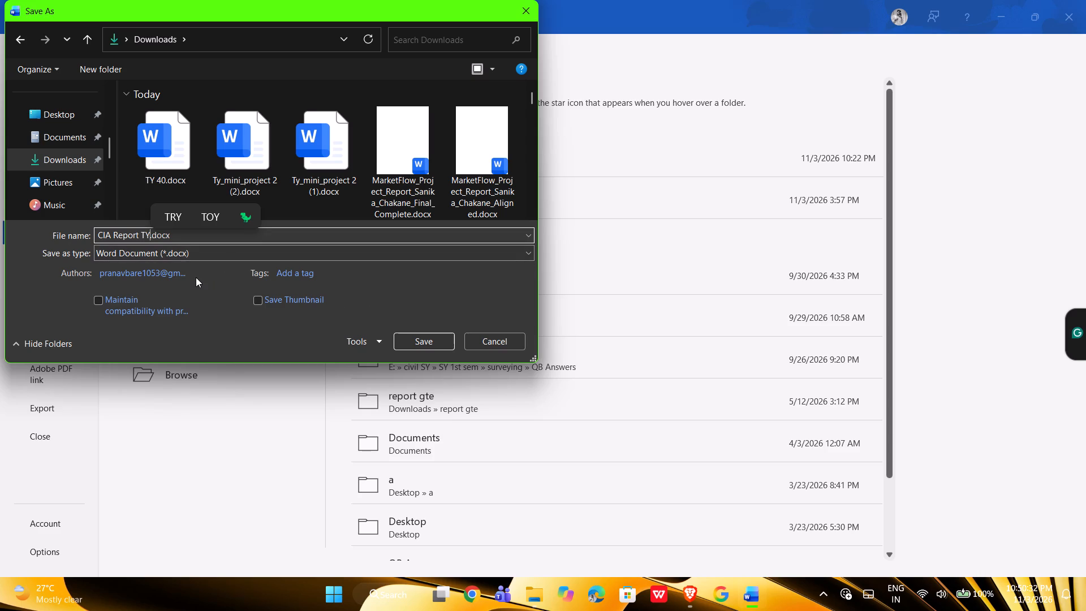
key("shift+parenleft")
type("front")
key("shift+parenright")
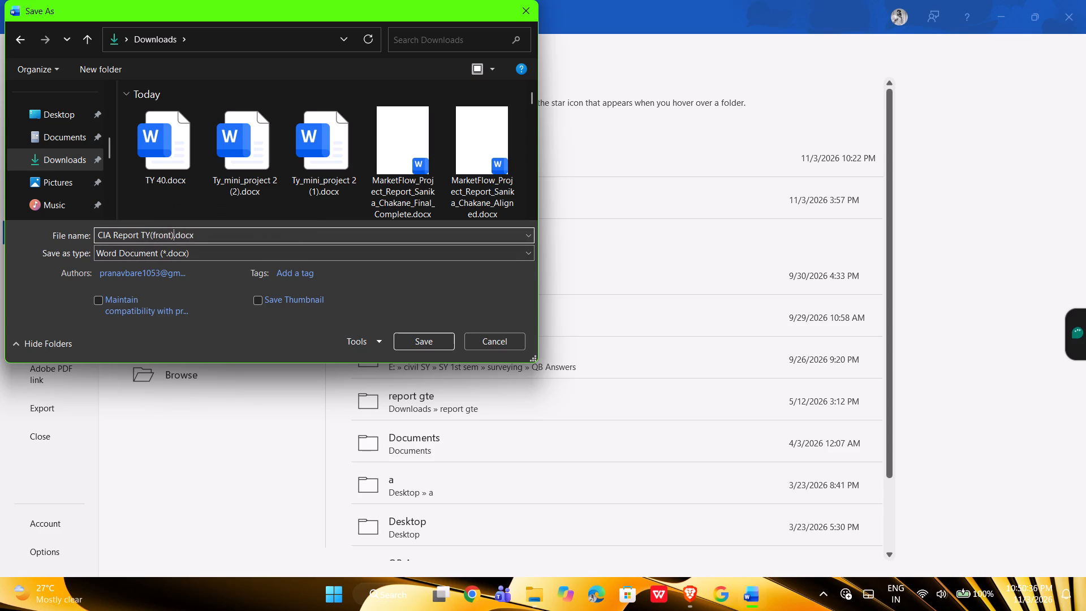
key("Return")
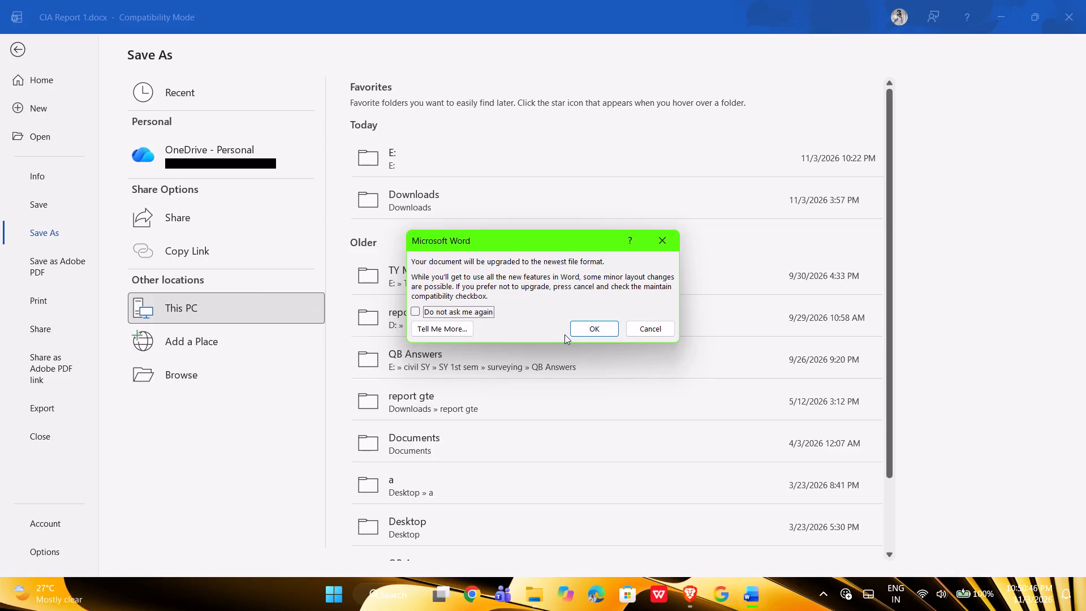
left_click(583, 334)
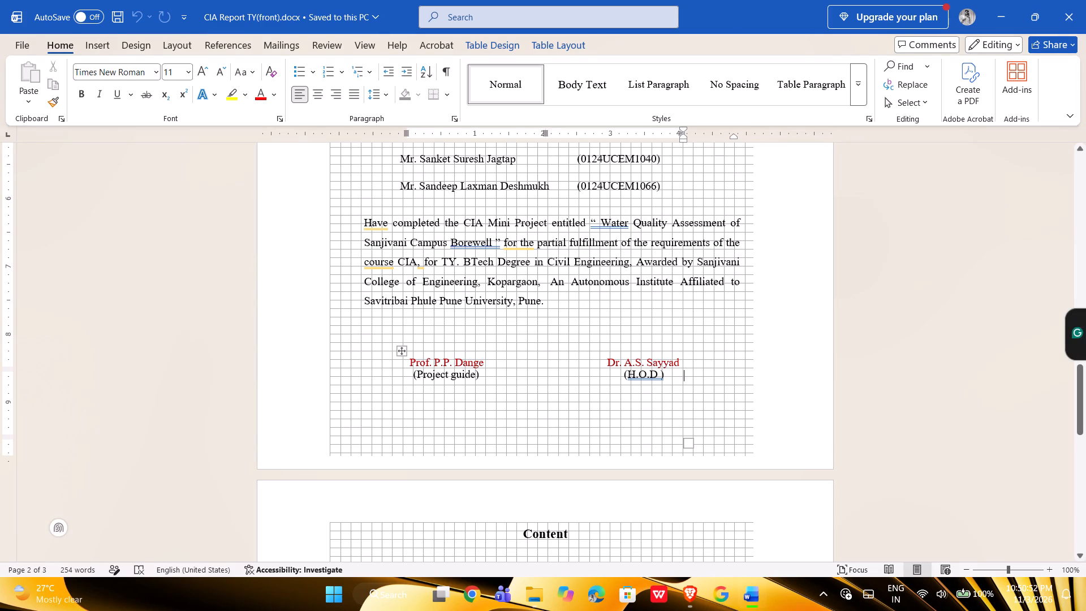
Delete the signature table from the certificate page and clear the empty lines below the certificate paragraph.
left_click(691, 441)
right_click(691, 441)
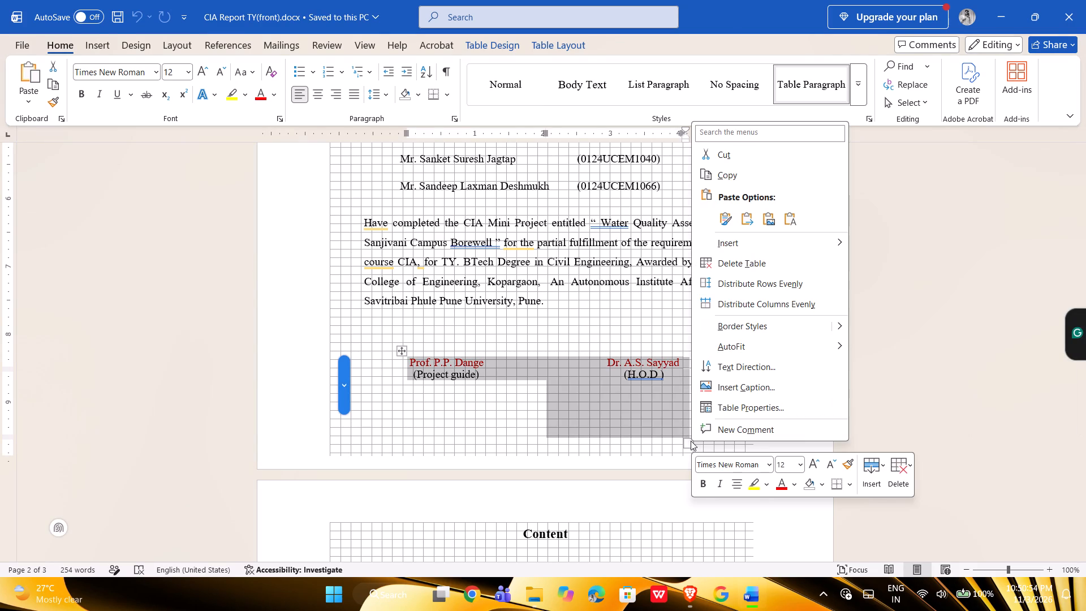
left_click(769, 263)
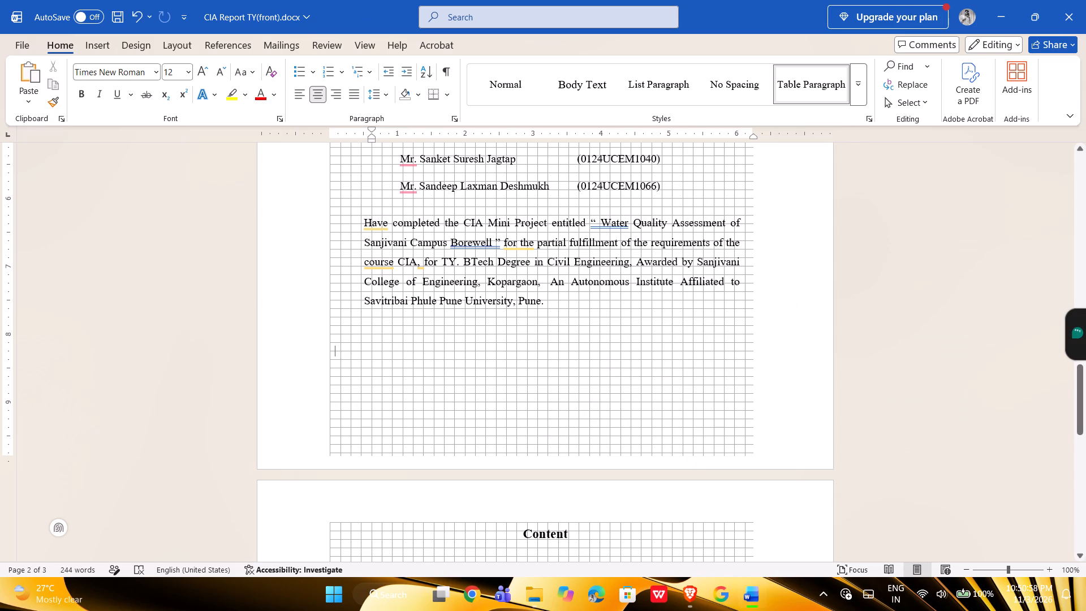
key("BackSpace")
key("BackSpace")
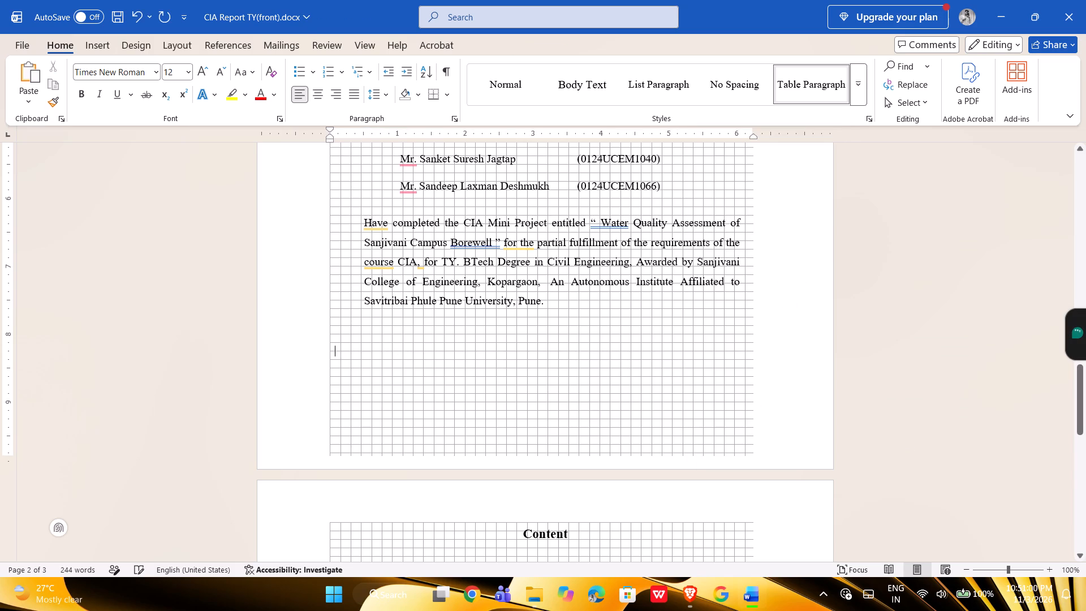
key("BackSpace")
key("BackSpace")
key("BackSpace")
key("BackSpace")
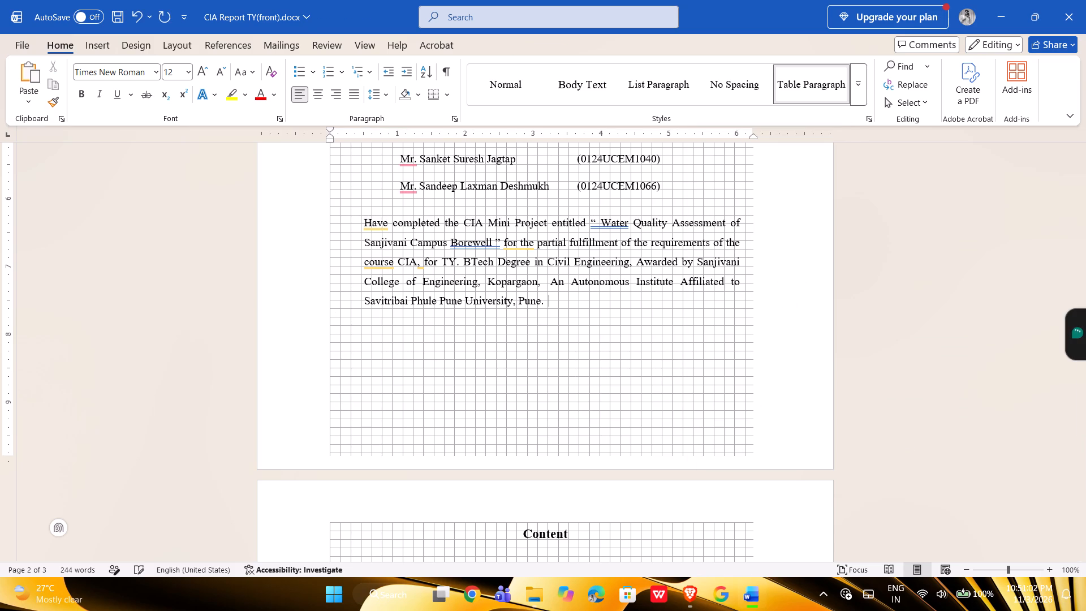
Insert a 2x2 table on a new line below the certificate paragraph.
key("Return")
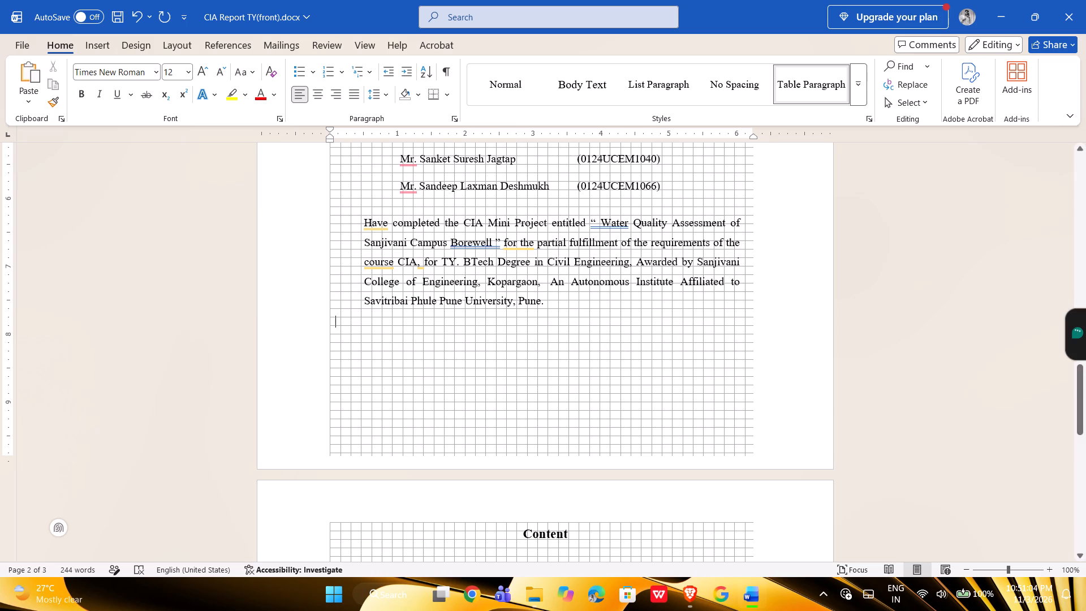
left_click(90, 40)
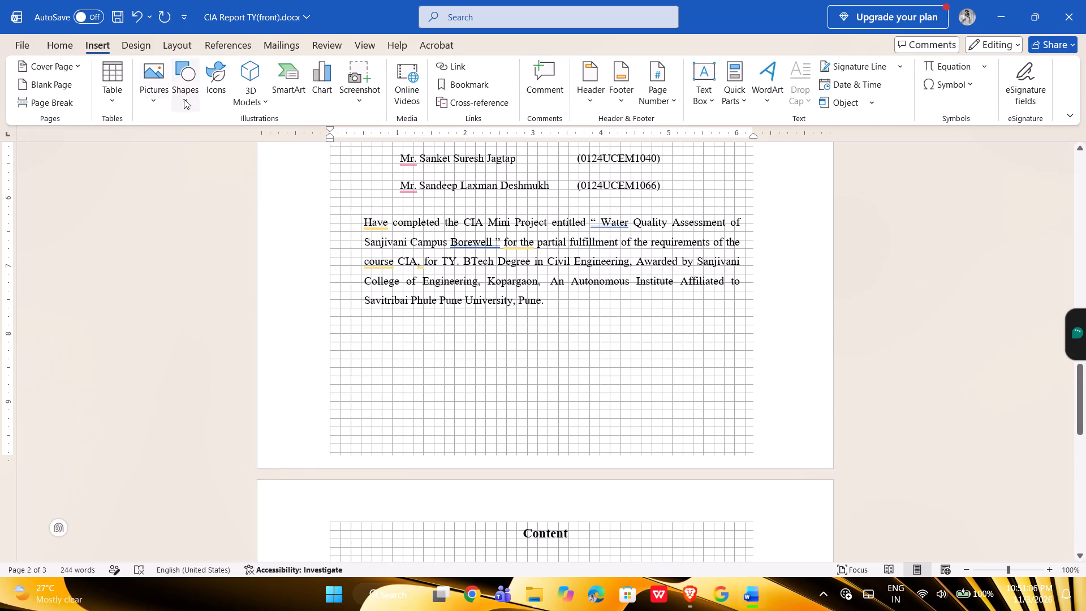
left_click(114, 94)
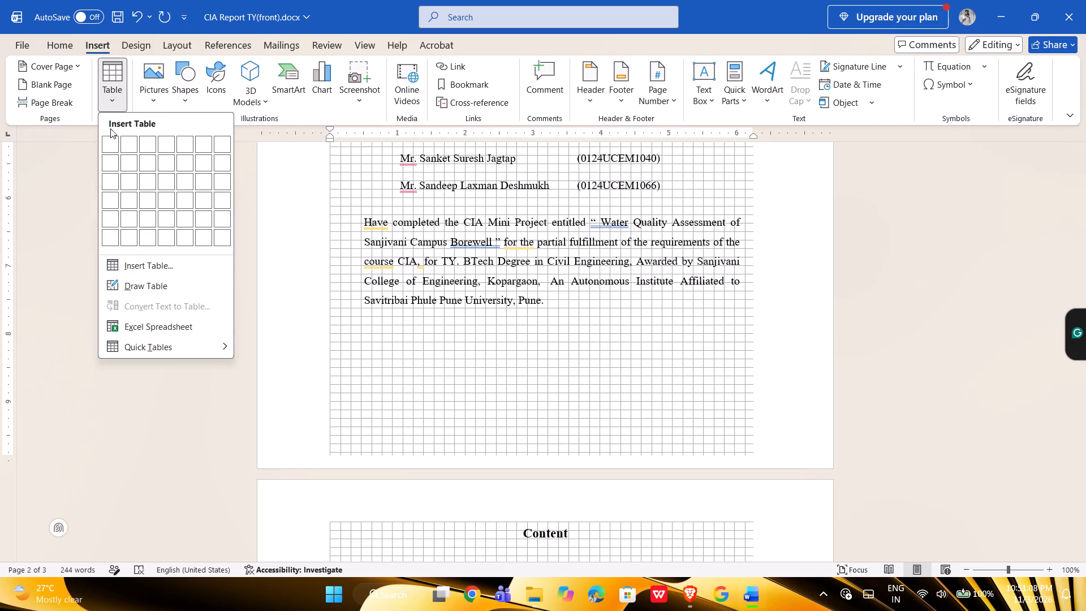
left_click(135, 168)
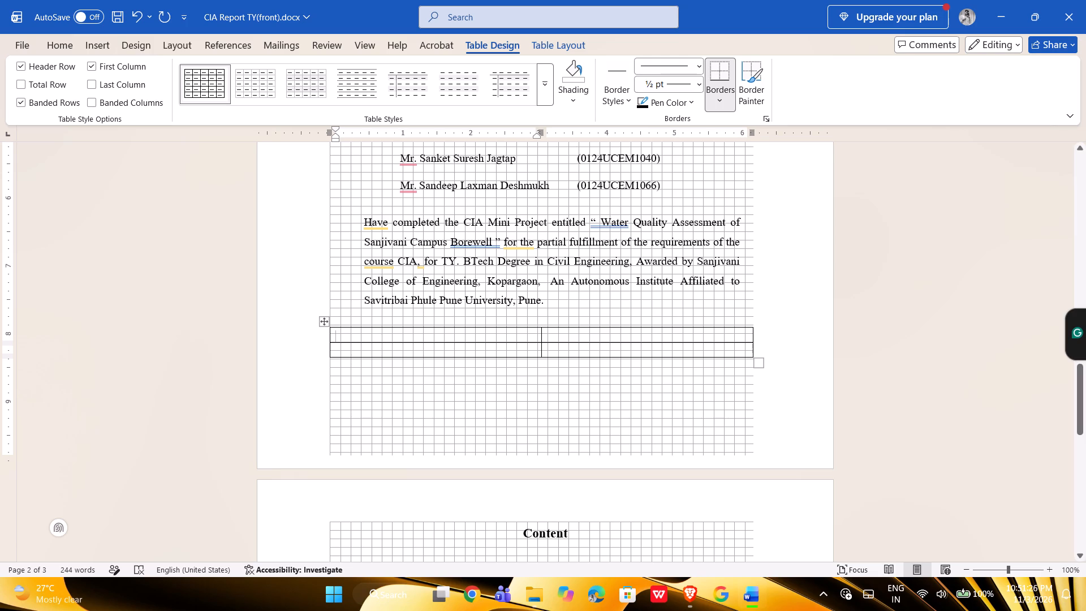
Copy the guide's name from the title page into the first cell of the new table on the certificate page.
scroll(690, 373, "up", 3)
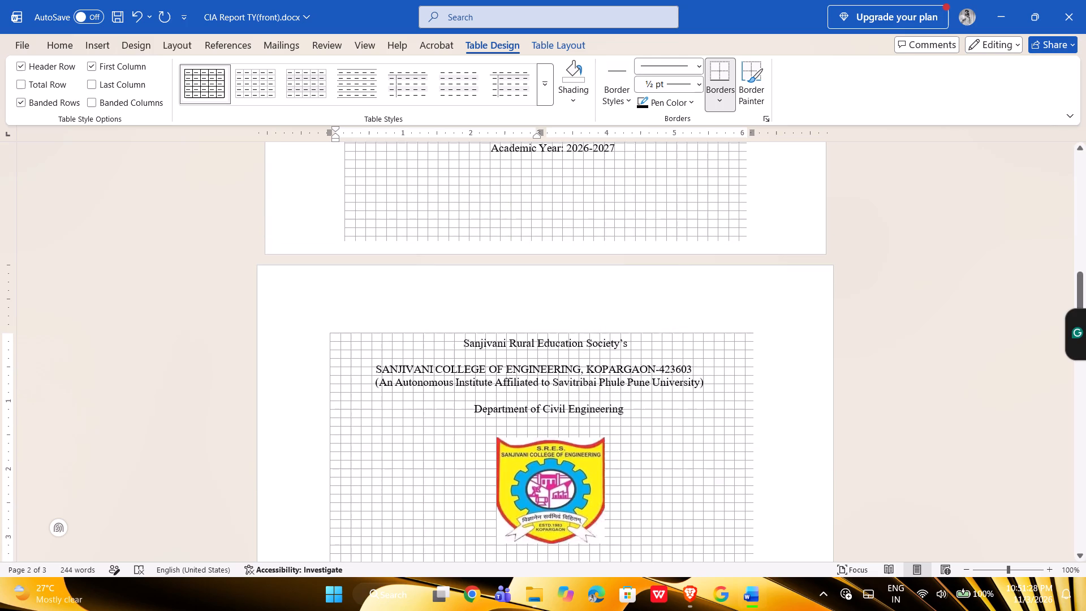
scroll(690, 373, "up", 2)
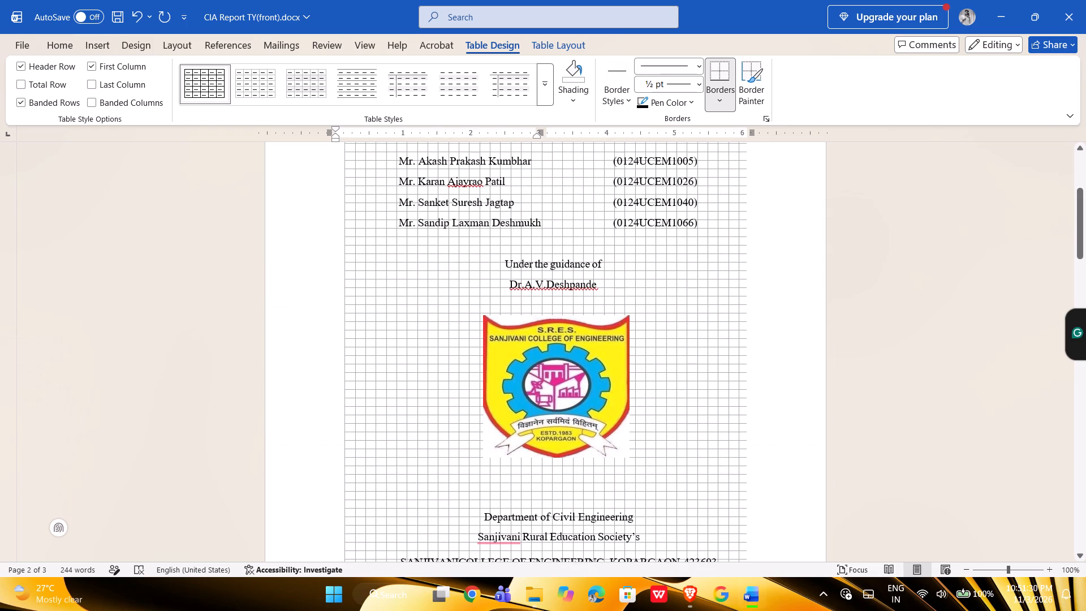
left_click_drag(594, 286, 519, 285)
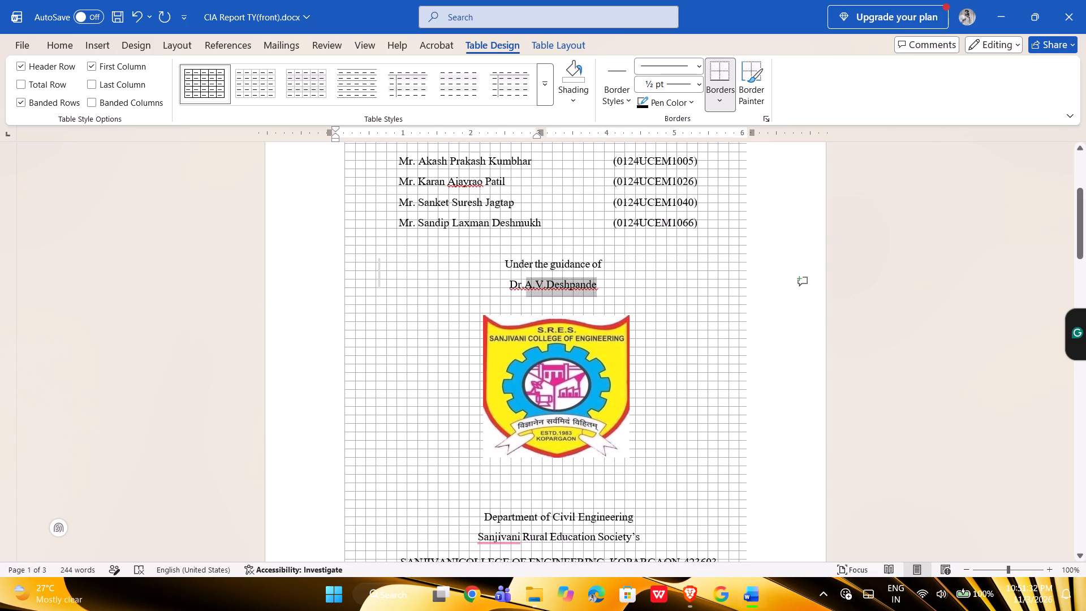
left_click_drag(519, 285, 507, 285)
key("ctrl+c")
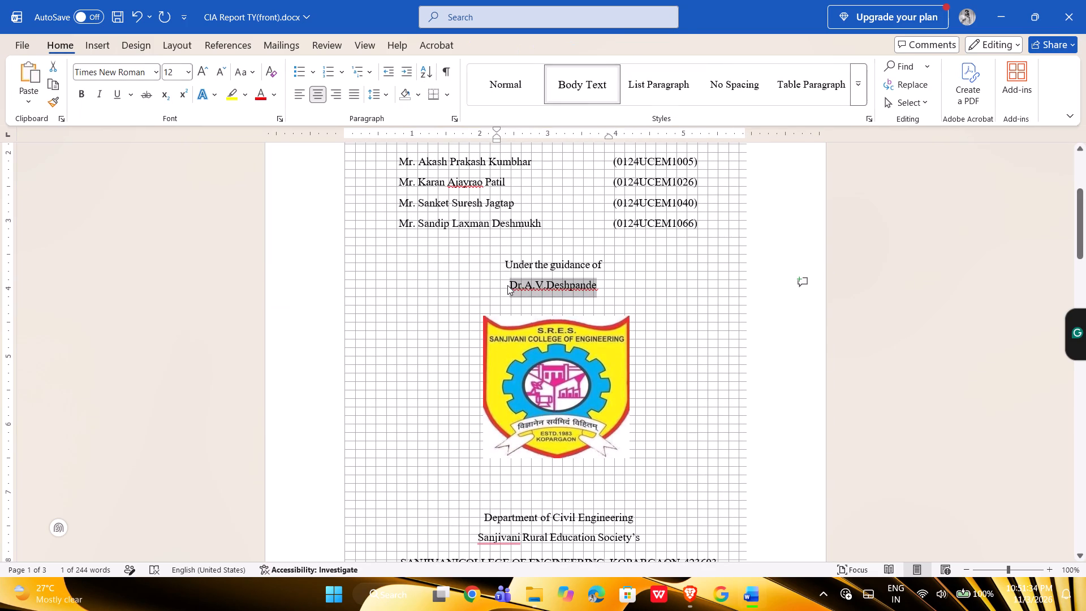
left_click(707, 341)
scroll(707, 341, "down", 4)
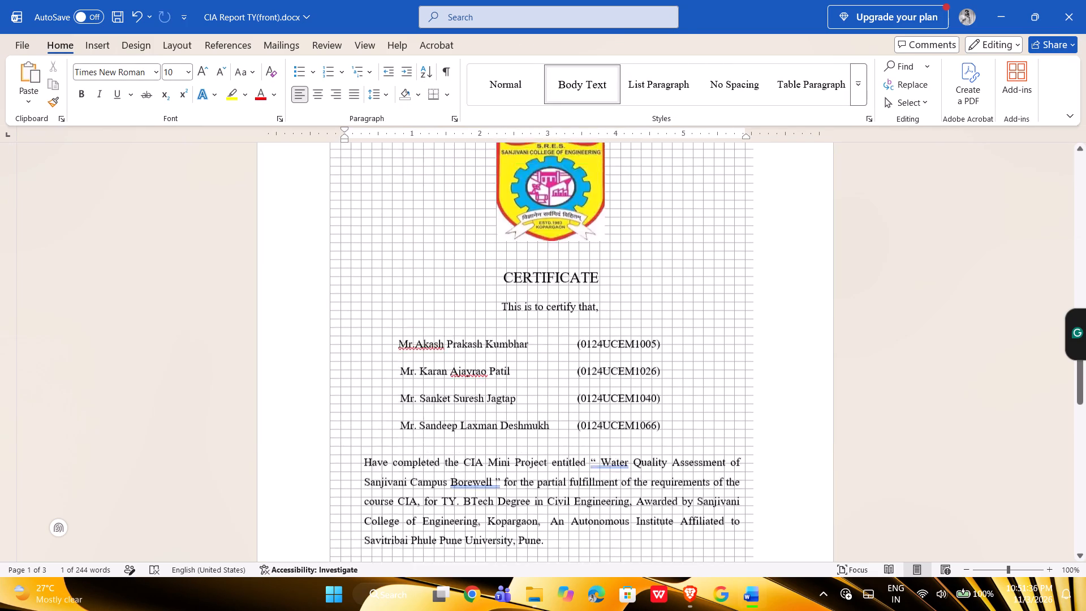
left_click(479, 511)
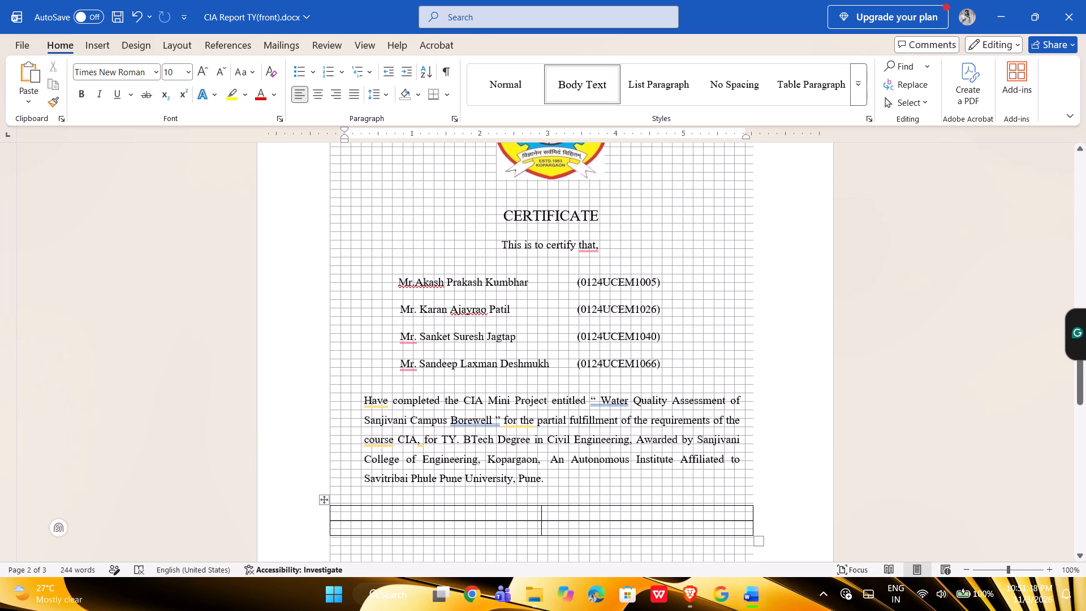
key("ctrl+v")
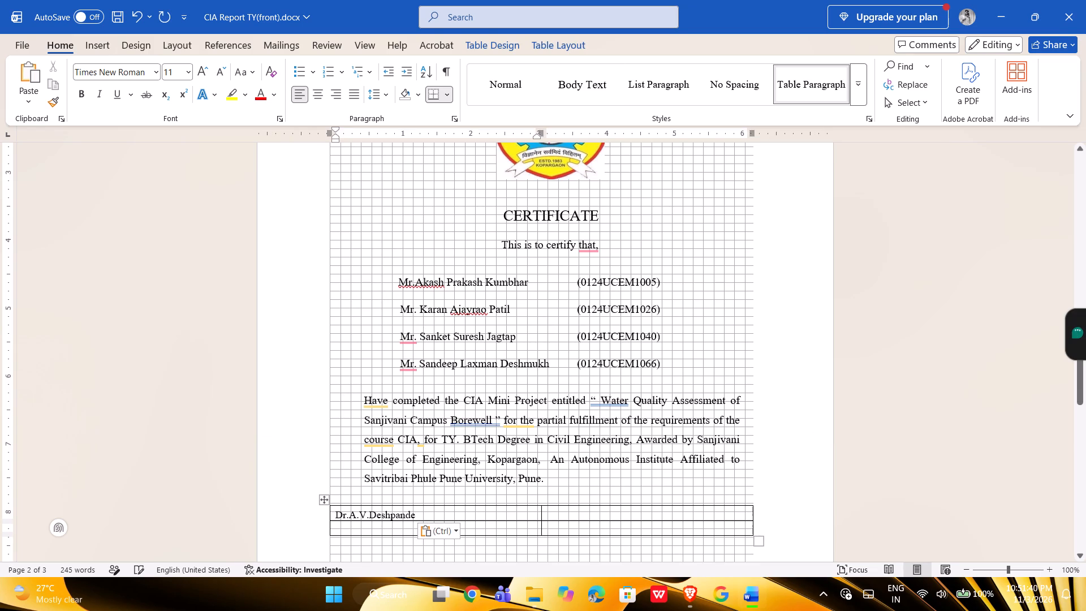
Open CIA Report 1.docx from the E: drive and arrange it side by side with CIA Report TY(front).docx.
left_click(650, 512)
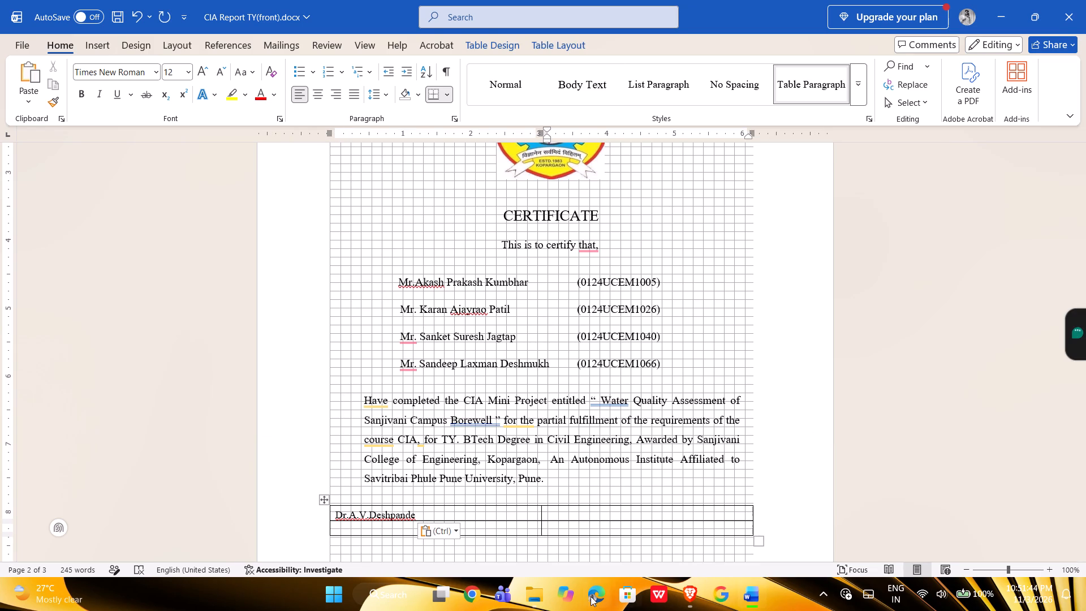
left_click(532, 596)
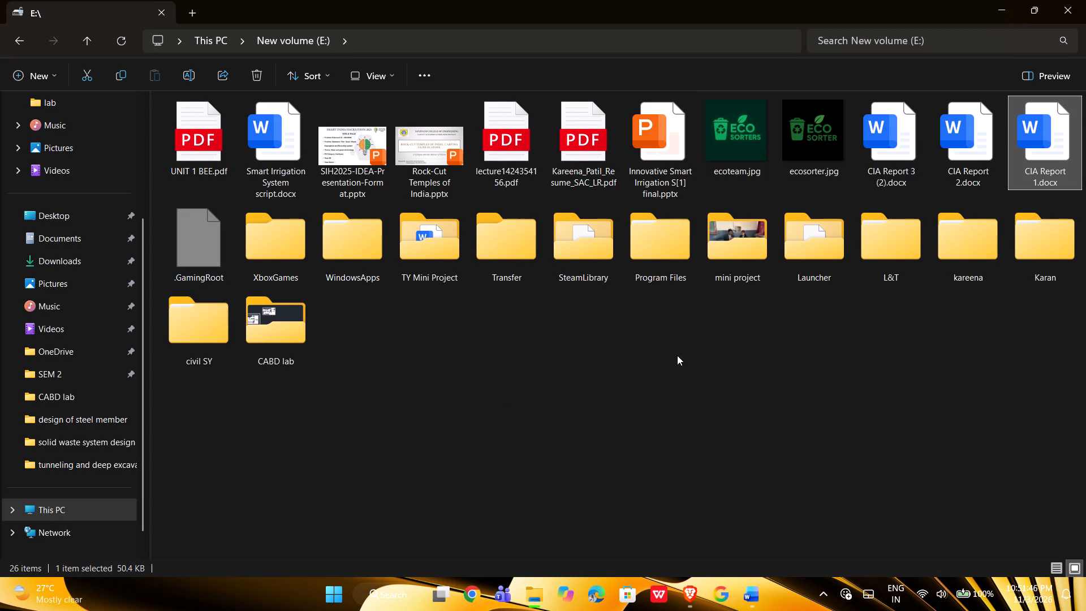
left_click(1032, 143)
key("Return")
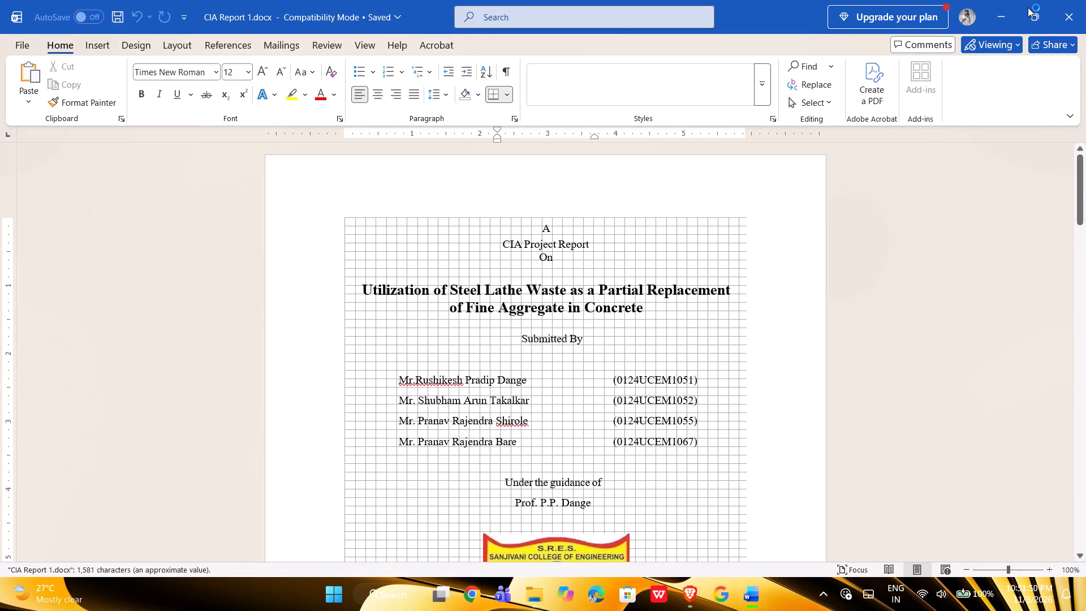
left_click(953, 109)
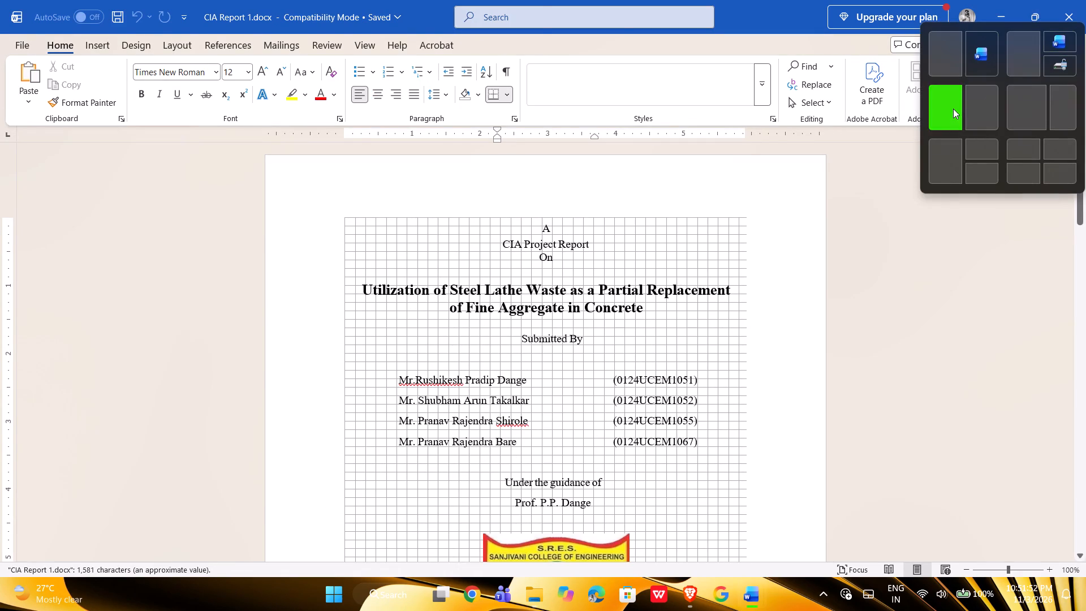
left_click(738, 232)
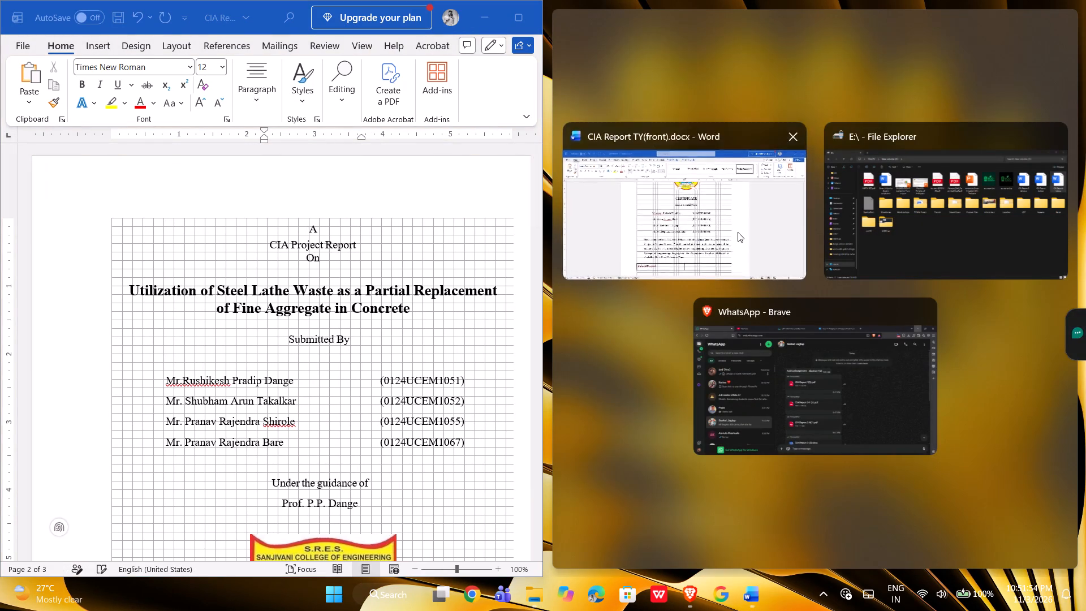
Copy the H.O.D.'s name from the certificate page of CIA Report 1 into the first row's second cell of the new signature table.
scroll(320, 434, "down", 2)
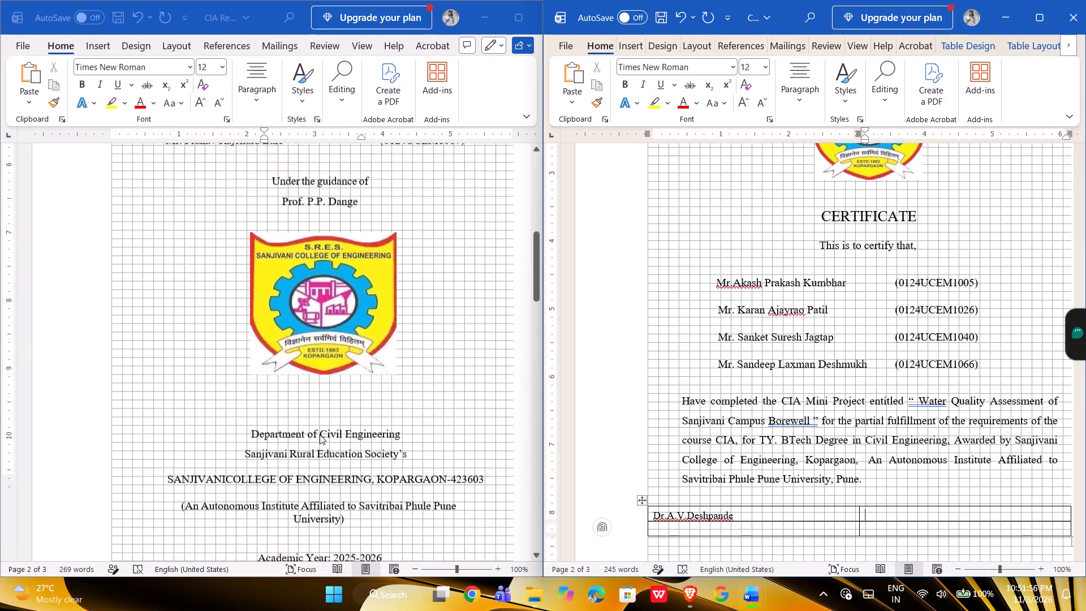
scroll(320, 434, "down", 3)
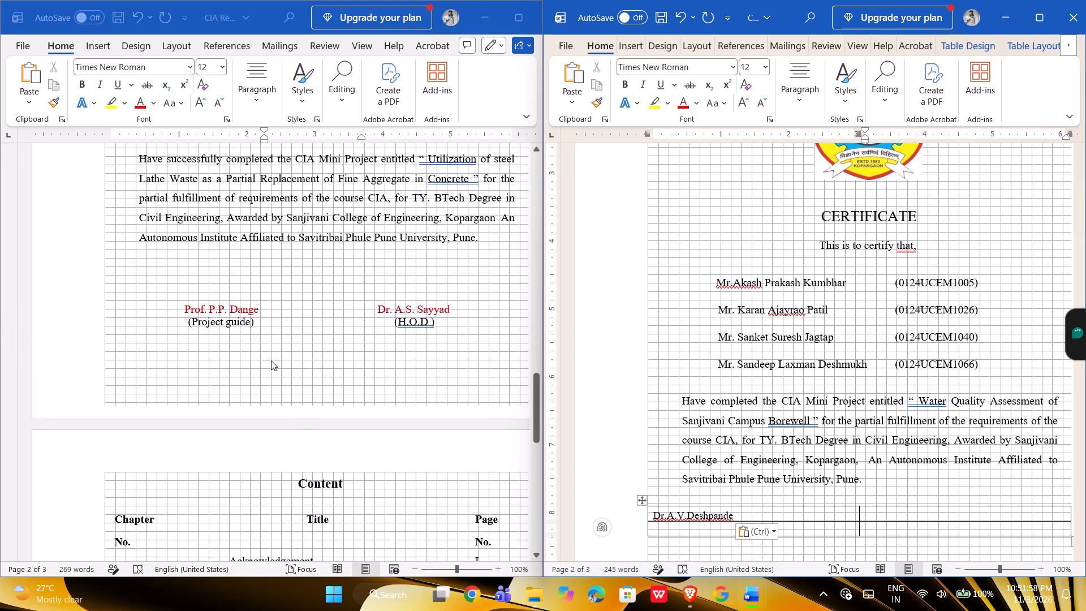
left_click(444, 312)
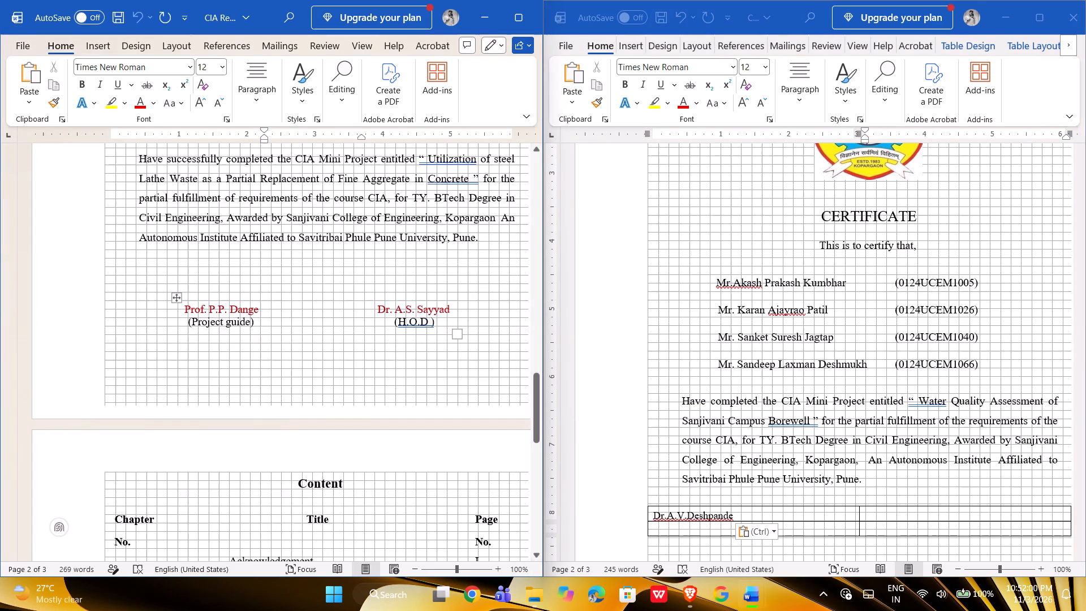
left_click(448, 308)
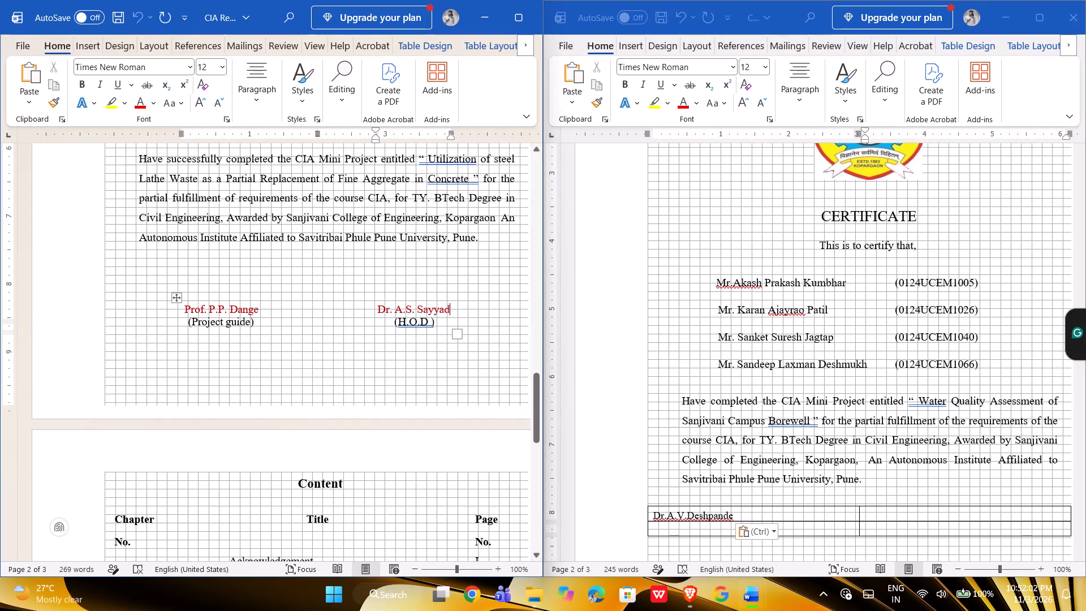
left_click_drag(448, 308, 385, 305)
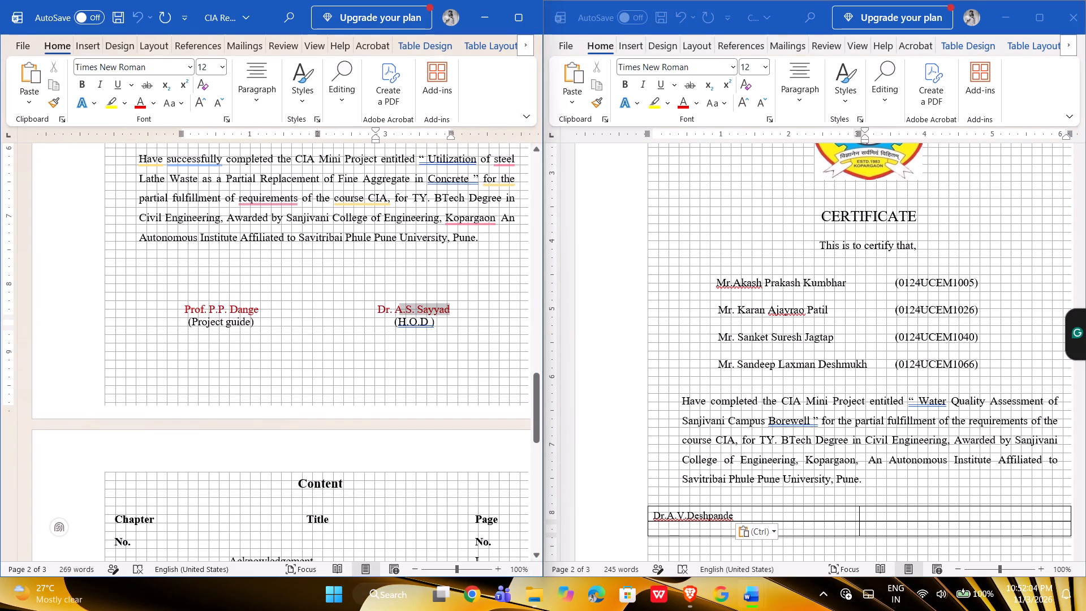
left_click_drag(385, 305, 376, 303)
key("ctrl+c")
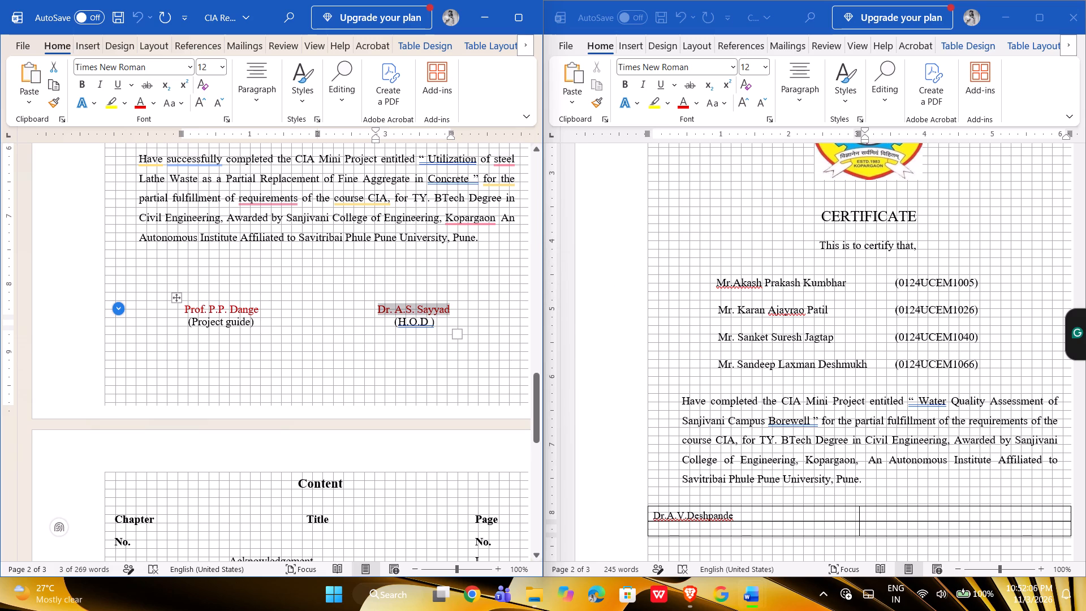
left_click(910, 512)
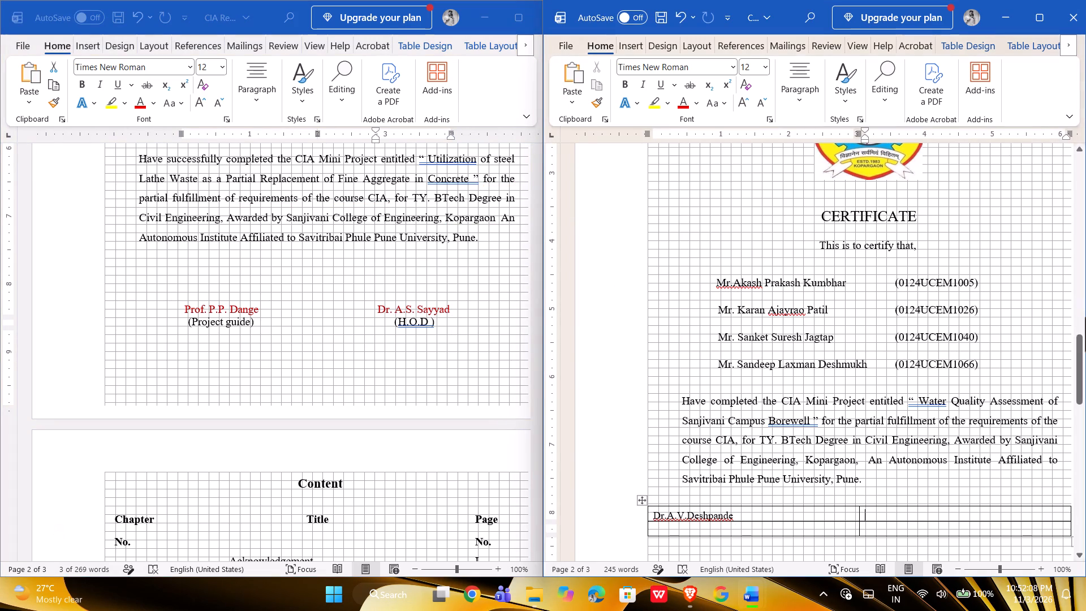
key("ctrl+v")
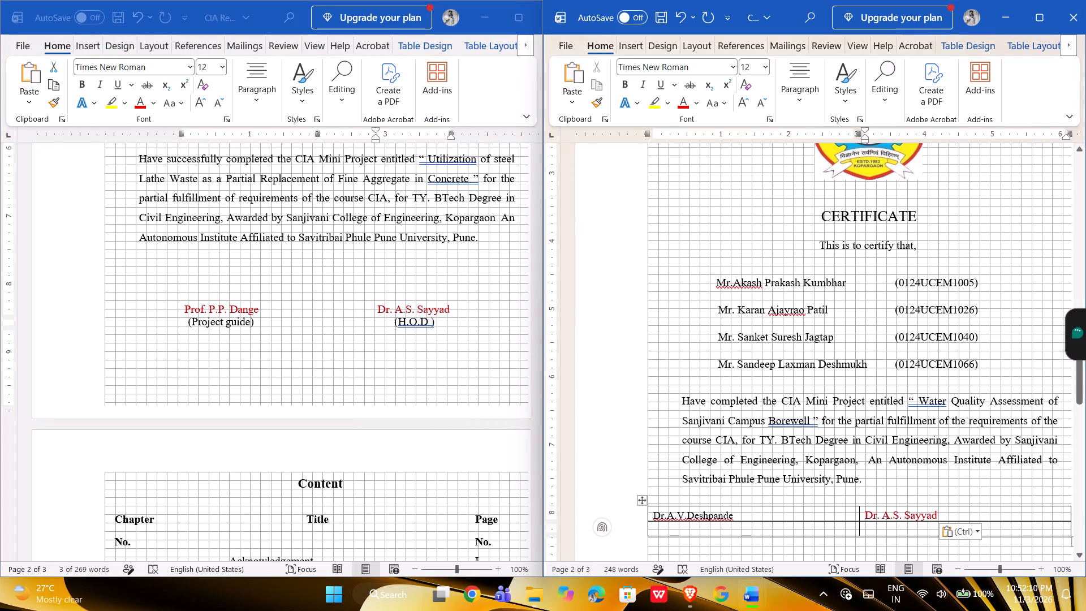
Copy the "(H.O.D )" label from CIA Report 1 into the cell below the H.O.D.'s name in the new table.
left_click(876, 529)
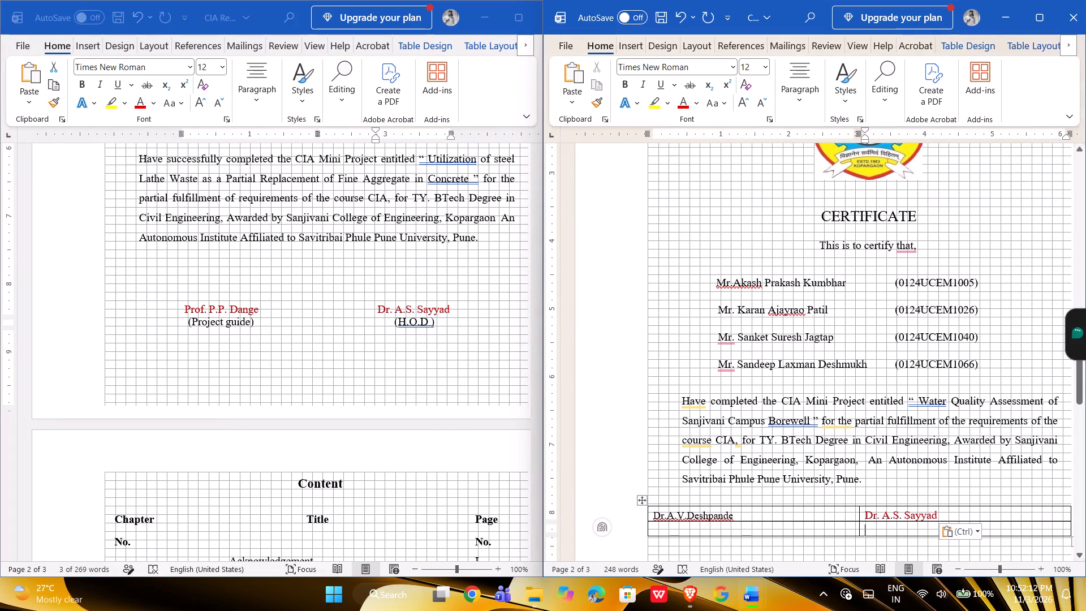
left_click(435, 322)
left_click(435, 322)
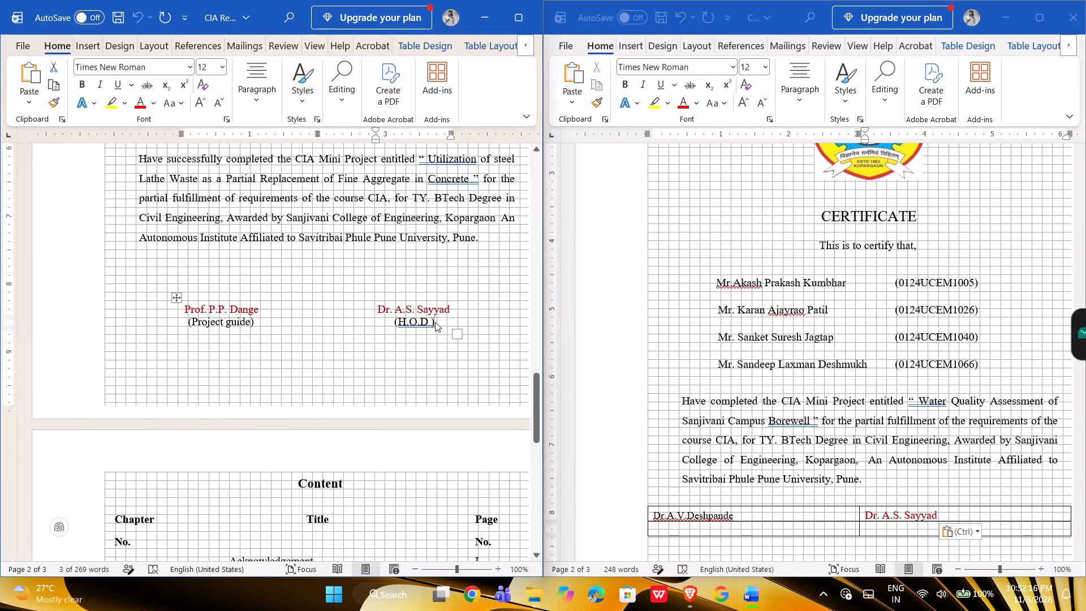
left_click_drag(435, 322, 391, 325)
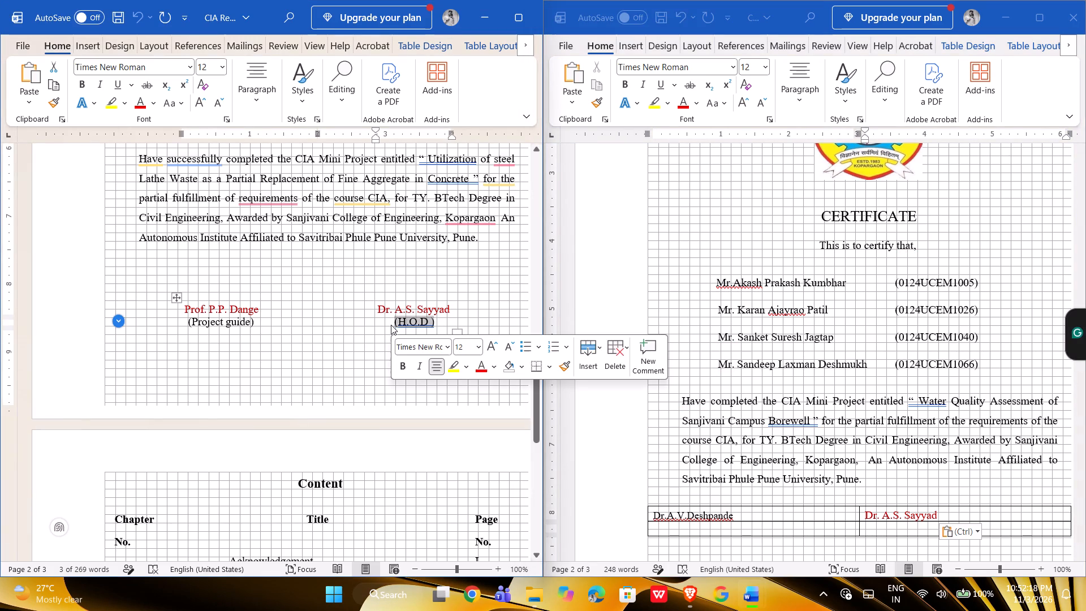
key("ctrl+c")
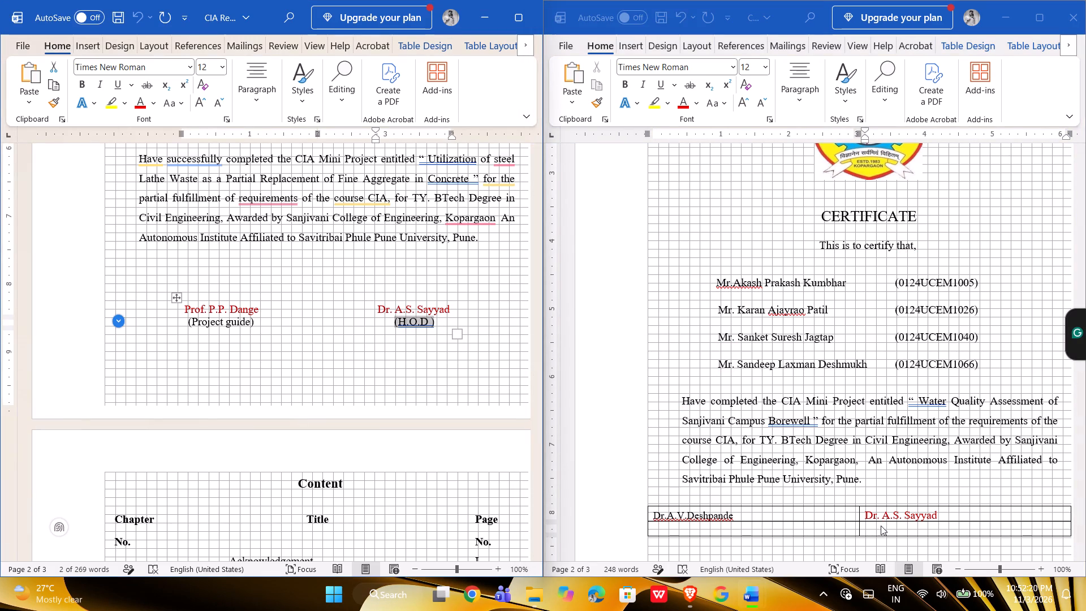
left_click(881, 527)
key("ctrl+v")
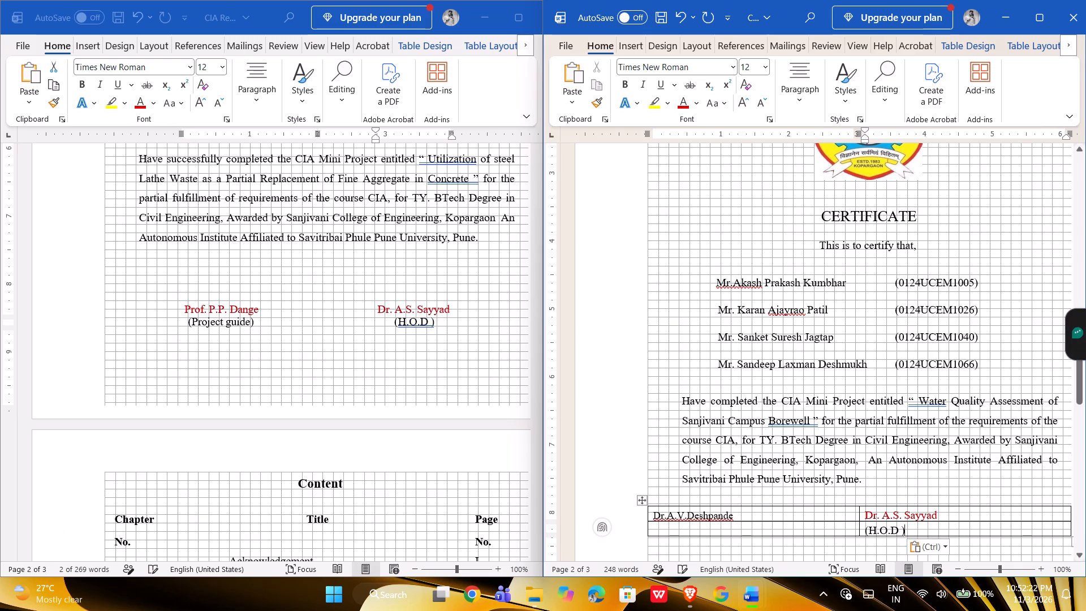
Copy the "(Project guide)" label from CIA Report 1 into the cell below the guide's name in the new table.
left_click(770, 539)
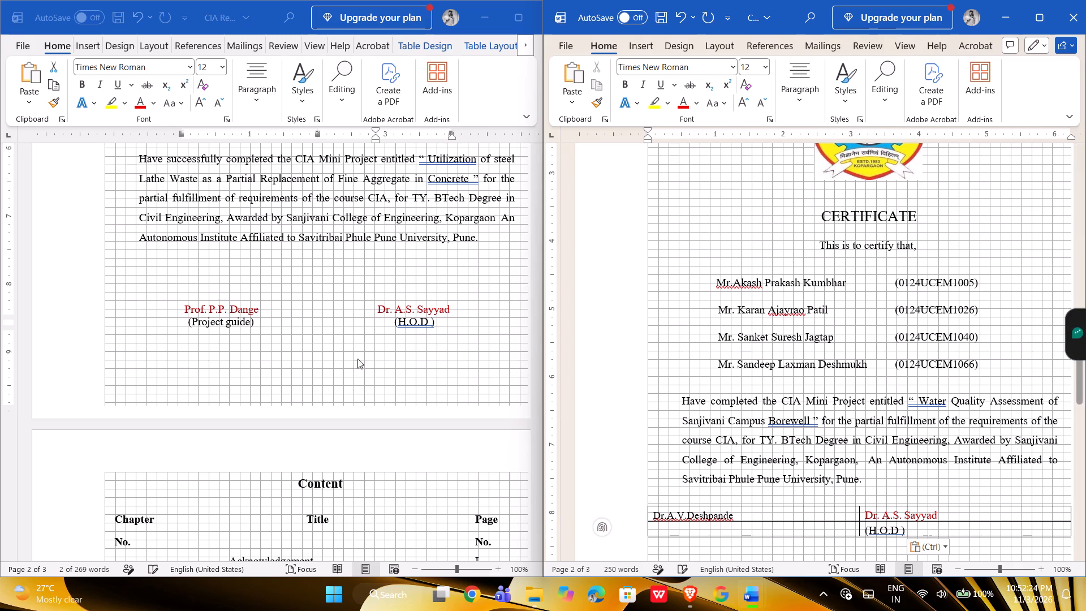
left_click(252, 321)
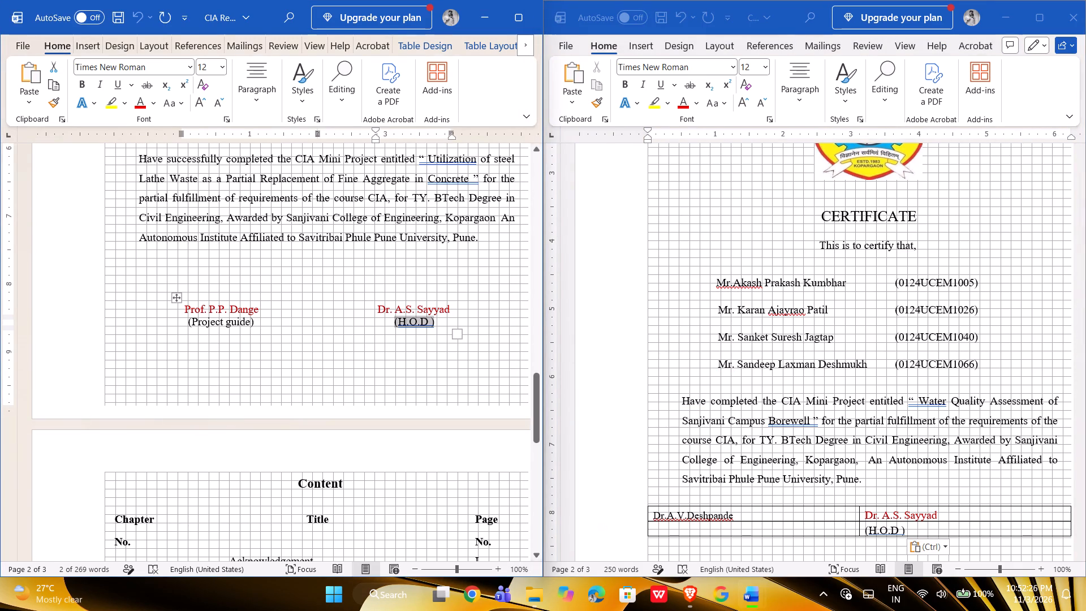
left_click(253, 323)
left_click_drag(253, 323, 199, 317)
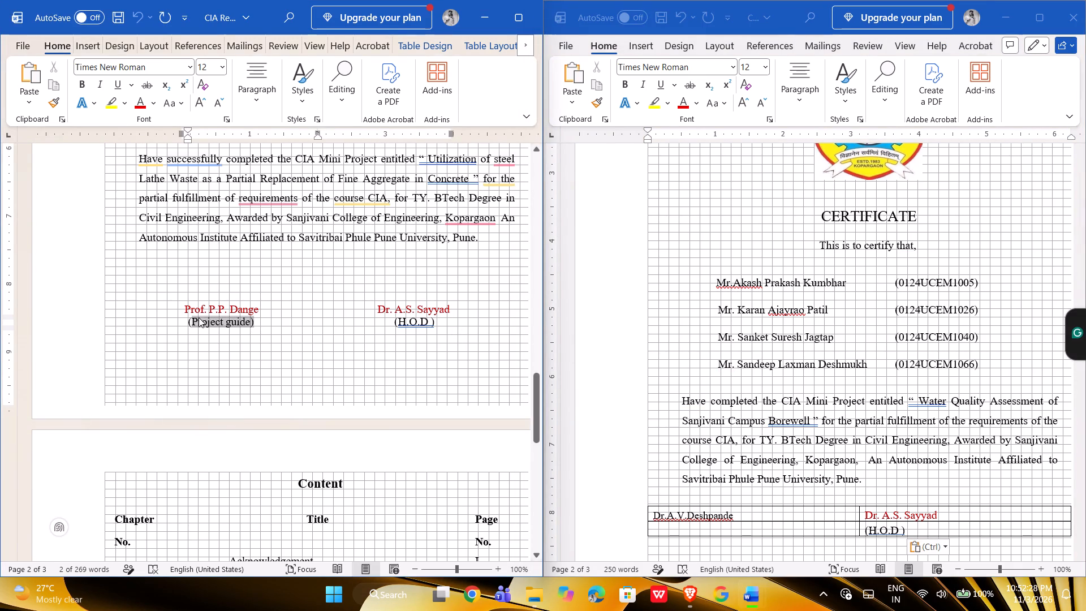
left_click_drag(199, 317, 185, 322)
key("ctrl+c")
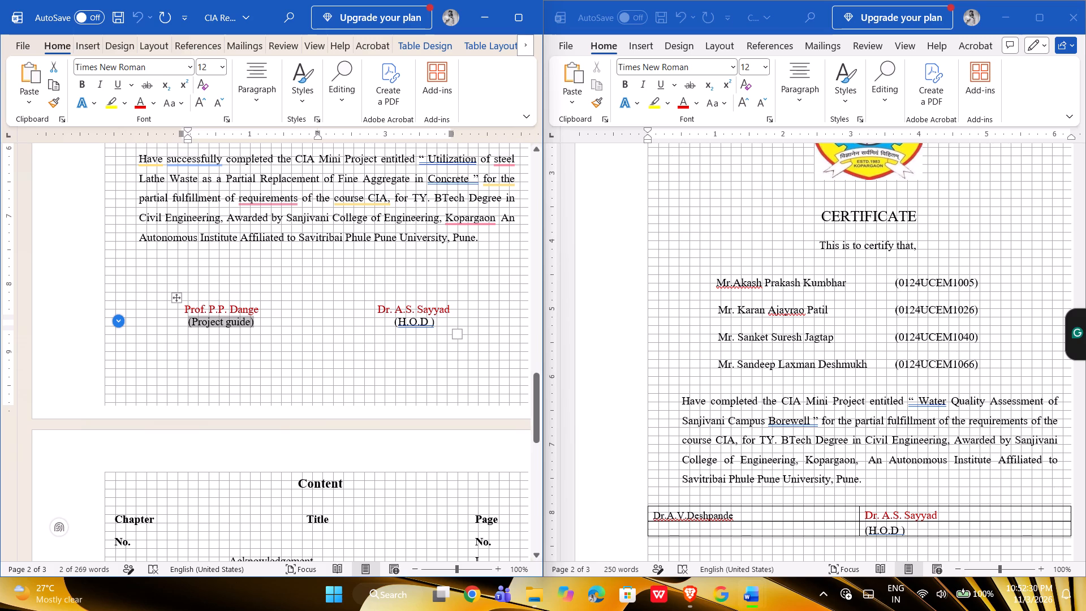
left_click(727, 524)
left_click(727, 524)
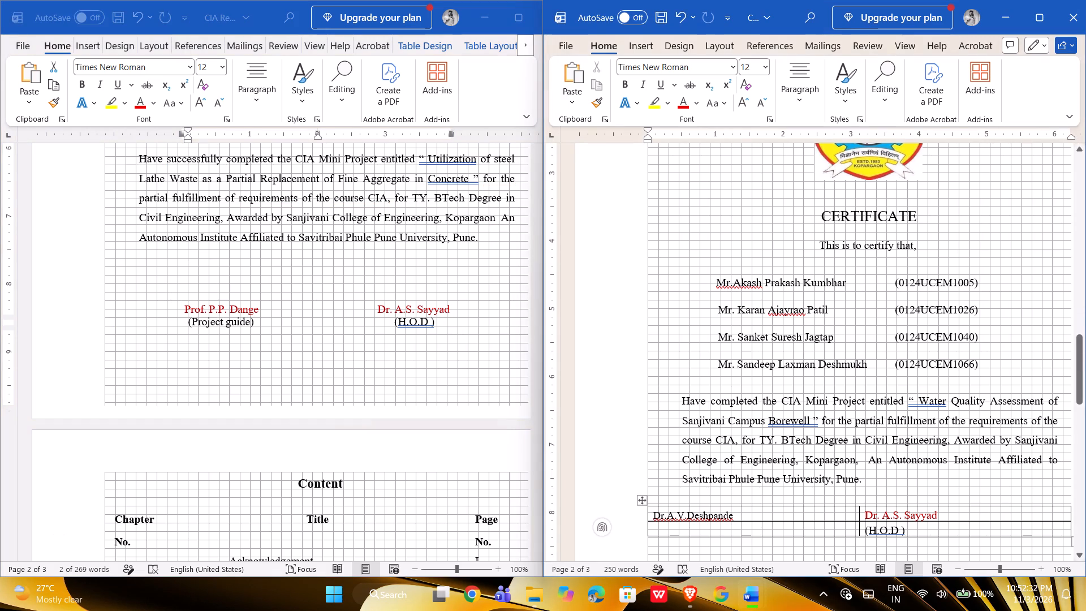
key("ctrl+v")
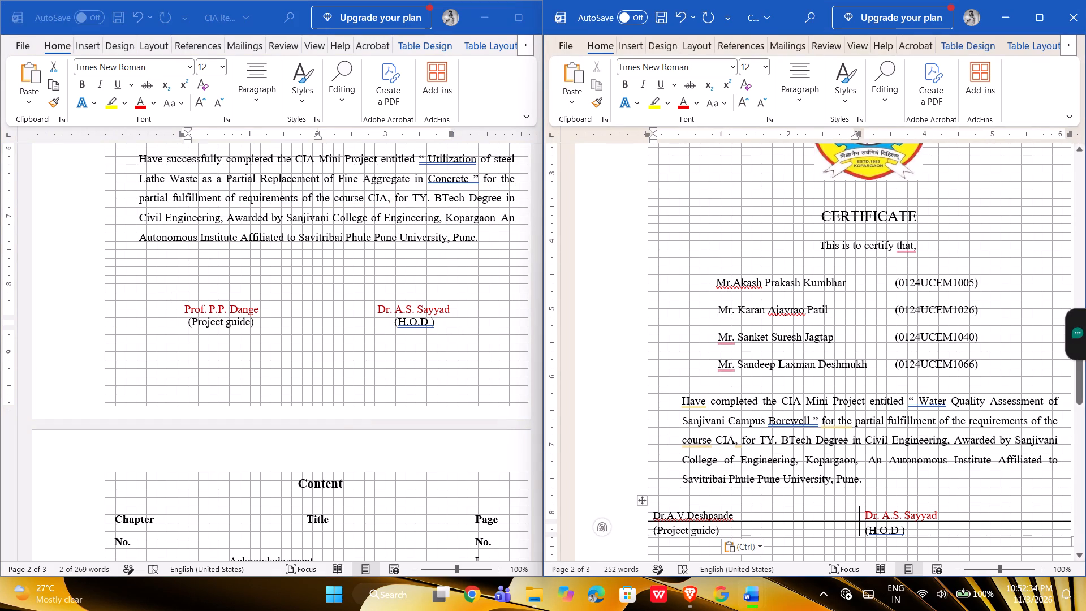
Colour the guide's name in the signature table red to match the H.O.D.'s name.
left_click_drag(721, 531, 651, 521)
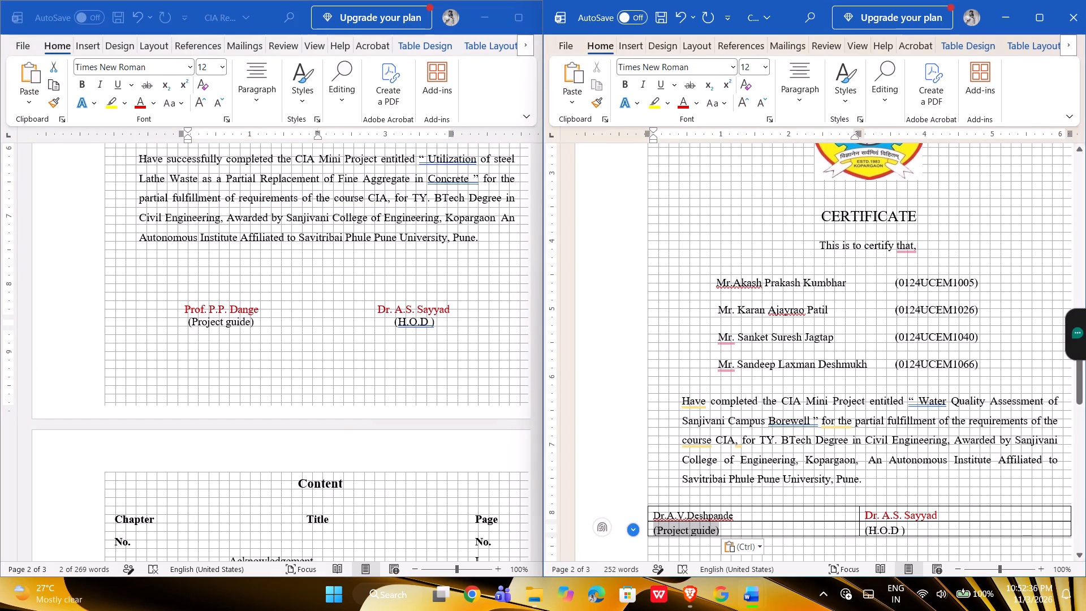
left_click_drag(651, 521, 651, 513)
left_click(651, 513)
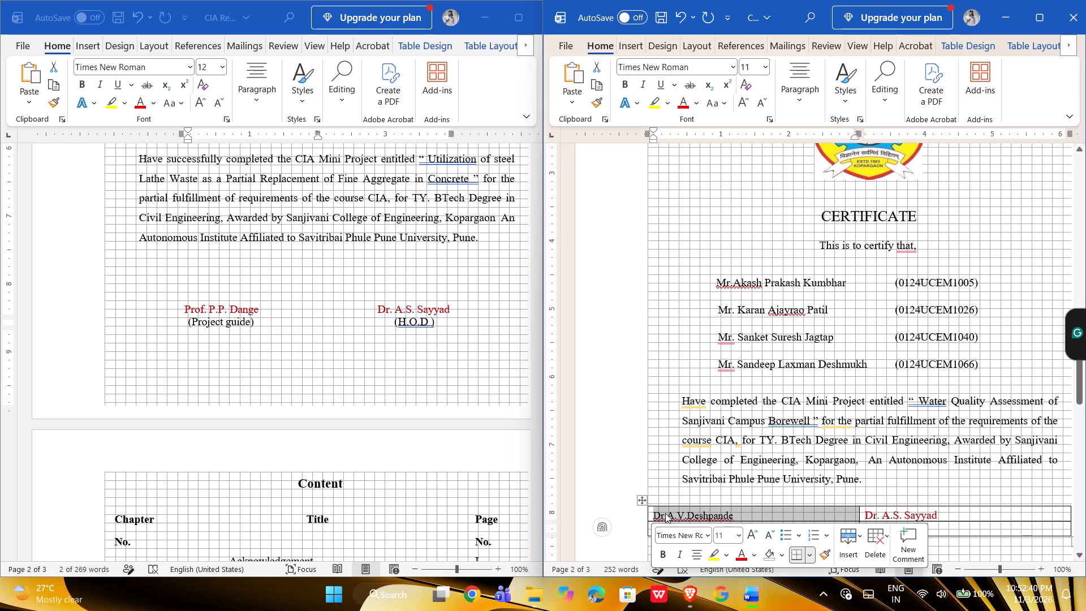
left_click(665, 513)
left_click_drag(653, 515, 665, 515)
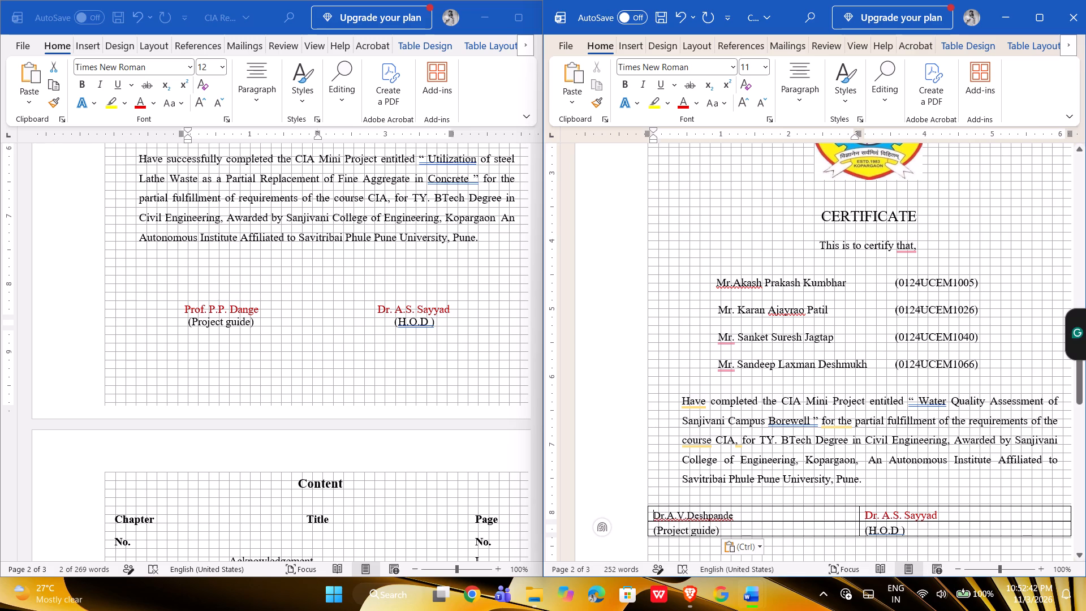
left_click_drag(665, 515, 724, 519)
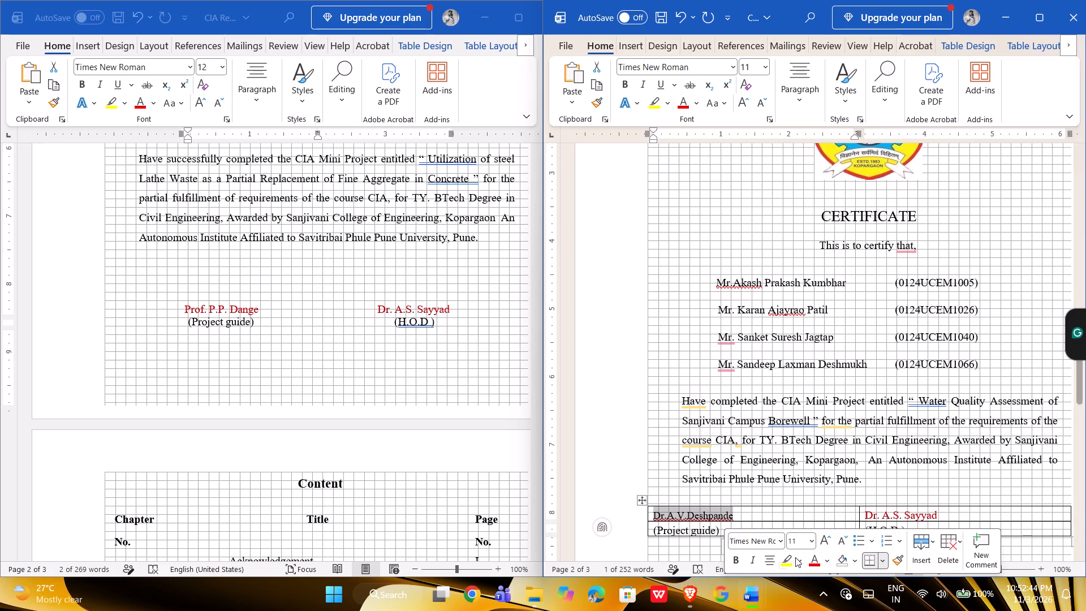
left_click(813, 566)
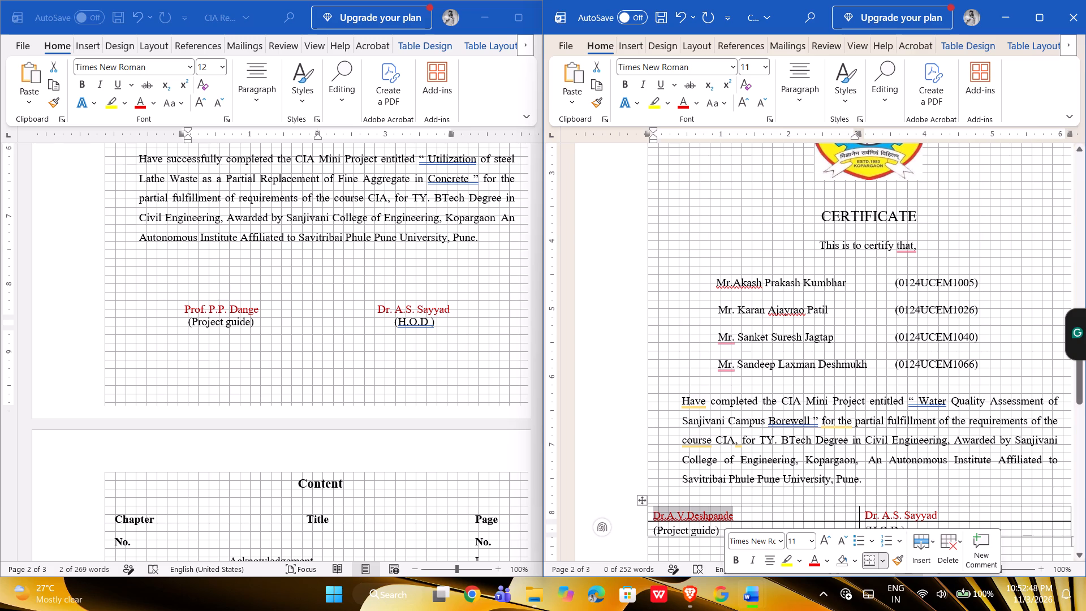
left_click(679, 520)
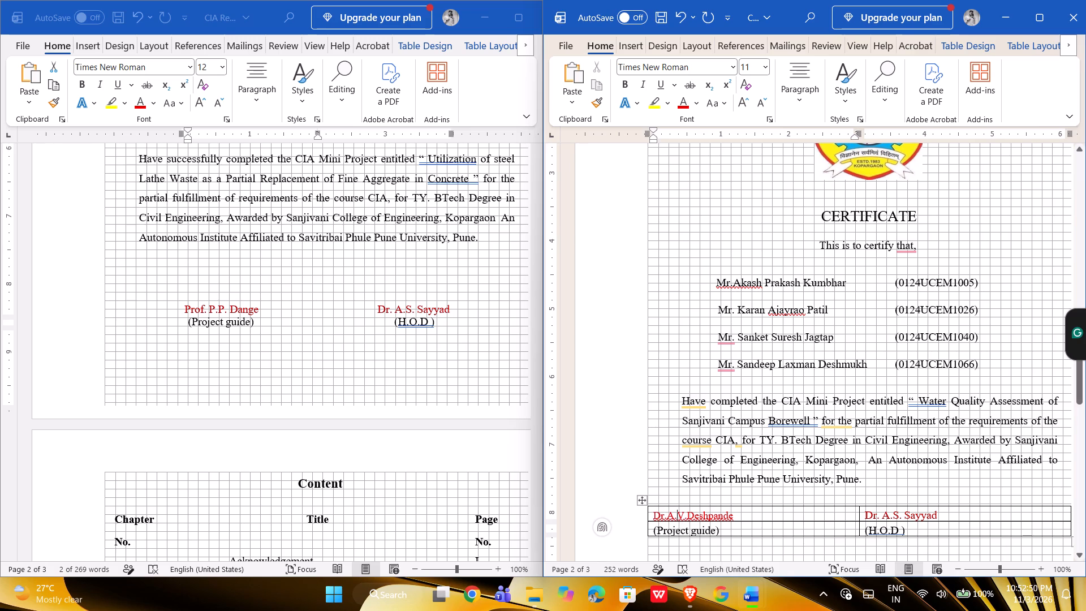
Centre the text in all four cells of the signature table.
left_click_drag(656, 515, 675, 517)
left_click_drag(675, 517, 1014, 533)
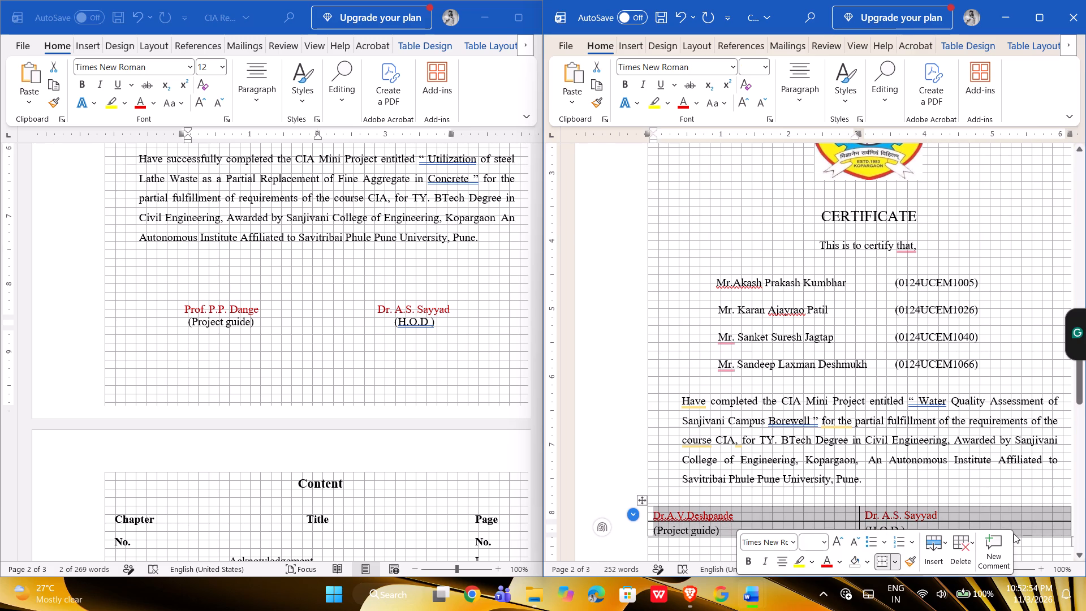
left_click(798, 85)
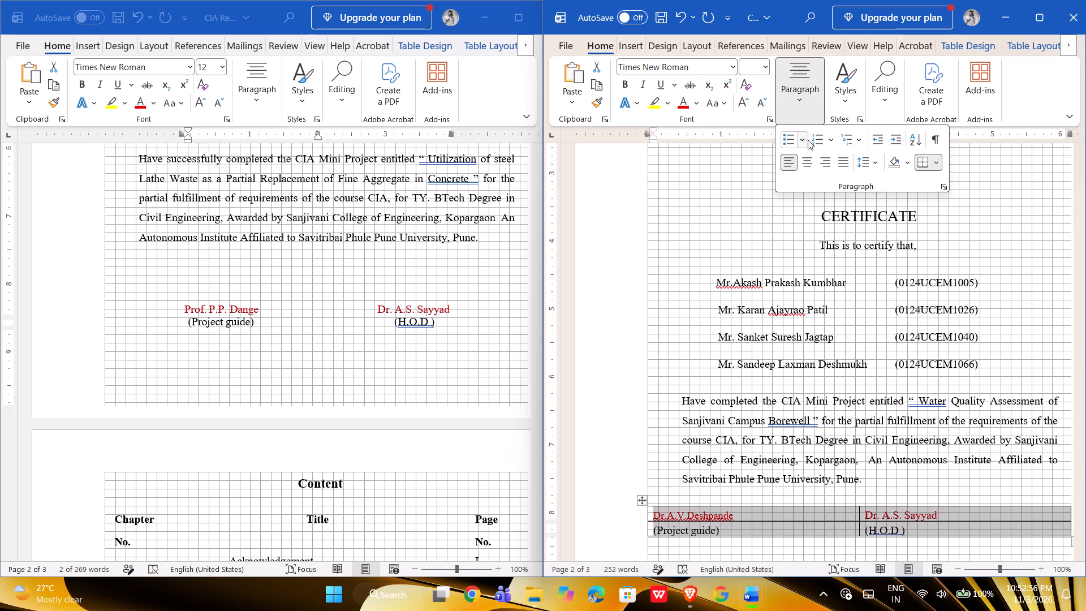
left_click(809, 159)
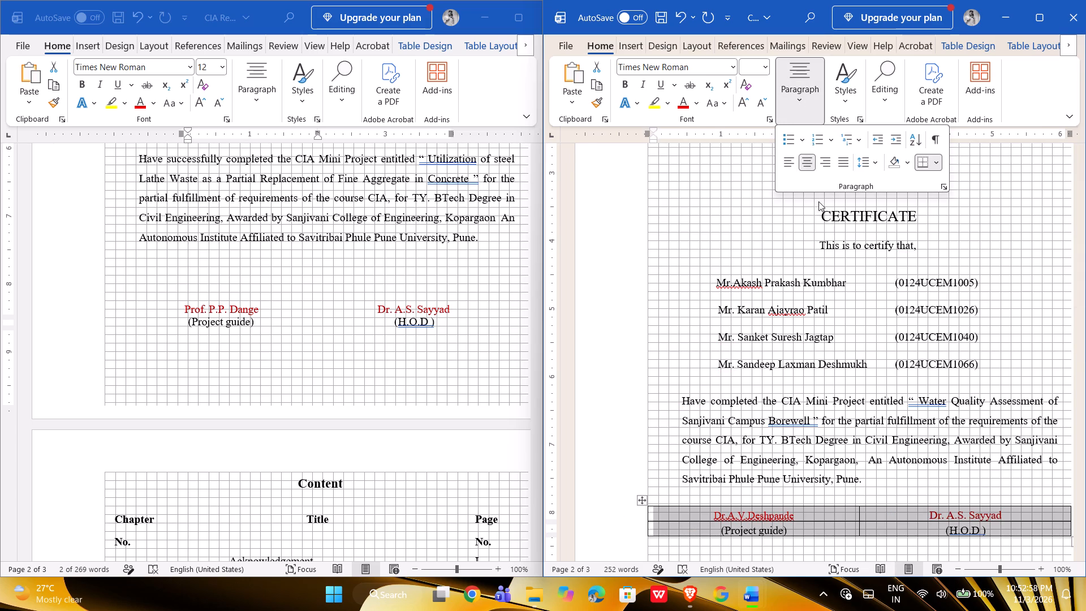
left_click(828, 498)
left_click(828, 498)
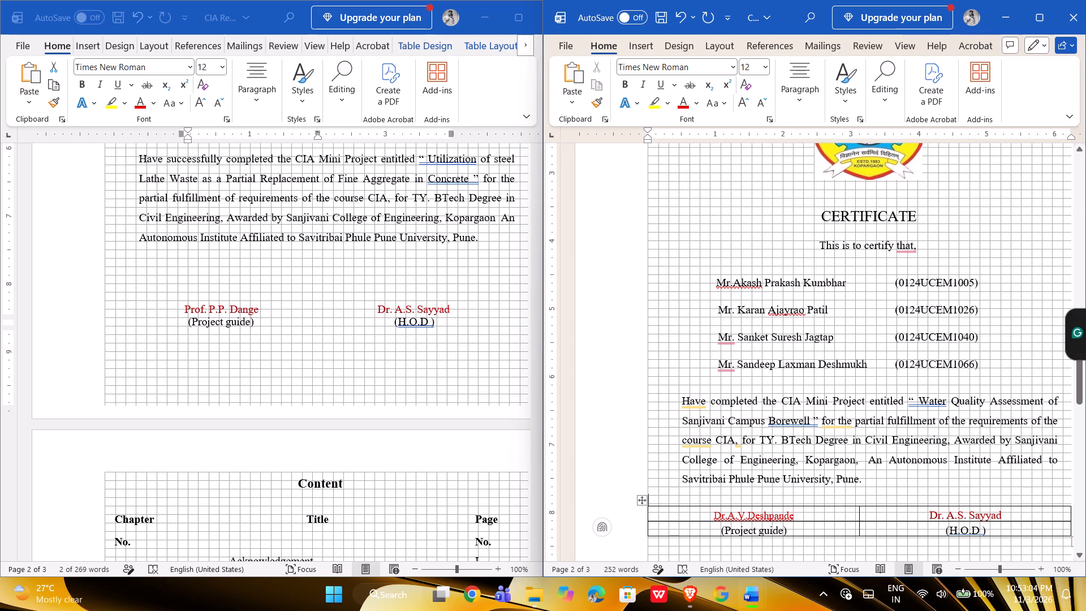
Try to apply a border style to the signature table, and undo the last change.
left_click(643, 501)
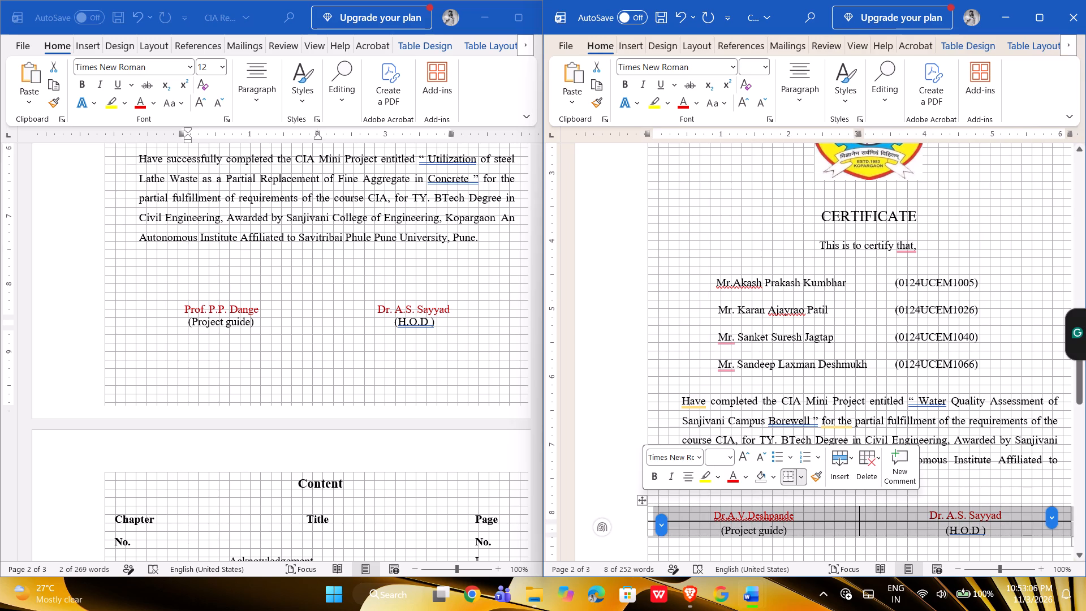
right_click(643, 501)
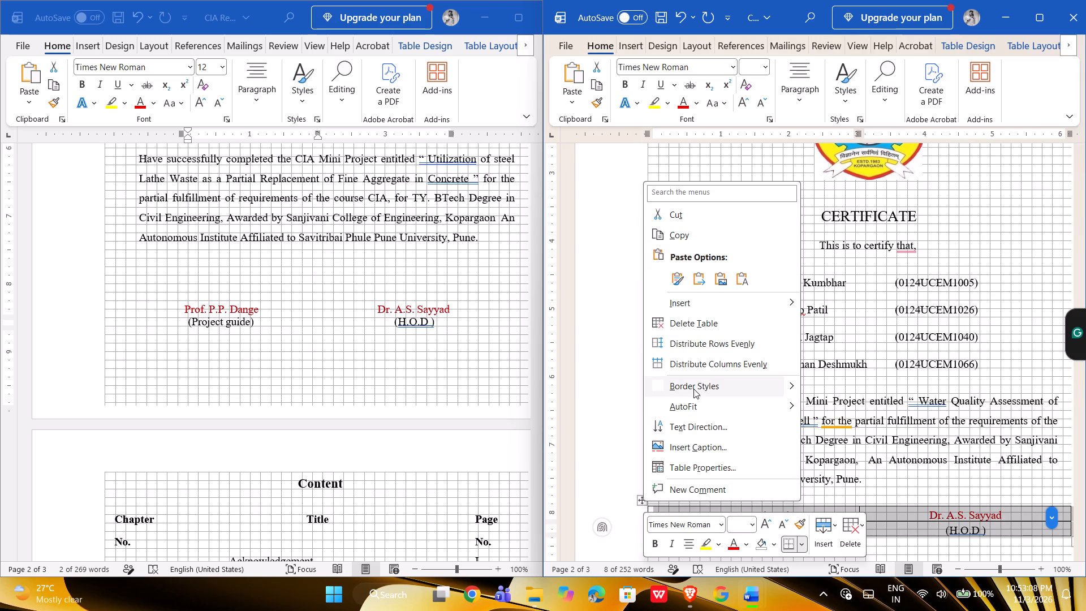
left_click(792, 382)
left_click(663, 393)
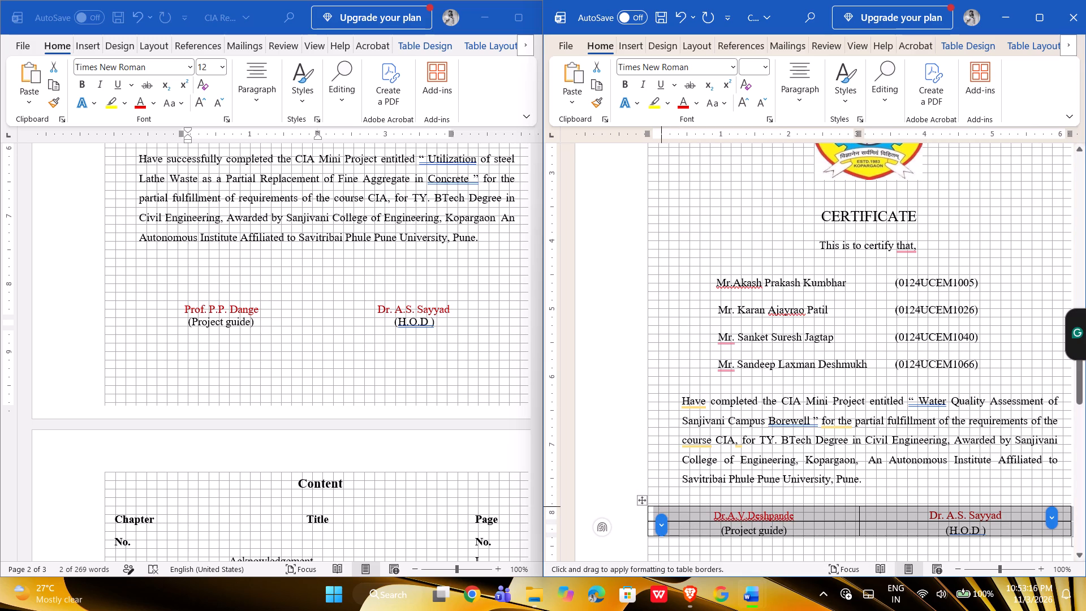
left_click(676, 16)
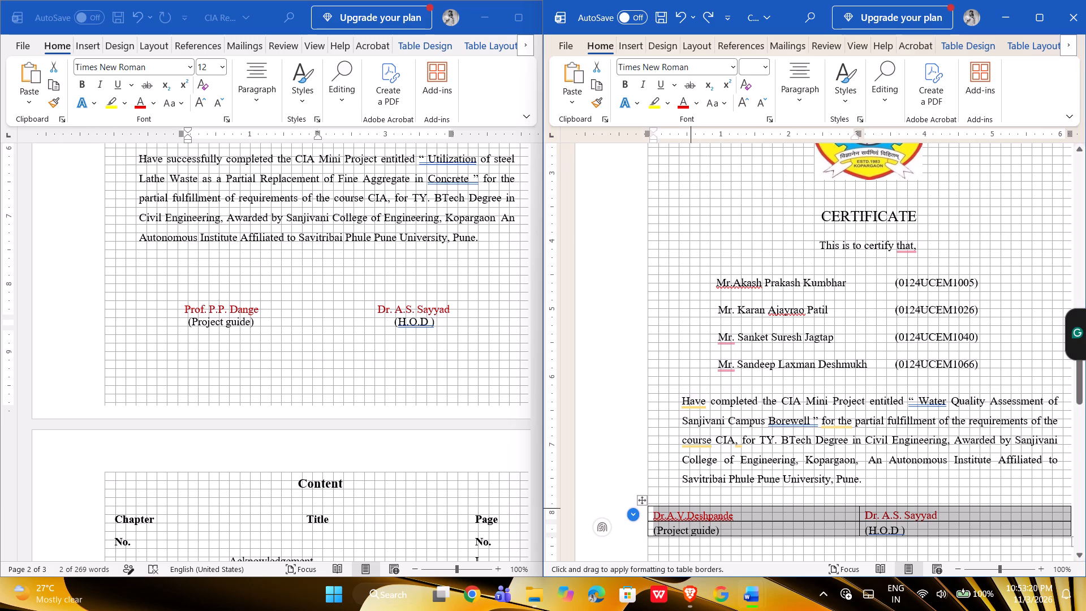
Remove all borders from the signature table on the certificate page using No Border.
left_click(676, 507)
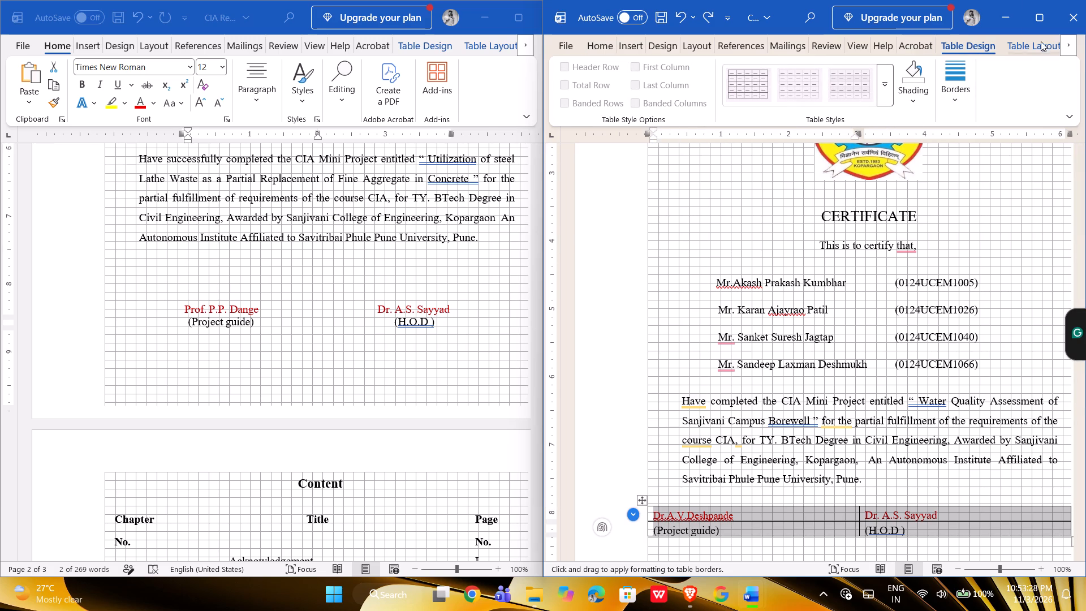
left_click(1051, 12)
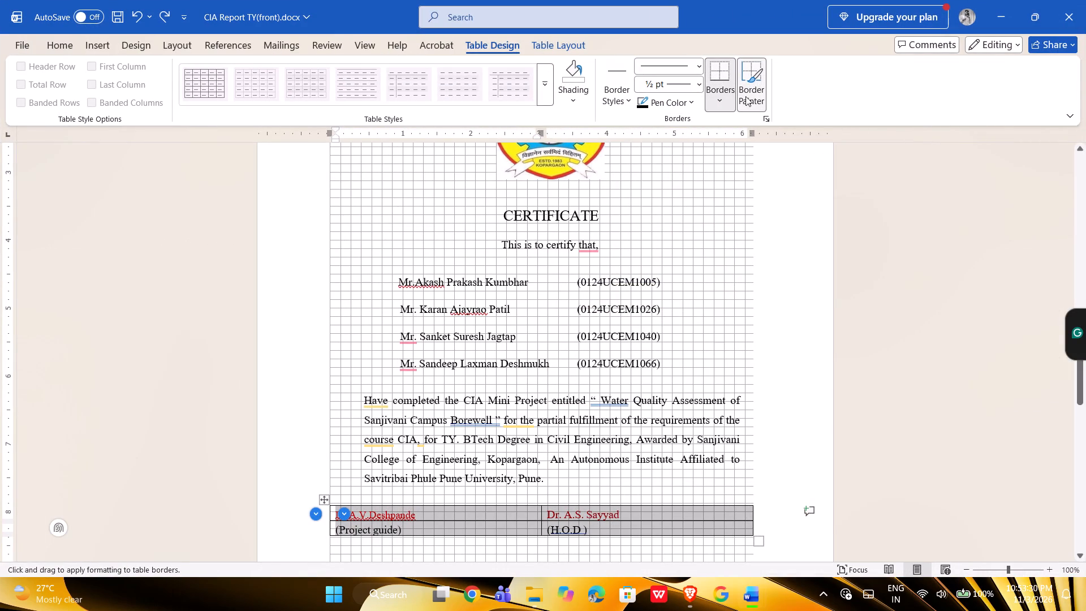
left_click(729, 98)
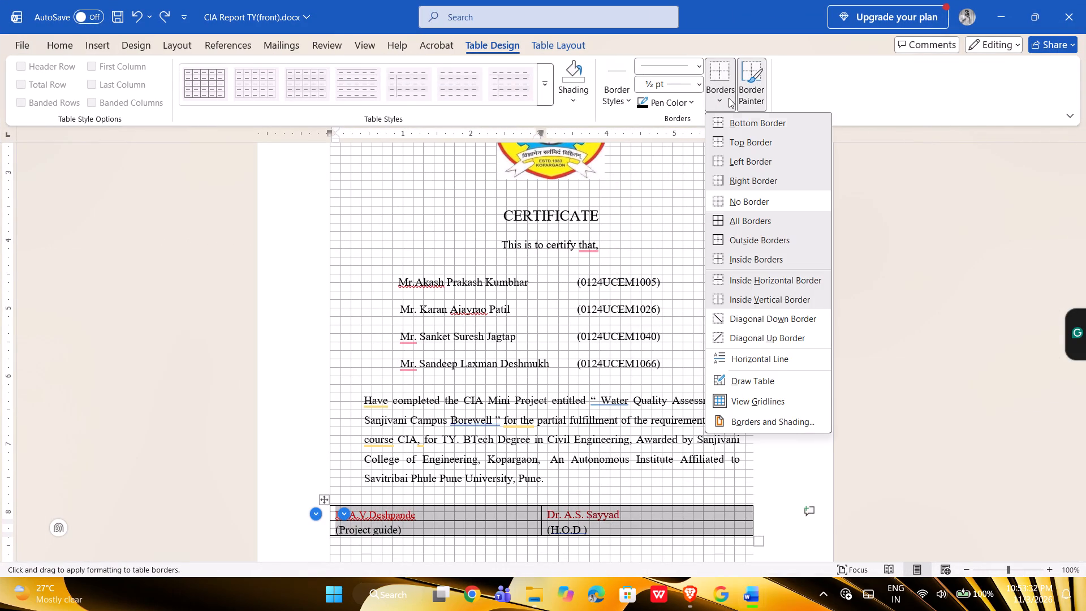
left_click(749, 200)
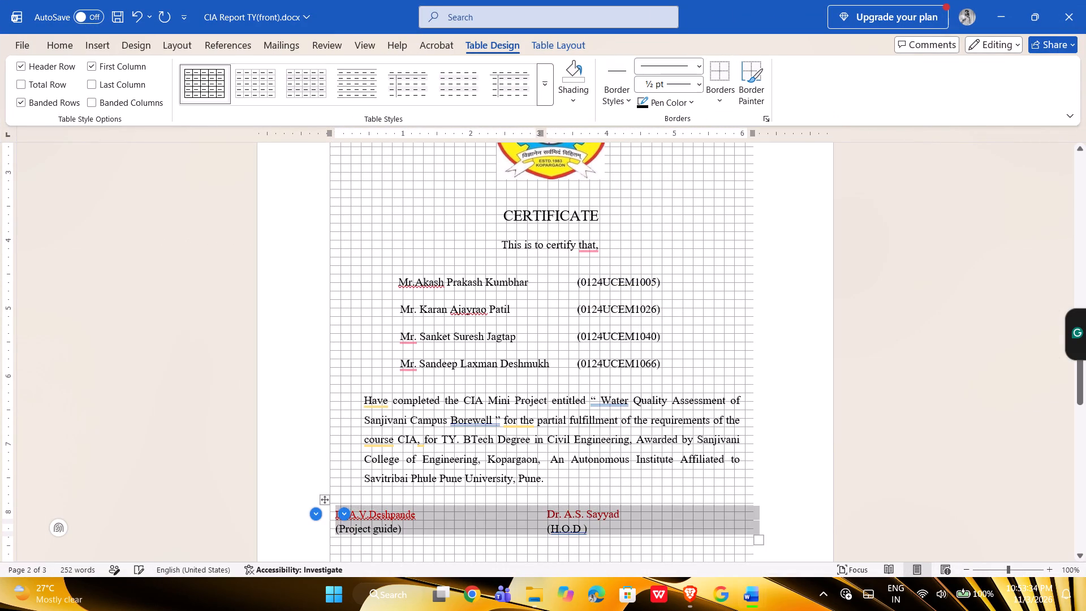
left_click(879, 447)
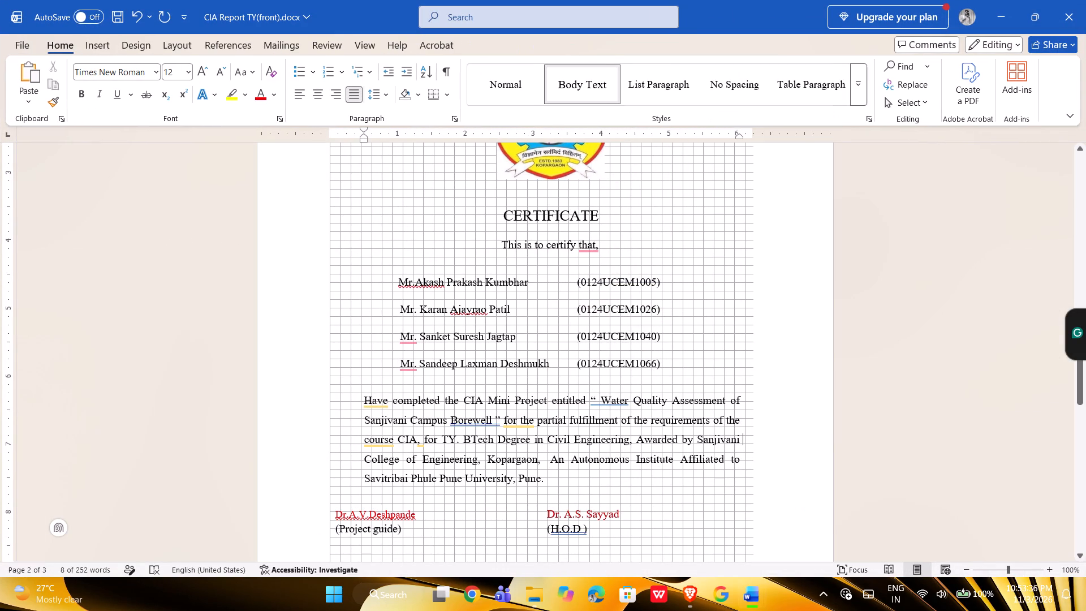
Centre the text in all four cells of the signature table.
left_click(597, 531)
left_click_drag(597, 531, 390, 504)
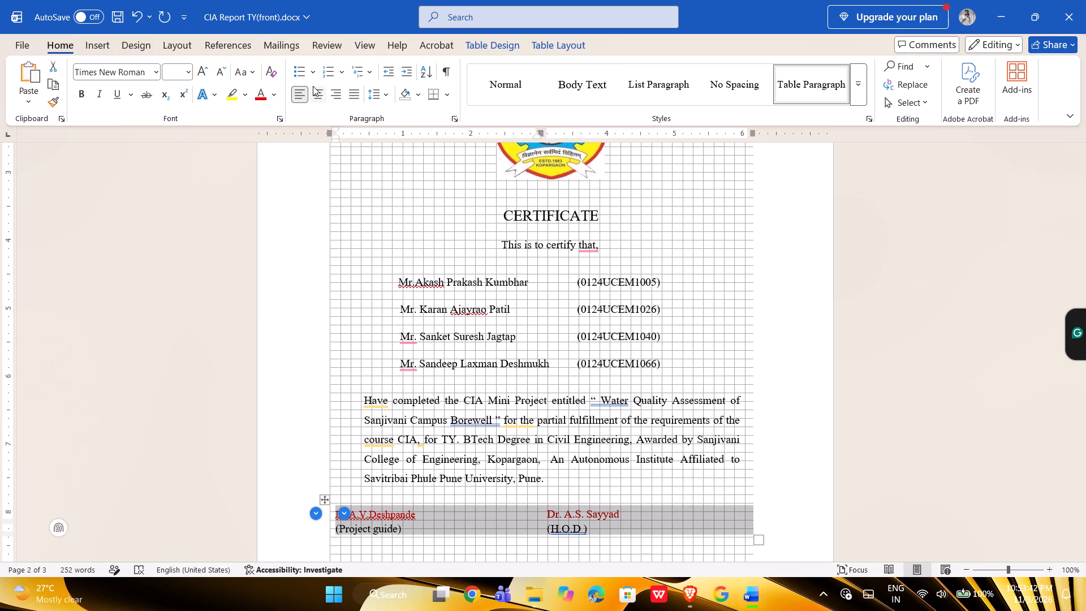
left_click(313, 86)
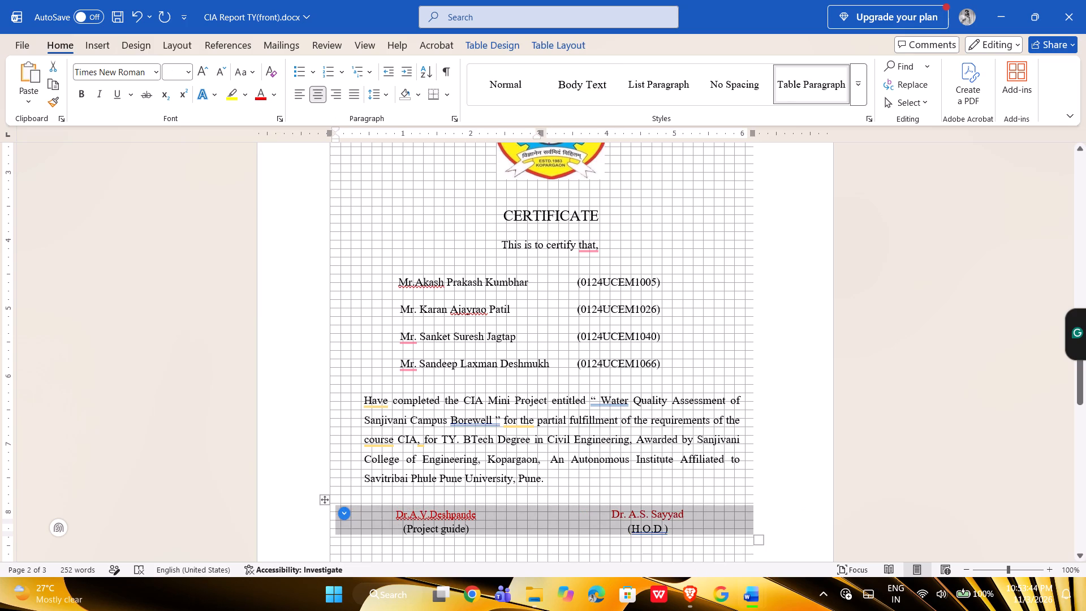
Add a blank line between the certificate paragraph and the signature table.
left_click(556, 493)
key("Return")
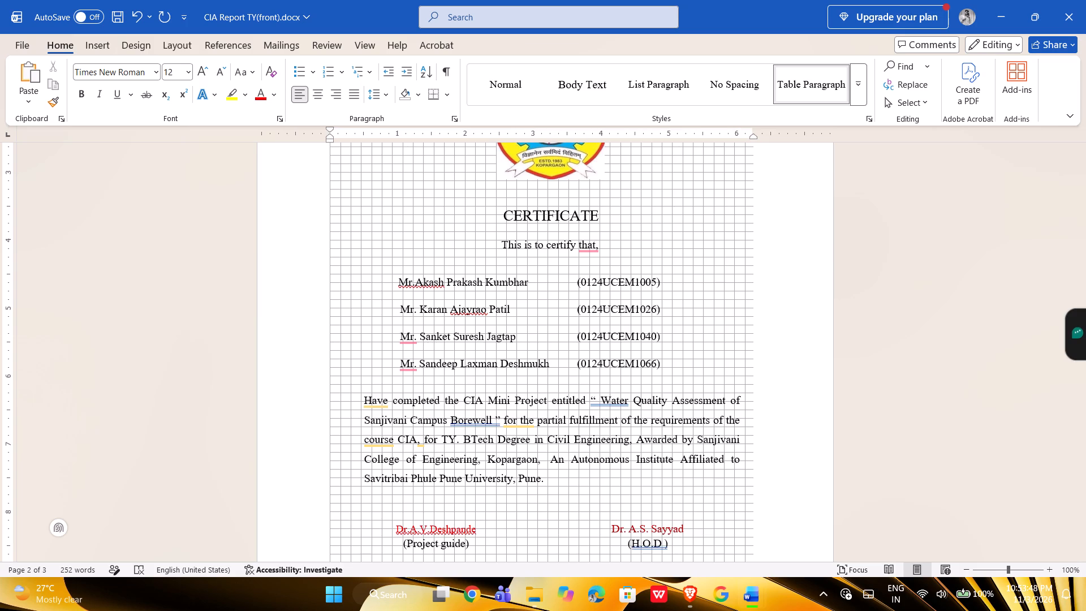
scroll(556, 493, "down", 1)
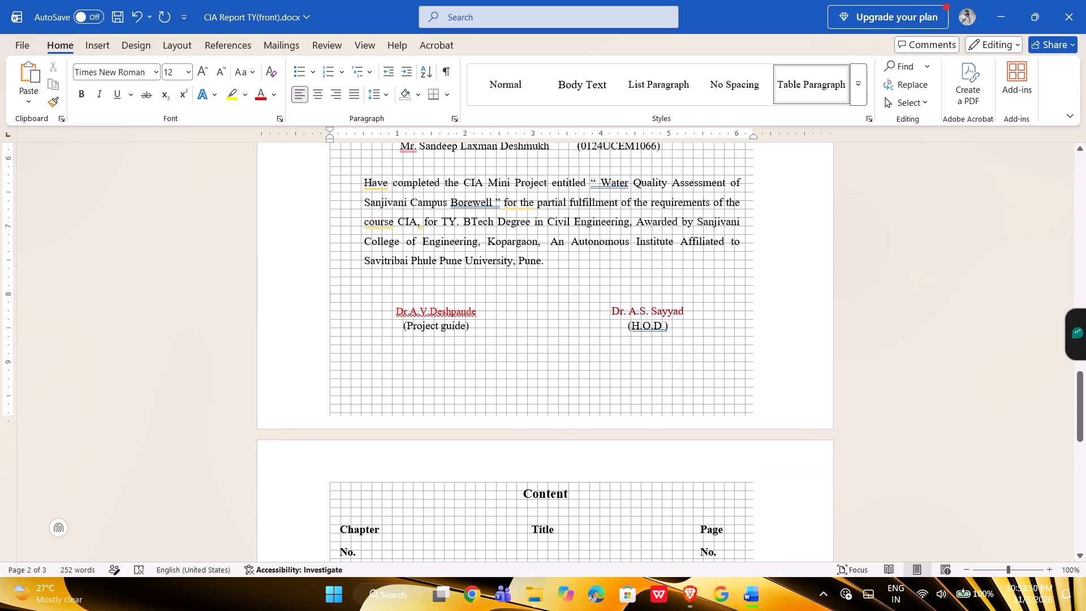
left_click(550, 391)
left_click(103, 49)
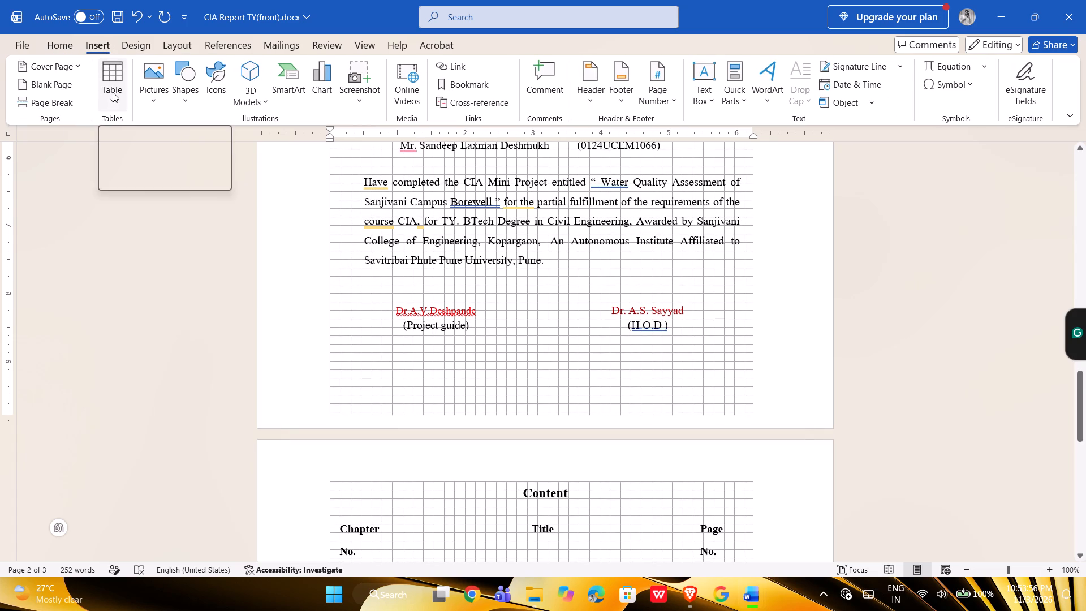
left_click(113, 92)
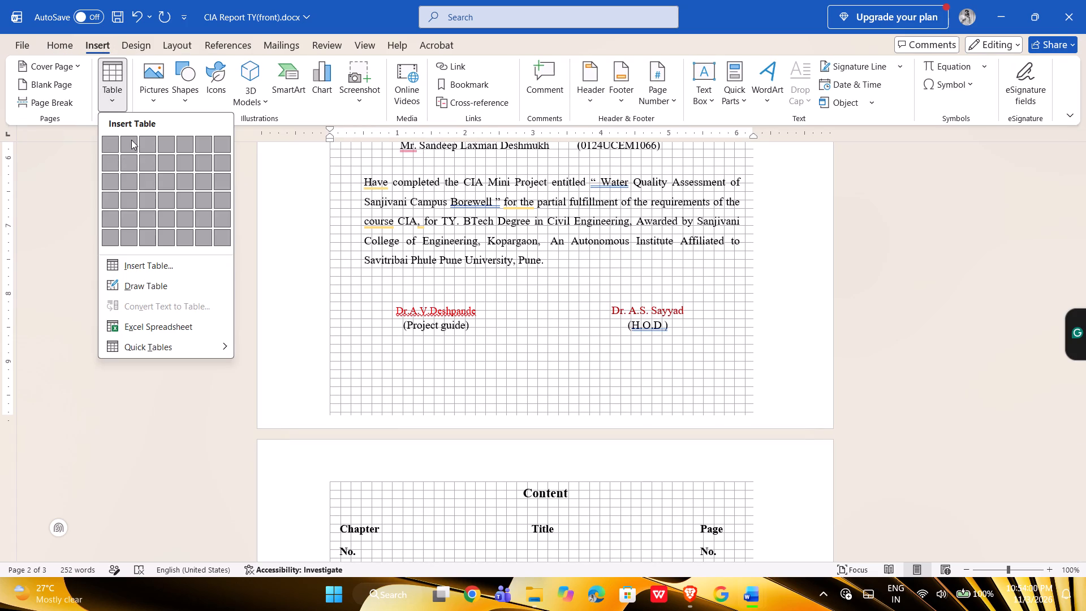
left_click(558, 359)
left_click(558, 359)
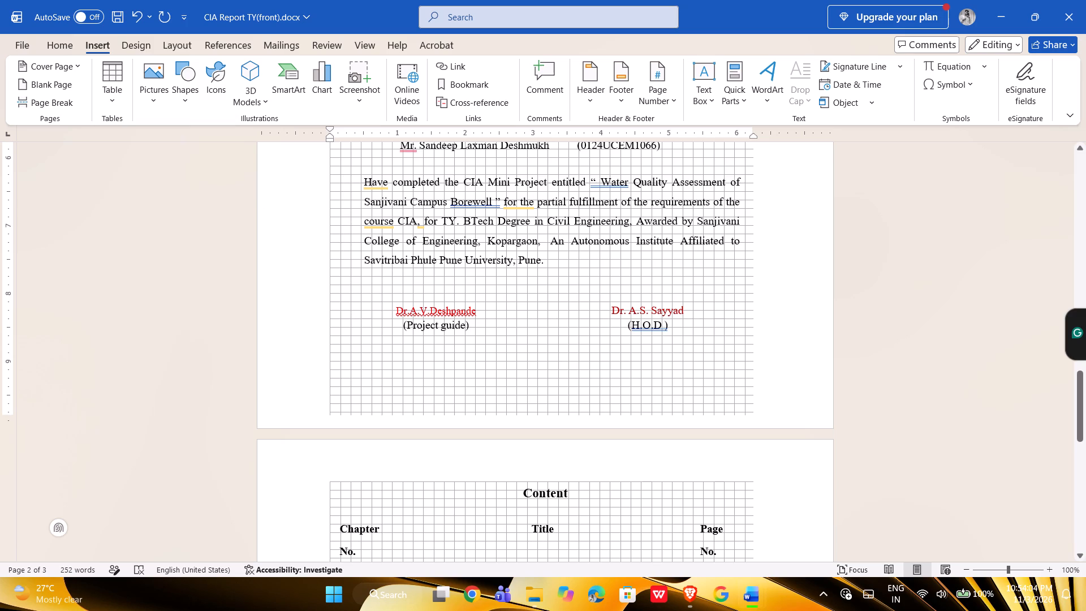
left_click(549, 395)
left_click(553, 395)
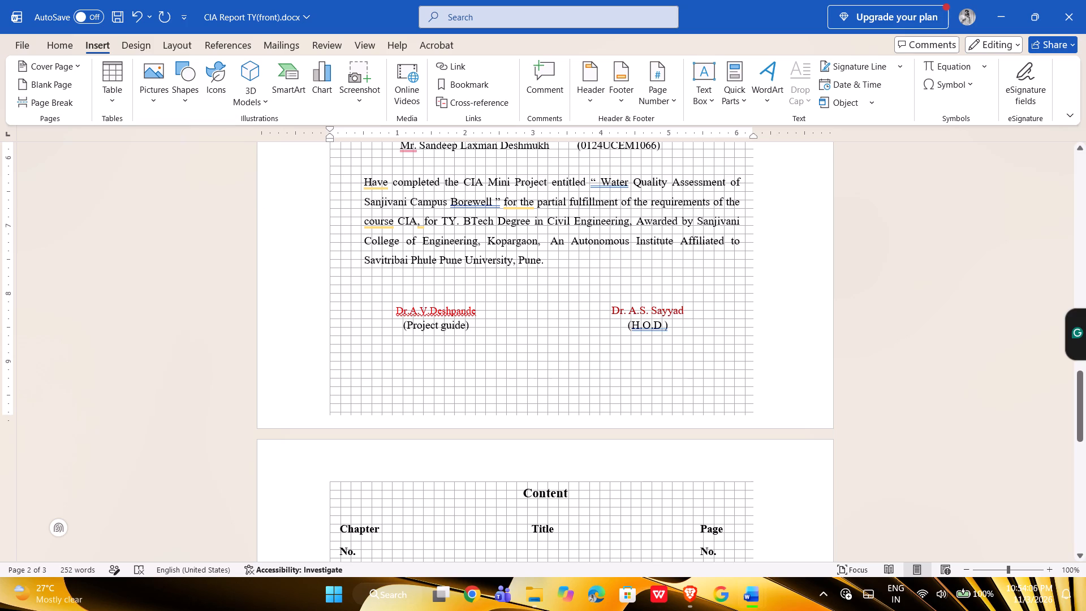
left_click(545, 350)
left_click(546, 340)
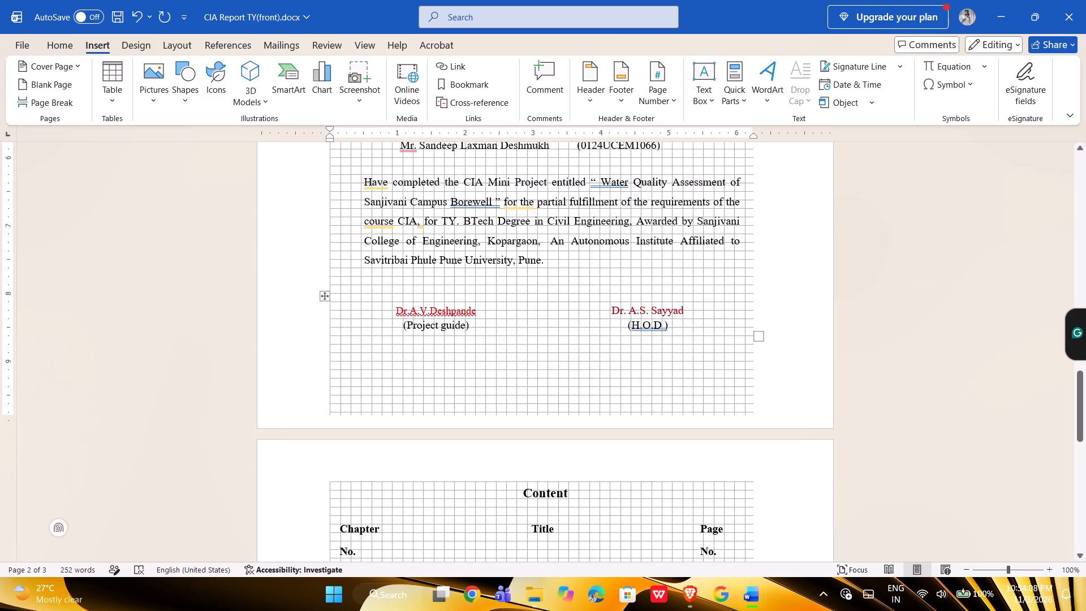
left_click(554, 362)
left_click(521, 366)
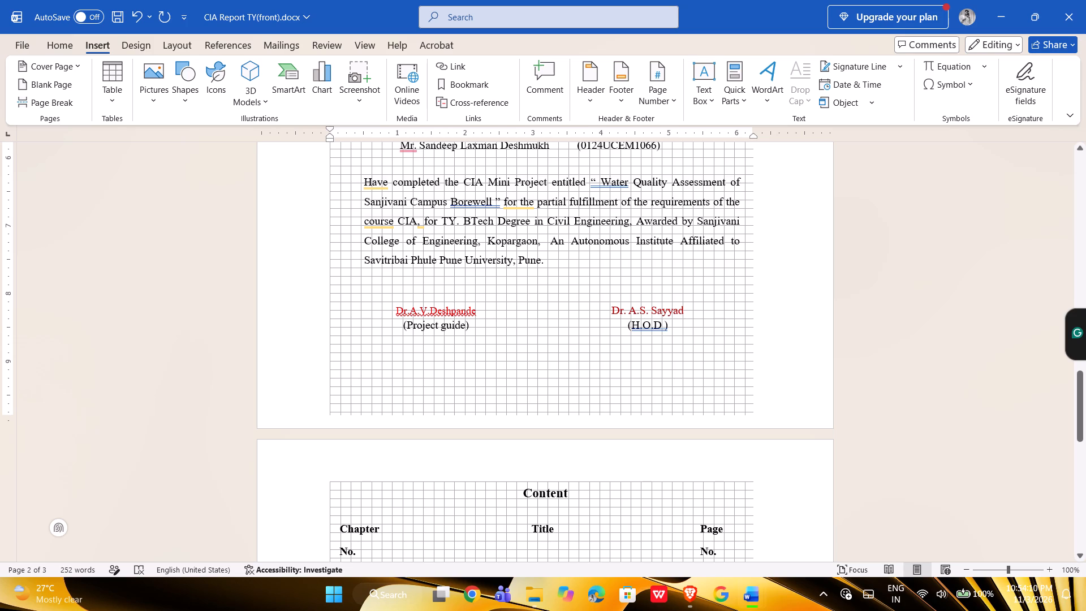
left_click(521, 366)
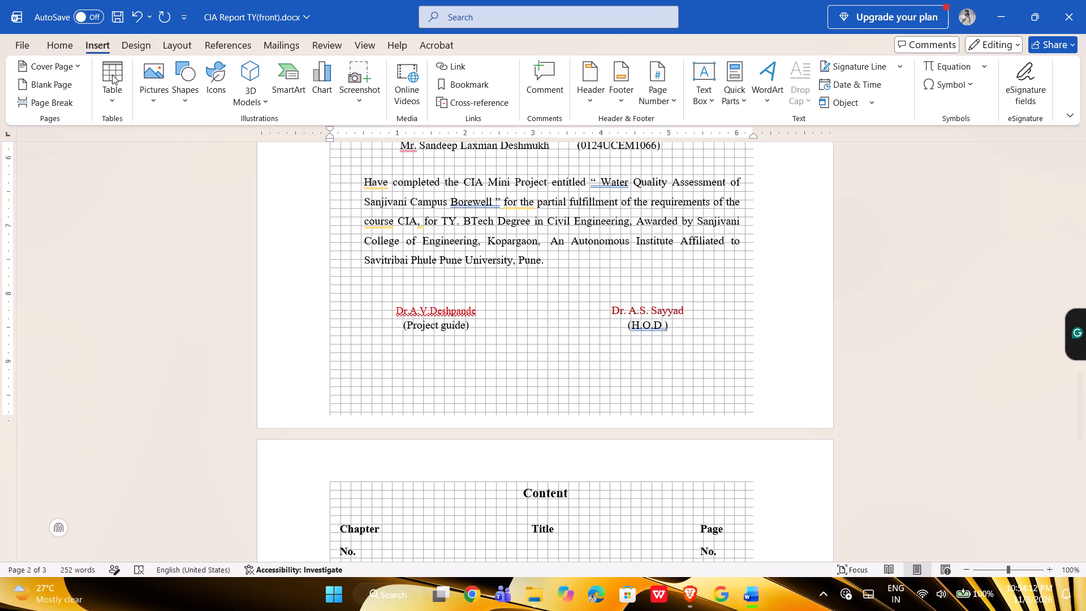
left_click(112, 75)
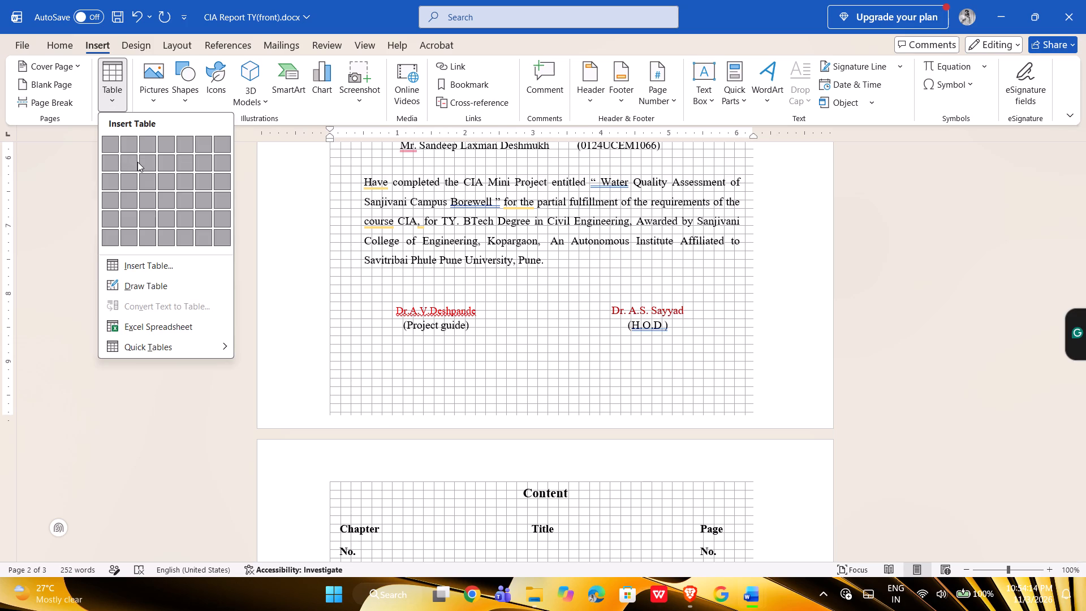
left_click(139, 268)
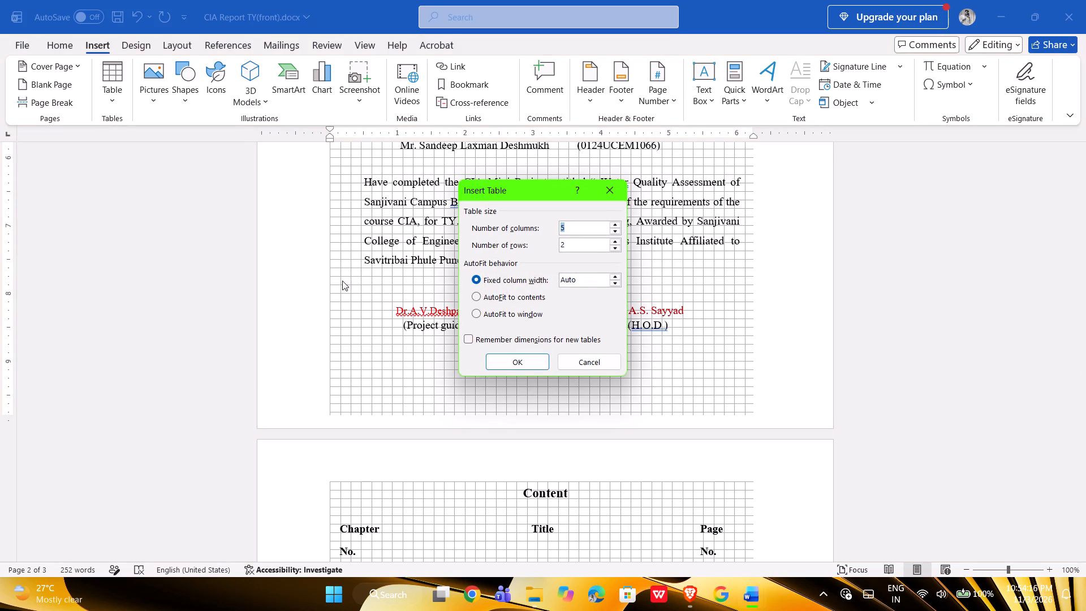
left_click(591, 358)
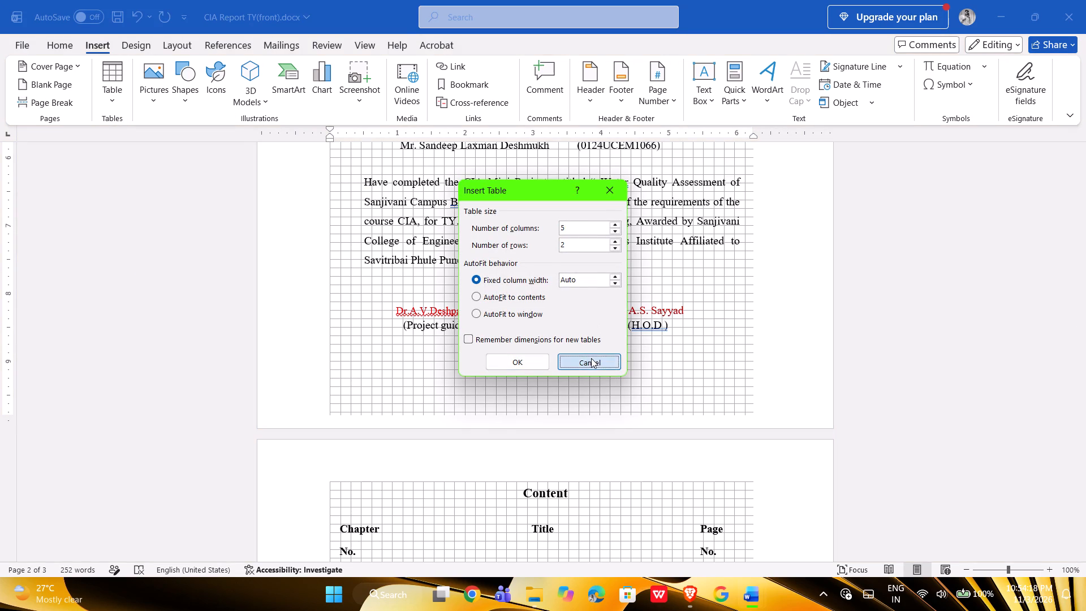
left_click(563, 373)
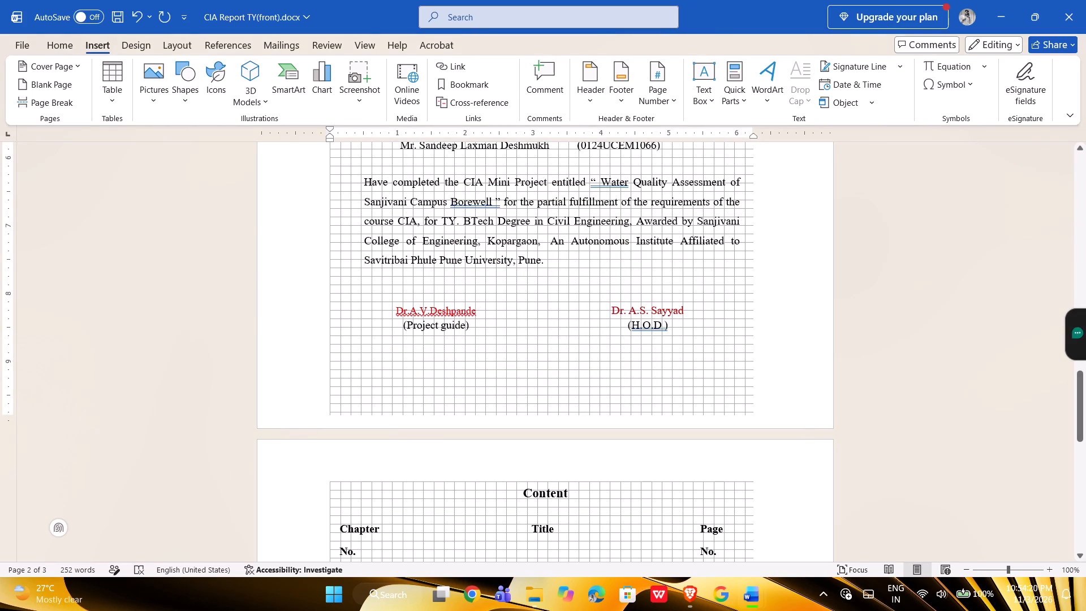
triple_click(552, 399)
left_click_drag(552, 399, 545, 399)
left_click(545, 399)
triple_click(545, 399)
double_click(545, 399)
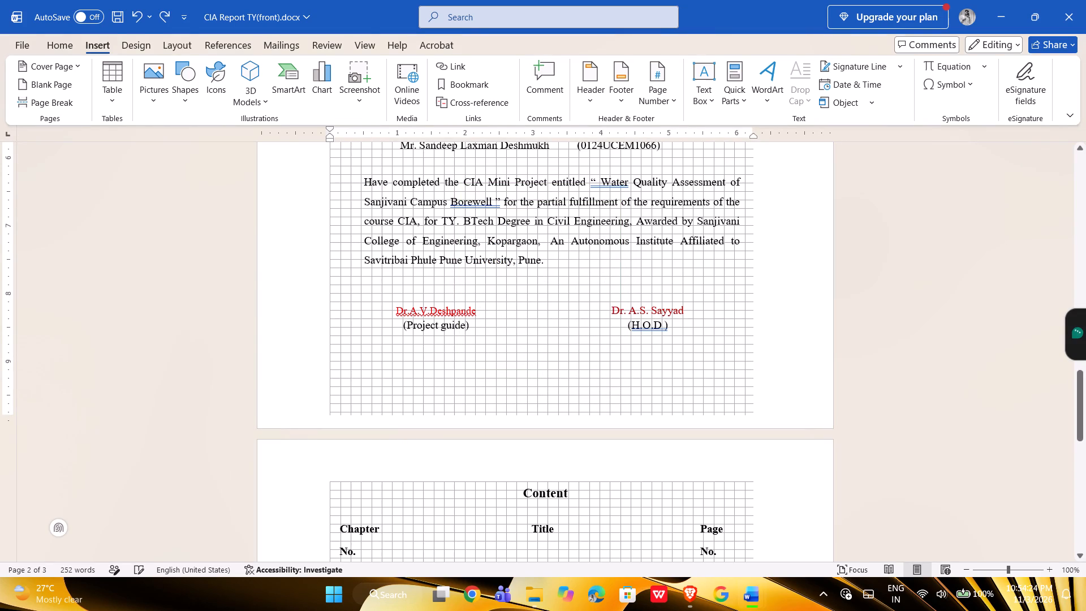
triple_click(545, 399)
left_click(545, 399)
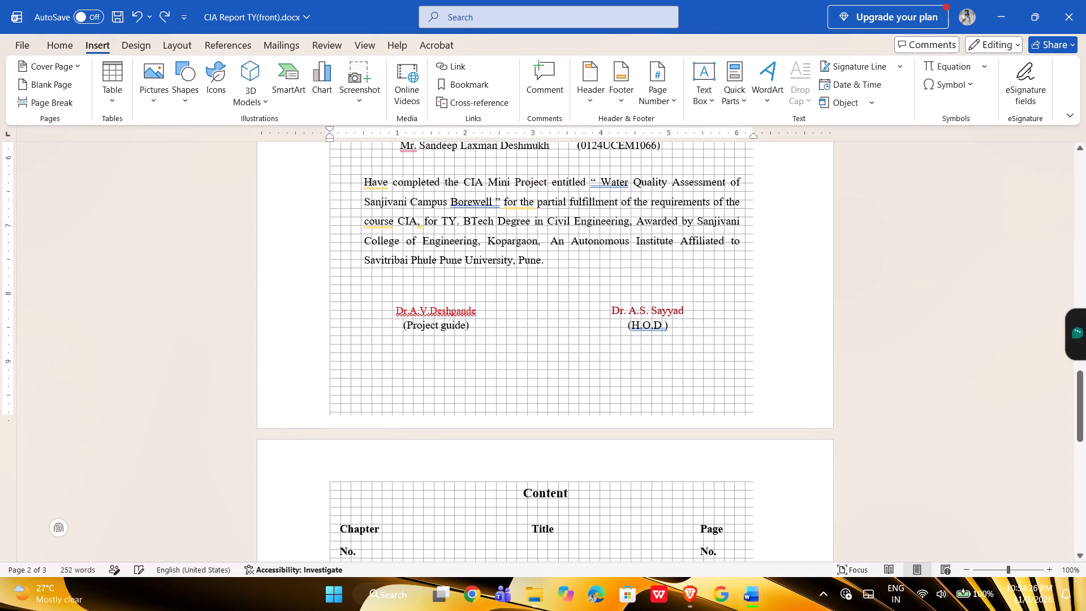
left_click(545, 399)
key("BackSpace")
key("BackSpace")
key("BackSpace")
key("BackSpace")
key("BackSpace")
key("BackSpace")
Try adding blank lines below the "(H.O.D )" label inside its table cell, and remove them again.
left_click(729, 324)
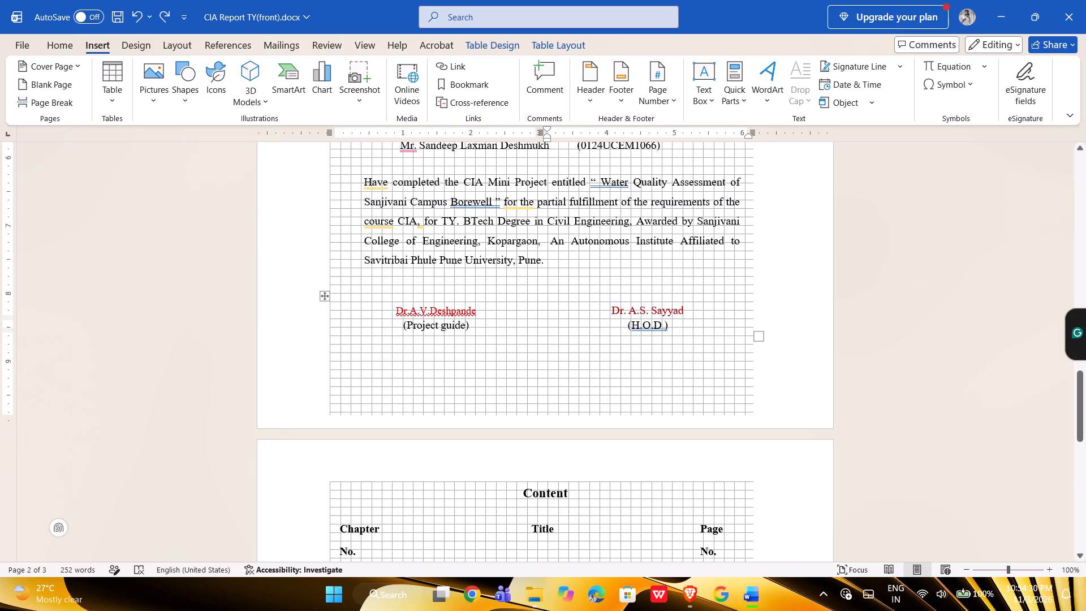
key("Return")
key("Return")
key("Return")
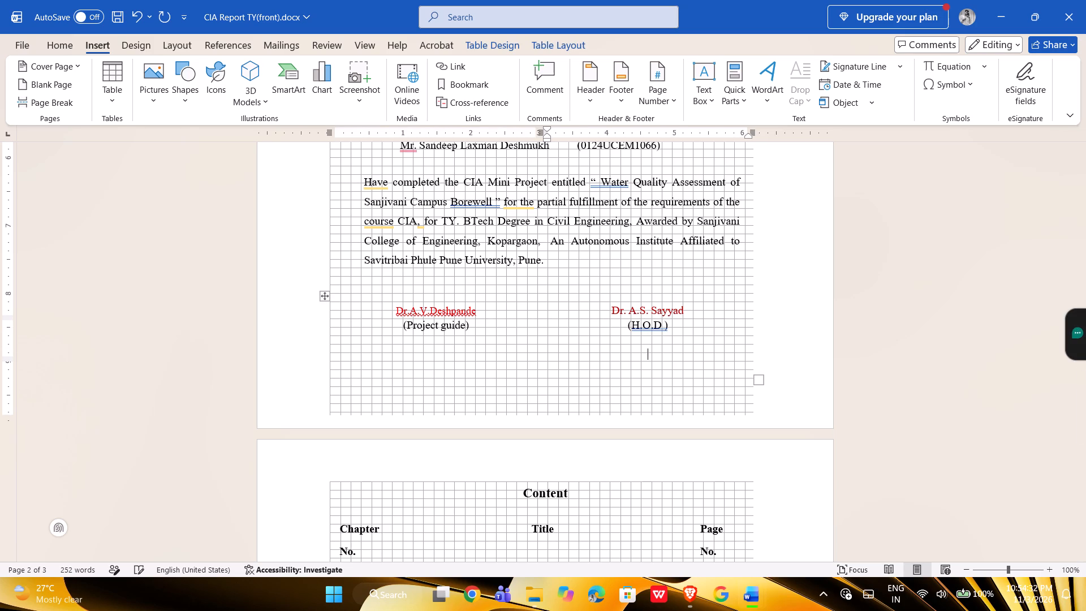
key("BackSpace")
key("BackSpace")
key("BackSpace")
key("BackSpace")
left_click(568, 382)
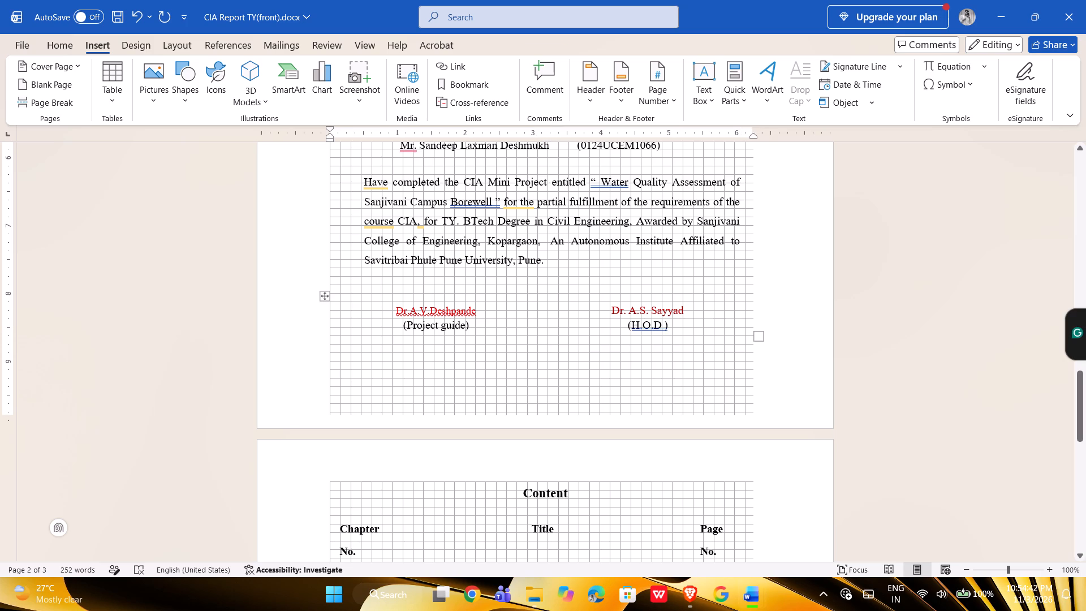
Draw a single-cell table about 4.13" wide and 0.38" high below the signature table on the certificate page.
left_click(324, 296)
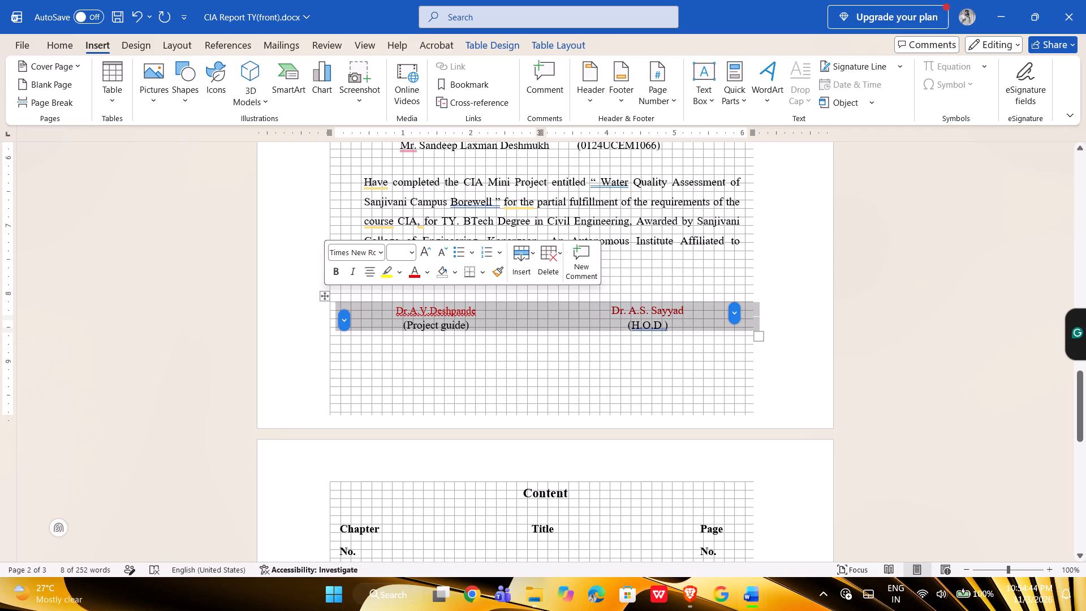
left_click(390, 376)
left_click(390, 376)
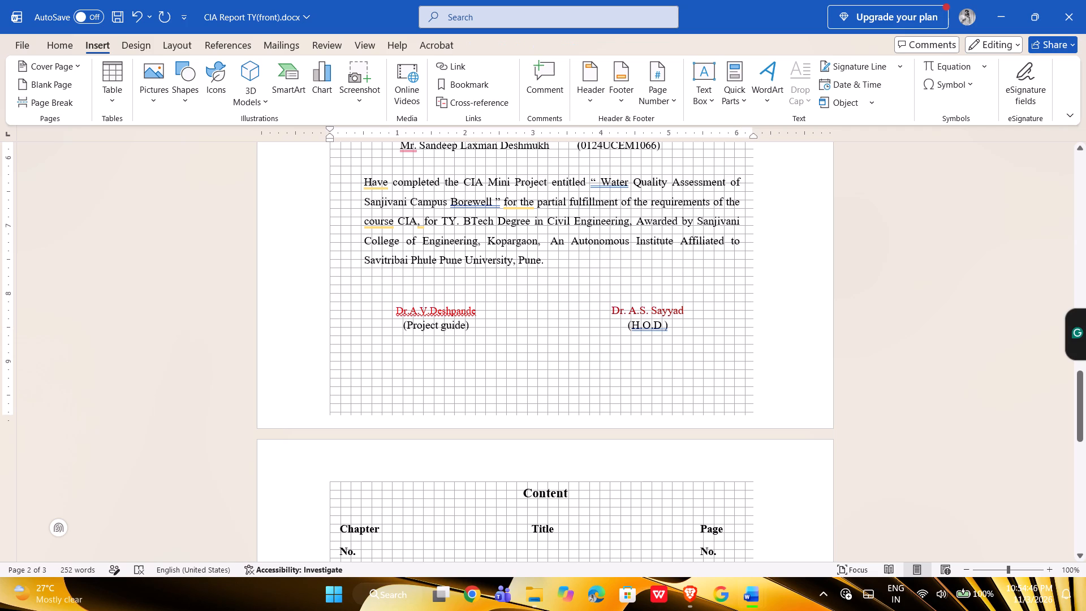
left_click(335, 381)
left_click(114, 78)
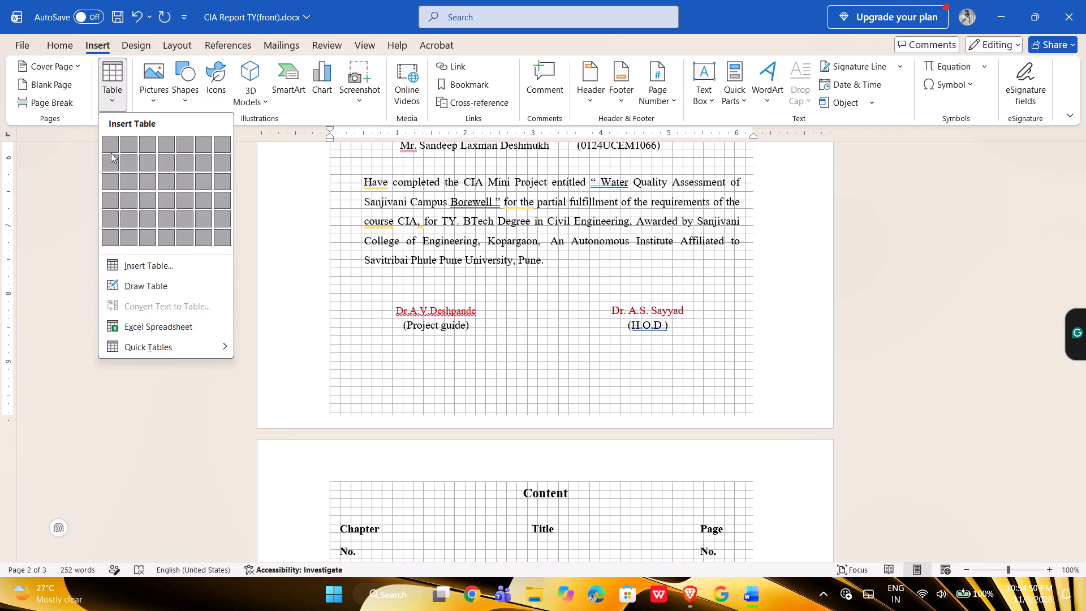
left_click(106, 160)
triple_click(106, 160)
left_click(182, 285)
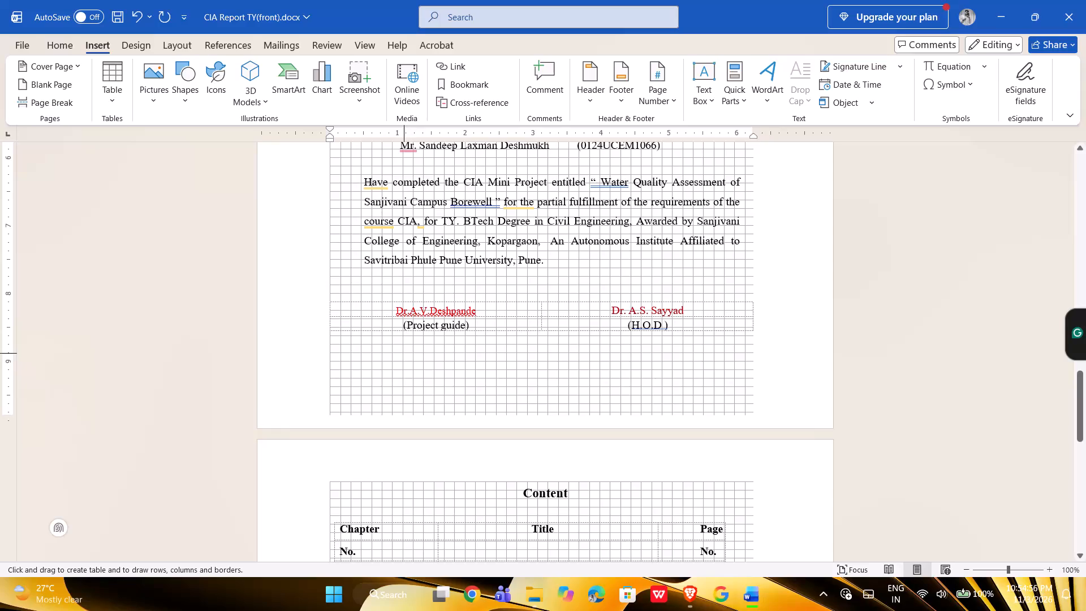
left_click_drag(404, 353, 634, 385)
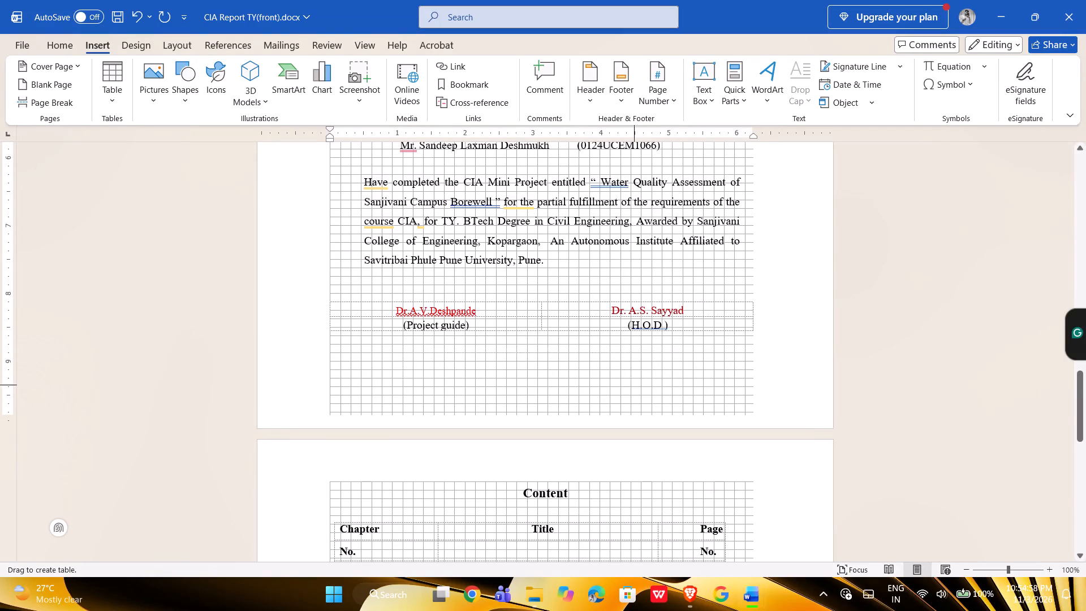
left_click_drag(634, 385, 683, 379)
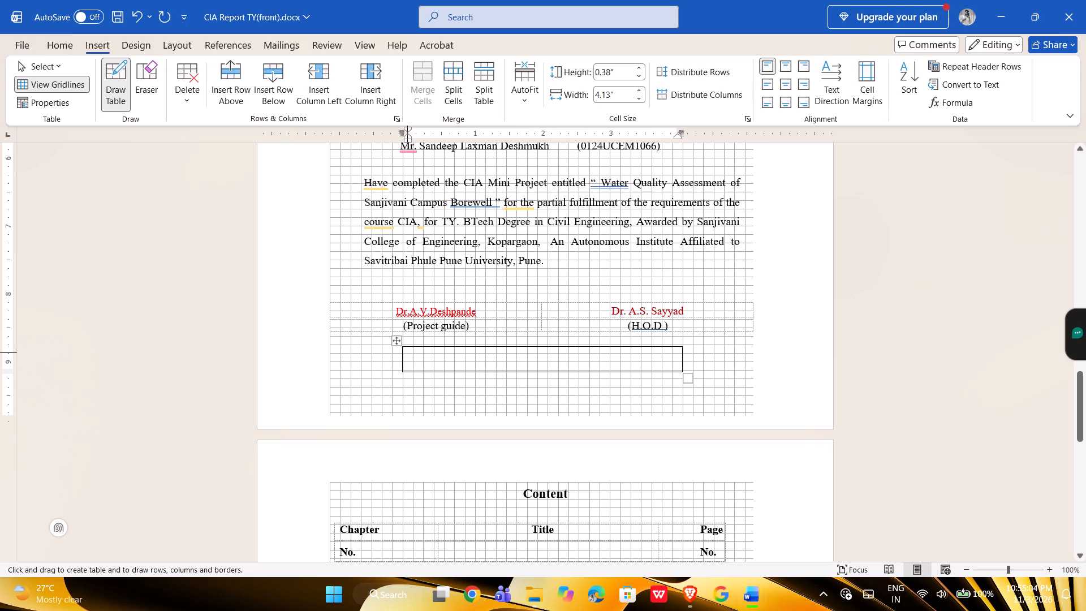
Insert a second row below the existing row of the newly drawn table.
left_click(394, 343)
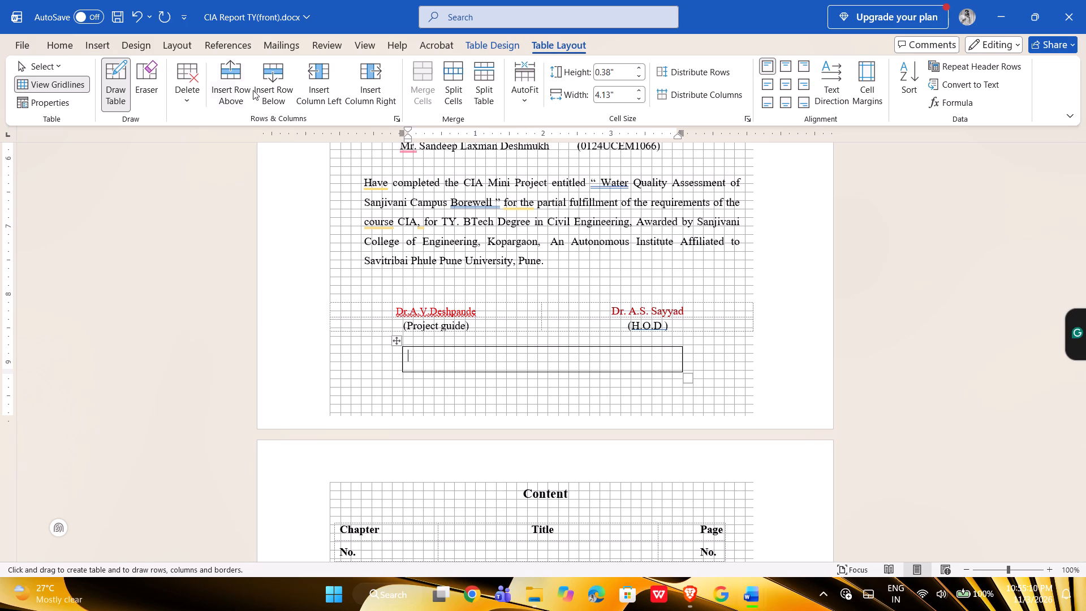
left_click(269, 90)
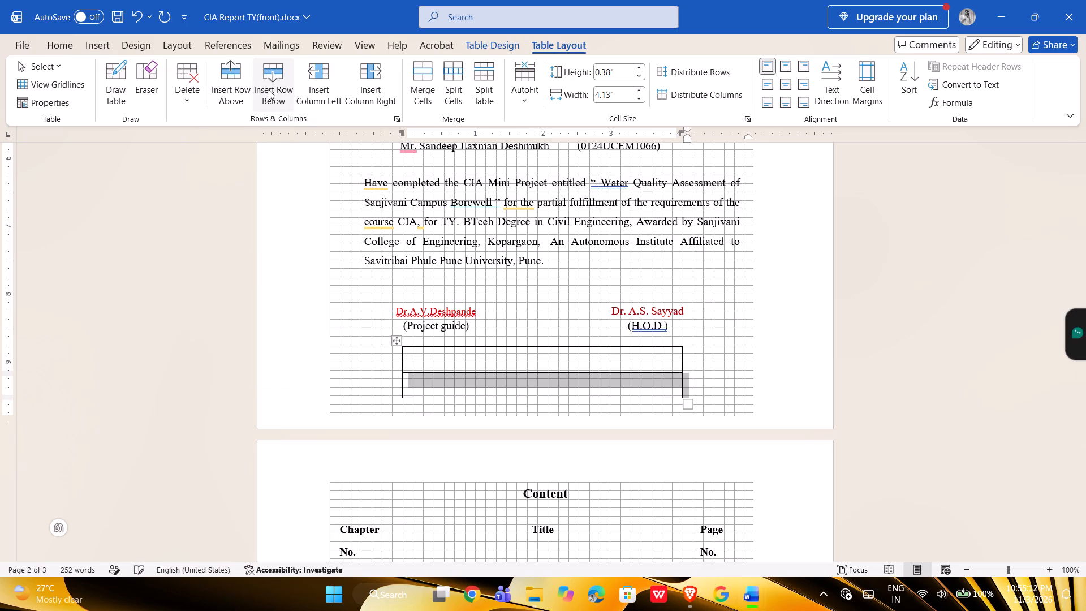
Reduce the new table's row heights to about 0.09" for the upper row and 0.24" for the lower row.
left_click(522, 362)
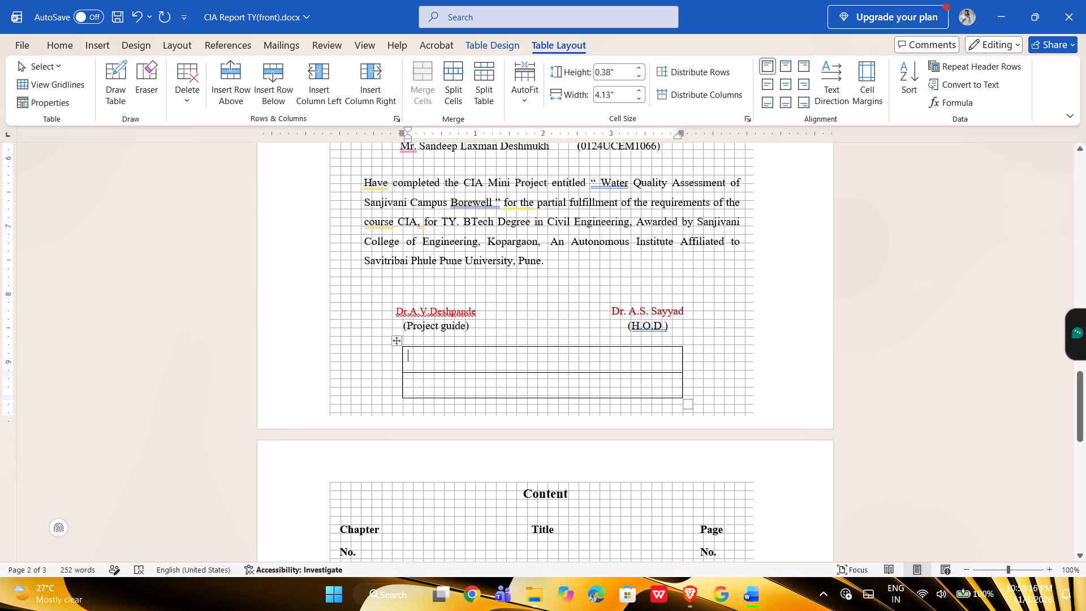
left_click_drag(406, 373, 406, 369)
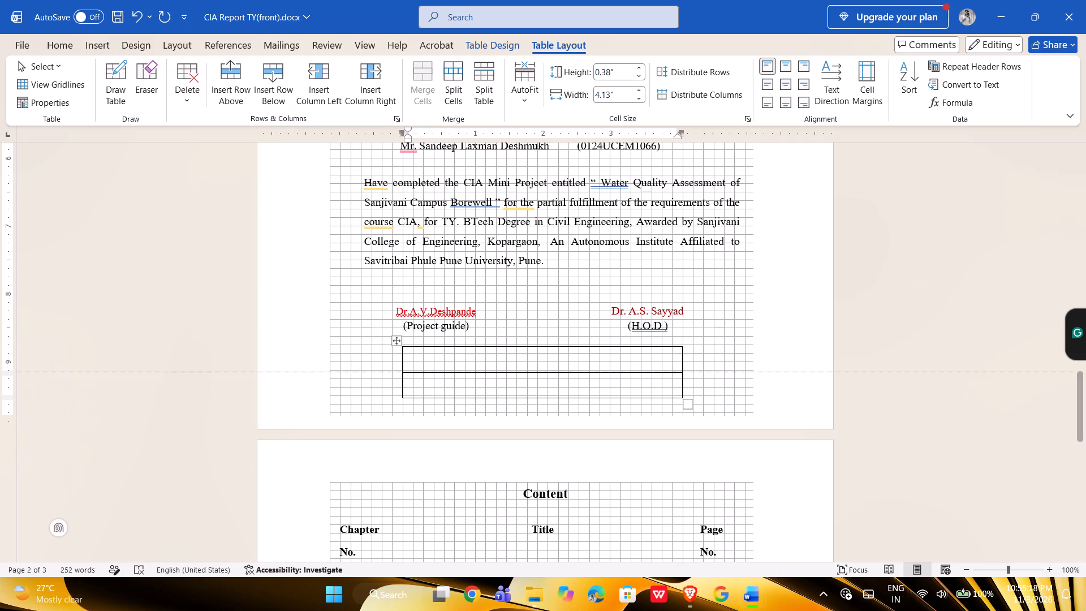
left_click_drag(406, 369, 406, 356)
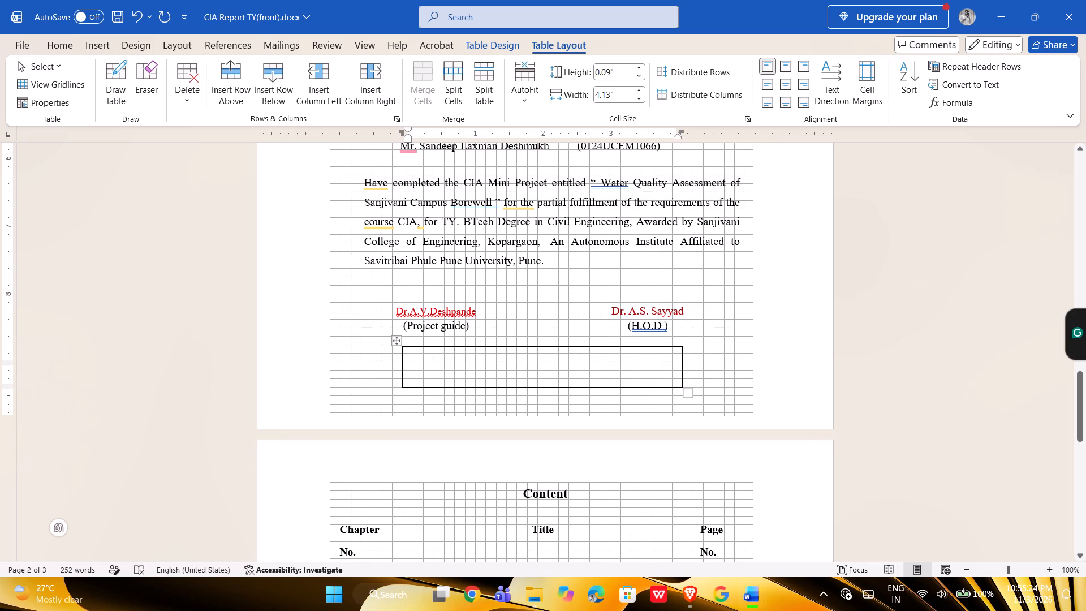
left_click_drag(455, 386, 455, 377)
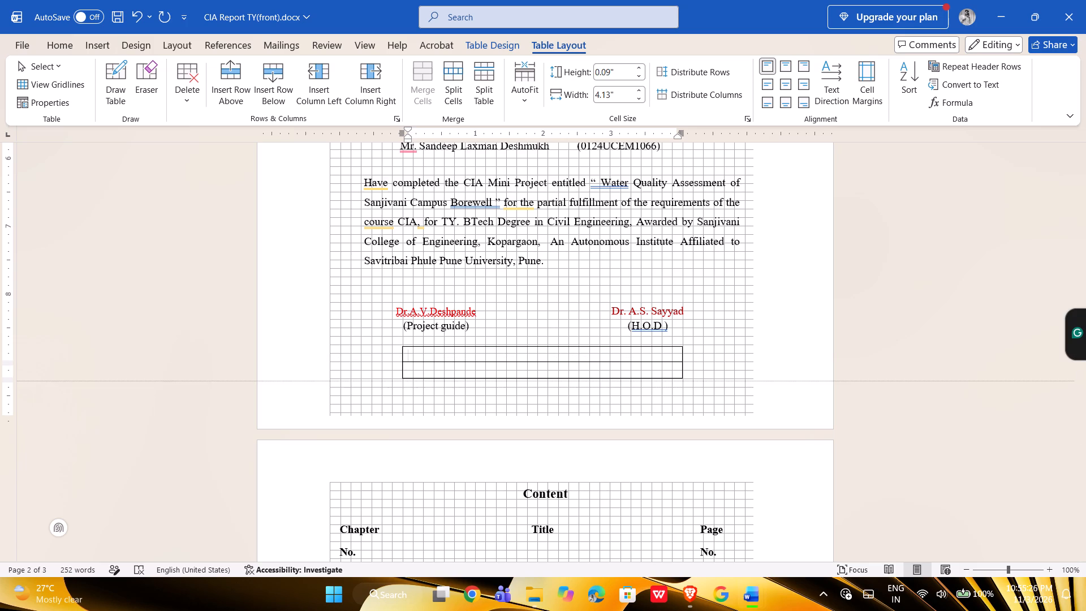
left_click_drag(455, 377, 455, 375)
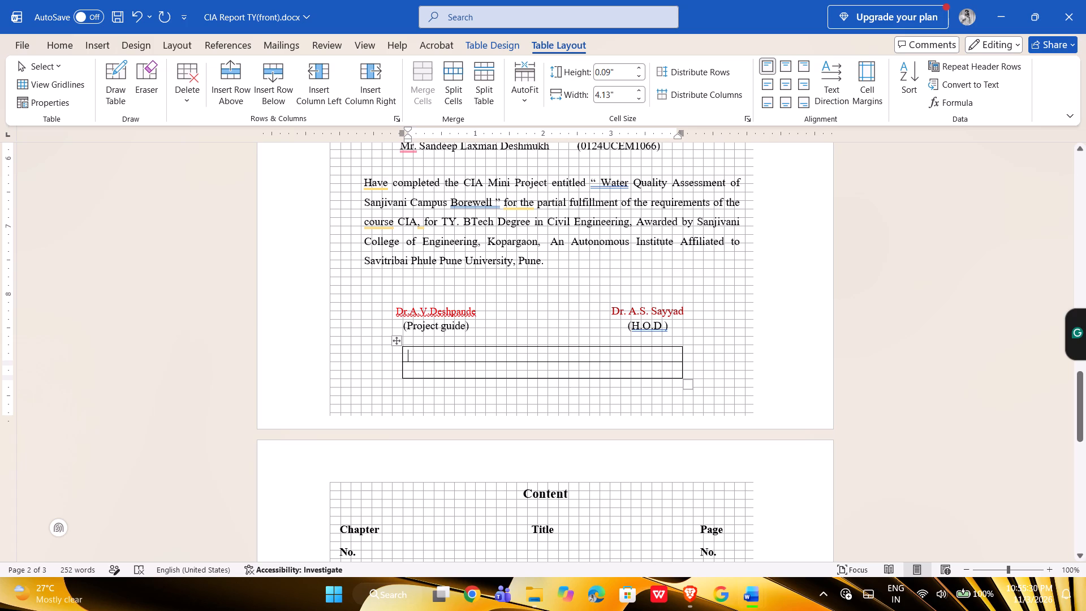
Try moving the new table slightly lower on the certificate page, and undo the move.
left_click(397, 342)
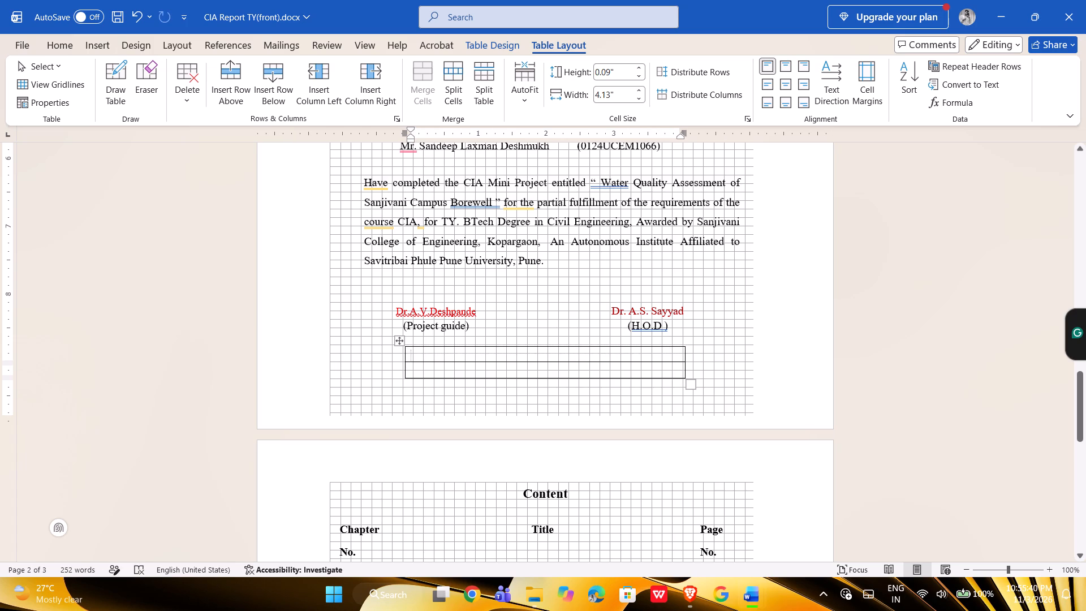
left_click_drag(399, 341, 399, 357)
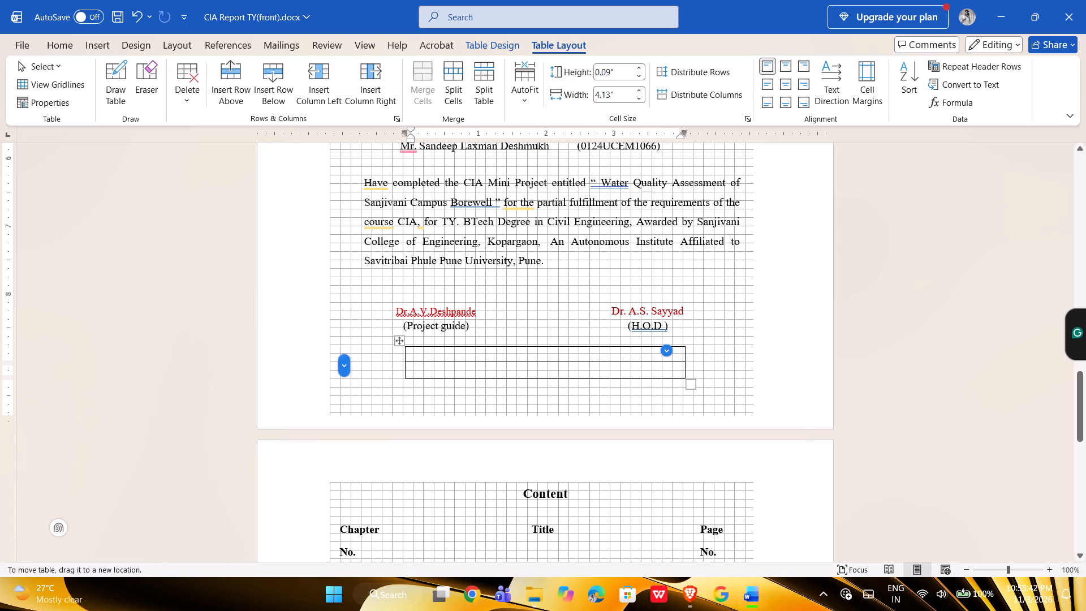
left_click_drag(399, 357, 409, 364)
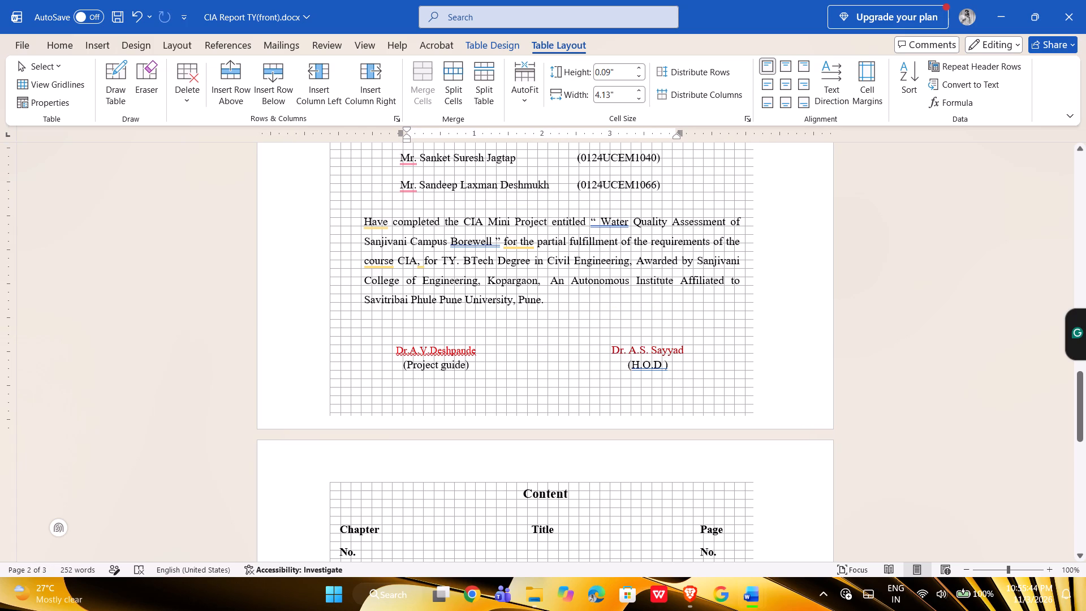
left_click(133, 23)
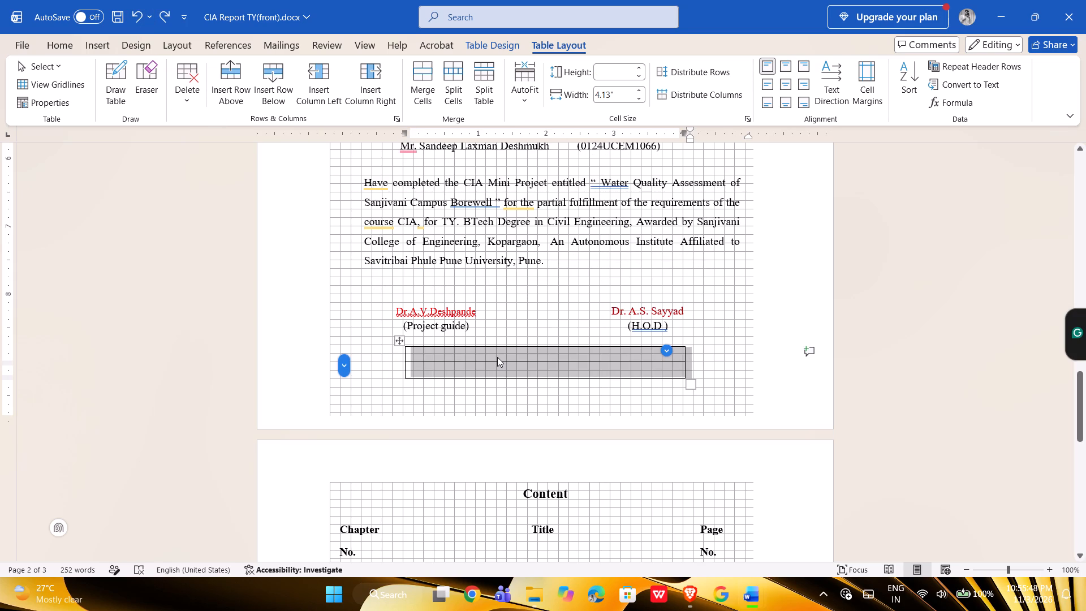
Enter the project coordinator's name, with the "Dr." title and initials, in the new table's upper row.
left_click(512, 356)
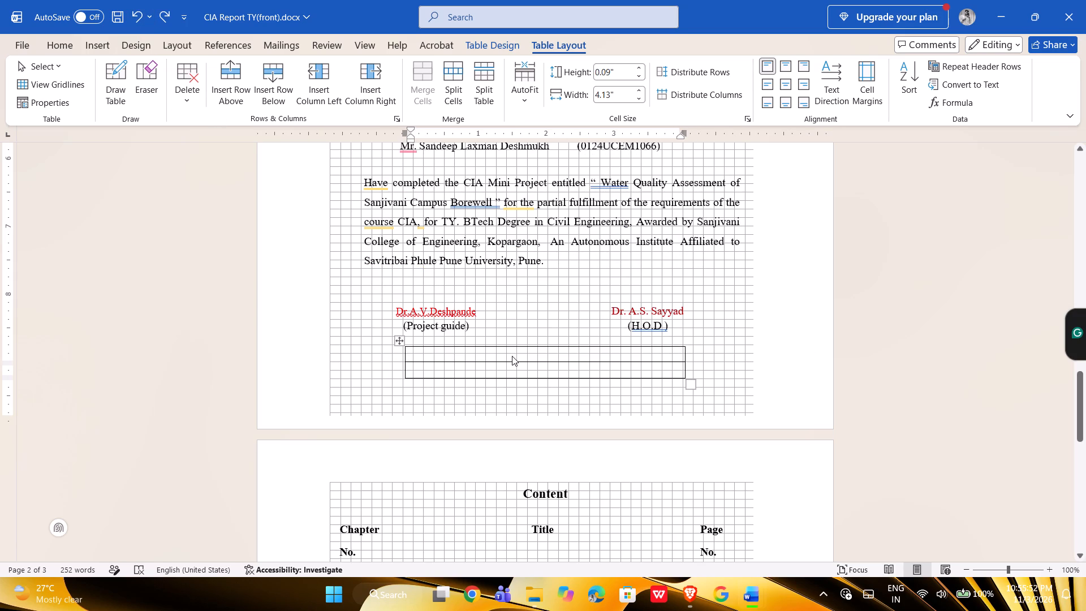
key("shift+d")
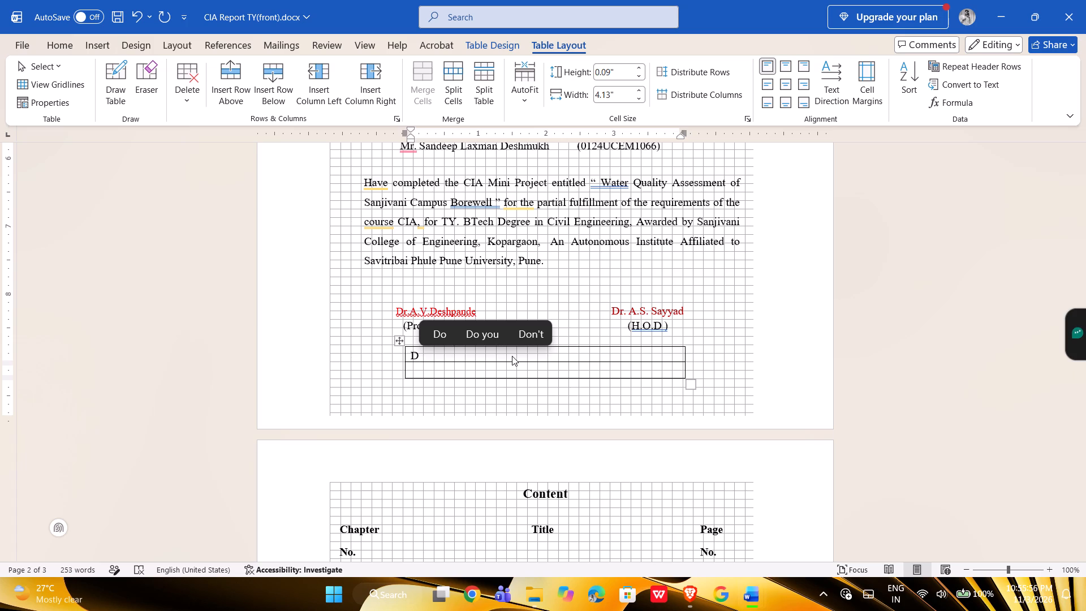
key("r")
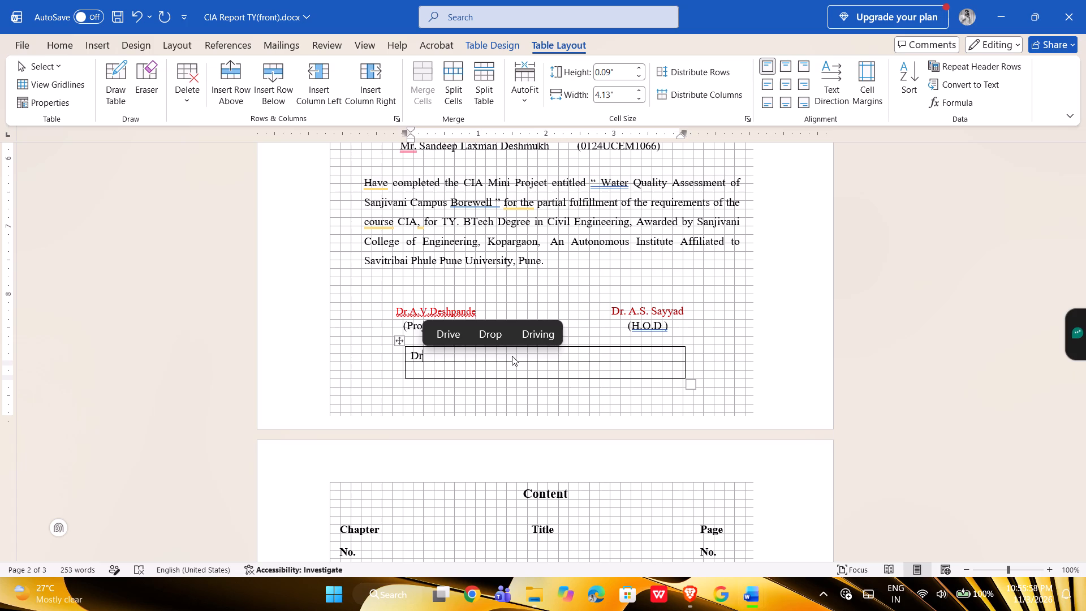
key("period")
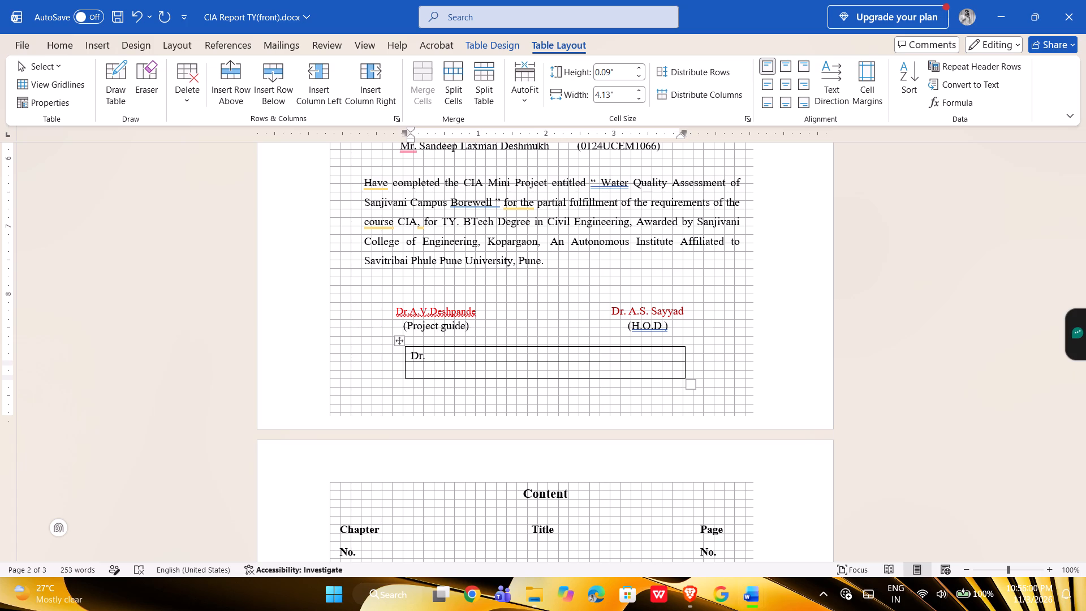
key("shift+v")
key("period")
key("shift+s")
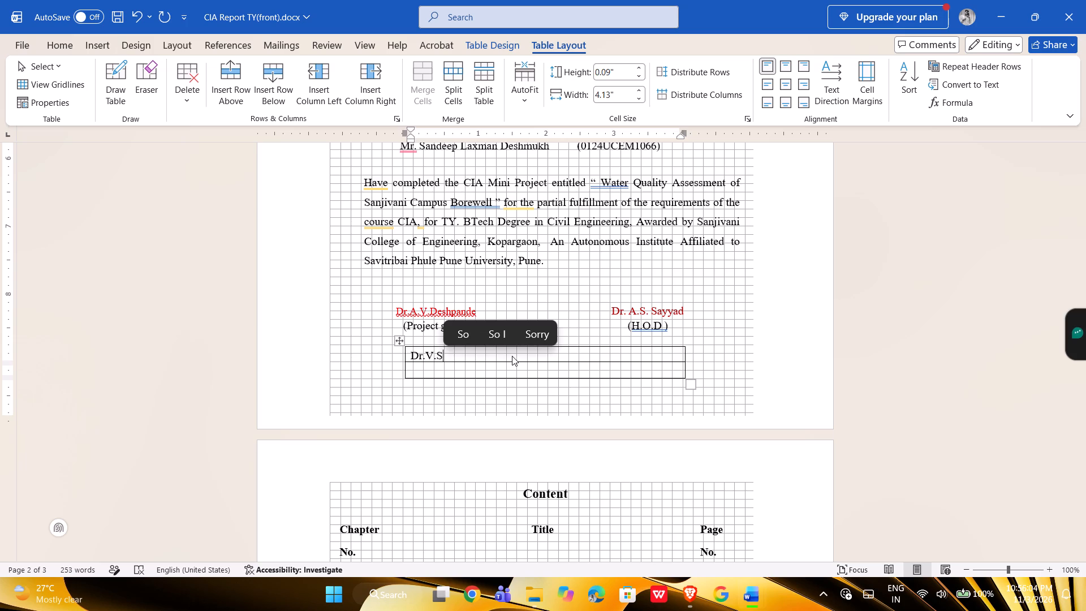
key("ctrl+v")
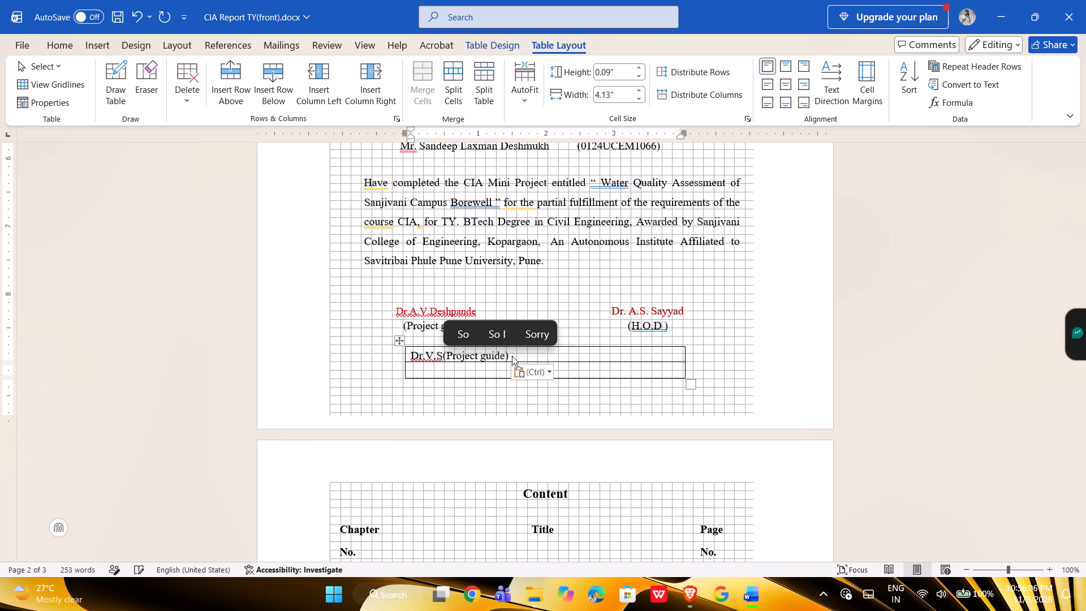
key("BackSpace")
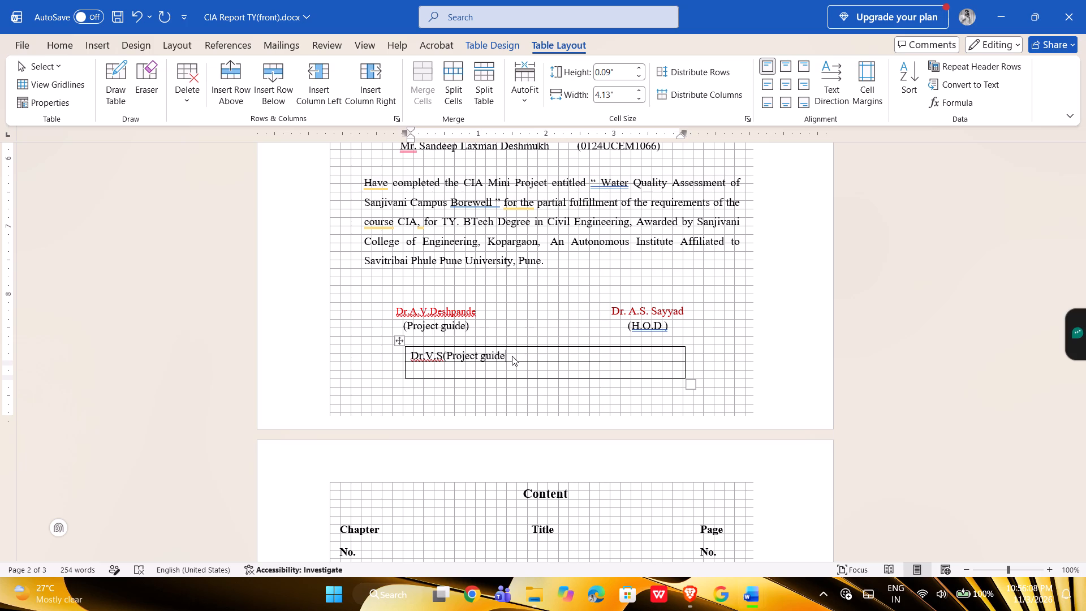
key("BackSpace")
key("BackSpace")
key("BackSpace")
key("BackSpace")
key("BackSpace")
key("BackSpace")
key("BackSpace")
key("BackSpace")
key("BackSpace")
key("BackSpace")
key("BackSpace")
key("BackSpace")
key("BackSpace")
key("BackSpace")
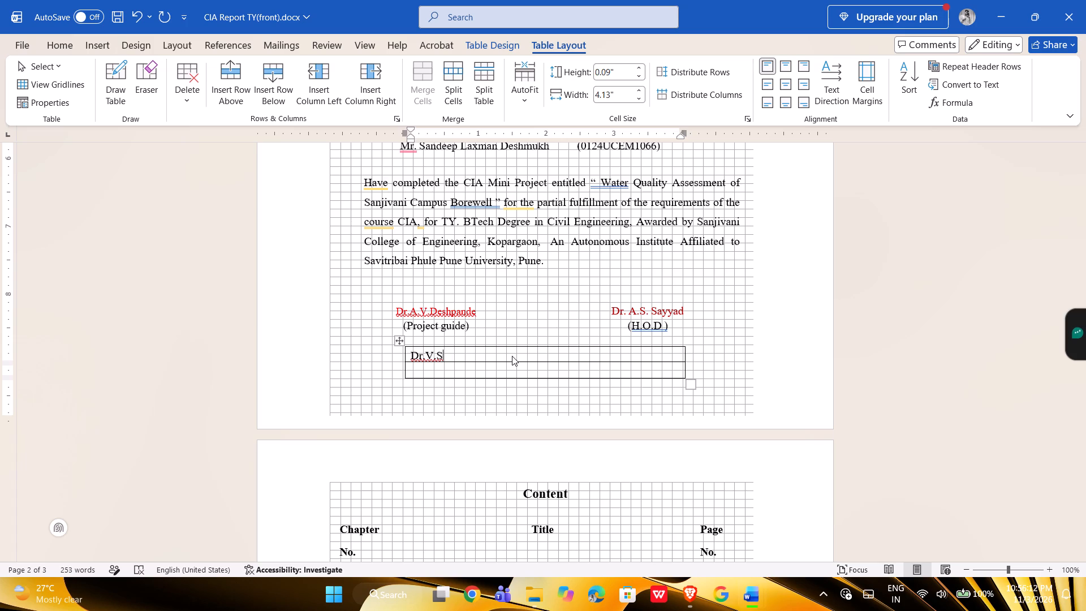
key("period")
key("shift+c")
type("haudhari")
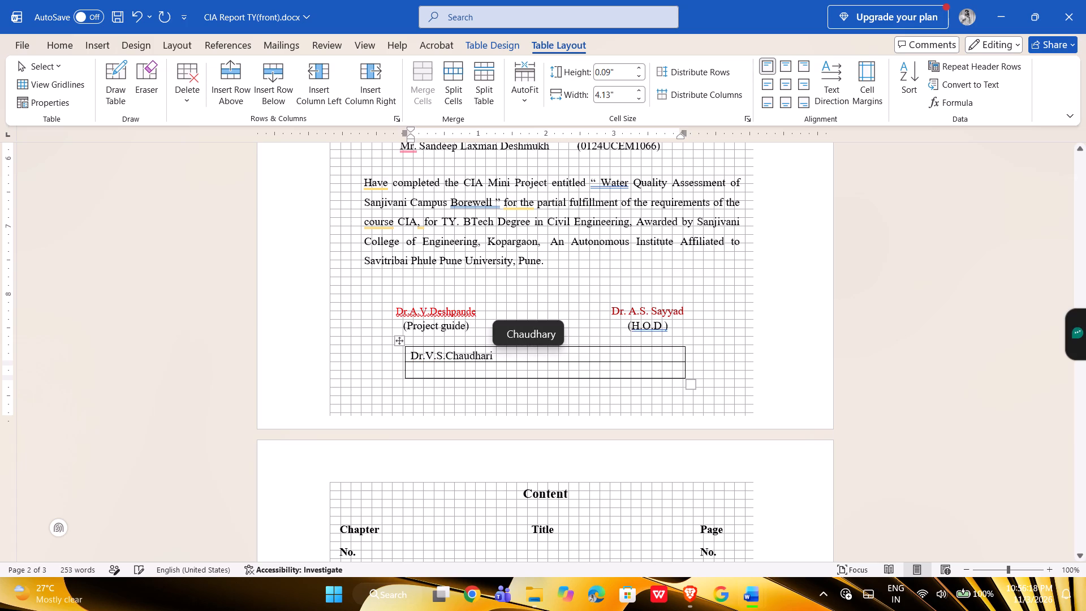
Enter "(Project Coordinator)" in the new table's lower row.
left_click(495, 370)
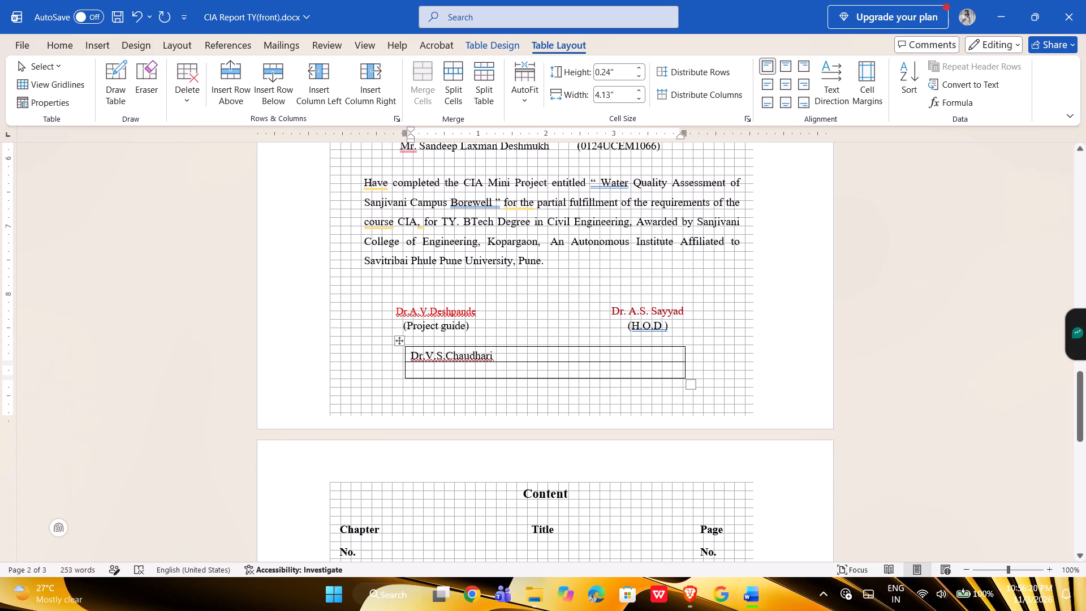
key("shift+parenleft")
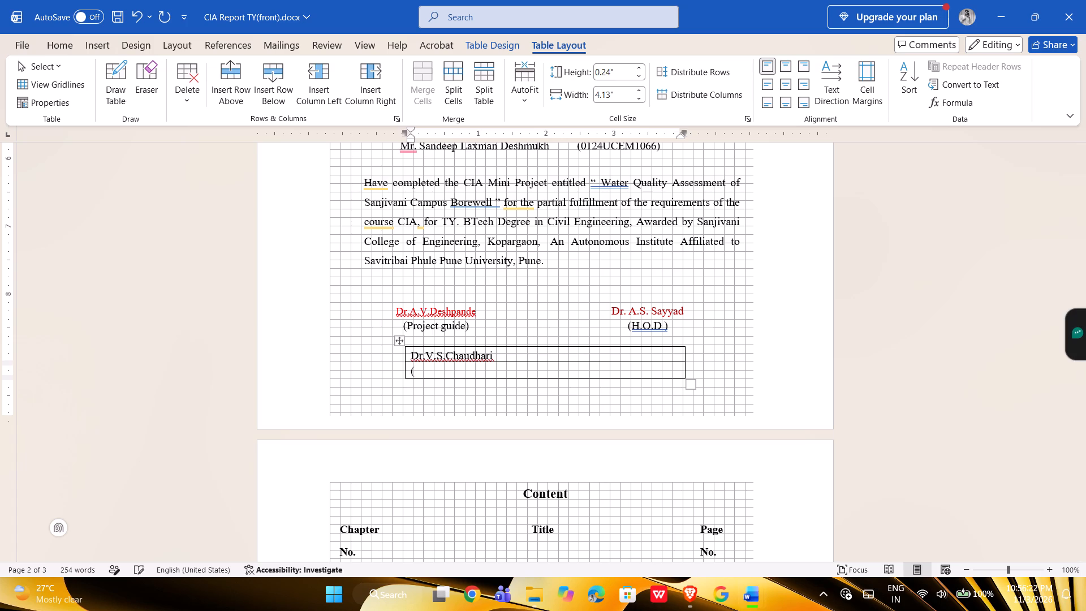
type("Project")
key("space")
type("Coordinator")
key("shift+parenright")
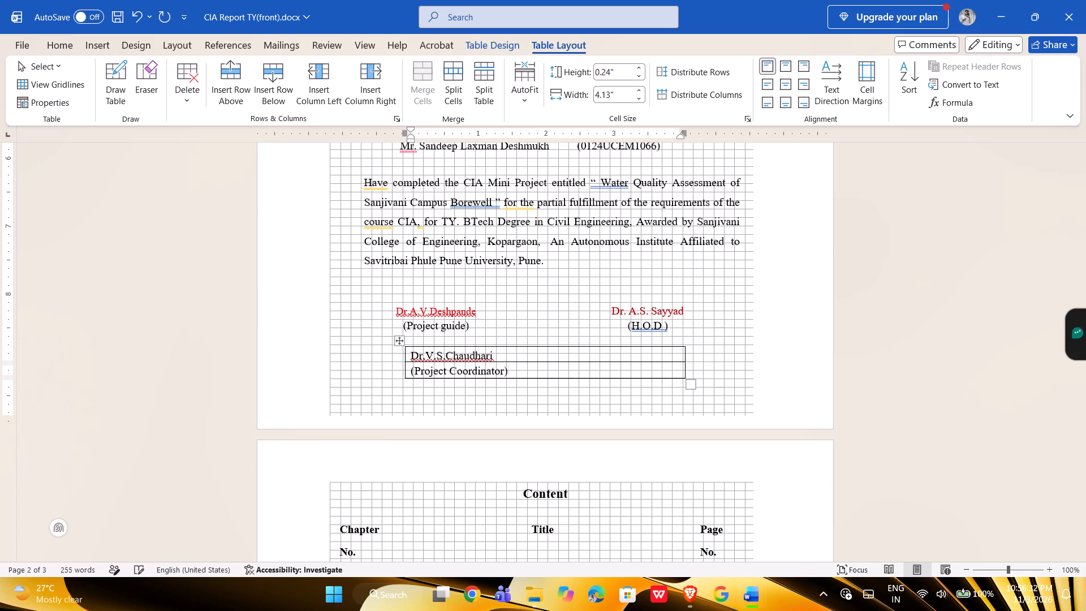
Centre the text in both rows of the project coordinator table on the certificate page.
left_click_drag(509, 371, 416, 367)
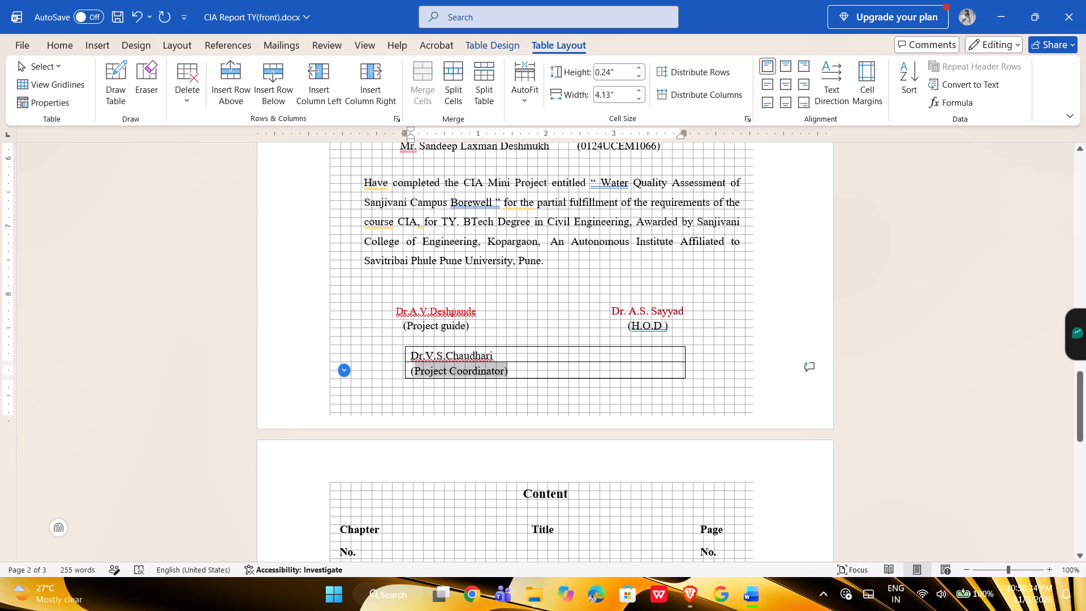
left_click_drag(416, 367, 409, 352)
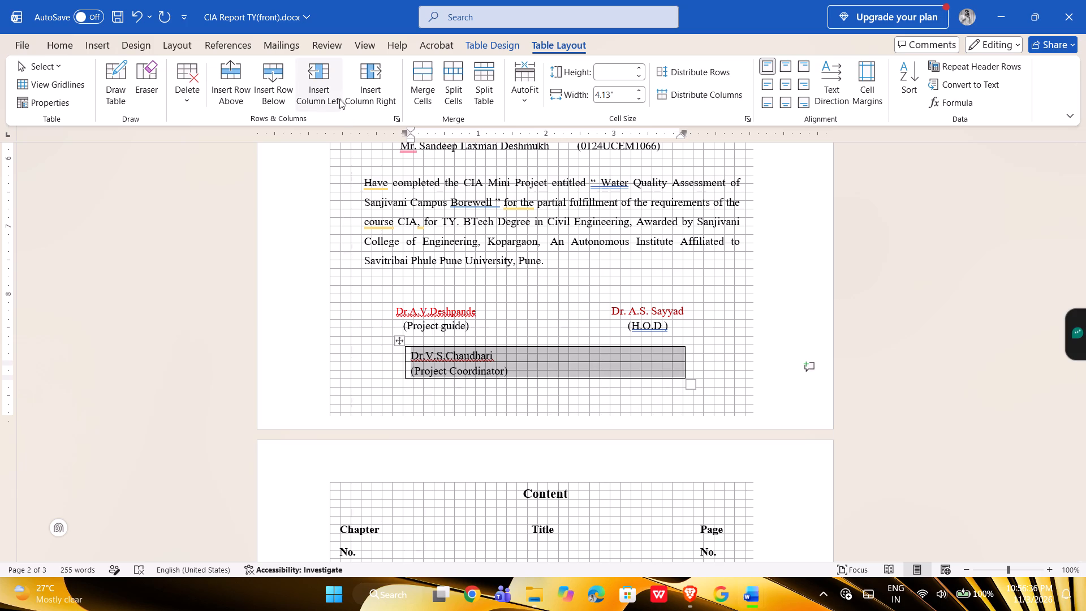
left_click(100, 43)
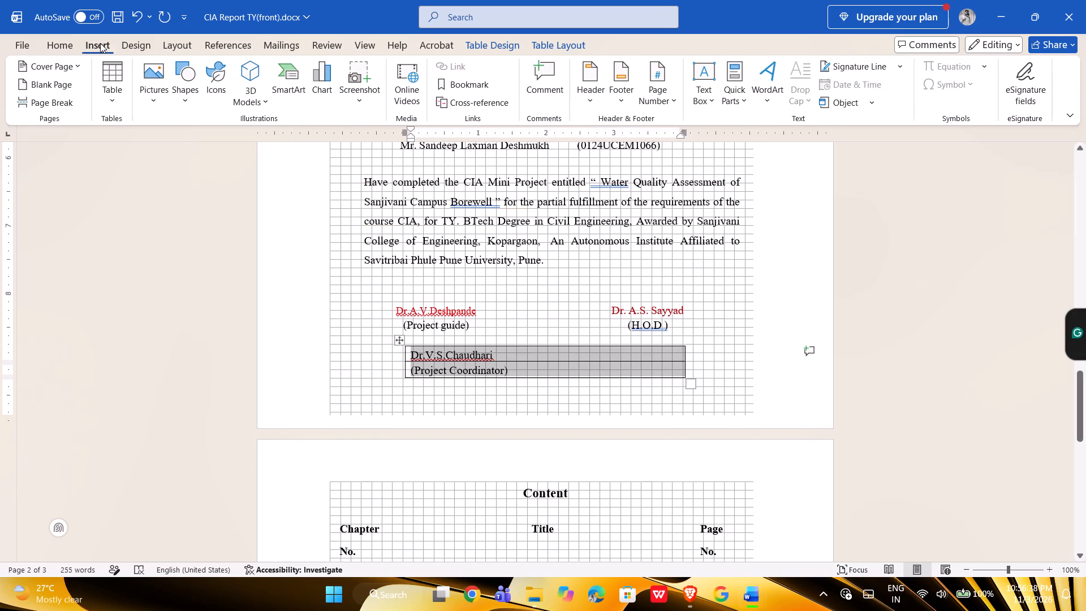
left_click(130, 43)
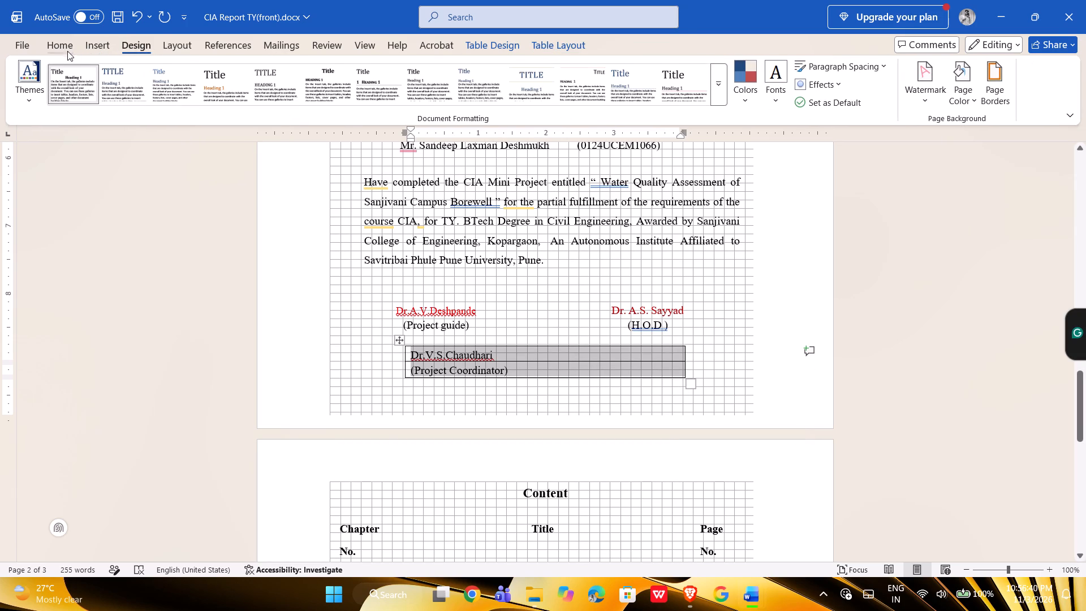
left_click(63, 48)
left_click(316, 94)
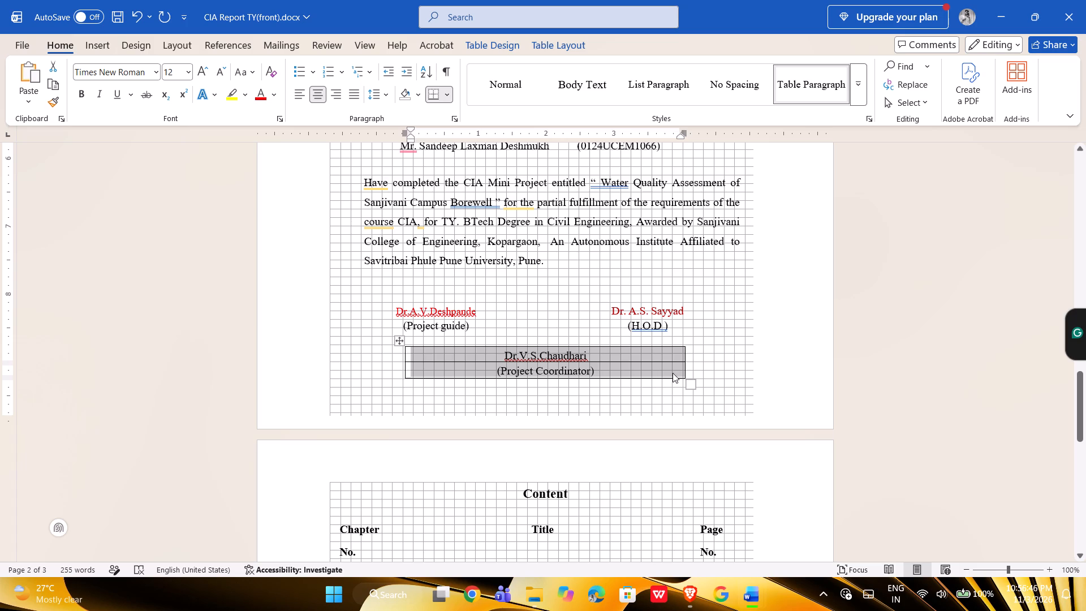
Fine-tune the project coordinator table's size, making its lower row slightly taller, and keep it centred beneath the signature table.
left_click(691, 386)
left_click_drag(691, 386, 688, 383)
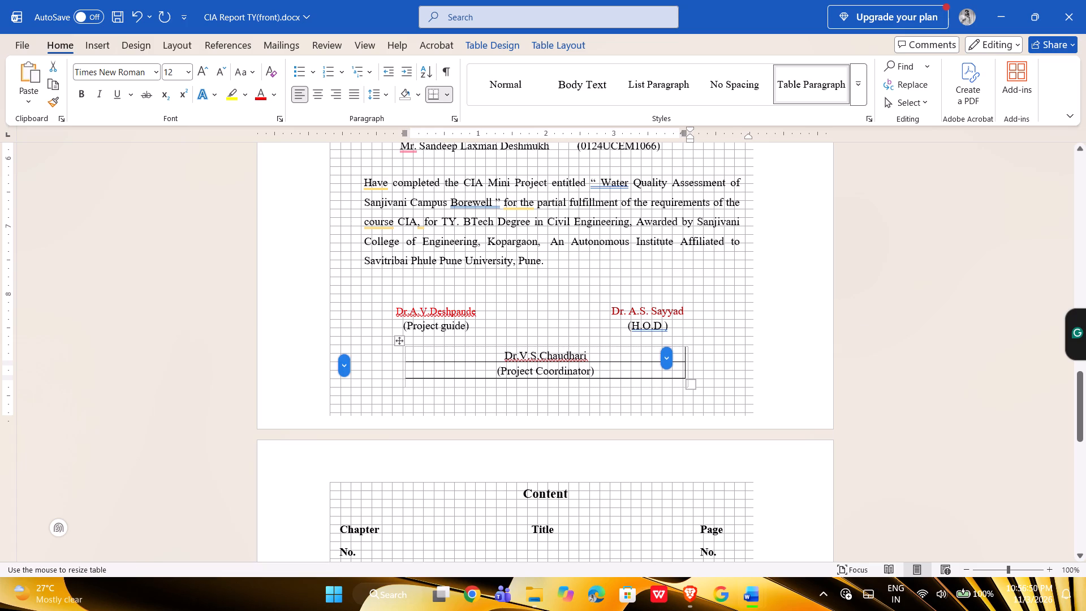
left_click_drag(688, 383, 688, 381)
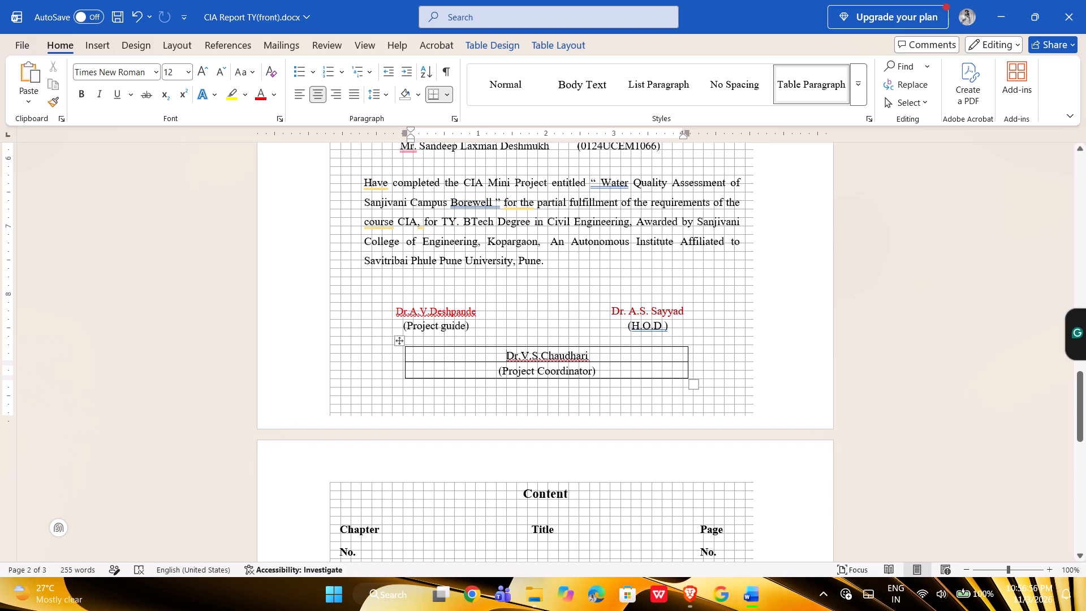
left_click(399, 341)
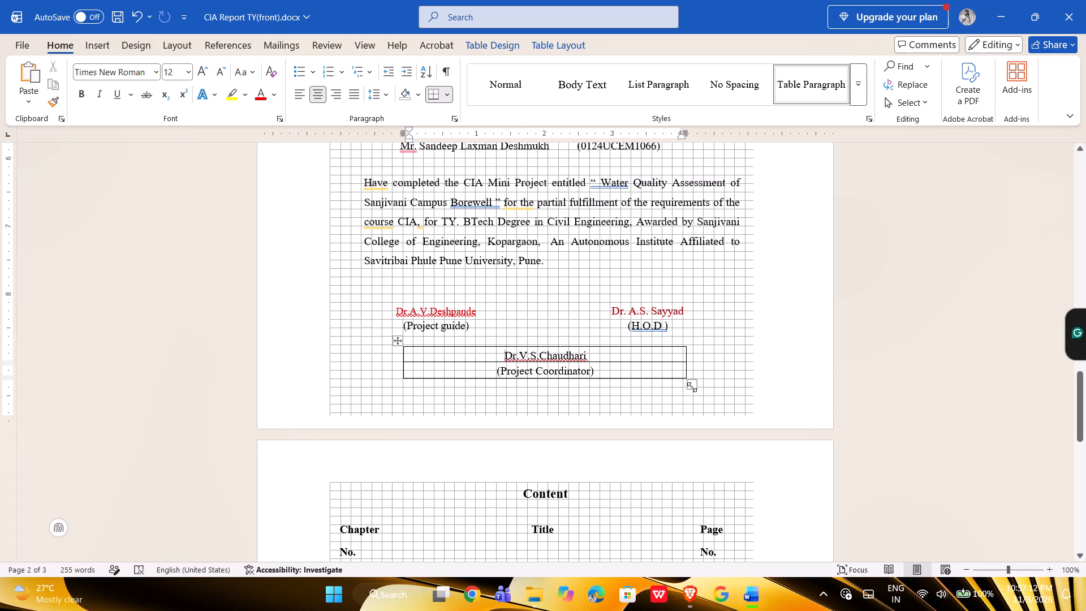
left_click_drag(692, 385, 684, 385)
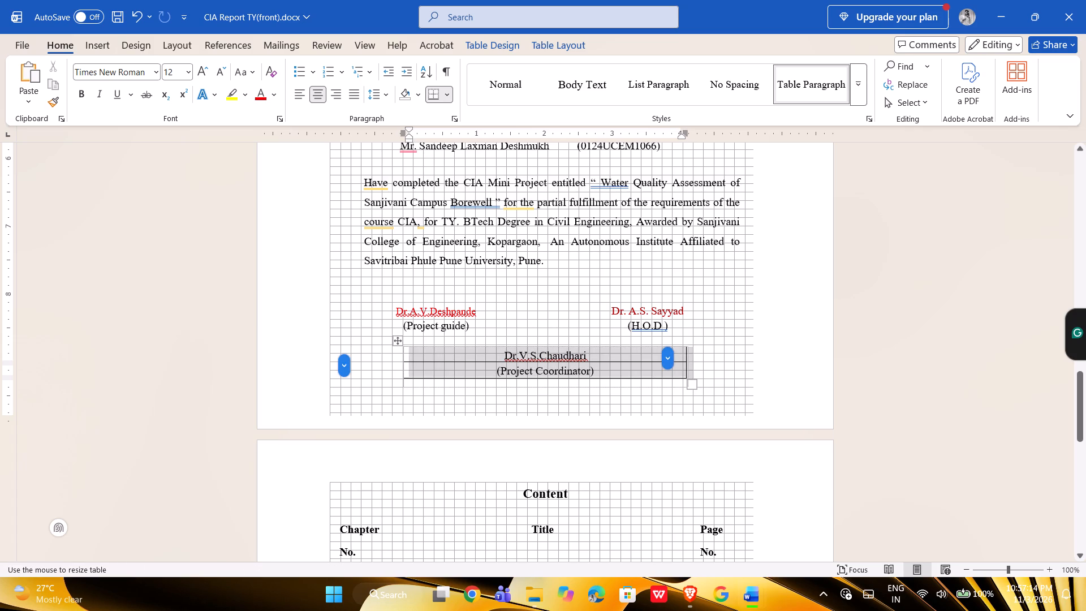
left_click_drag(684, 385, 683, 383)
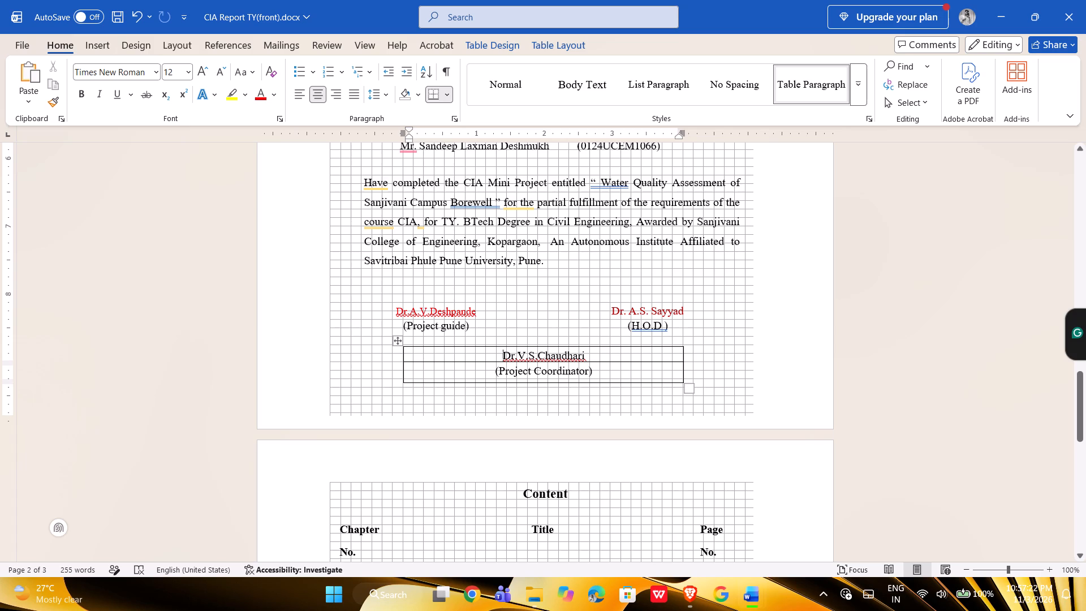
left_click(397, 343)
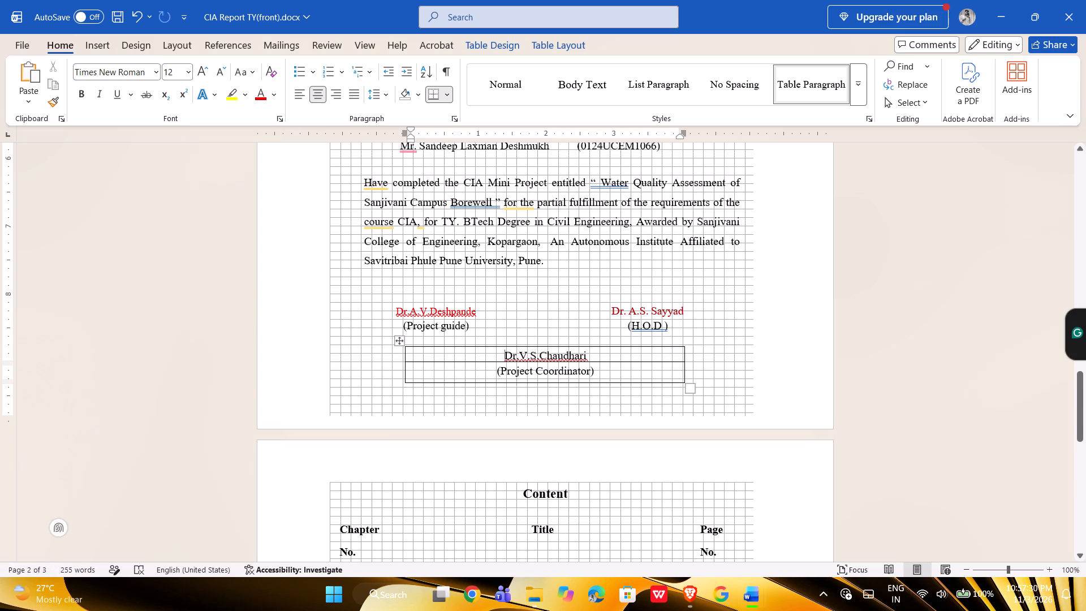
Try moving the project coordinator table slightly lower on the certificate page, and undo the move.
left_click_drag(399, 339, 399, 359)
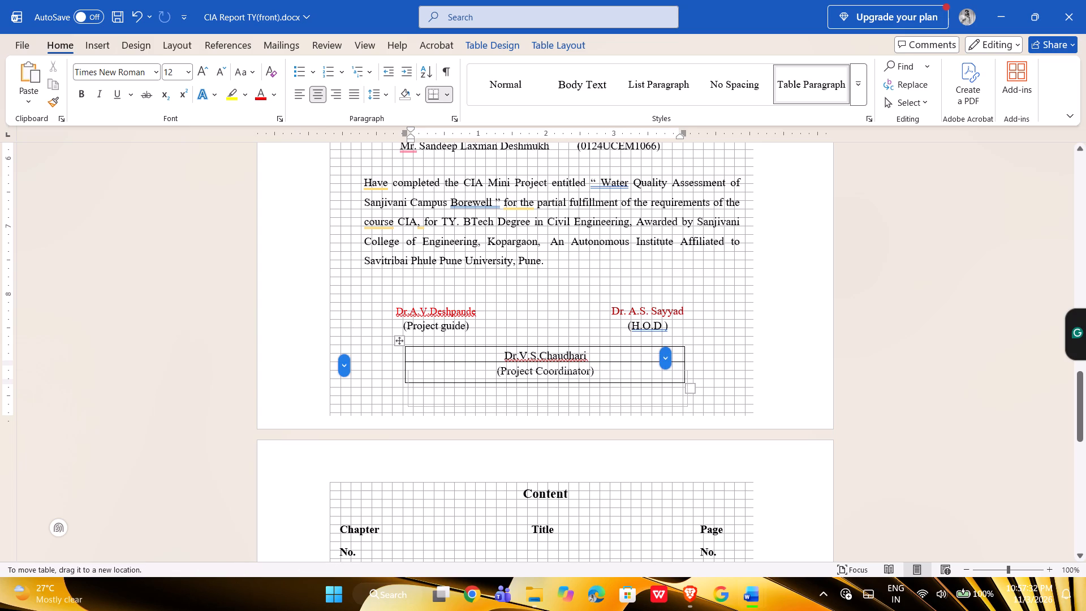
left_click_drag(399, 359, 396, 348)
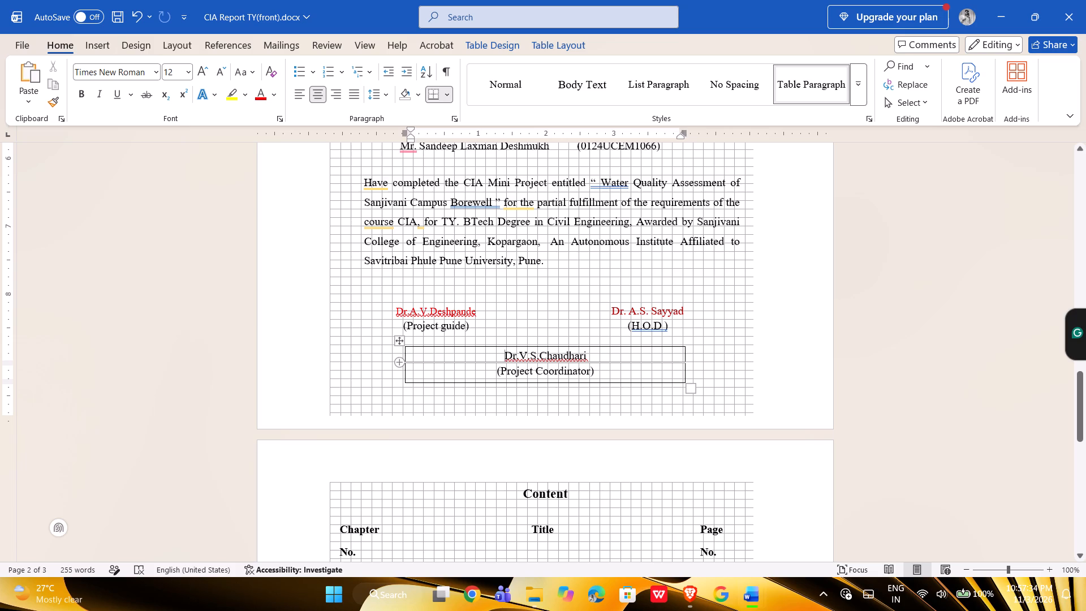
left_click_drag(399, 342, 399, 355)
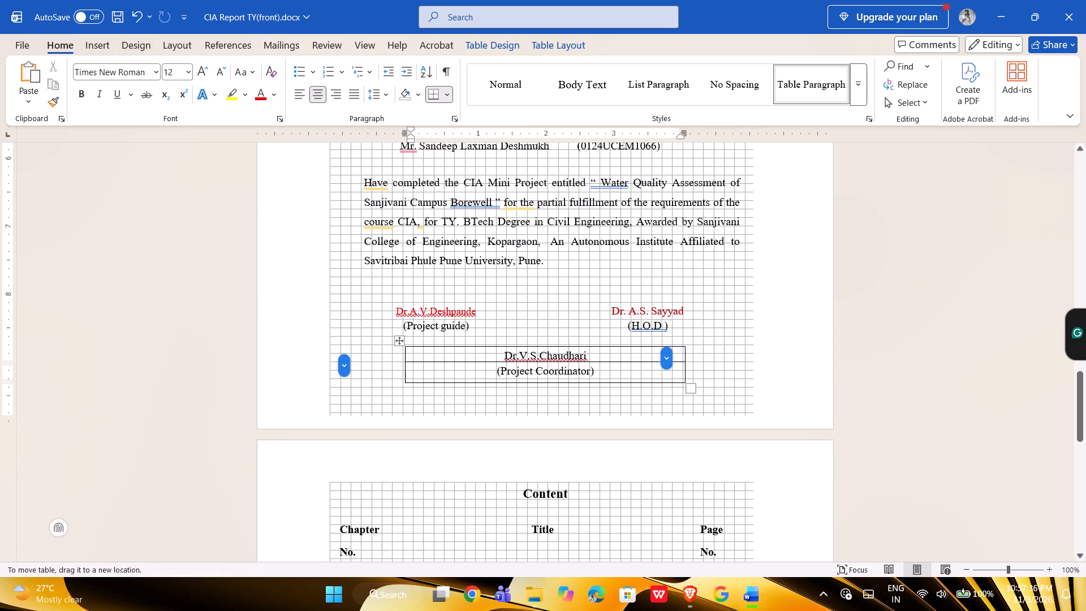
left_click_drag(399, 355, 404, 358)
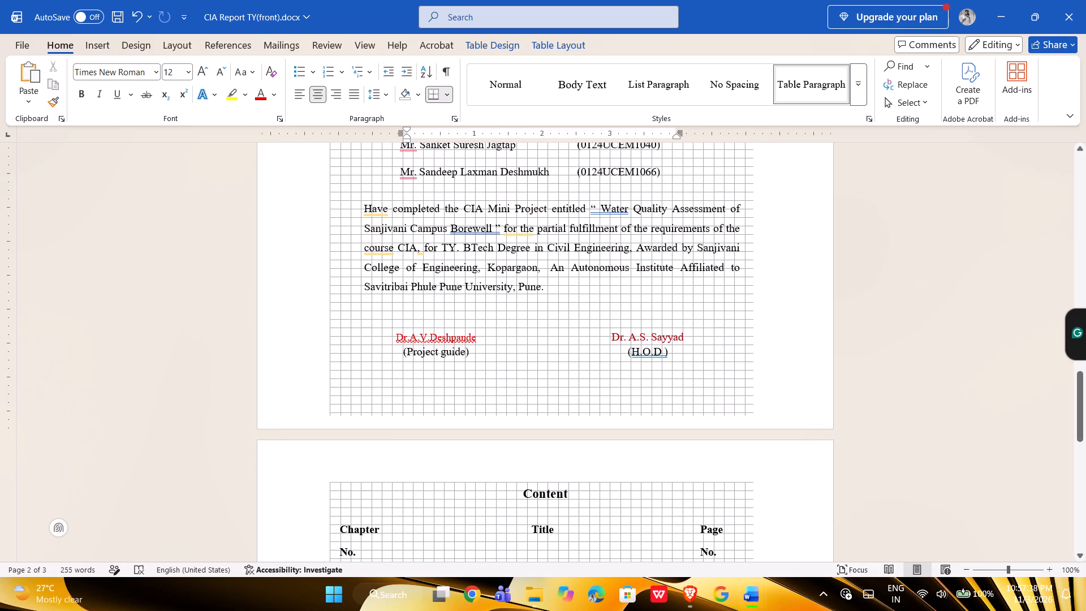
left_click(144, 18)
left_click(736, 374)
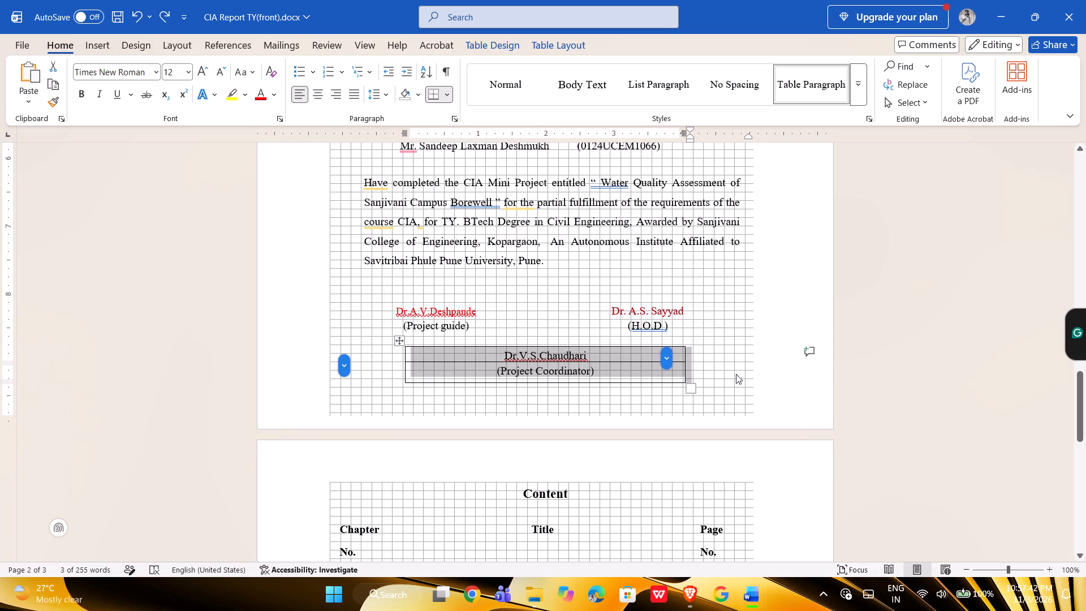
Colour the project coordinator's name red to match the other signatories.
left_click_drag(594, 352, 505, 352)
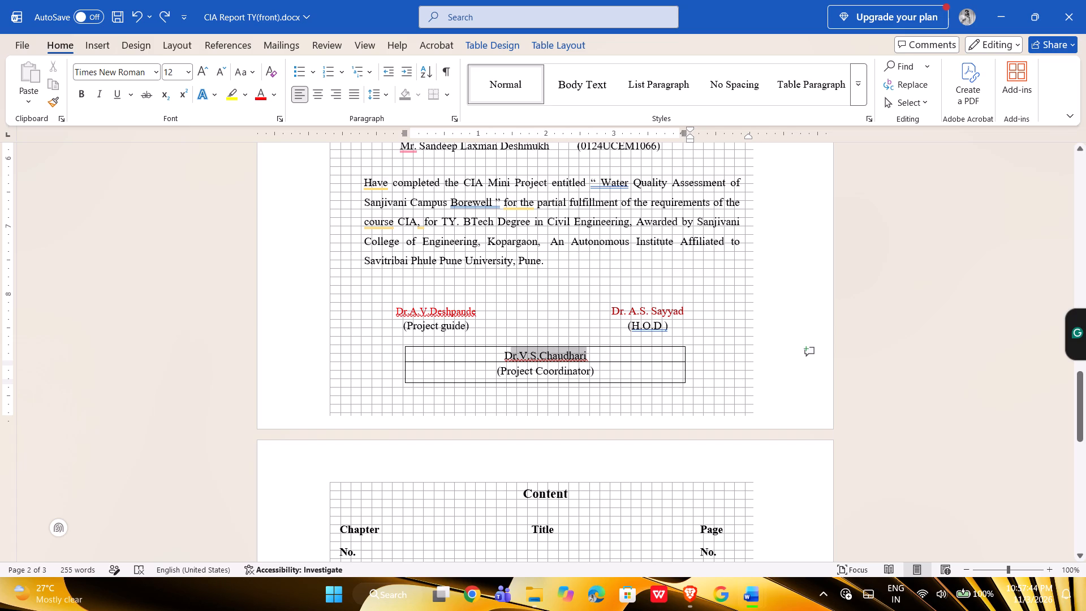
left_click_drag(505, 352, 498, 352)
left_click(590, 388)
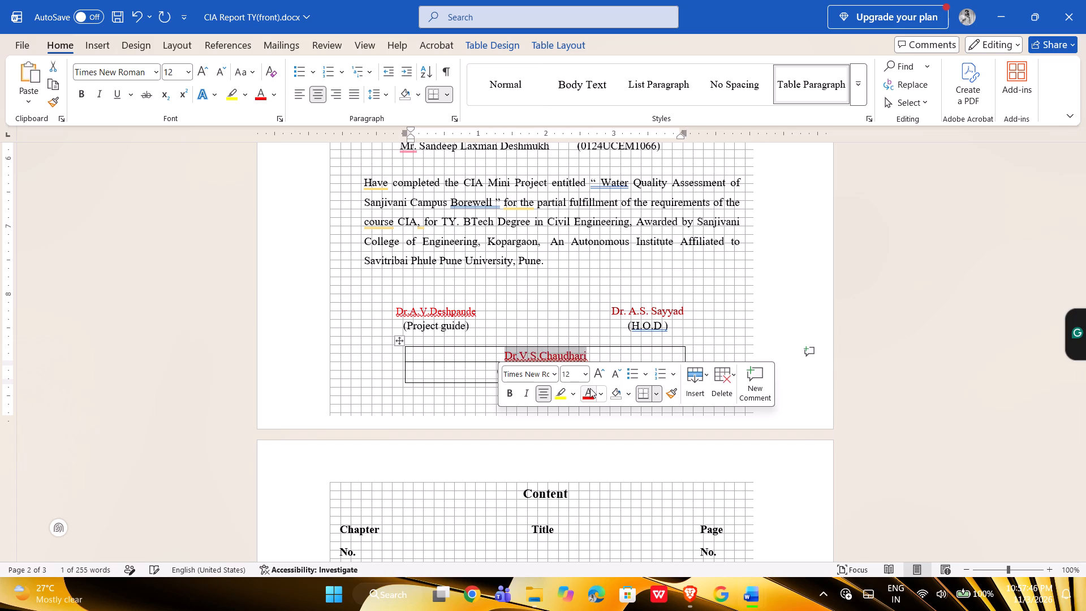
Add spaces after the "Dr." title and after the initials in the project coordinator's name.
left_click(538, 354)
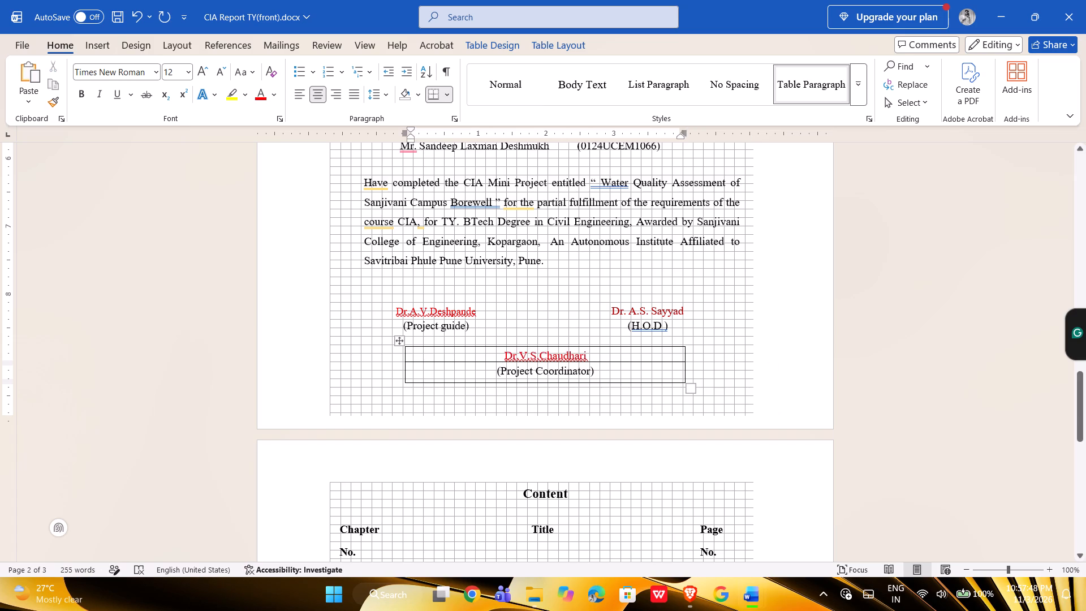
key("space")
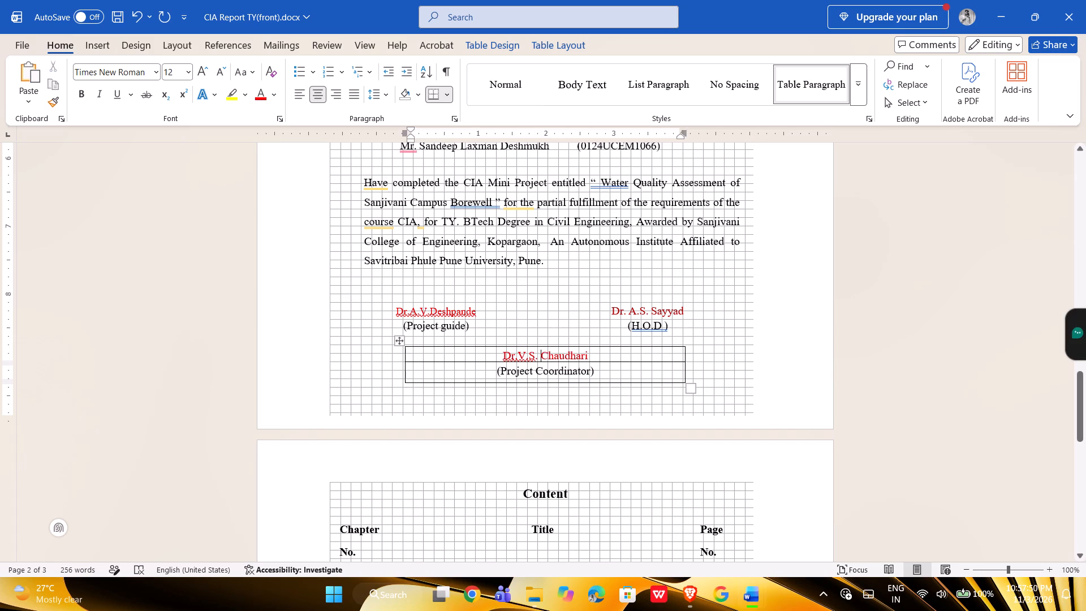
left_click(517, 358)
key("space")
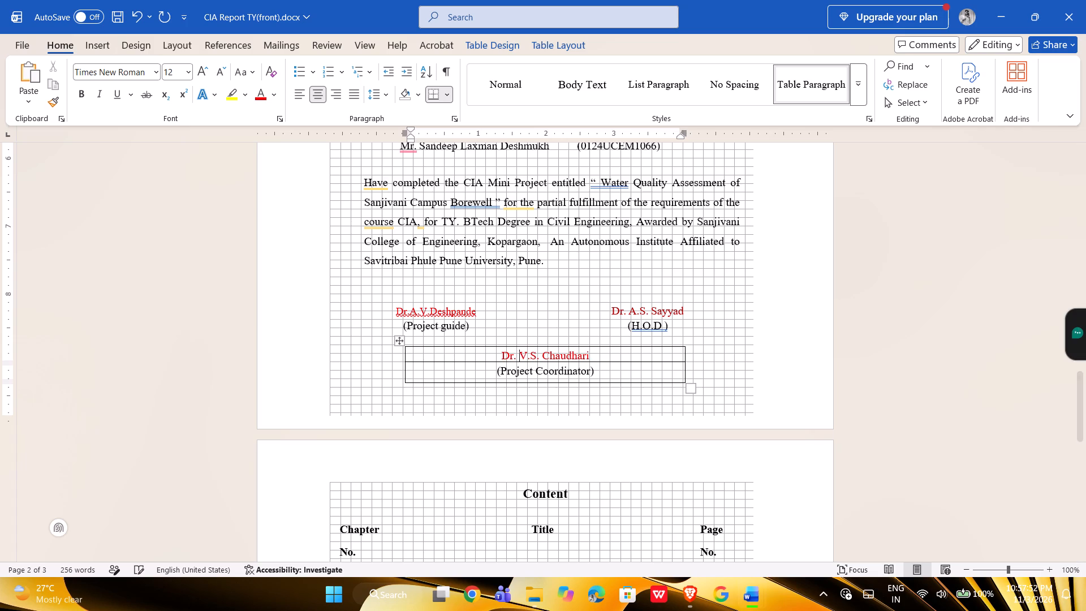
Add spaces after the "Dr." title and after the initials in the project guide's name.
left_click(404, 312)
key("Right")
key("Right")
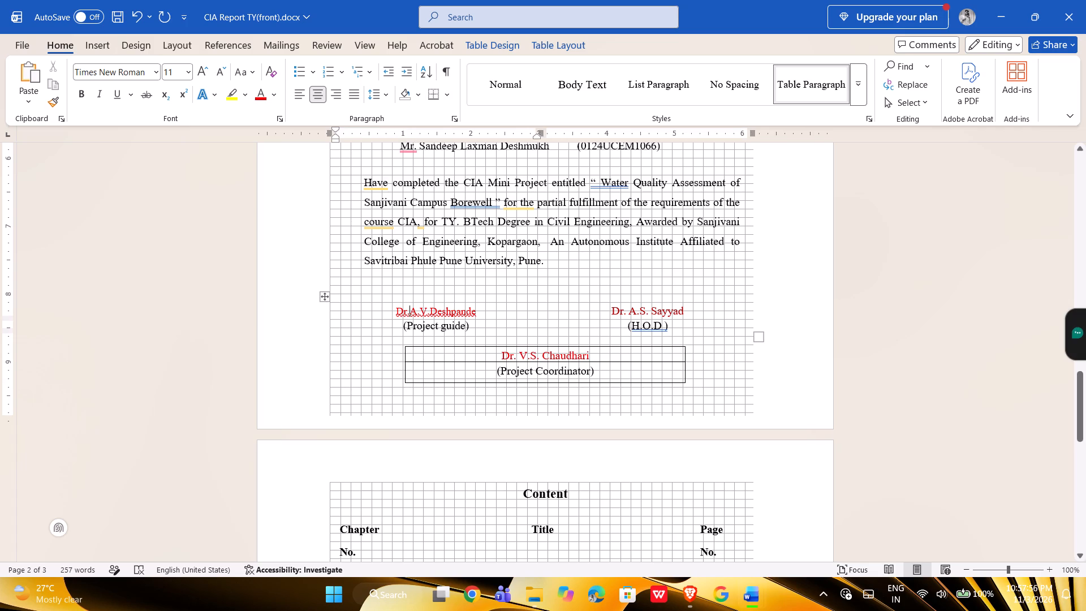
key("space")
key("Right")
key("Right")
key("Right")
key("Right")
key("space")
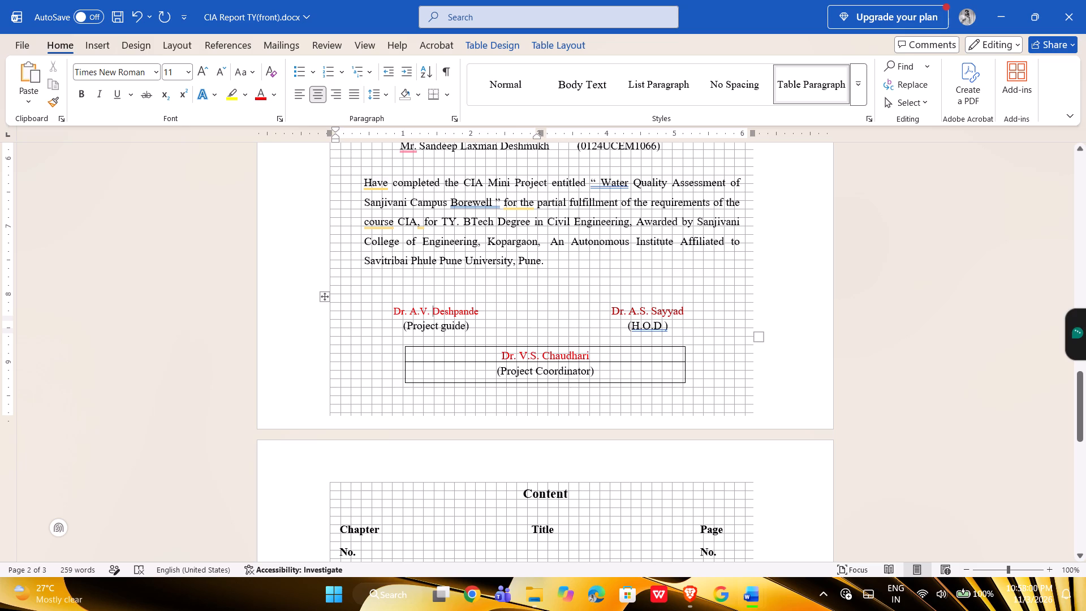
left_click(913, 378)
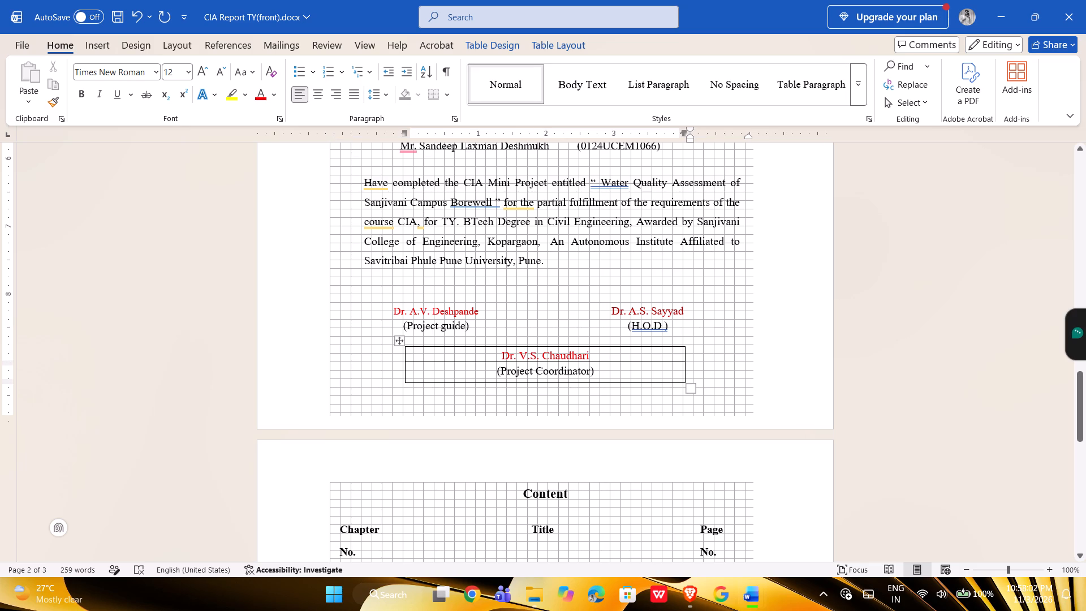
Remove all borders from the project coordinator table.
left_click(399, 342)
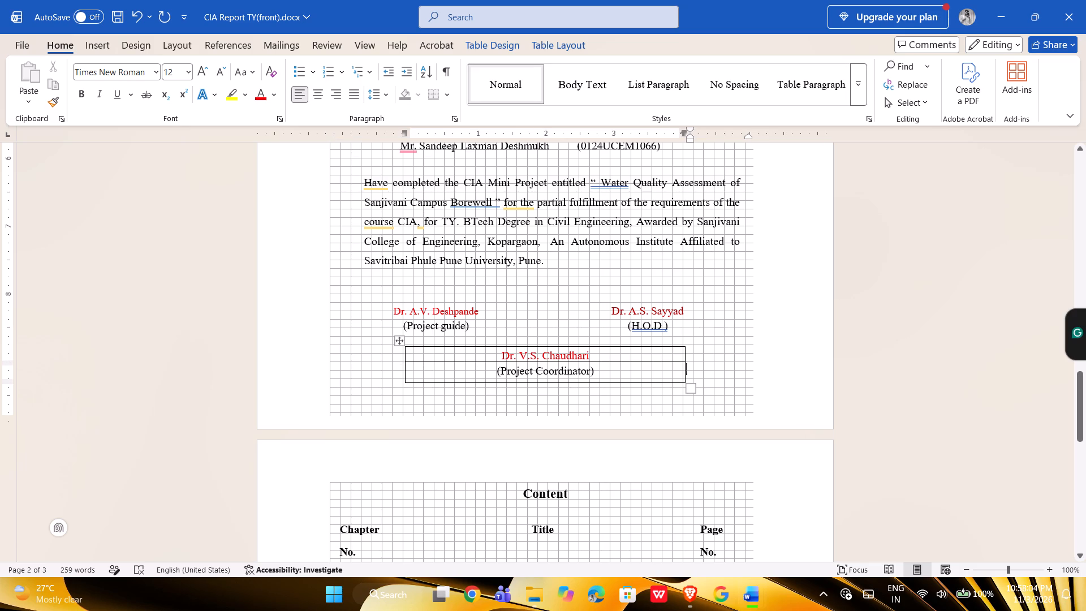
right_click(399, 342)
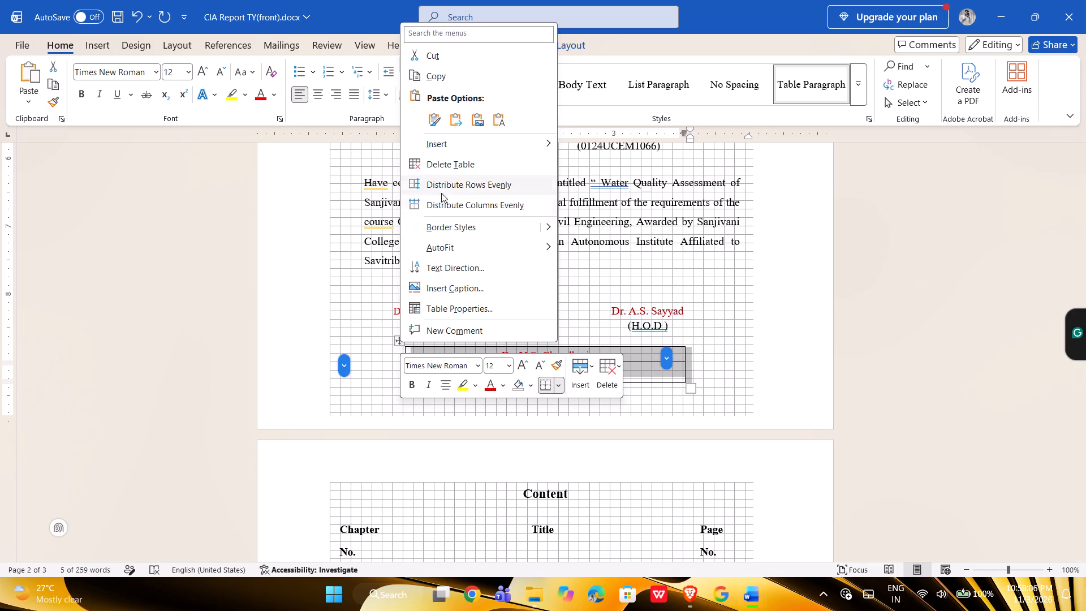
left_click(554, 227)
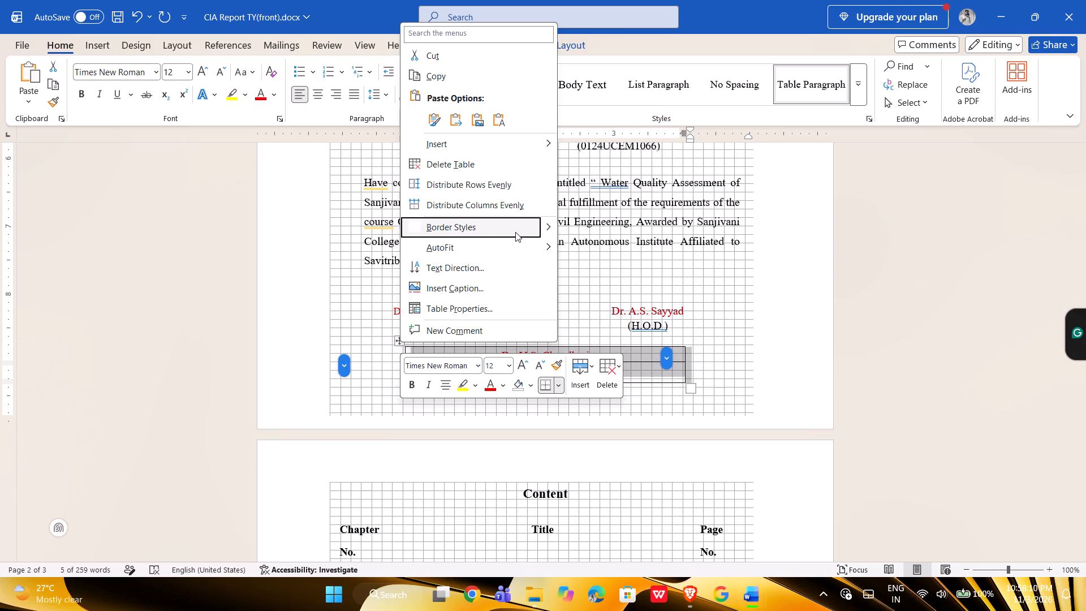
left_click(483, 229)
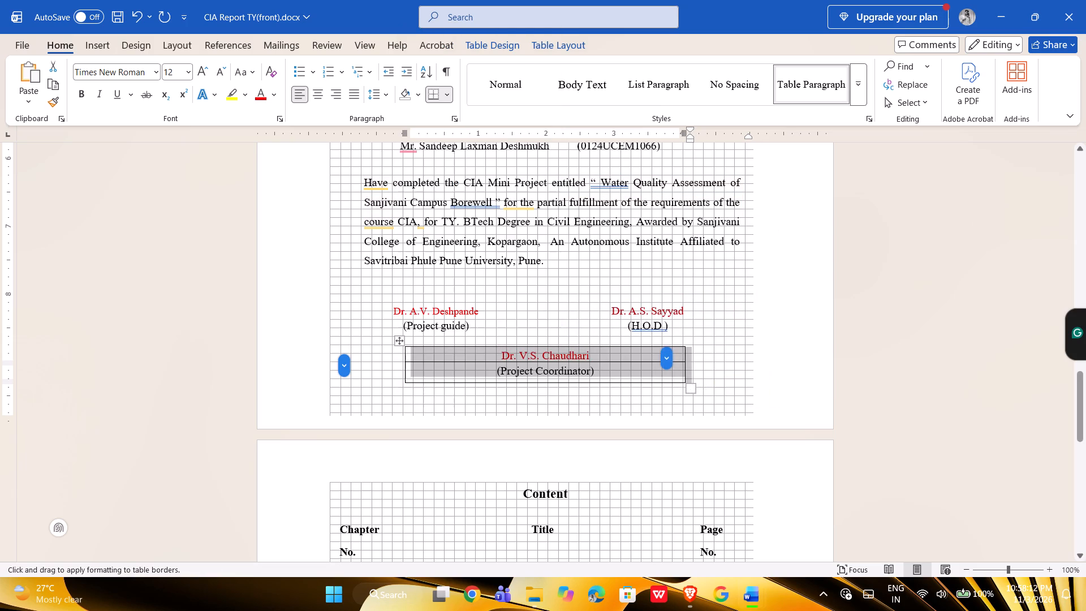
left_click(436, 97)
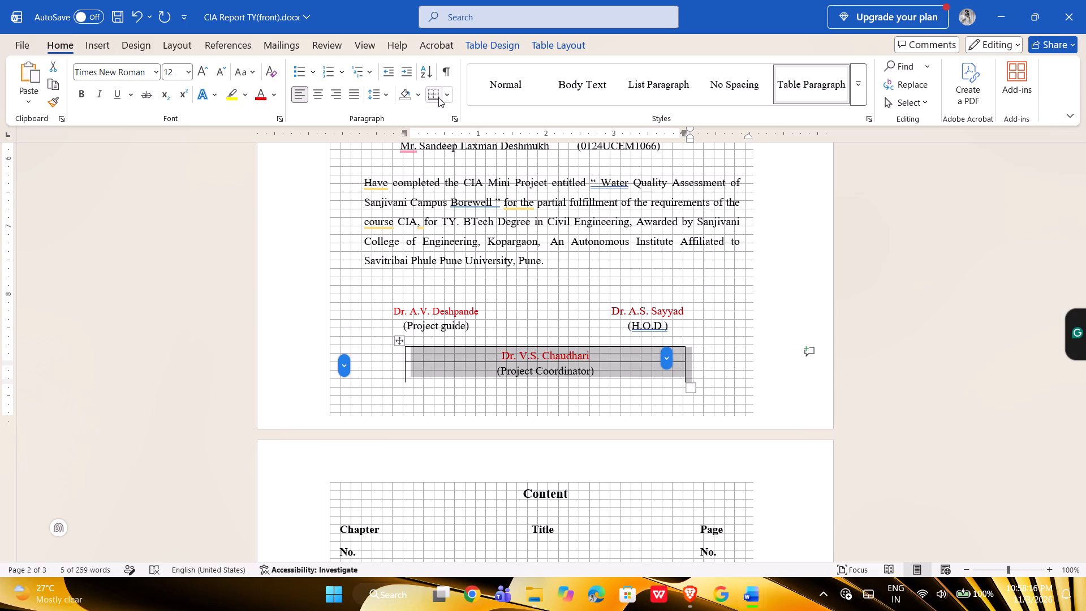
left_click(445, 94)
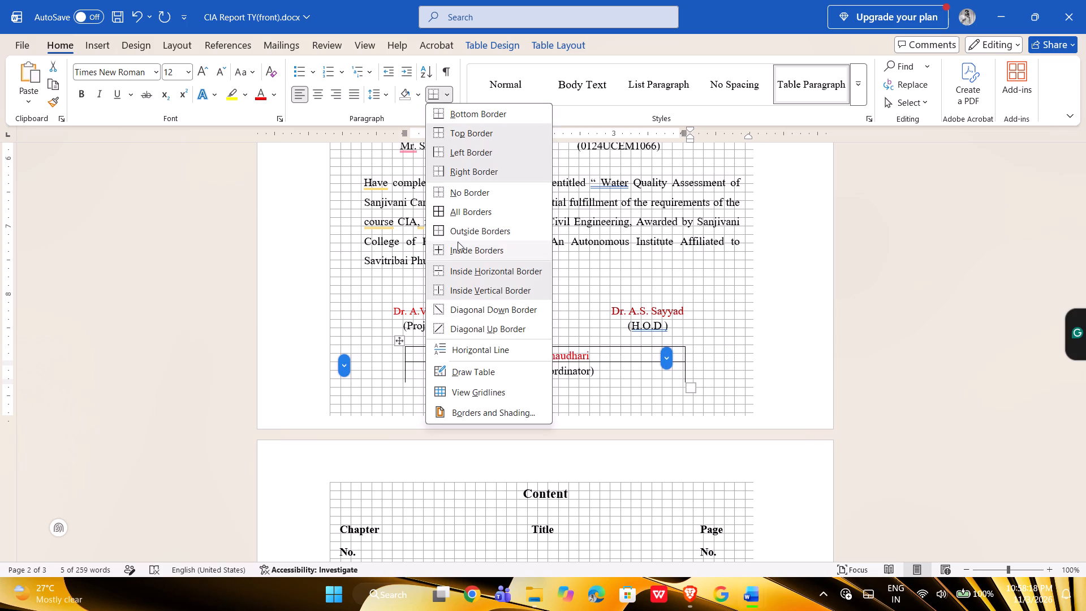
left_click(468, 194)
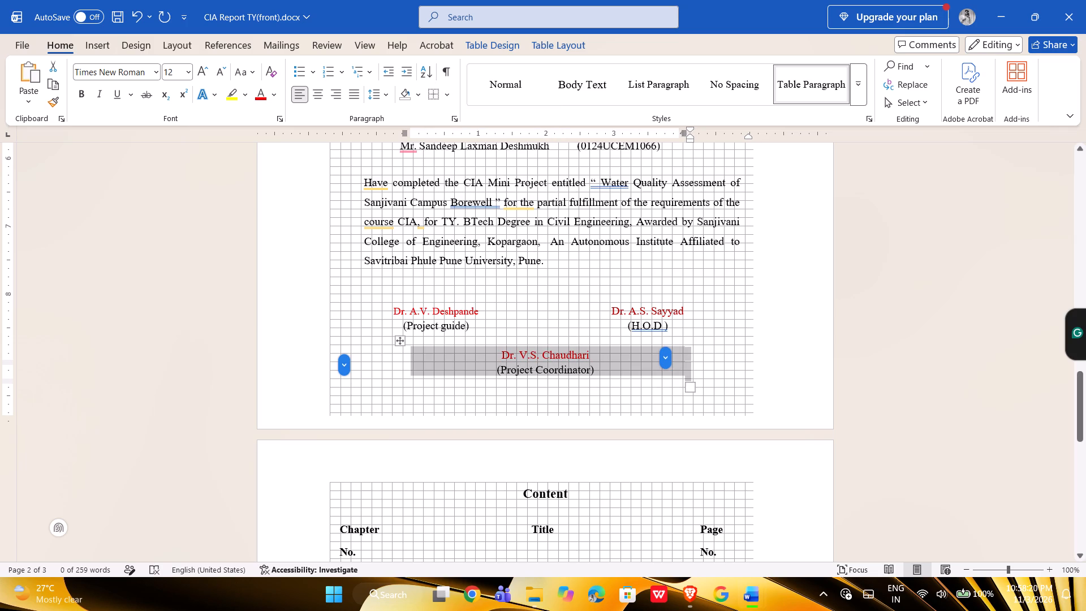
left_click(926, 407)
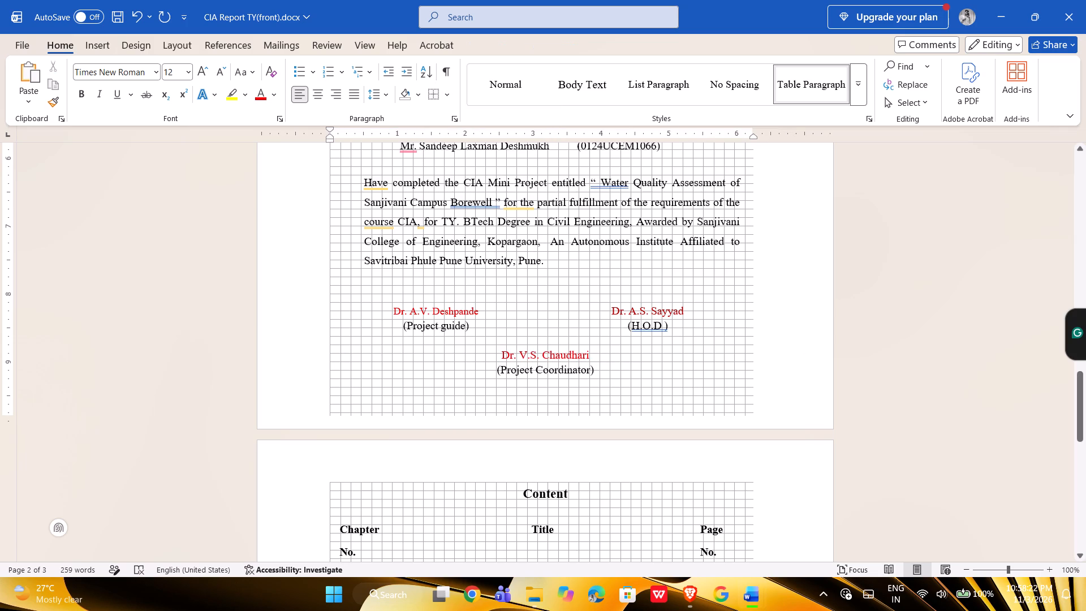
Apply the red font colour to the H.O.D.'s name in the signature table.
left_click_drag(684, 309, 636, 309)
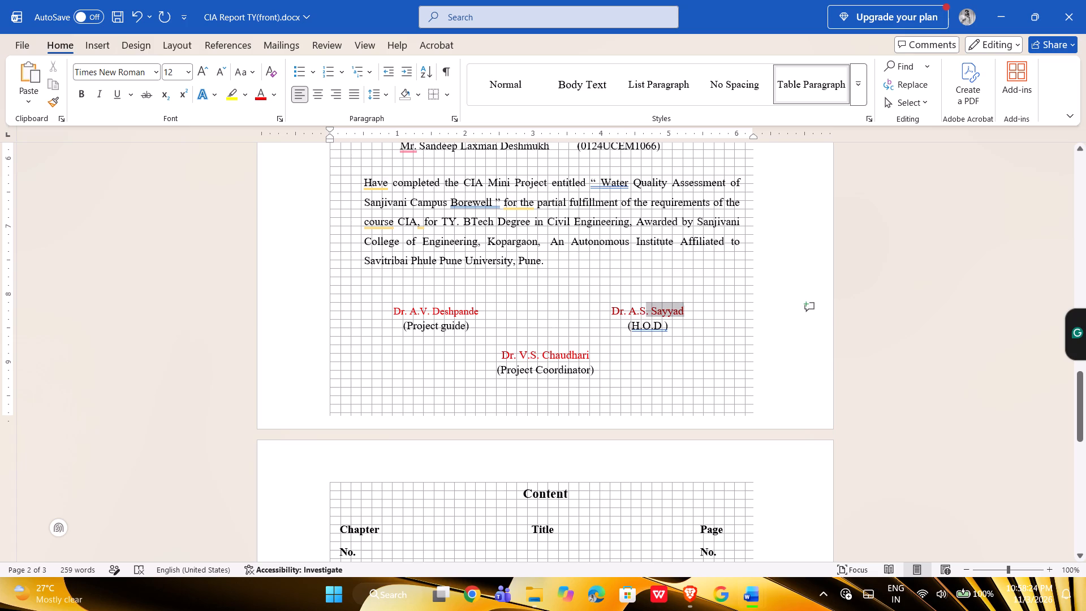
left_click_drag(636, 309, 614, 309)
left_click(706, 352)
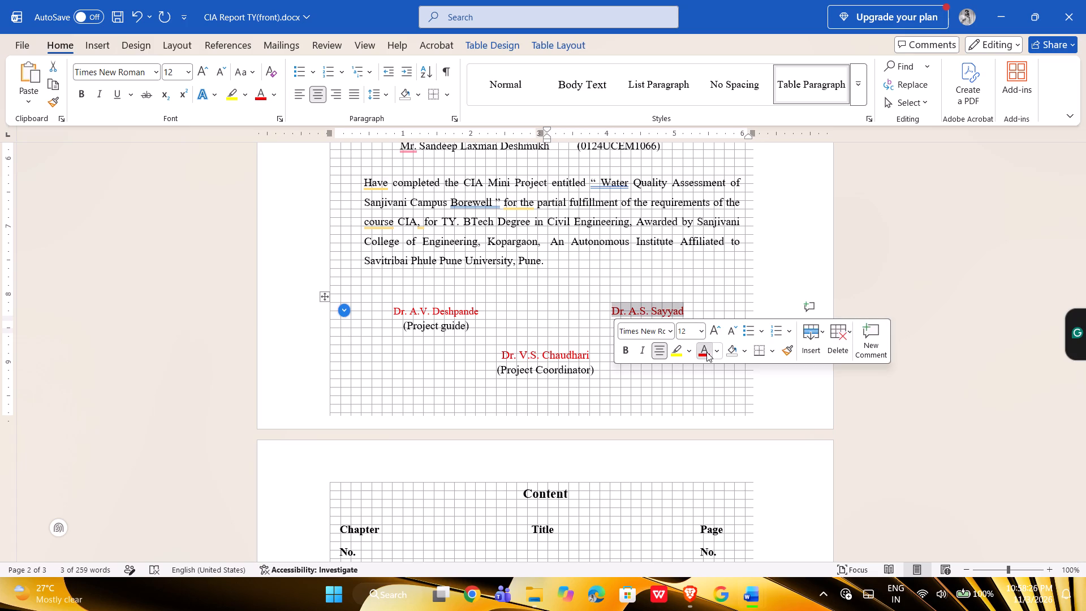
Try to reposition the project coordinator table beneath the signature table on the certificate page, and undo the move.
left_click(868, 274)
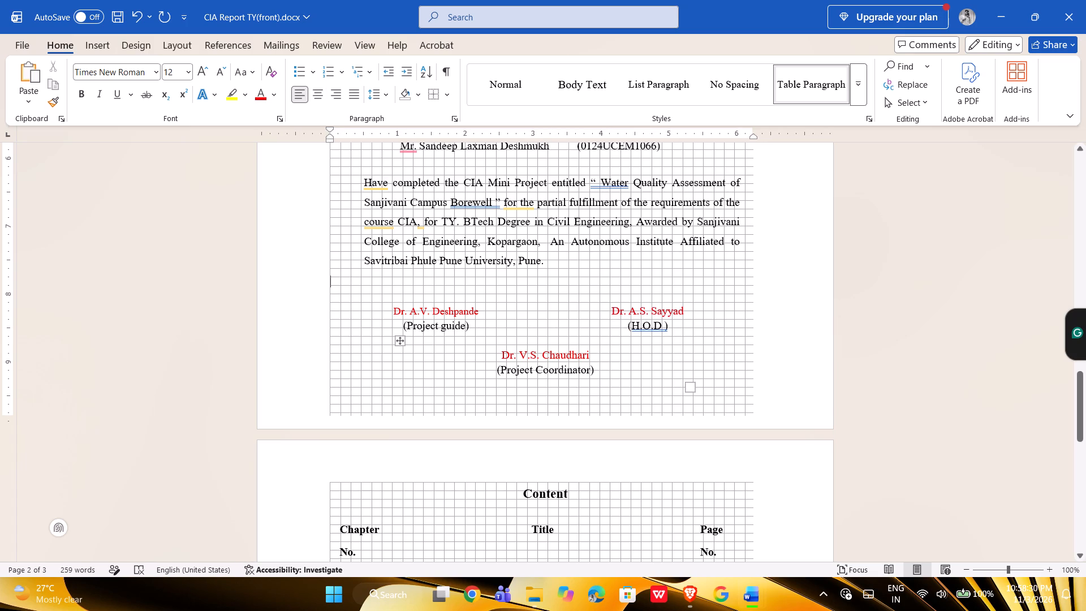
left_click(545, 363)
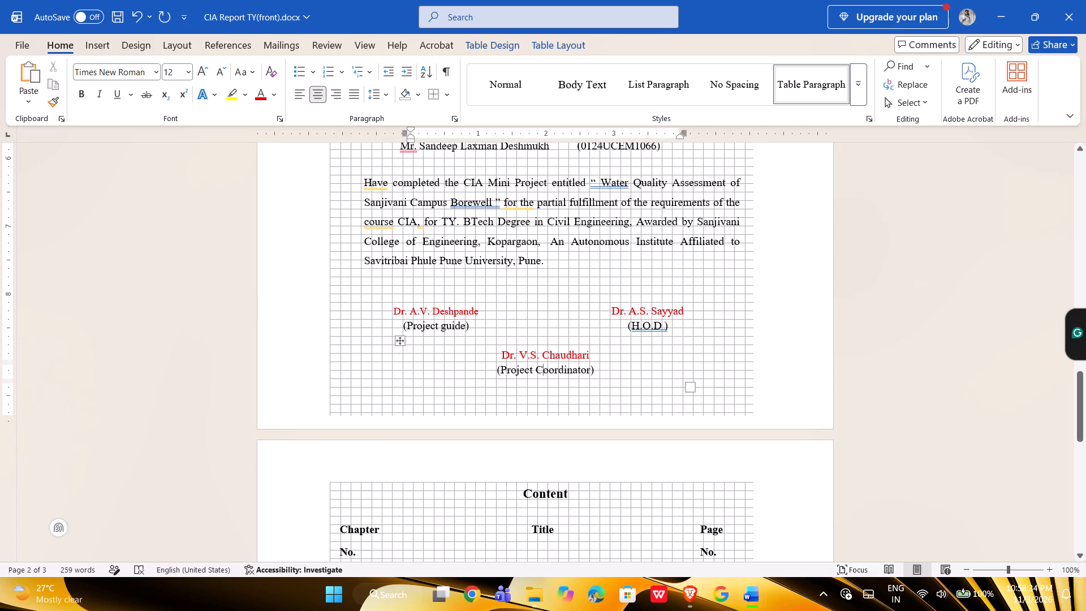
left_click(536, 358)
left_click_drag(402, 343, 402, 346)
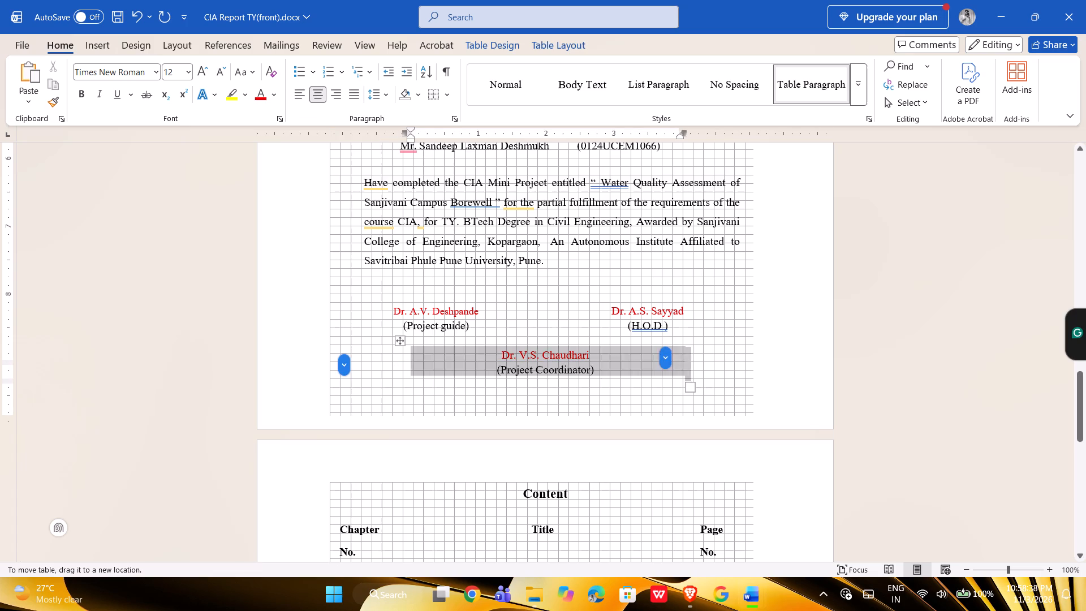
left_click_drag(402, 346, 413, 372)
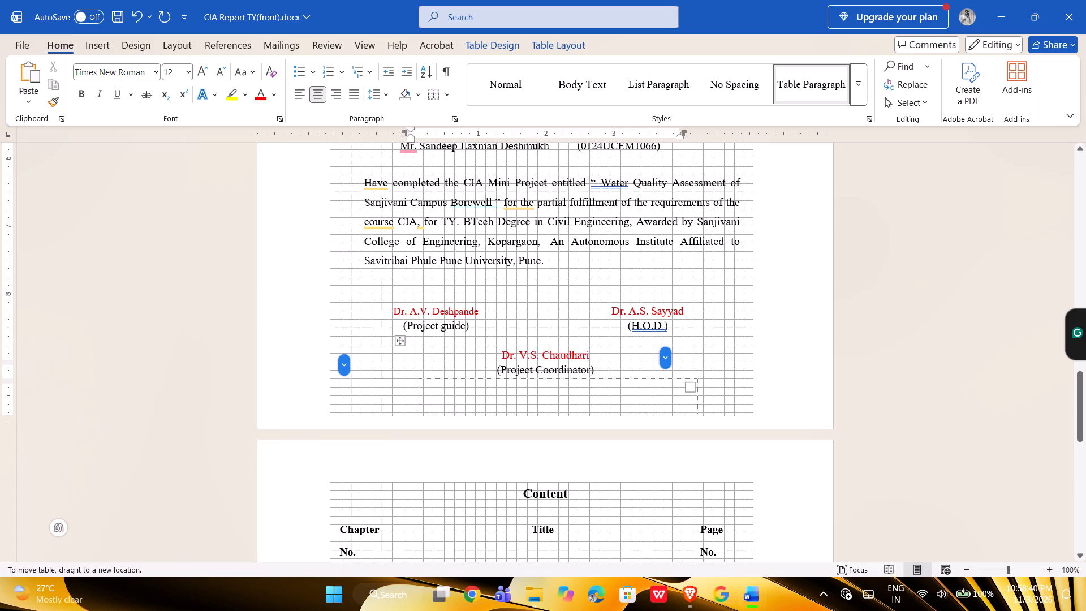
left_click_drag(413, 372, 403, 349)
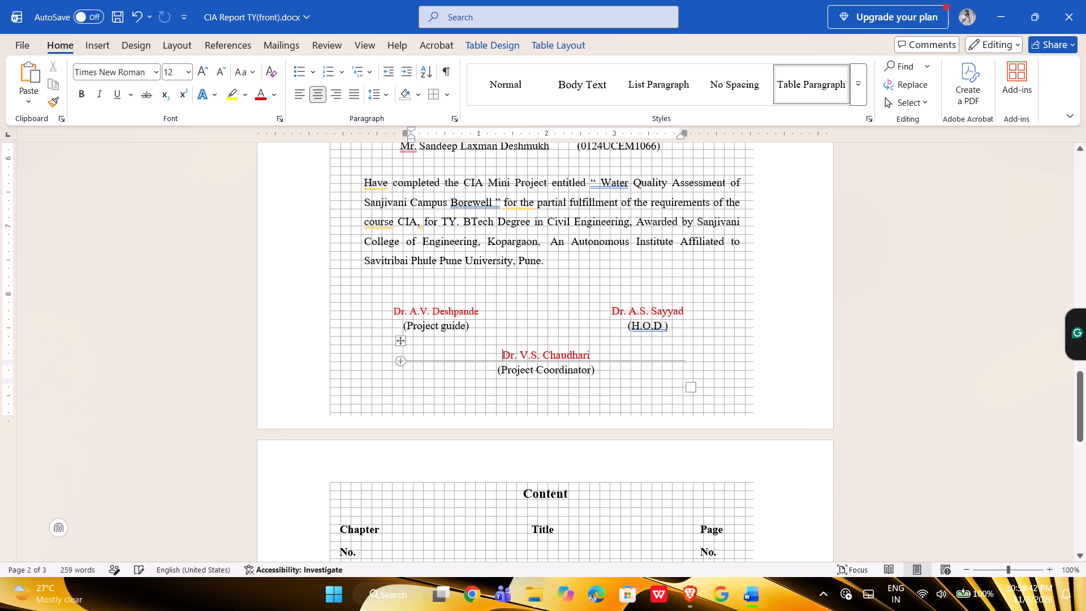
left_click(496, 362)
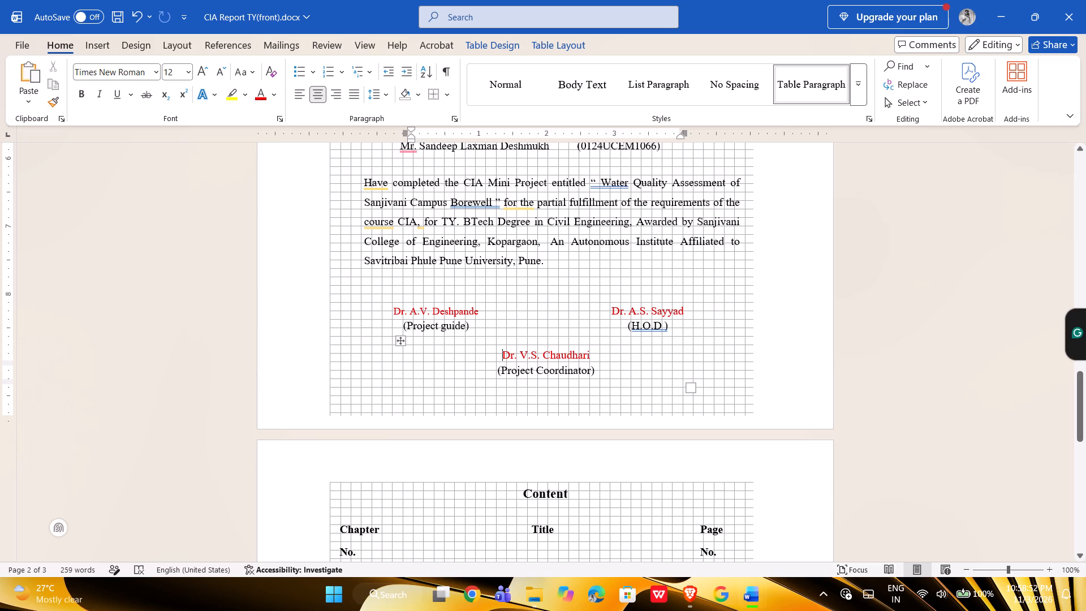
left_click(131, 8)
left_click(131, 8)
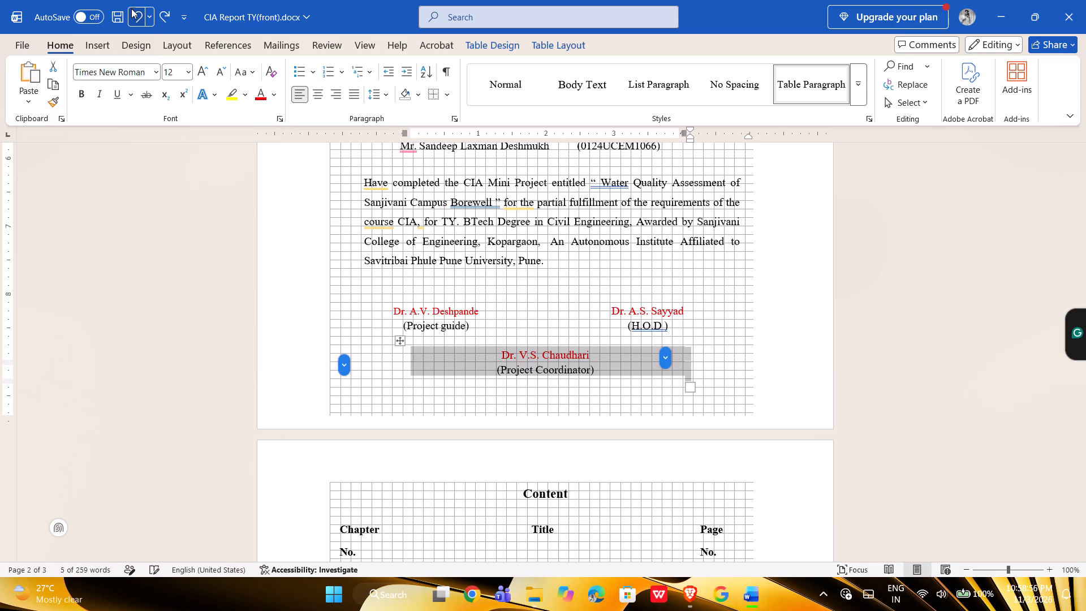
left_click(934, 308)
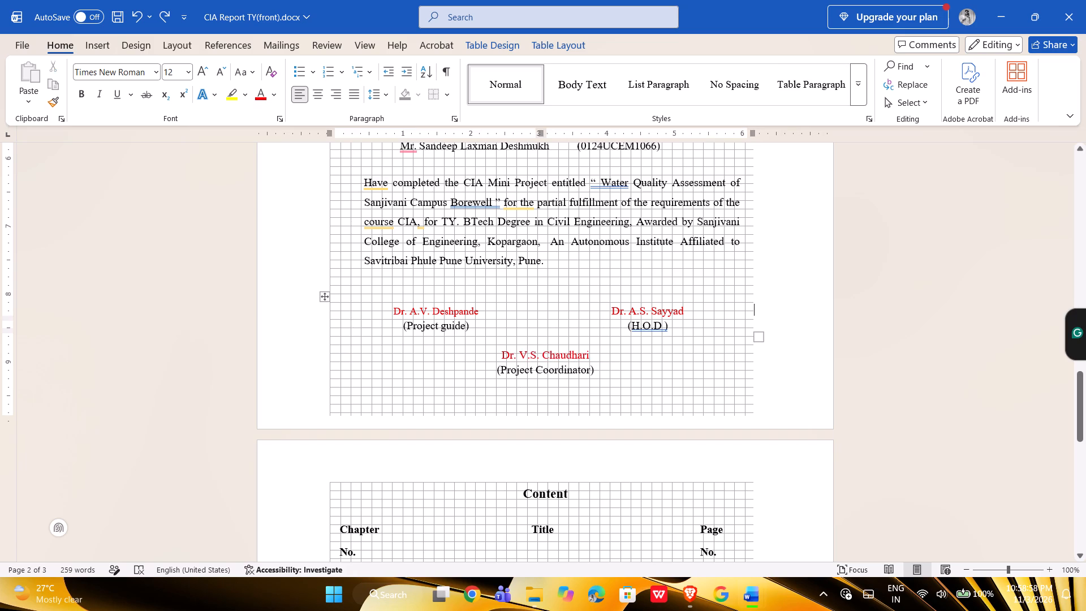
Minimise the edited CIA Report TY(front) document and close the older report with the lathe waste project.
scroll(934, 308, "down", 2)
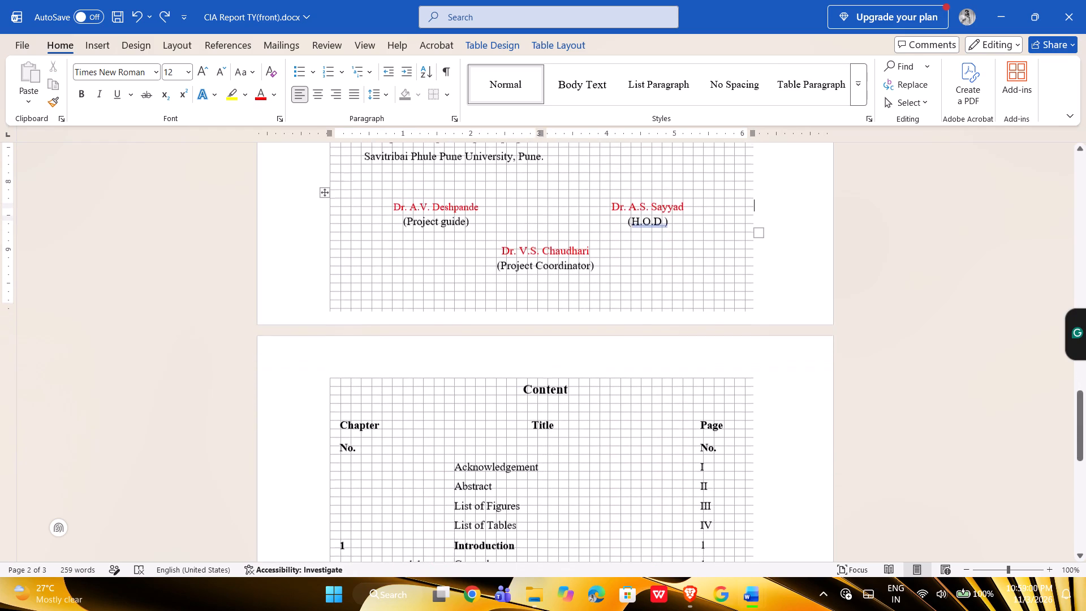
scroll(934, 308, "down", 3)
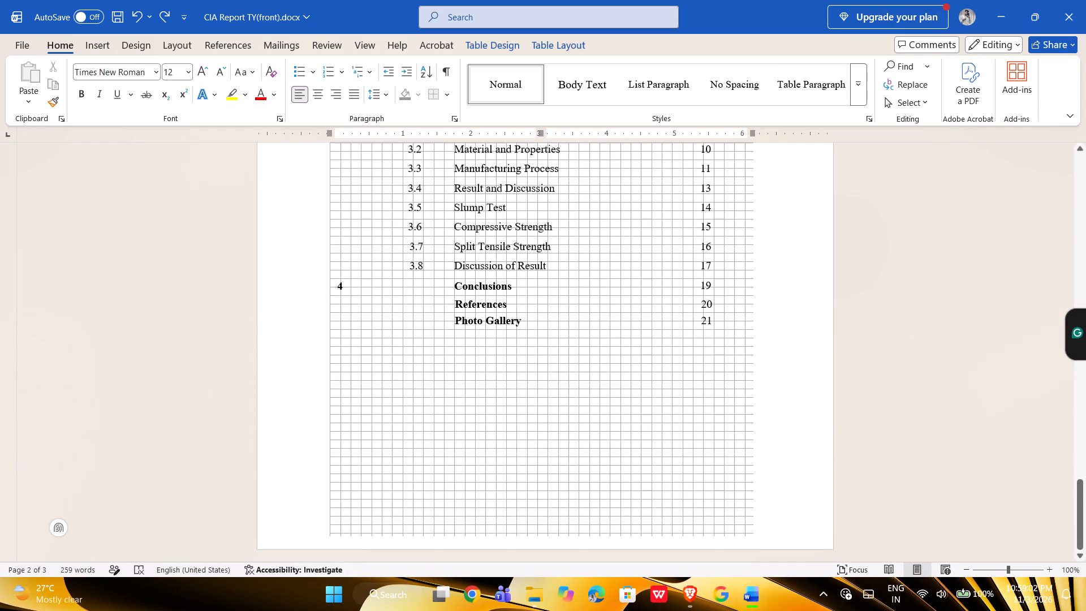
scroll(934, 308, "up", 2)
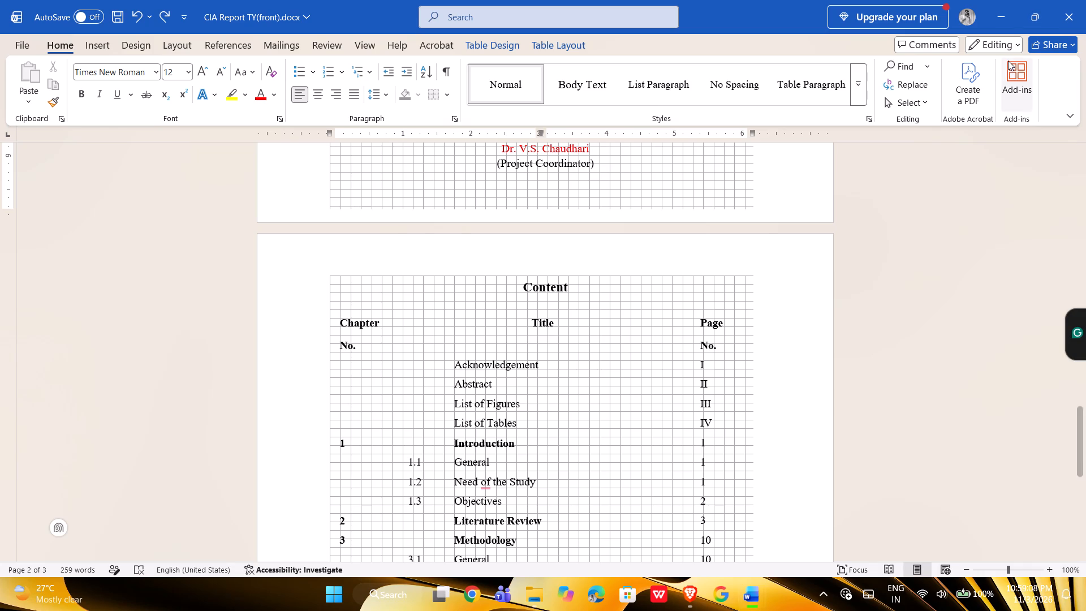
left_click(1001, 20)
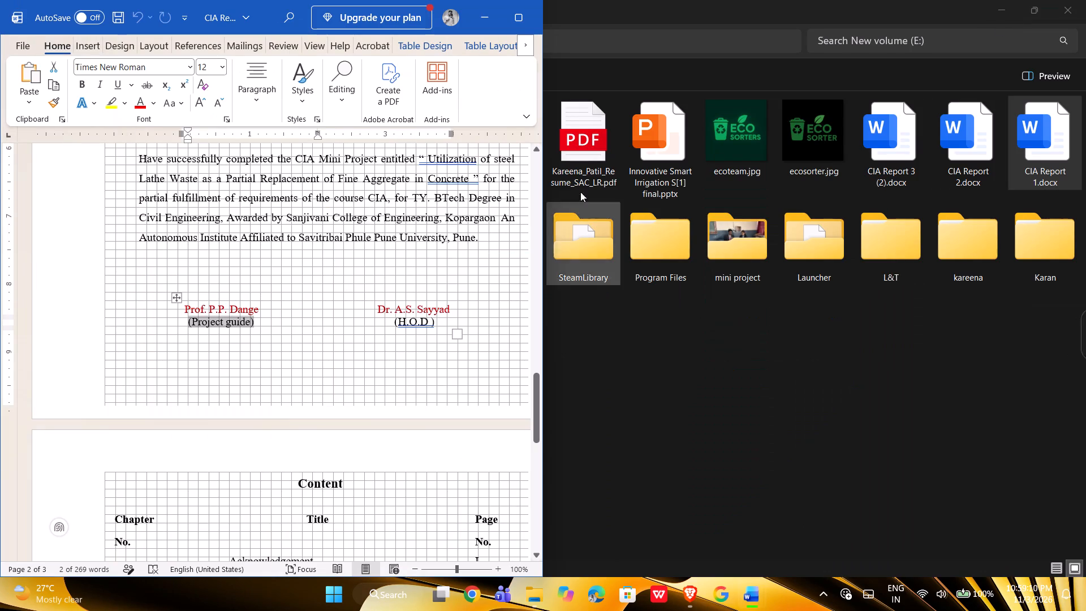
scroll(423, 359, "down", 7)
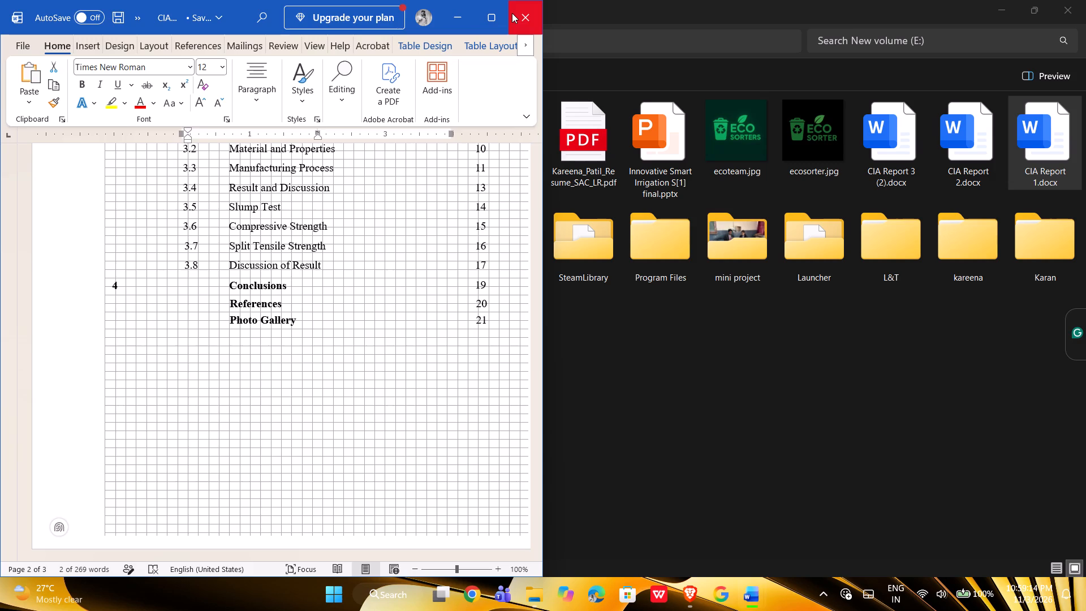
left_click(512, 13)
Open CIA Report 2.docx from the E: drive and enable it for editing.
left_click(966, 175)
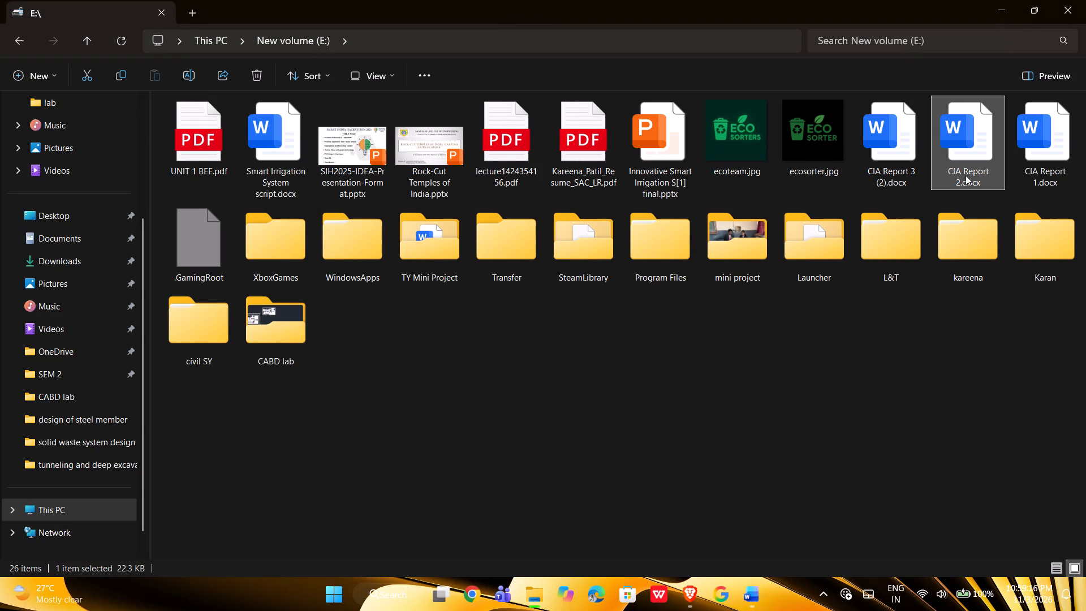
key("Return")
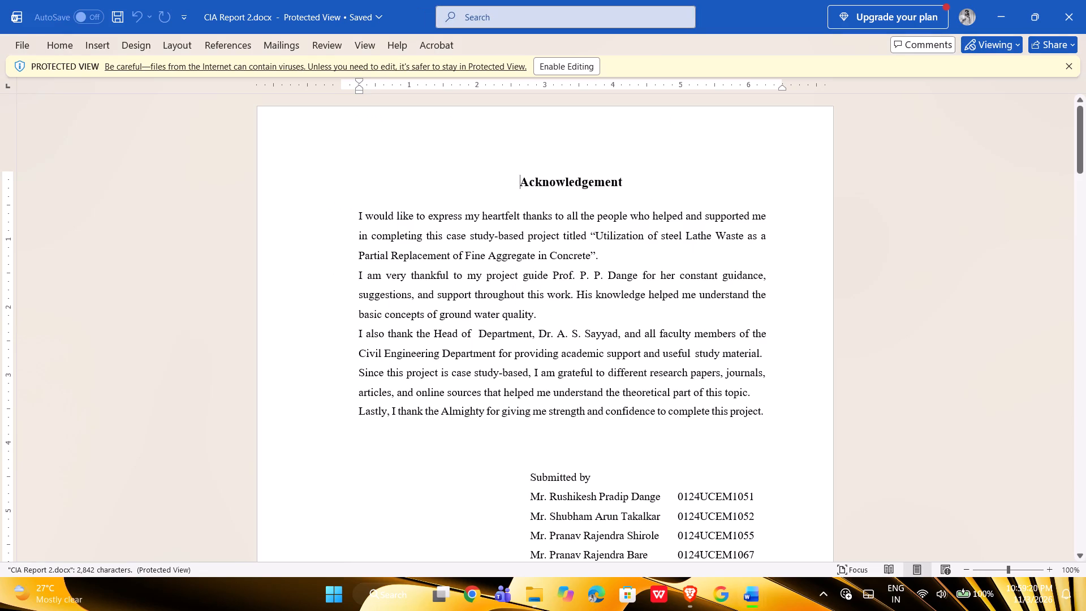
left_click(558, 72)
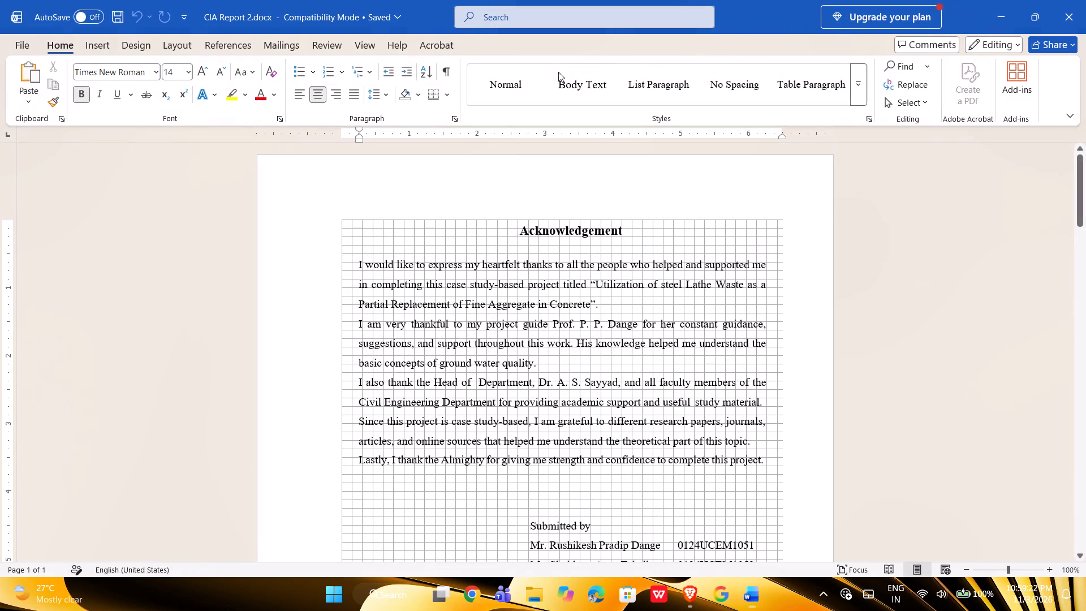
Look through CIA Report 2 from the Acknowledgement to the List of Tables to see what needs updating.
scroll(674, 319, "down", 2)
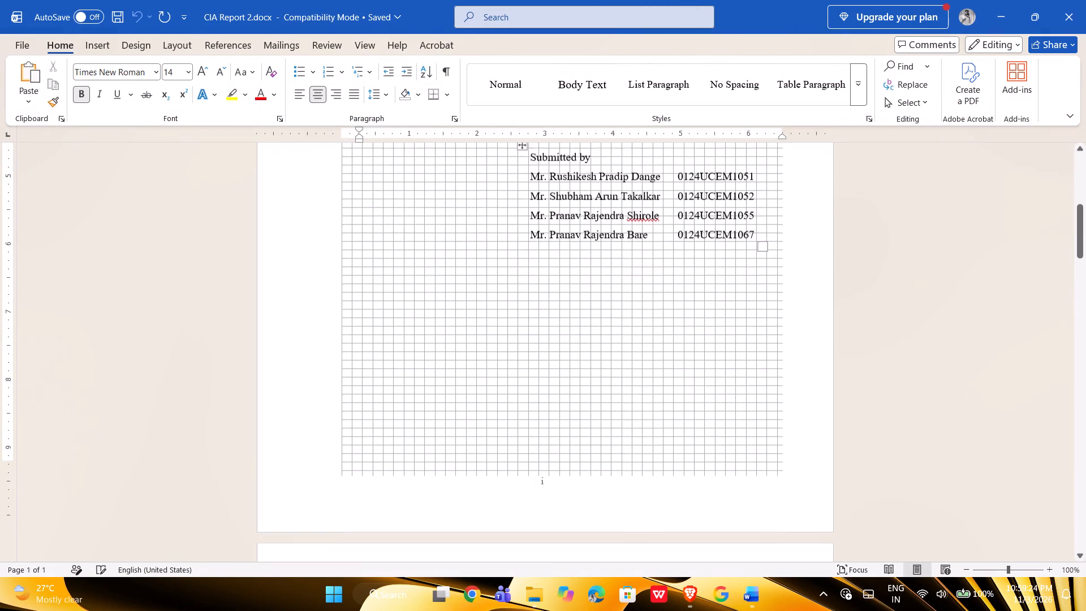
scroll(674, 319, "down", 7)
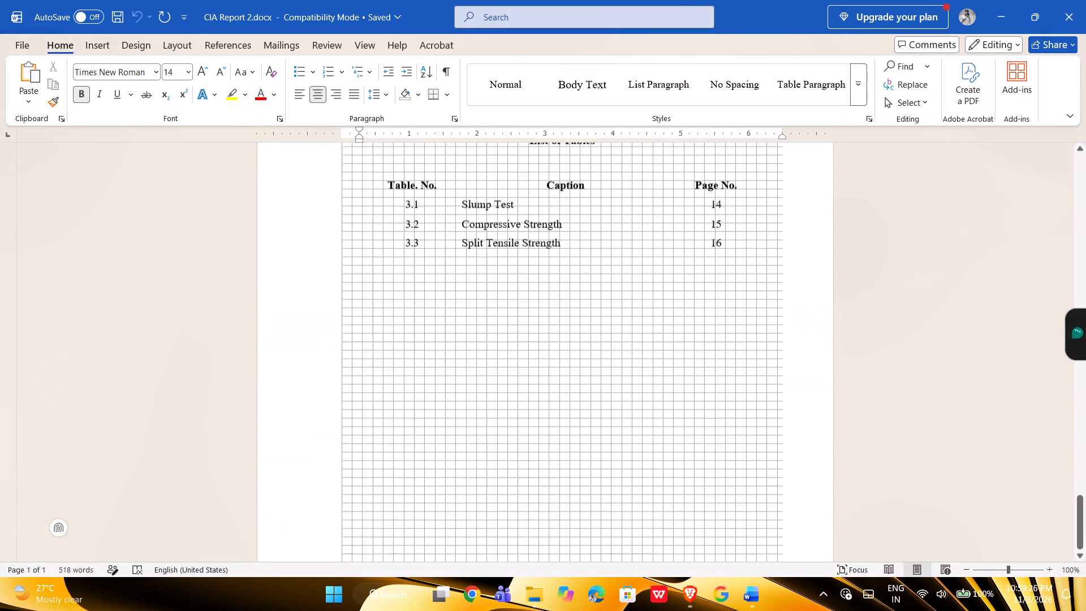
scroll(674, 319, "down", 5)
scroll(674, 319, "up", 11)
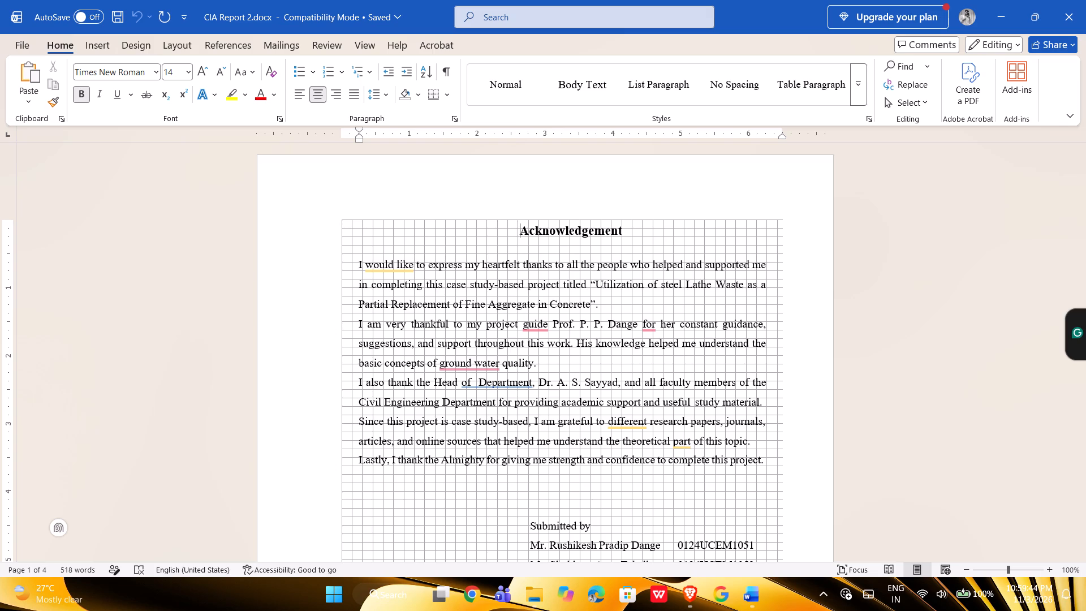
Replace the fourth student's roll number in the Acknowledgement's Submitted by table with the one on the title page.
scroll(714, 432, "down", 1)
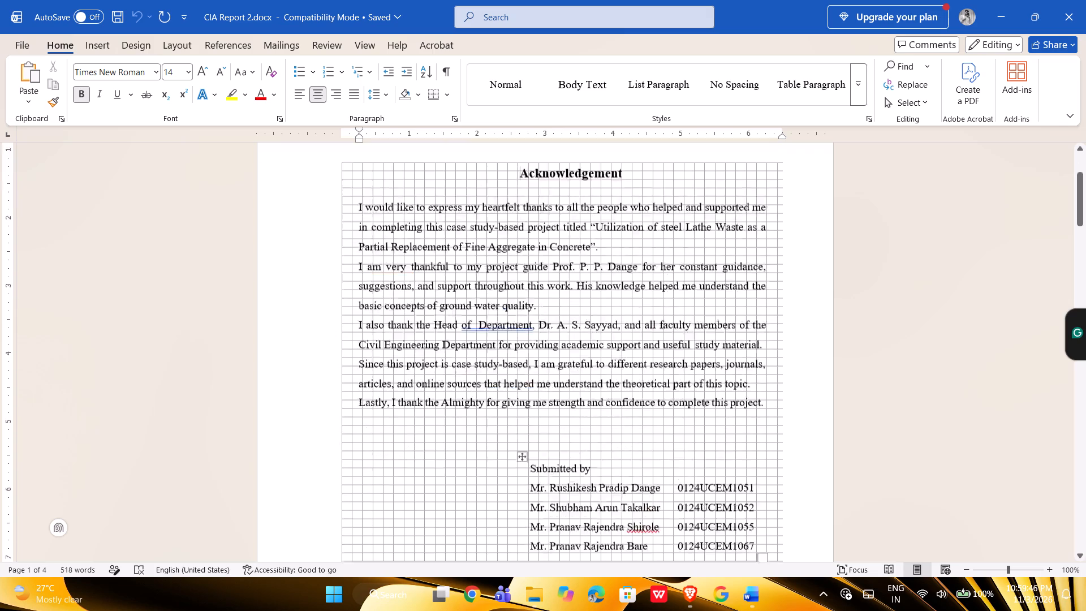
scroll(714, 432, "down", 1)
left_click(752, 348)
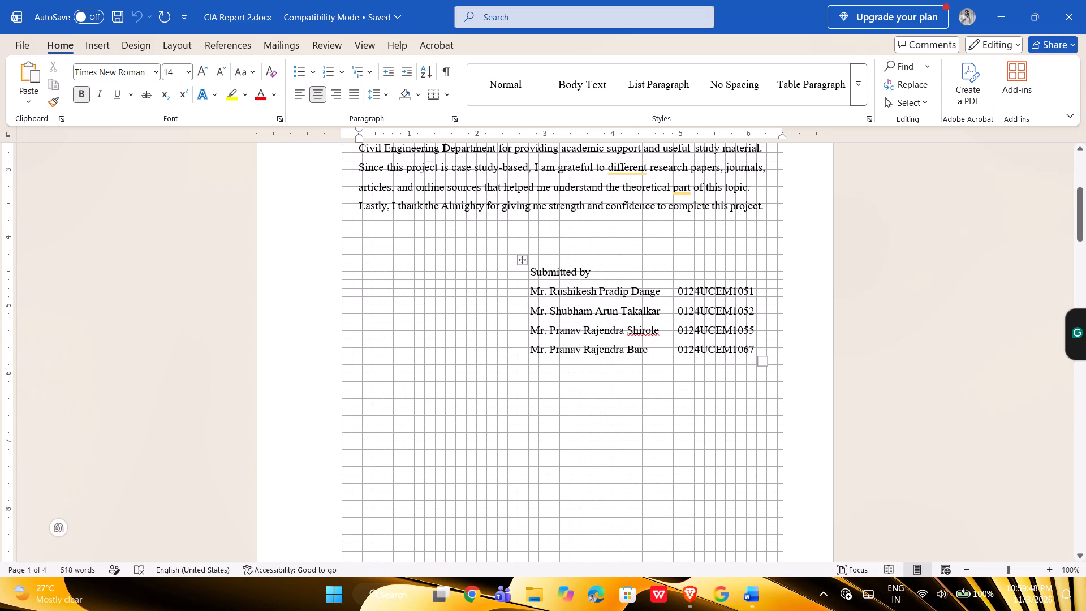
key("BackSpace")
key("BackSpace")
key("BackSpace")
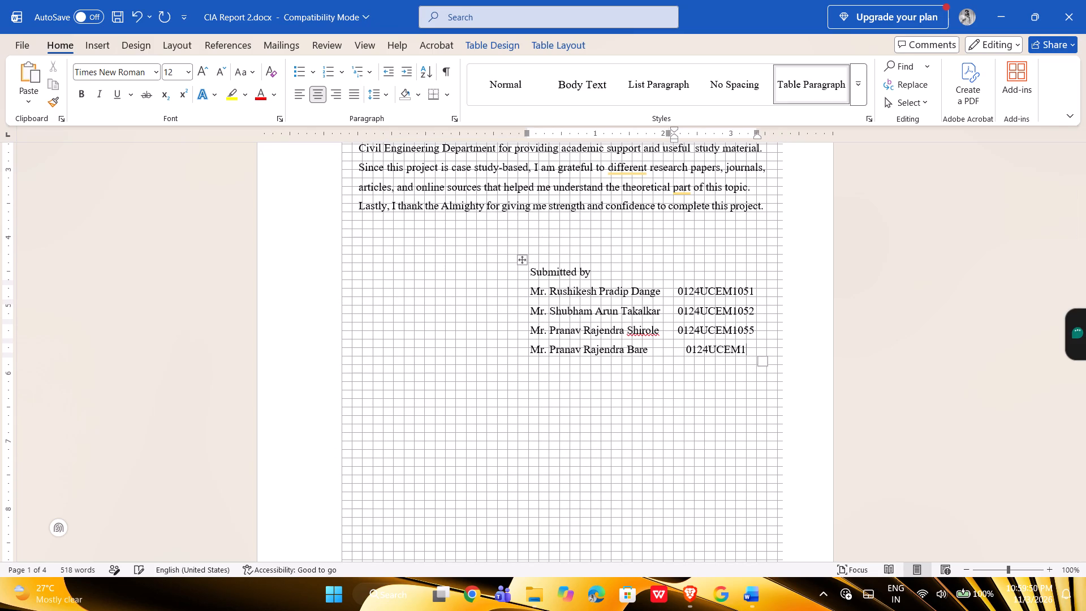
key("0")
type("66")
Change the third student's roll number in the Submitted by table to match the title page.
key("Up")
key("Up")
key("Down")
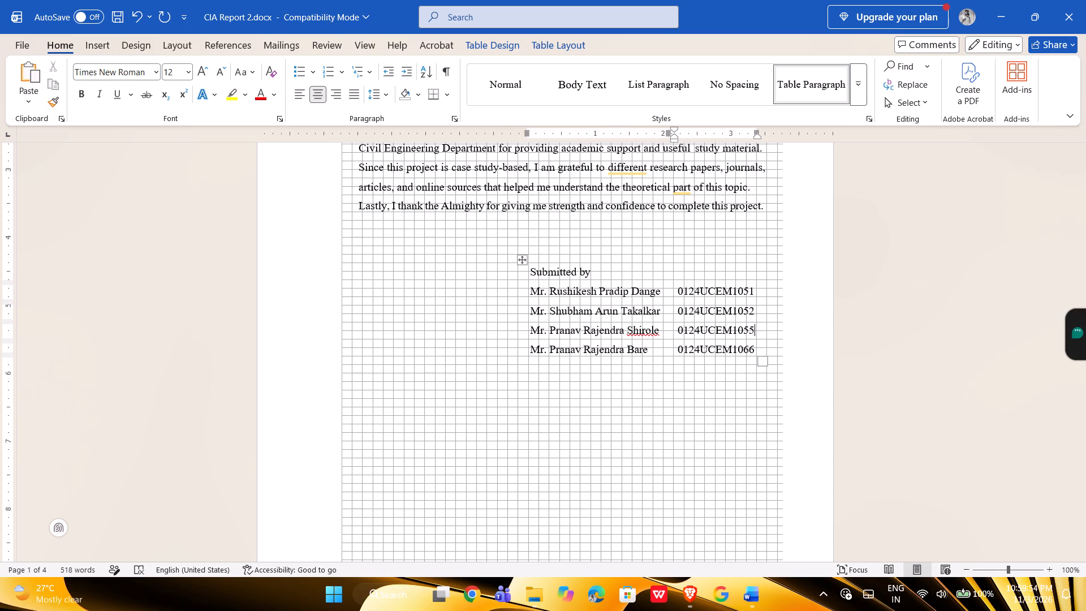
key("BackSpace")
key("BackSpace")
type("40")
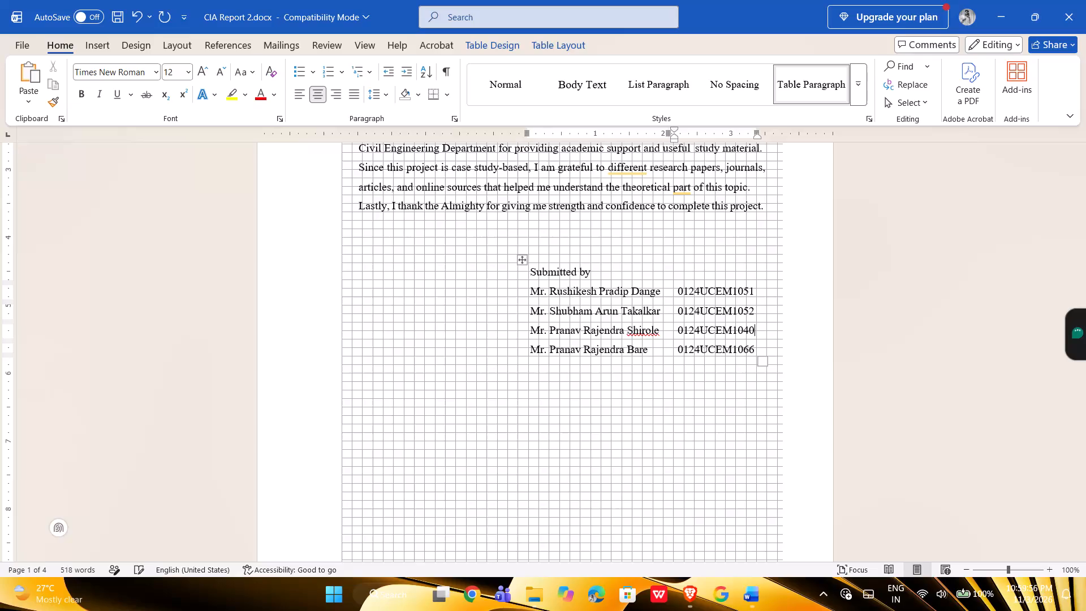
Change the second student's roll number in the Submitted by table to match the title page.
key("Up")
key("BackSpace")
key("BackSpace")
type("26")
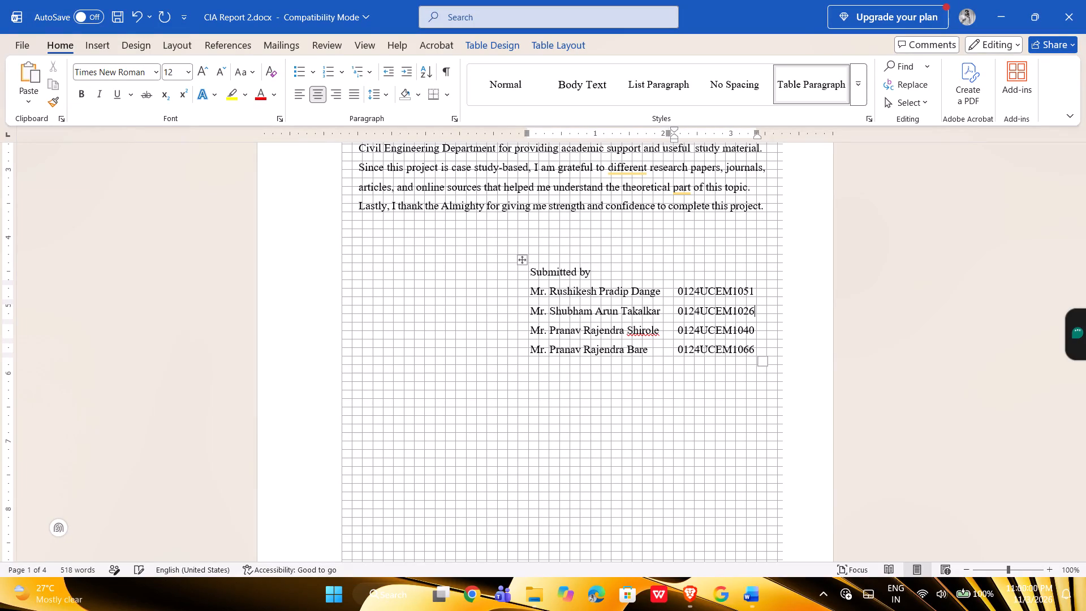
Change the first student's roll number in the Submitted by table to match the title page.
key("Up")
key("Up")
key("Down")
key("BackSpace")
key("BackSpace")
type("05")
Arrange CIA Report 2 side by side with the front-pages report for copying the student names.
key("Left")
key("Left")
key("Left")
key("Left")
key("Left")
key("Left")
key("Left")
key("Left")
key("Left")
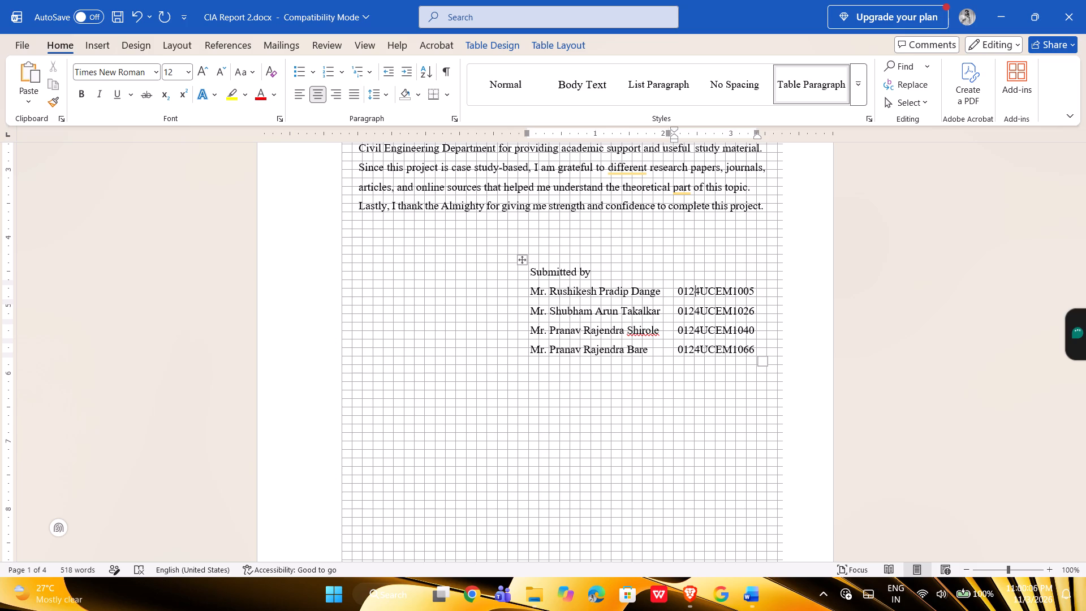
key("Left")
key("Left")
key("Left")
key("Left")
key("Left")
key("Right")
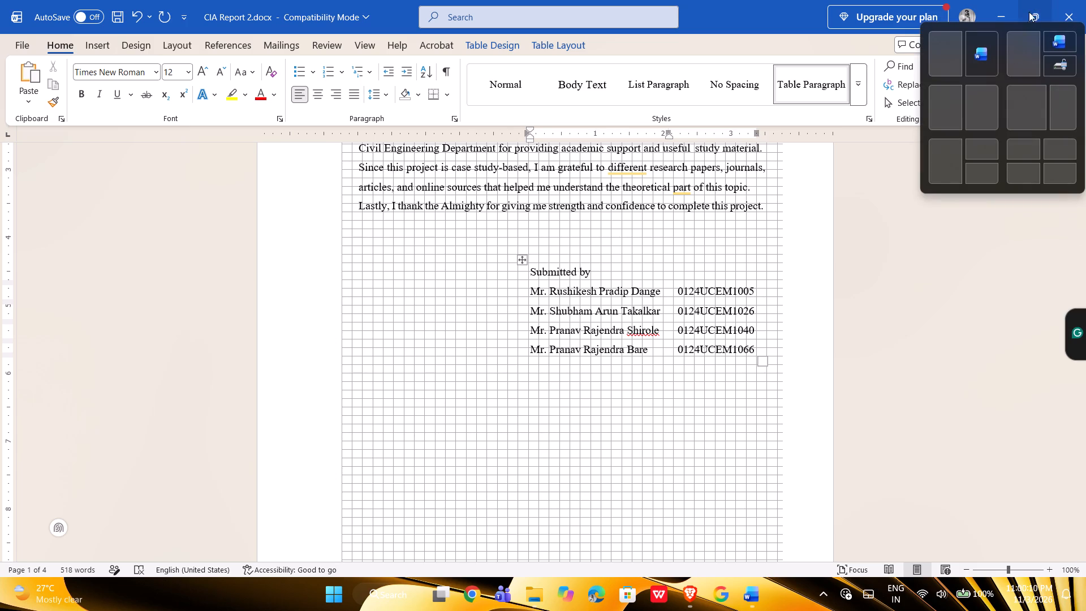
left_click(984, 98)
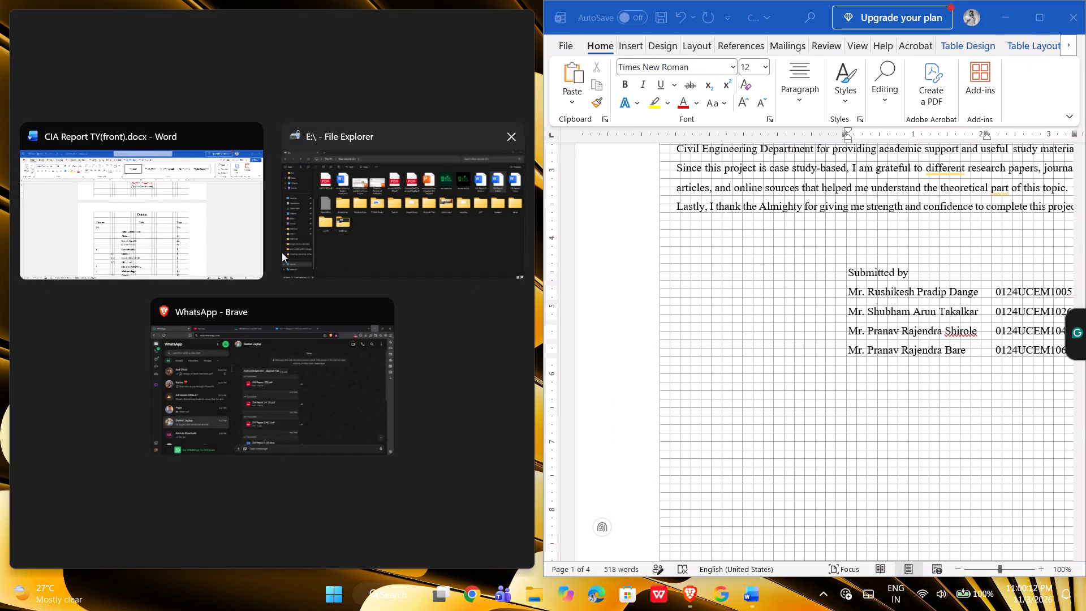
Replace the first student's name in CIA Report 2's Submitted by table with the first name copied from the front report's title page.
left_click(213, 245)
scroll(260, 298, "up", 11)
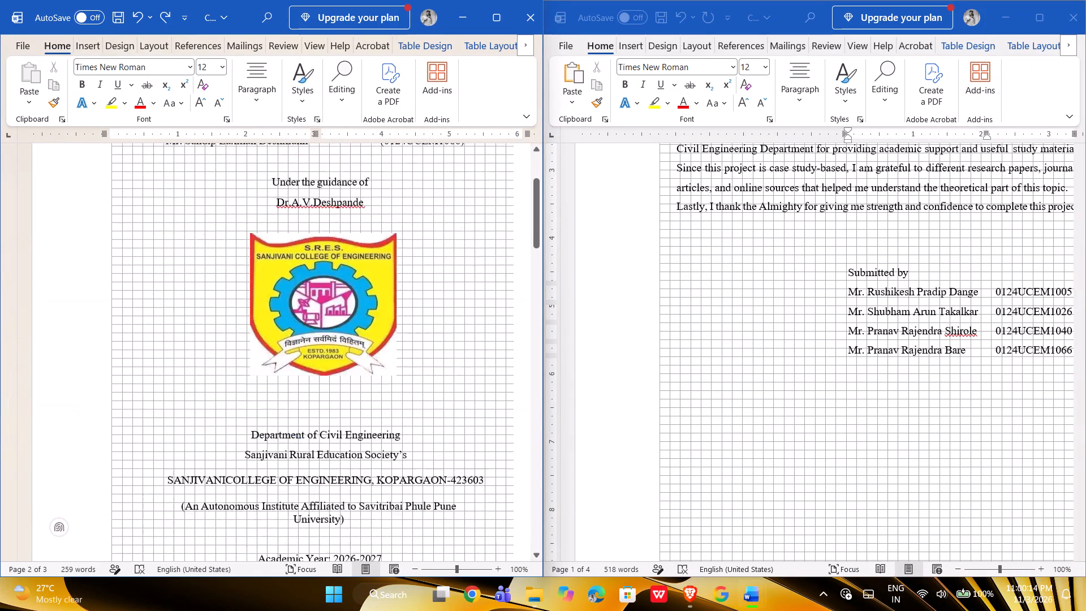
scroll(260, 298, "up", 8)
left_click(300, 363)
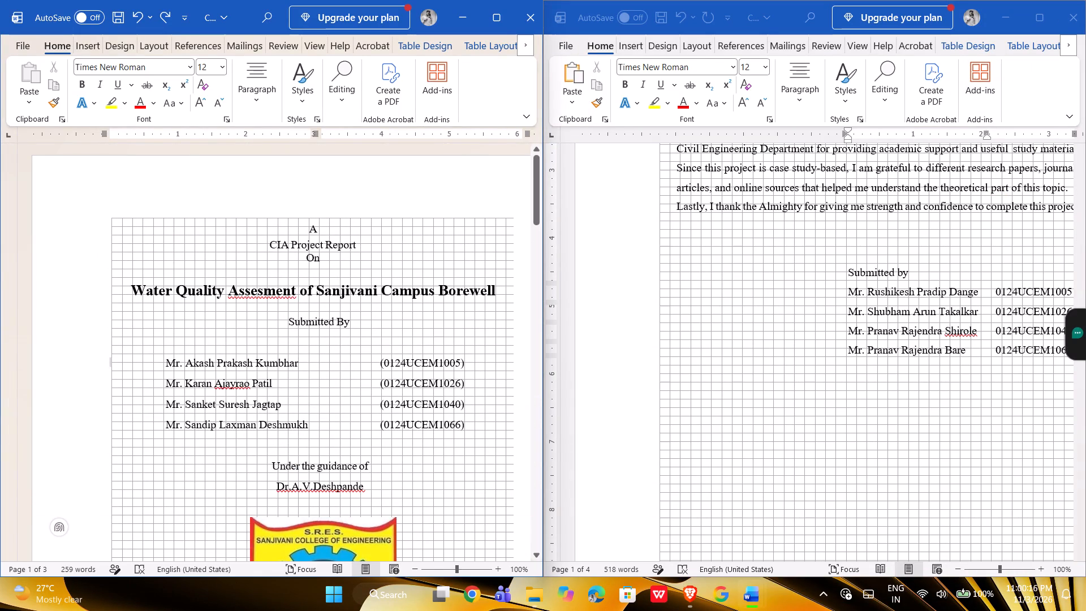
left_click(299, 363)
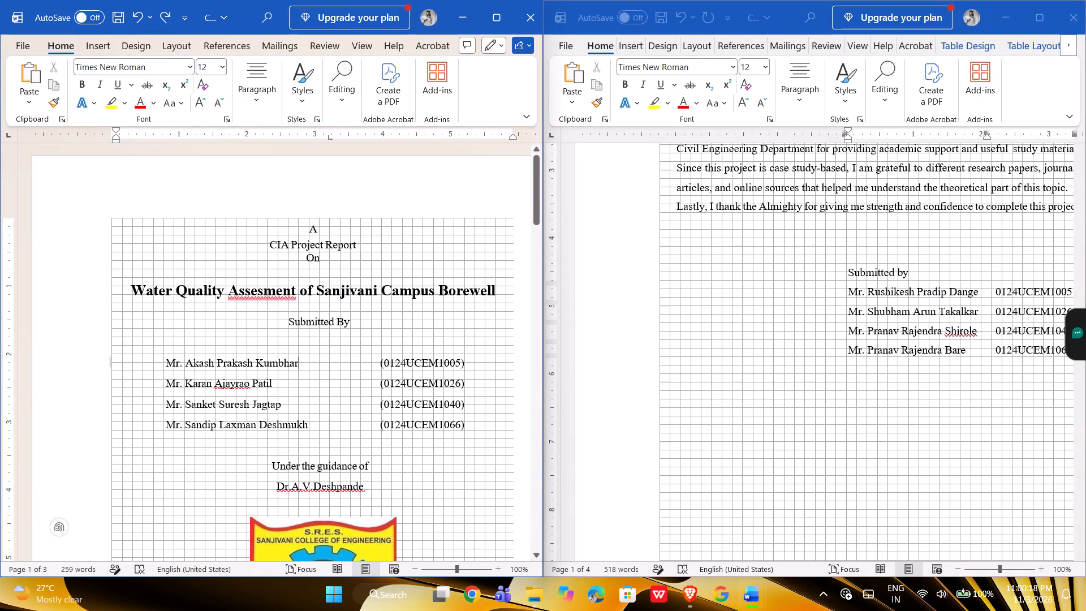
left_click_drag(299, 363, 183, 369)
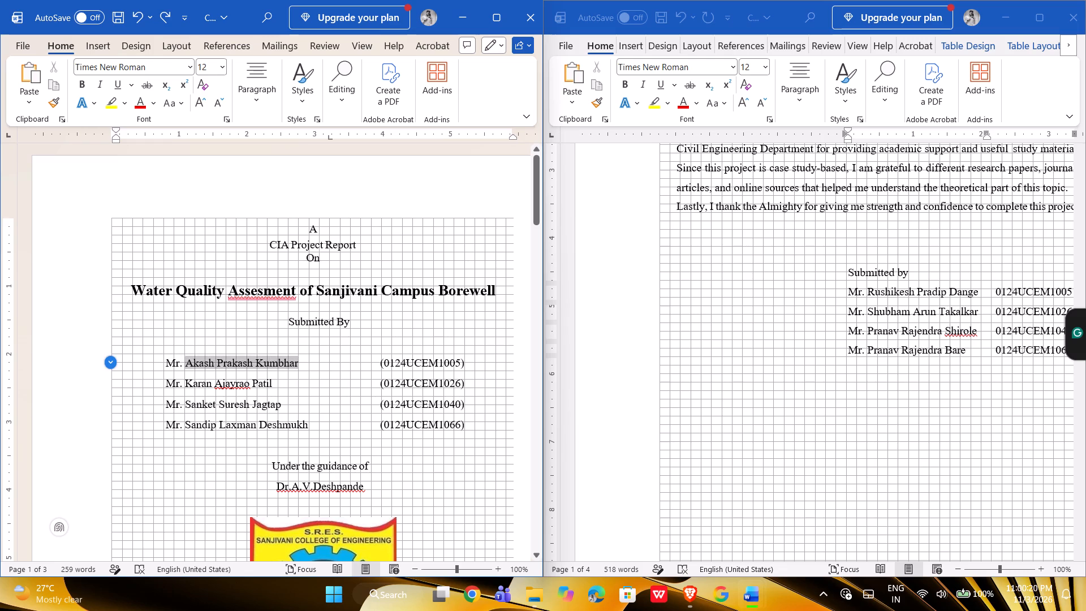
left_click_drag(183, 369, 187, 367)
key("ctrl+c")
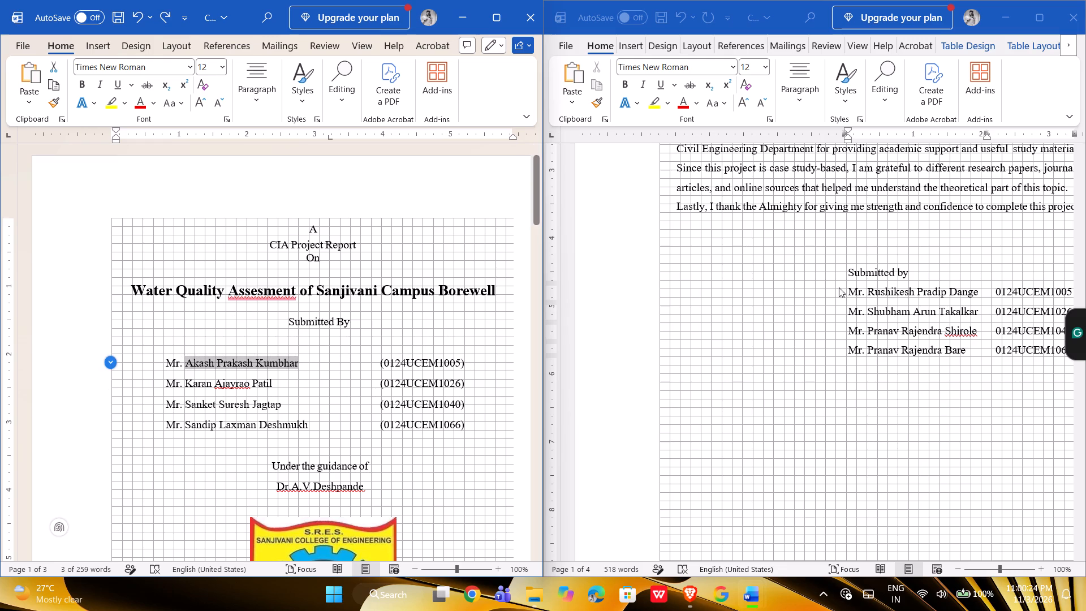
left_click(969, 294)
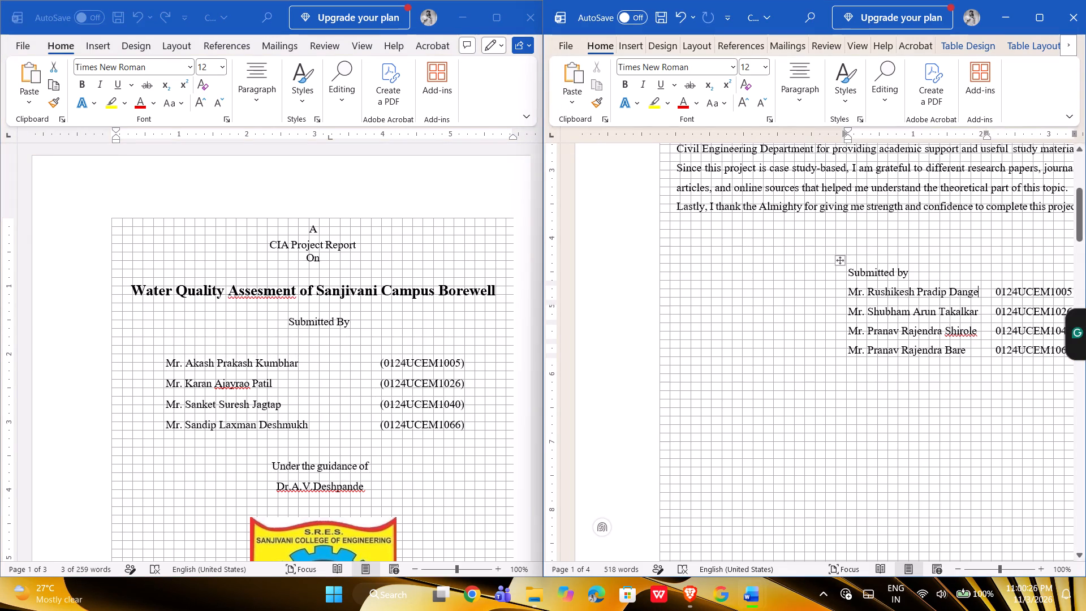
left_click_drag(980, 294, 891, 299)
key("ctrl+v")
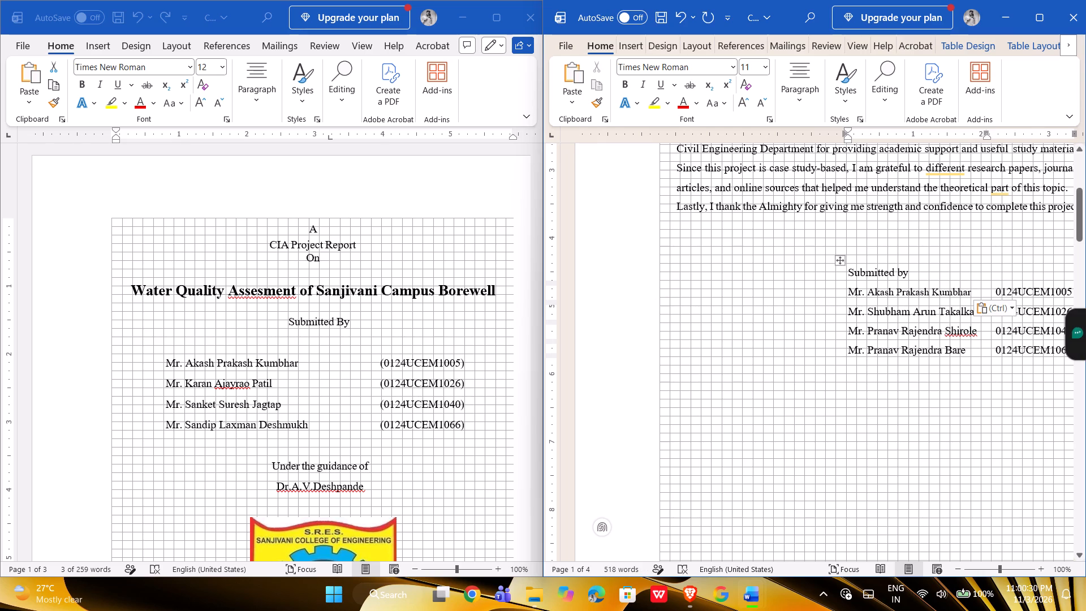
Replace the second student's name in the Submitted by table with the second name copied from the title page, keeping the Mr. prefix.
left_click(268, 385)
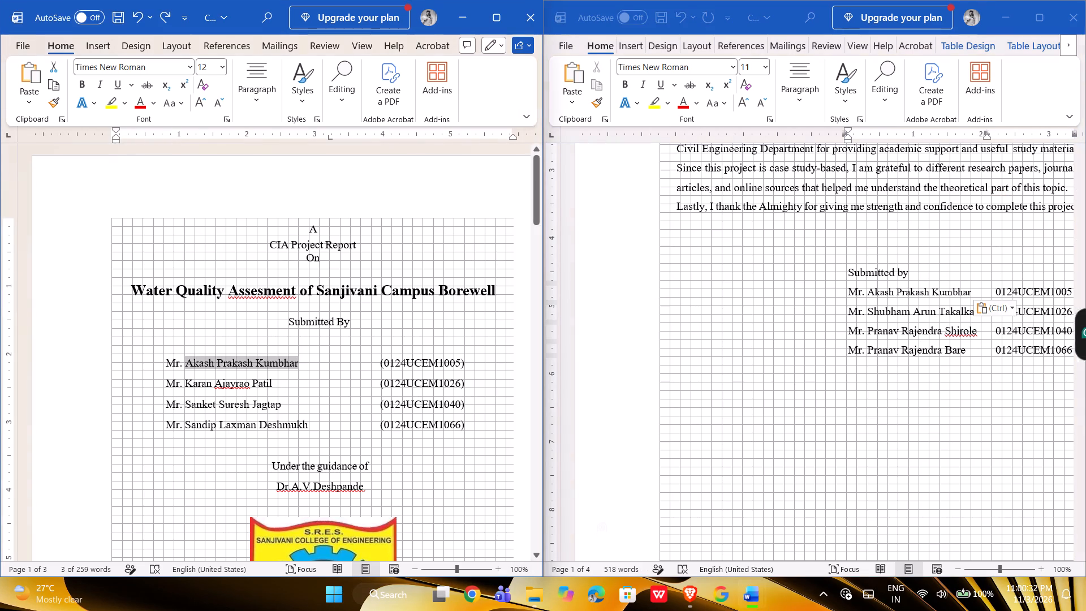
left_click(272, 385)
left_click_drag(272, 385, 199, 385)
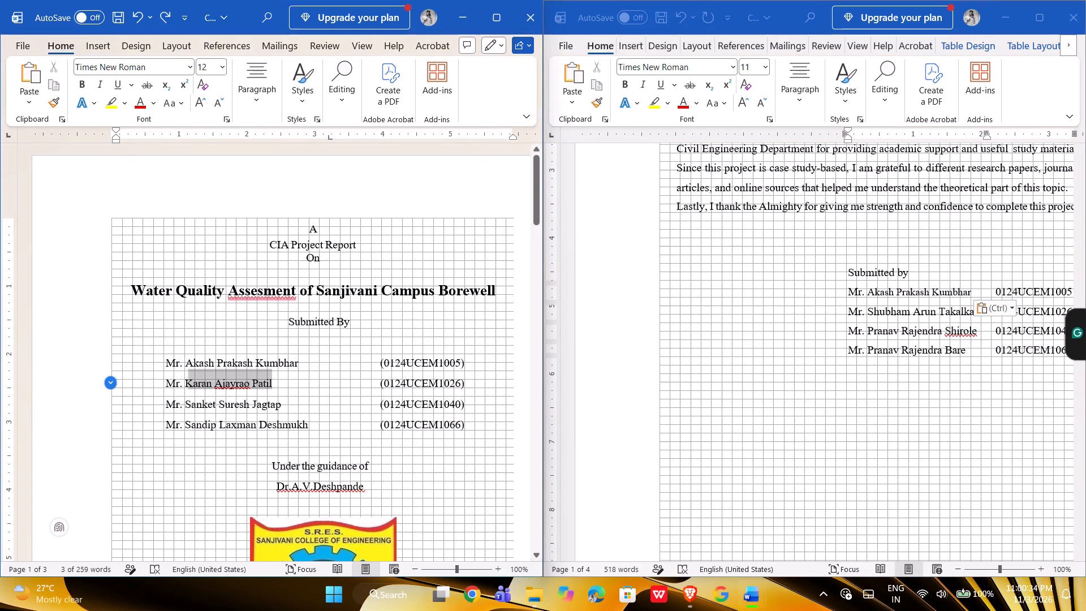
left_click_drag(199, 385, 192, 385)
key("ctrl+c")
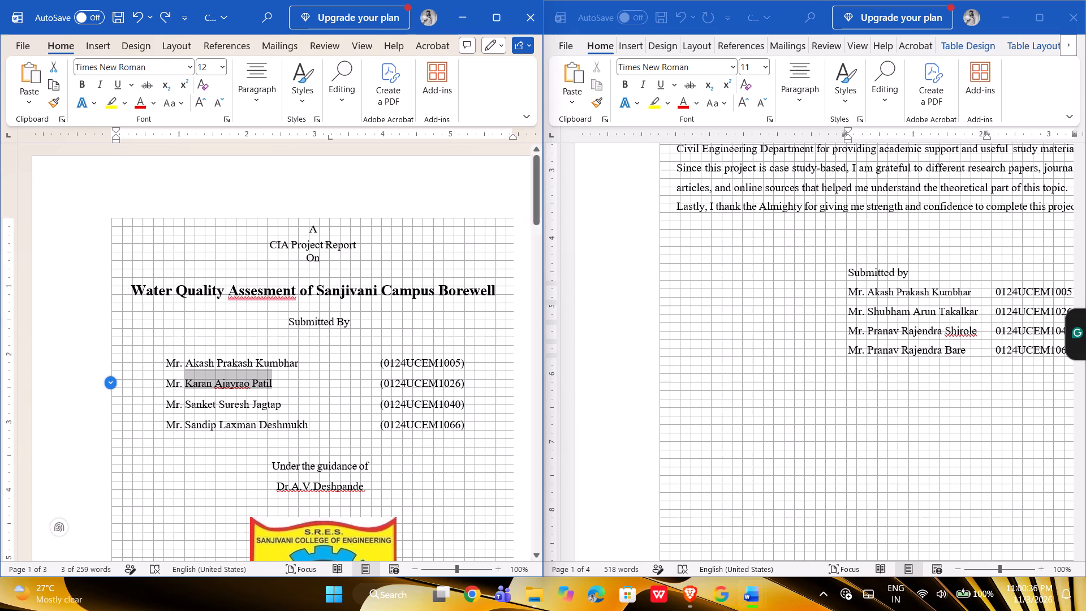
left_click(977, 313)
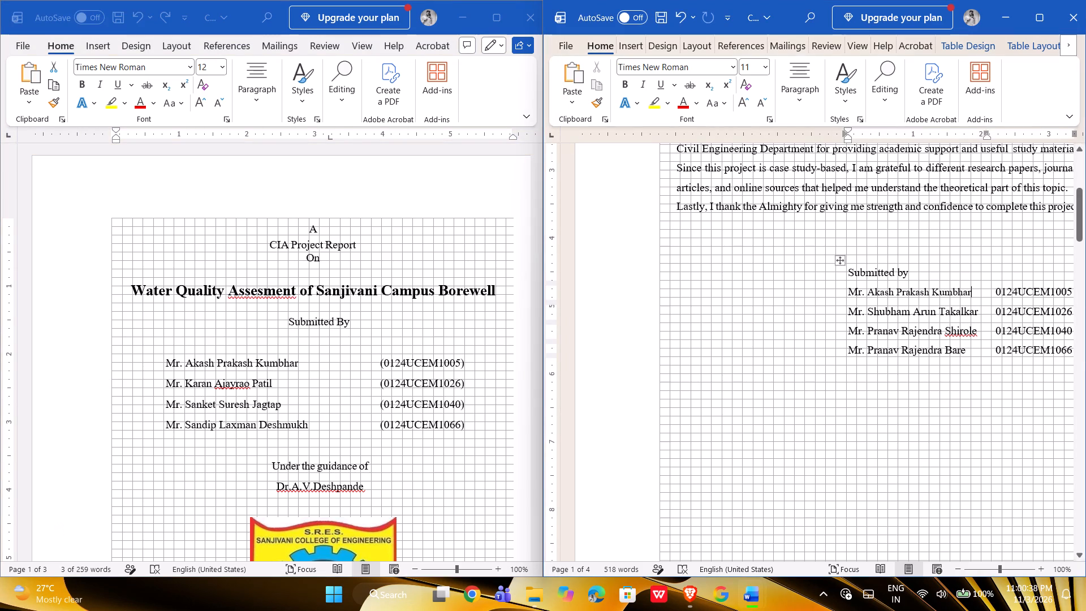
left_click(977, 313)
left_click(977, 313)
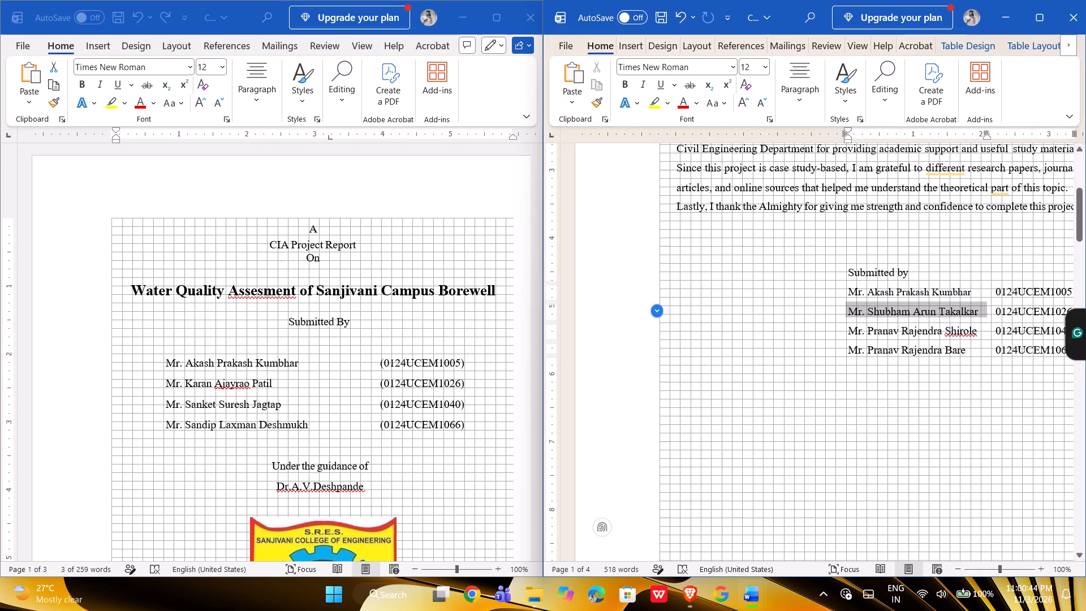
left_click(980, 317)
left_click_drag(979, 315, 889, 315)
key("ctrl+v")
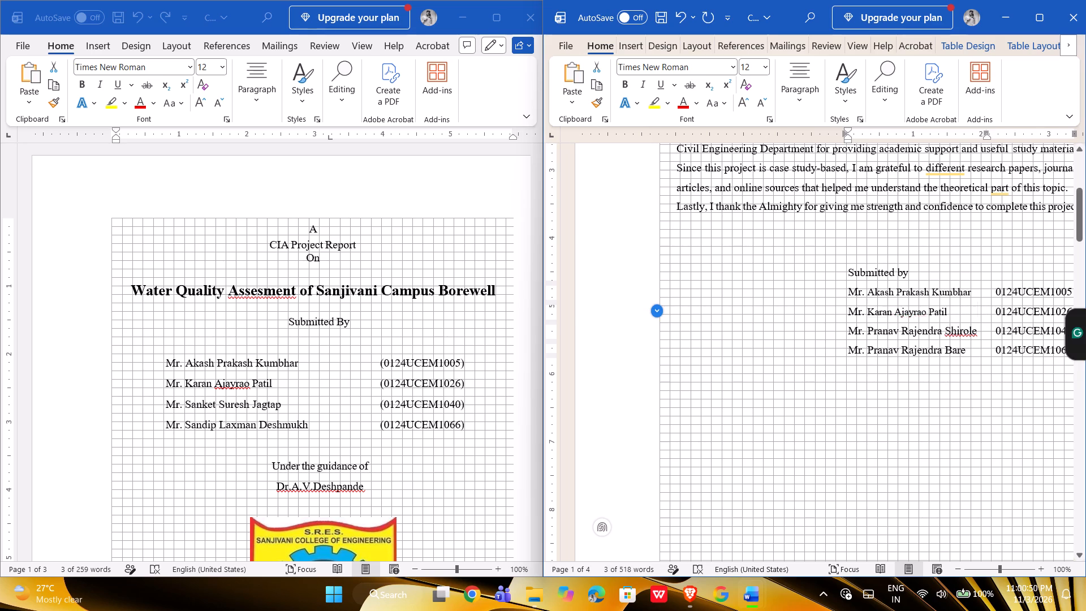
Replace the third student's name in the Submitted by table with the third name copied from the title page, keeping the Mr. prefix.
left_click(280, 405)
left_click(280, 405)
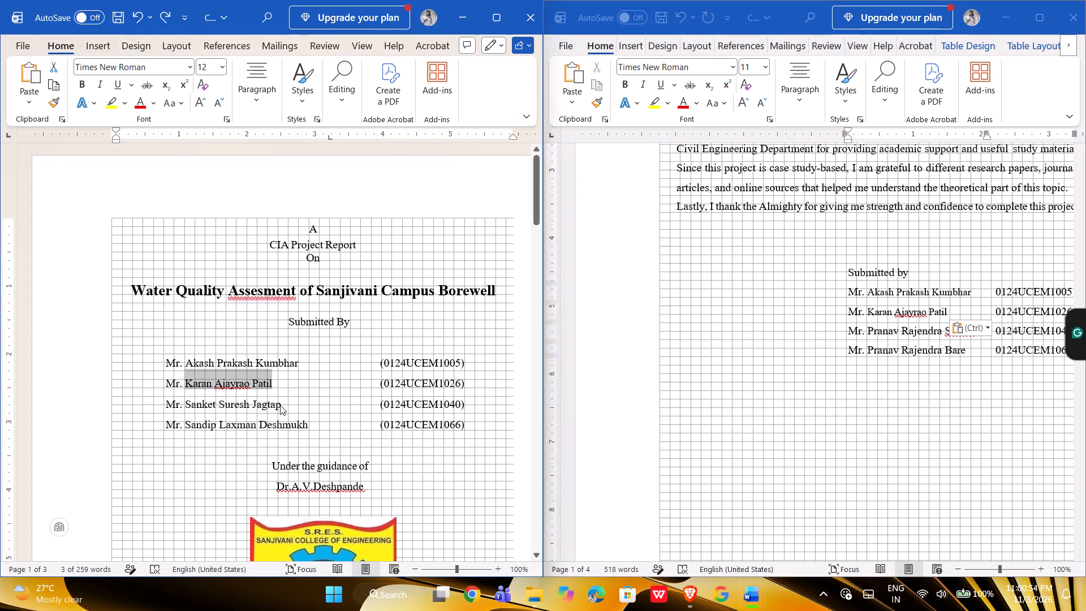
left_click(280, 405)
left_click_drag(283, 405, 219, 407)
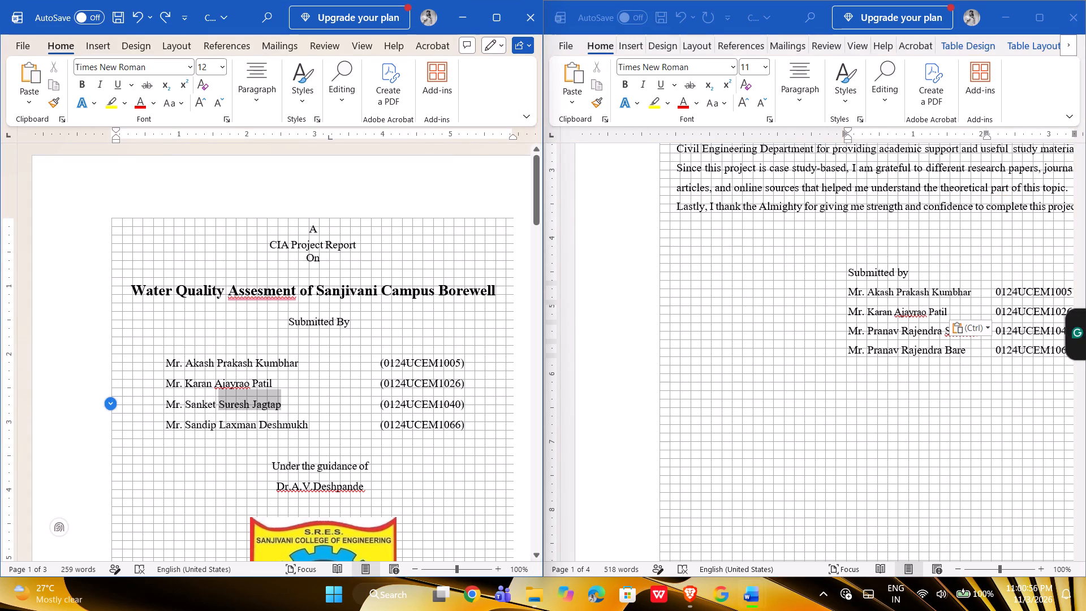
left_click_drag(219, 407, 199, 407)
key("ctrl+c")
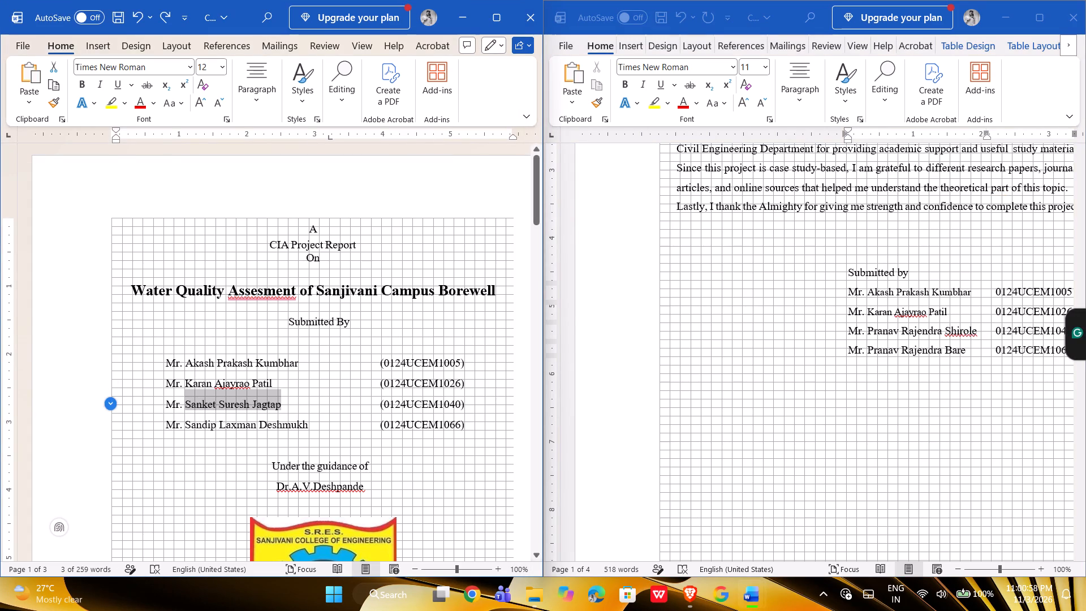
left_click(973, 334)
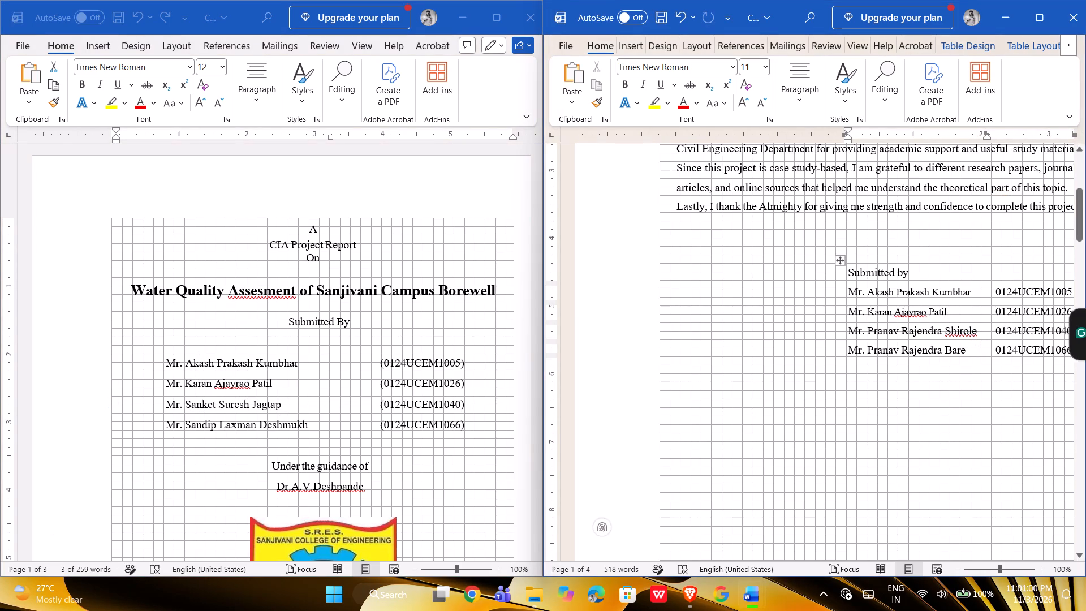
left_click(977, 332)
left_click_drag(977, 332, 885, 334)
key("ctrl+v")
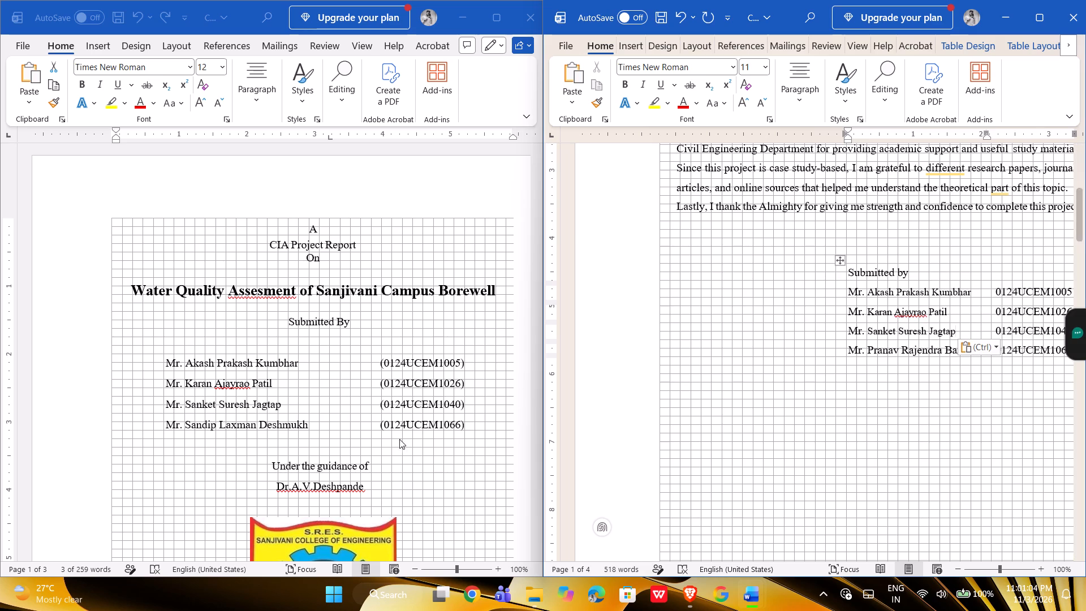
Replace the fourth student's name in the Submitted by table with the fourth name from the title page.
left_click(307, 425)
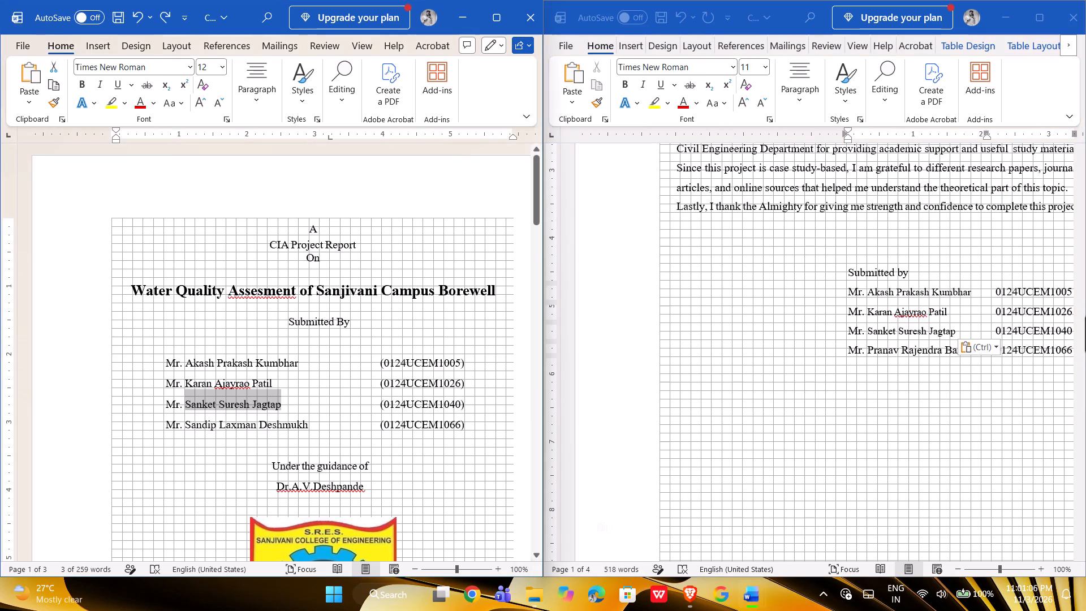
Replace the fourth student's name in the Submitted by table with the fourth name copied from the title page.
left_click(307, 425)
left_click_drag(307, 425, 209, 428)
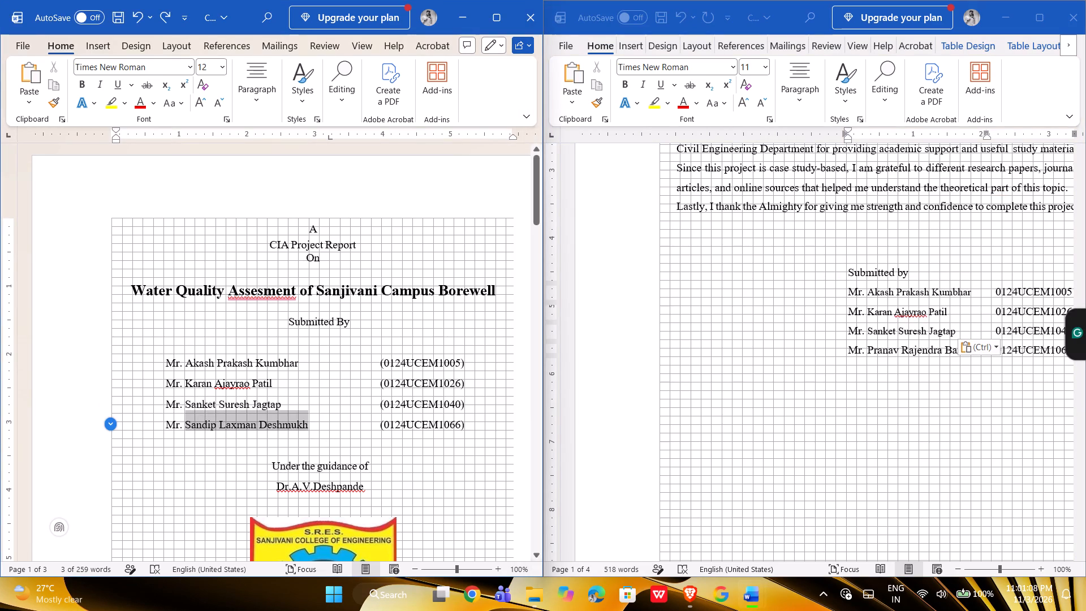
left_click_drag(209, 428, 202, 428)
key("ctrl+c")
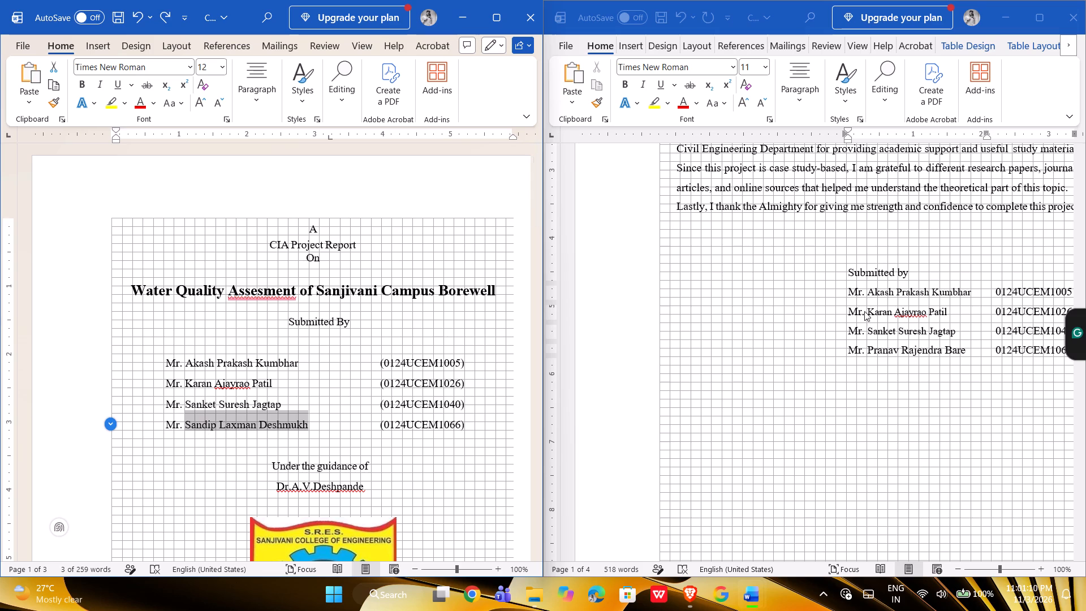
left_click(964, 351)
left_click(964, 351)
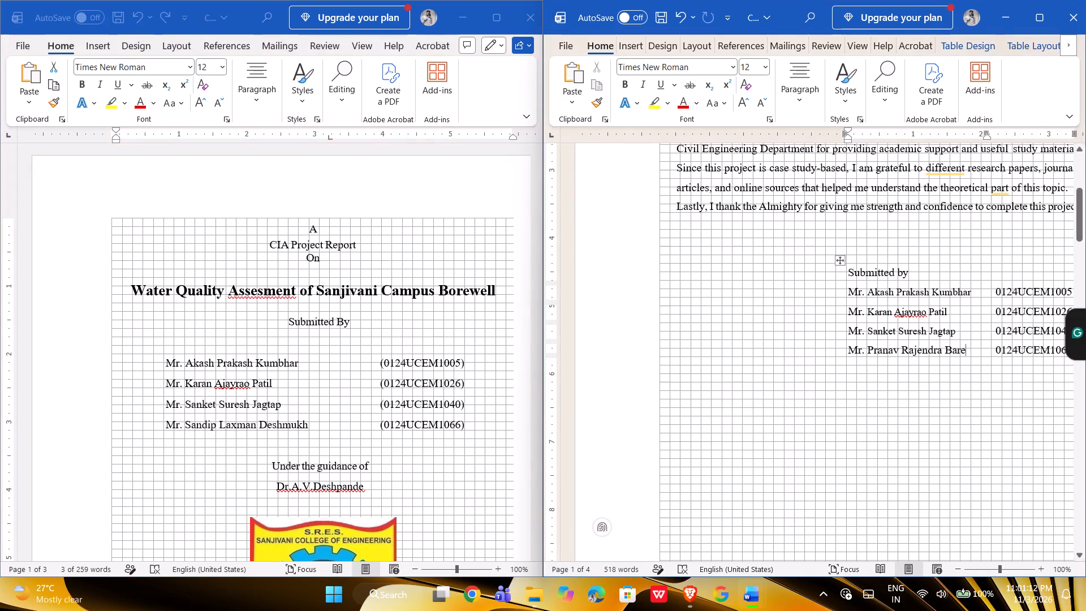
left_click_drag(964, 351, 867, 353)
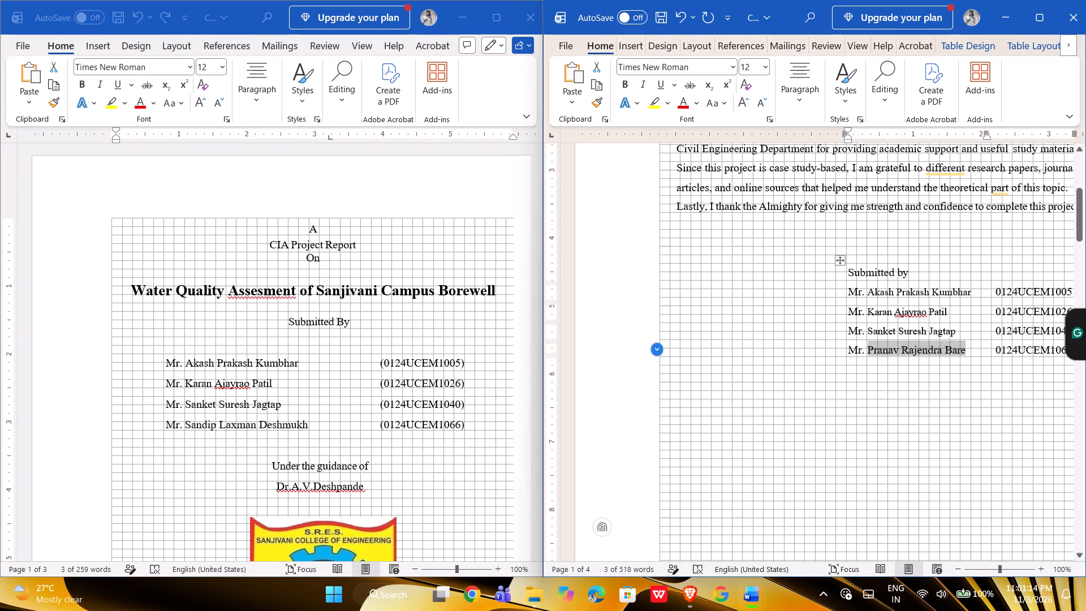
key("ctrl+v")
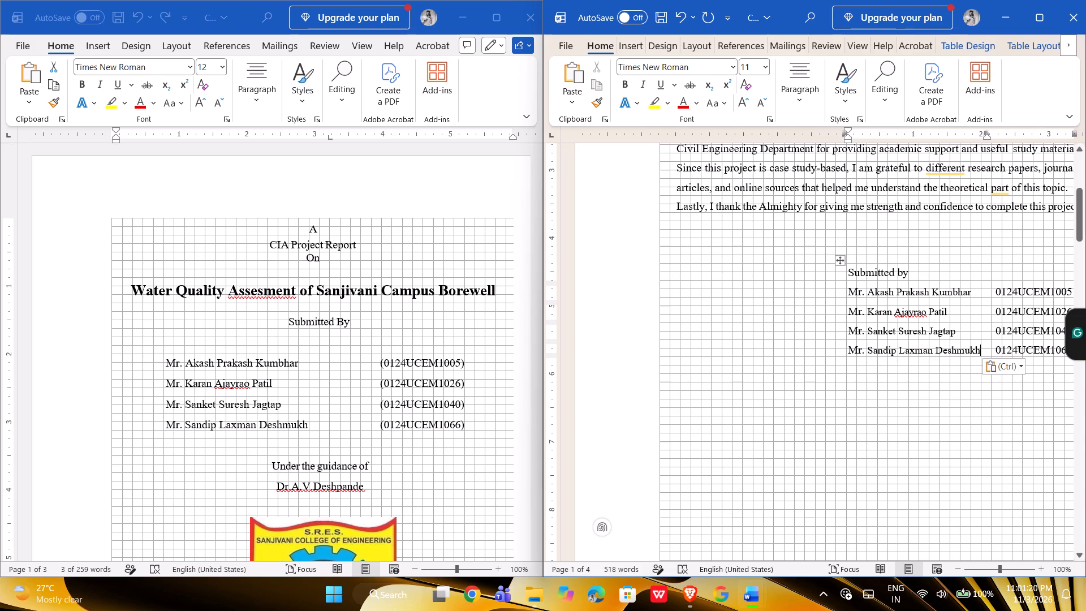
Copy the formatting of the first "Mr." prefix onto all four student names in the Submitted by table with Format Painter.
left_click_drag(848, 293, 863, 293)
left_click_drag(863, 293, 865, 293)
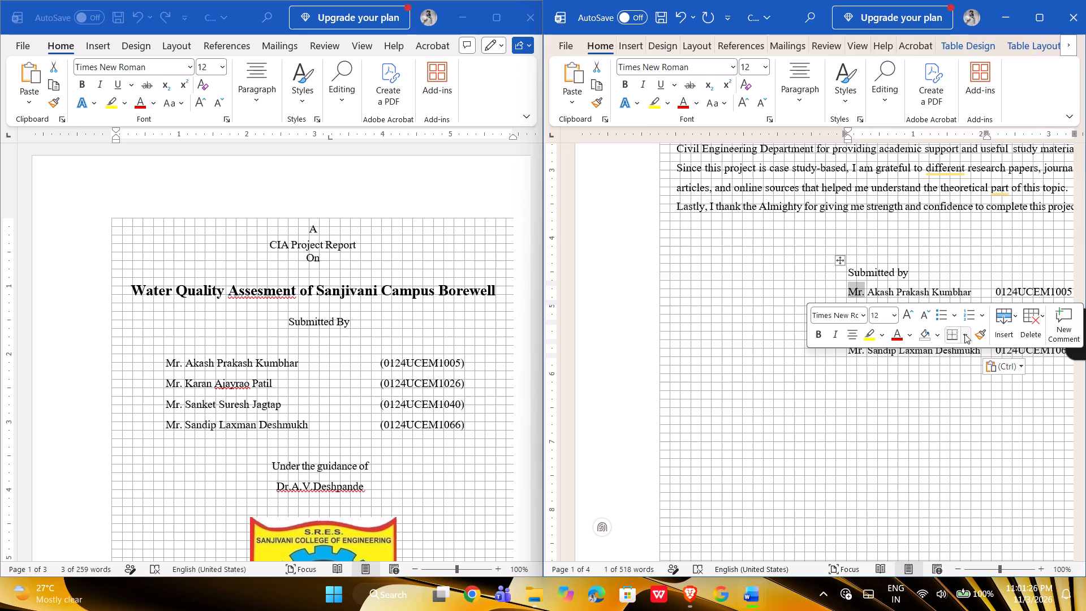
left_click(978, 332)
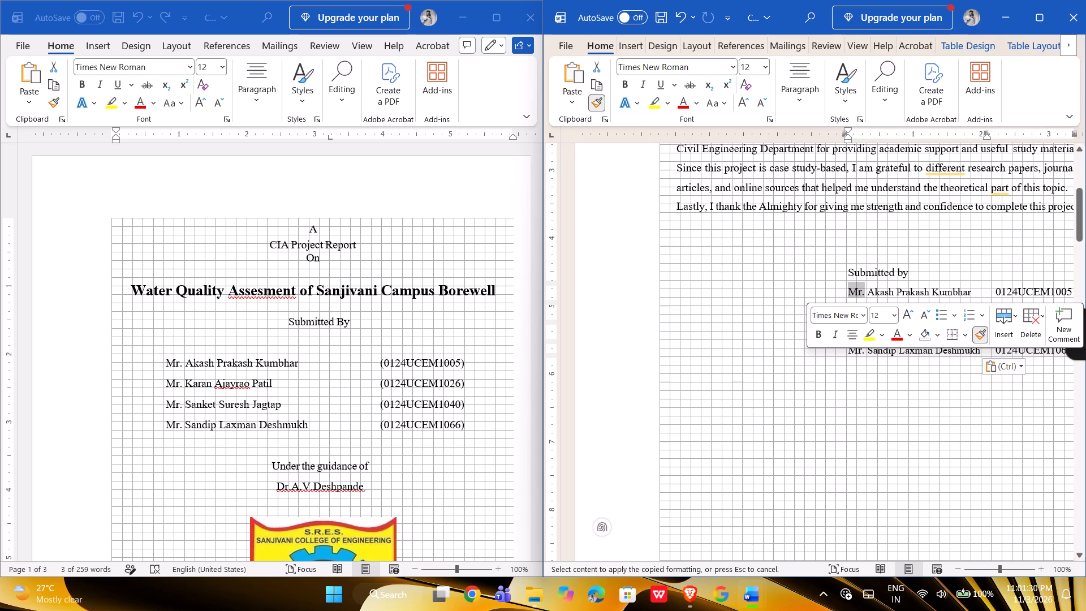
left_click_drag(870, 294, 961, 354)
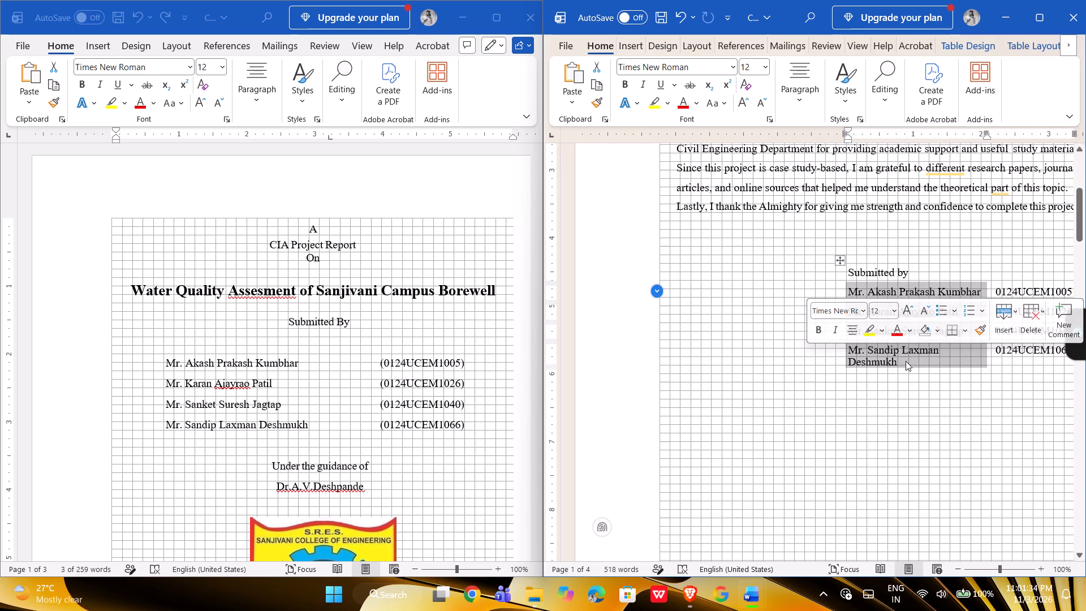
left_click(882, 423)
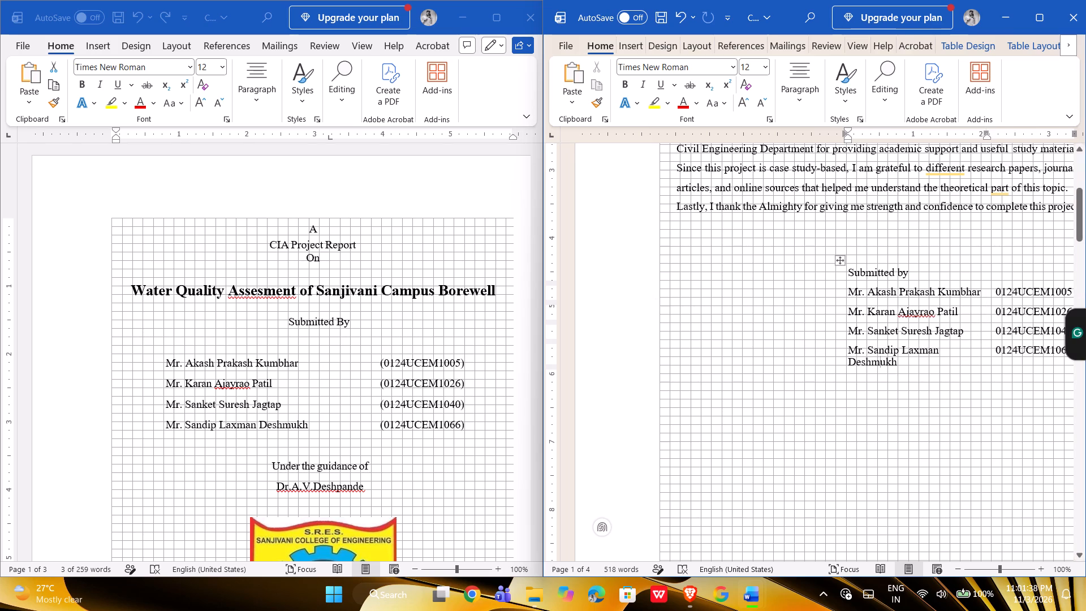
Reduce the font size of the four student name cells in the Submitted by table to 11.
left_click_drag(900, 362, 838, 296)
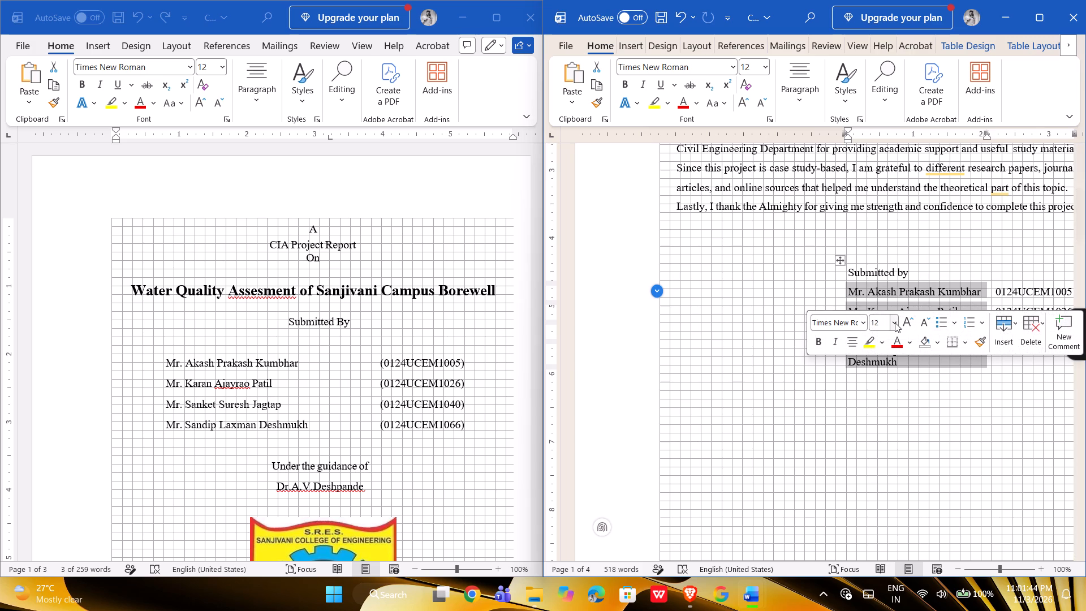
left_click(923, 320)
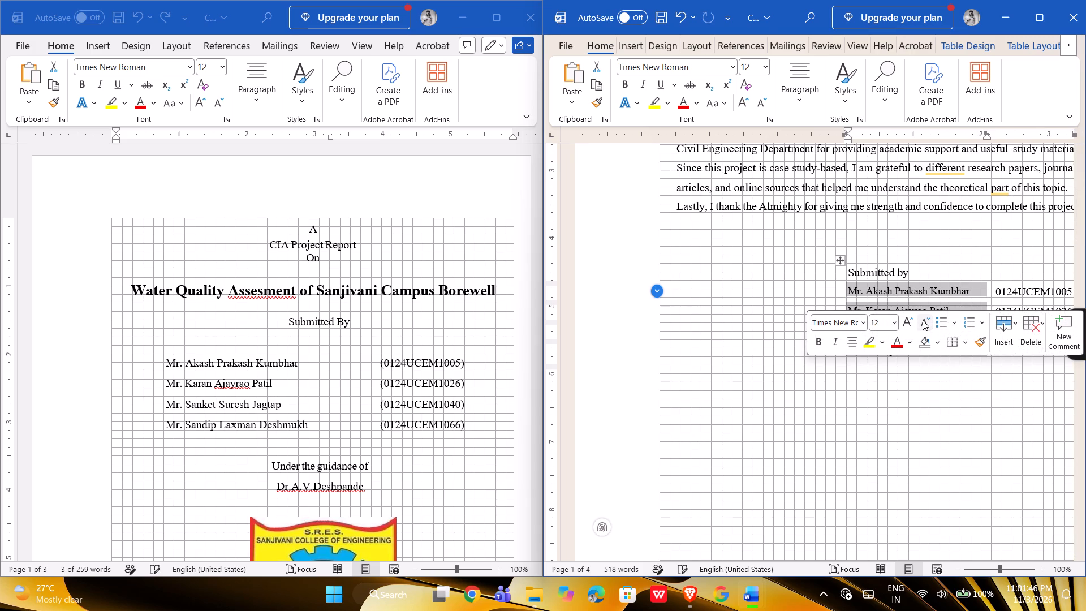
left_click(916, 402)
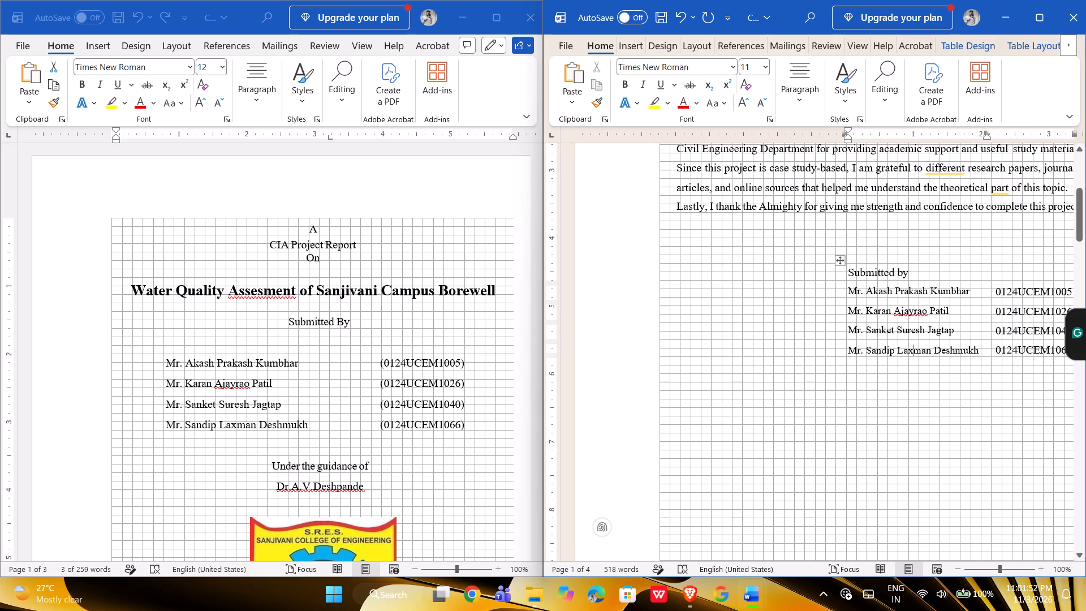
Replace the project title in the Acknowledgement with "Water Quality Assessment of Sanjivani Campus Borewell", copied from the certificate page.
scroll(818, 412, "up", 1)
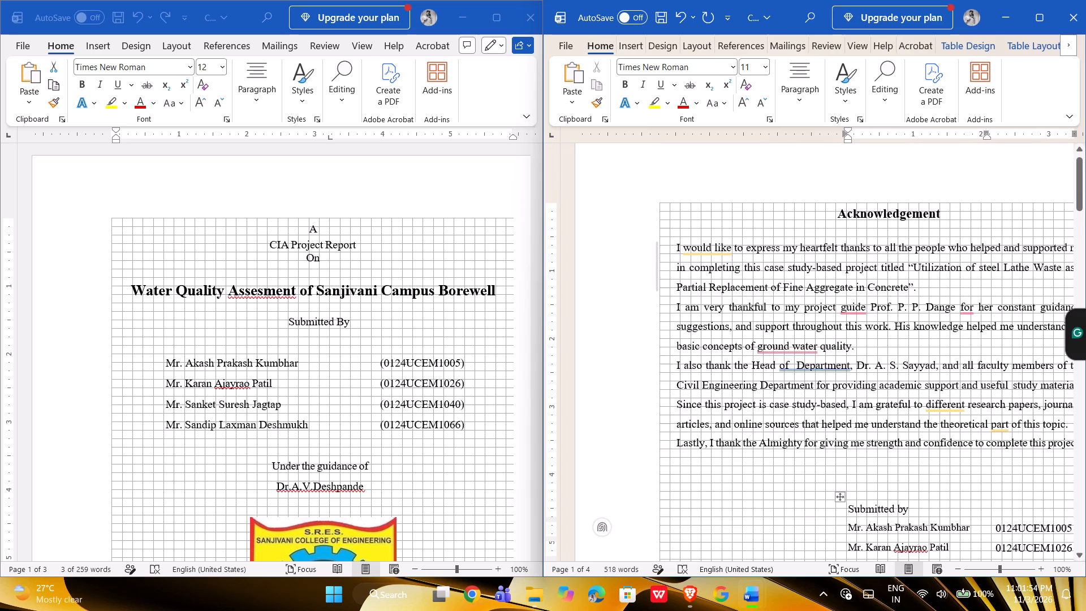
left_click(916, 268)
scroll(479, 351, "down", 1)
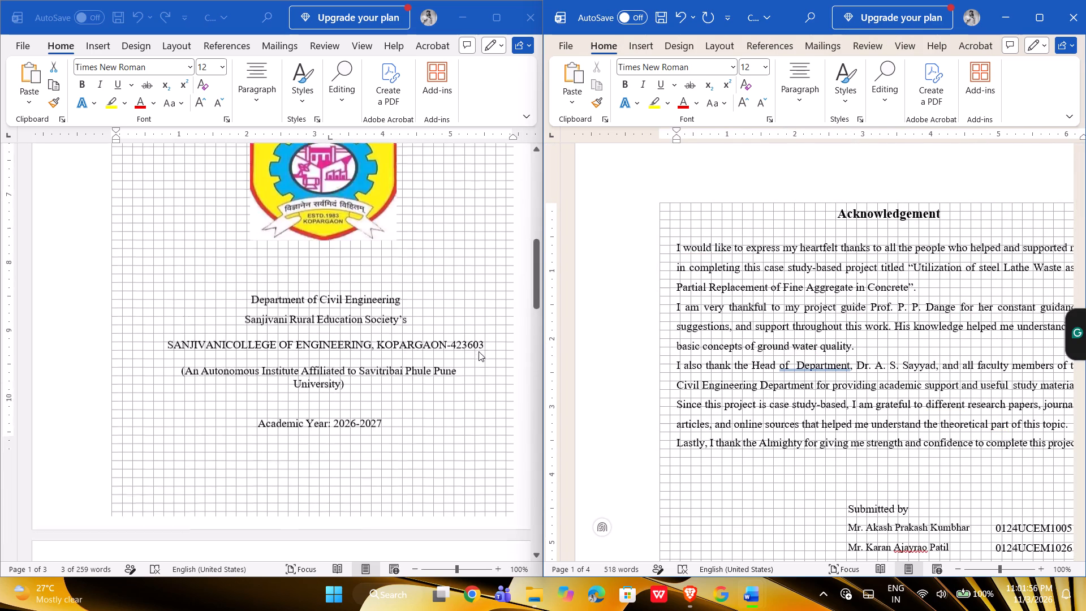
scroll(479, 351, "down", 3)
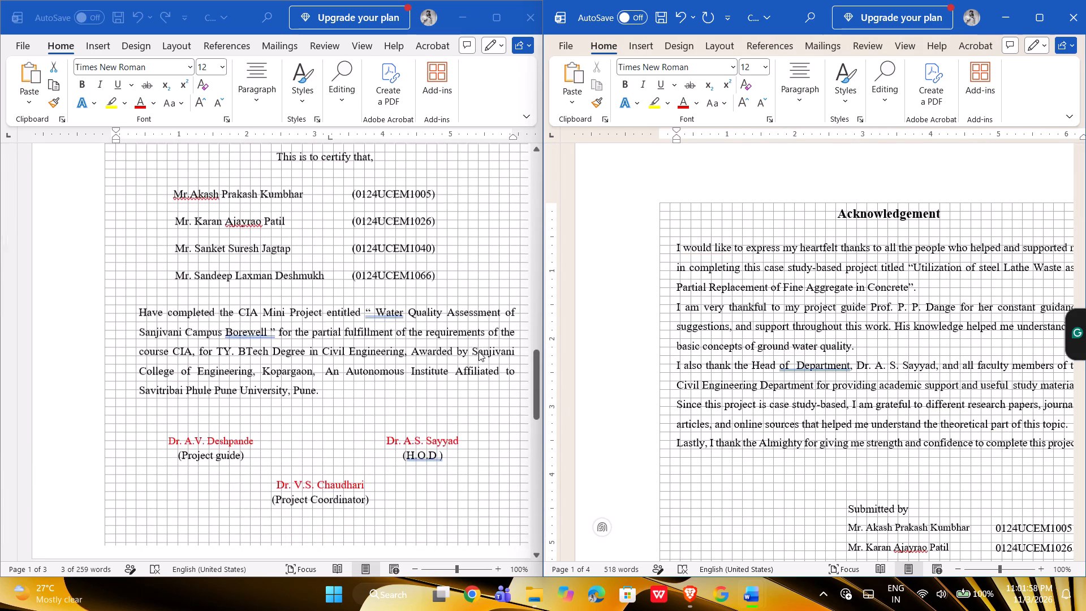
left_click(373, 310)
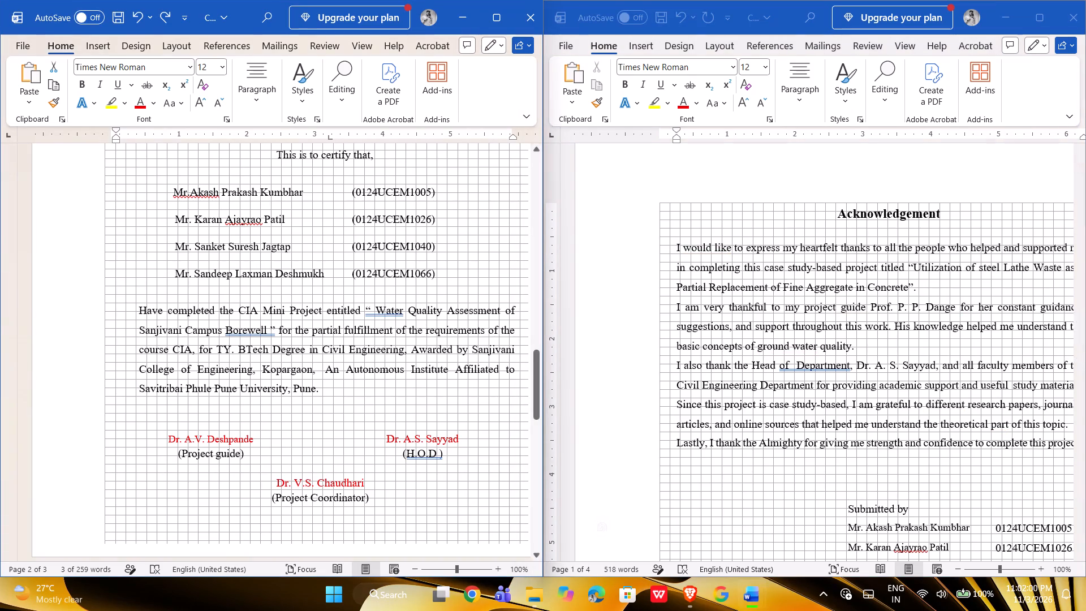
left_click(374, 310)
left_click_drag(374, 310, 271, 349)
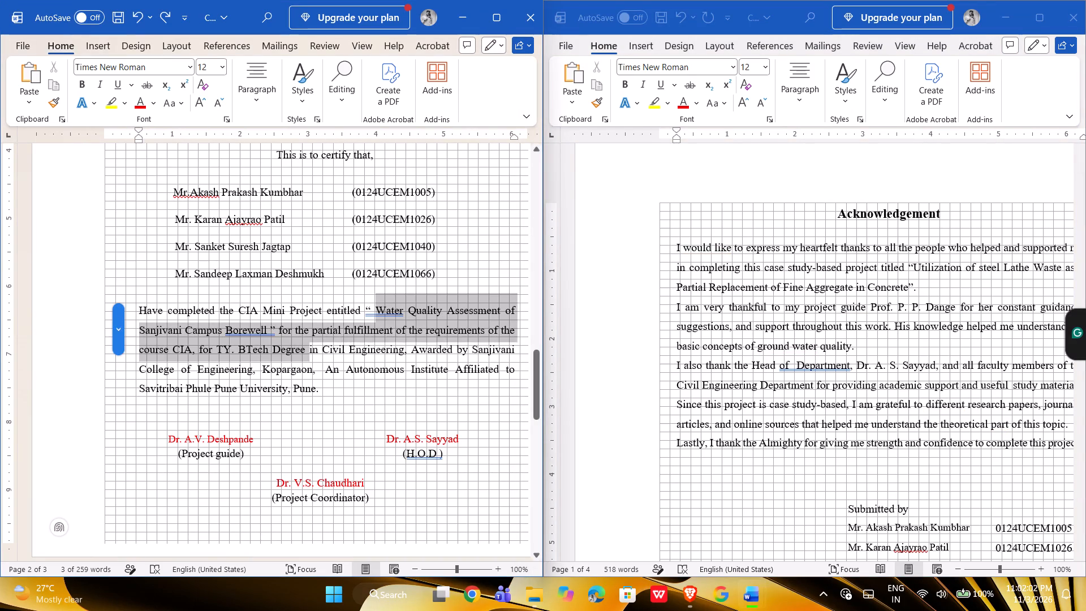
left_click_drag(271, 349, 256, 326)
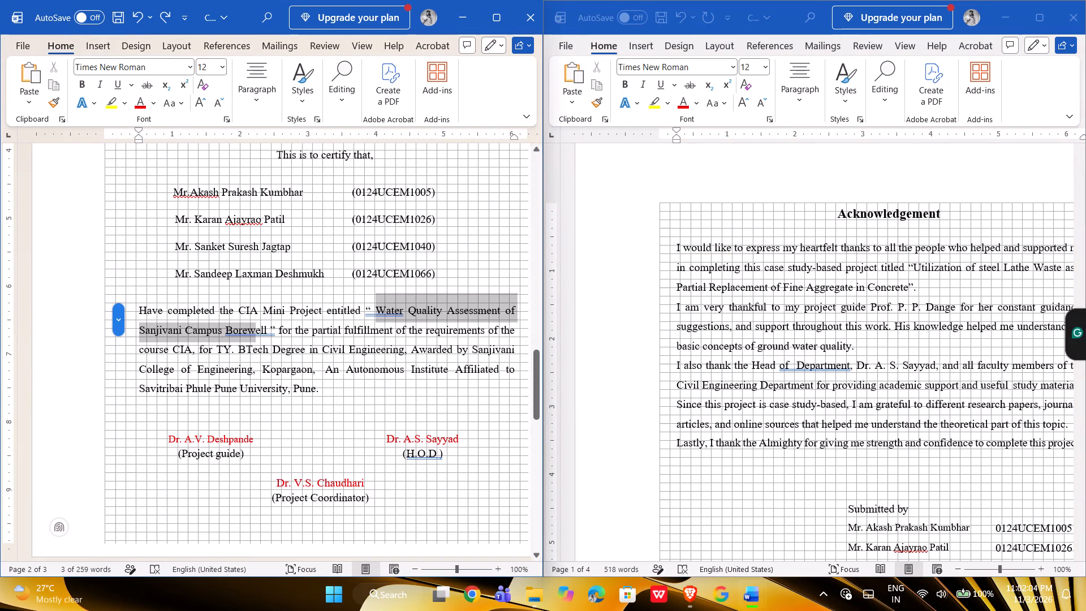
left_click_drag(256, 326, 267, 333)
key("ctrl+c")
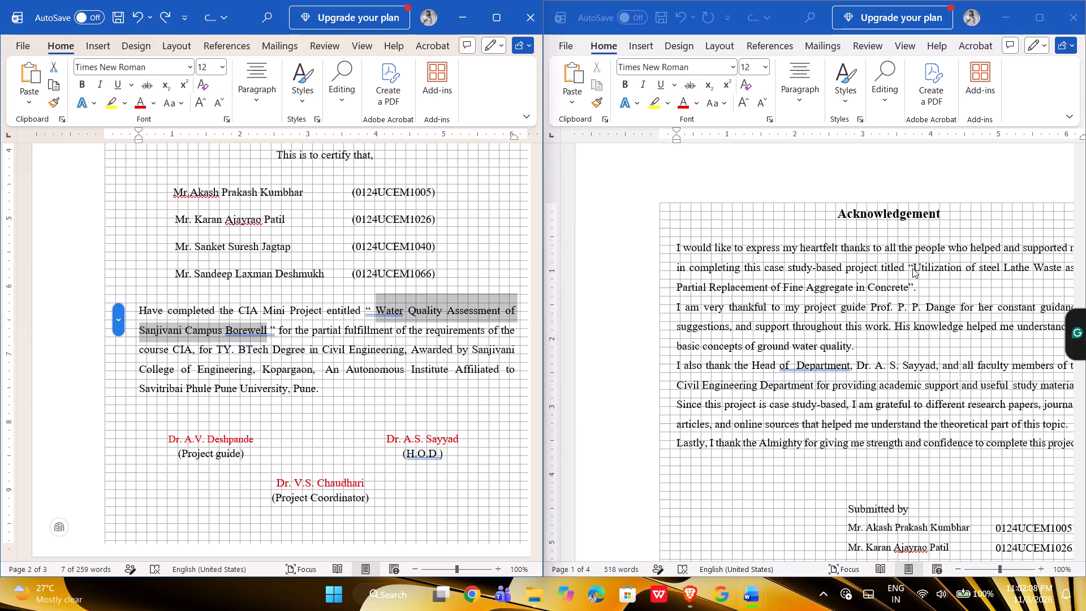
left_click(912, 268)
left_click_drag(912, 268, 907, 290)
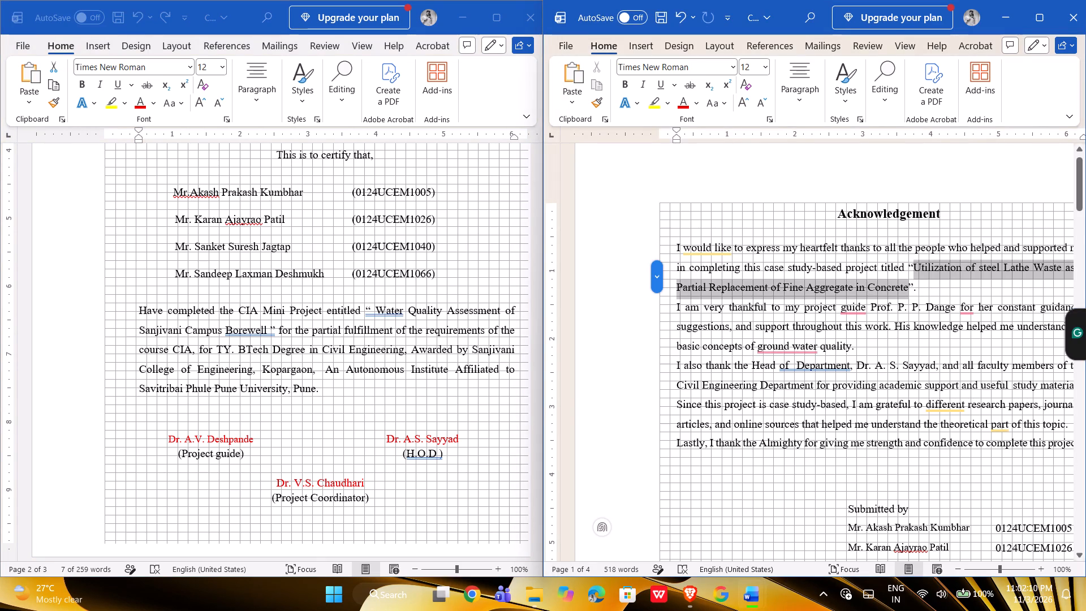
left_click_drag(907, 290, 906, 290)
key("ctrl+v")
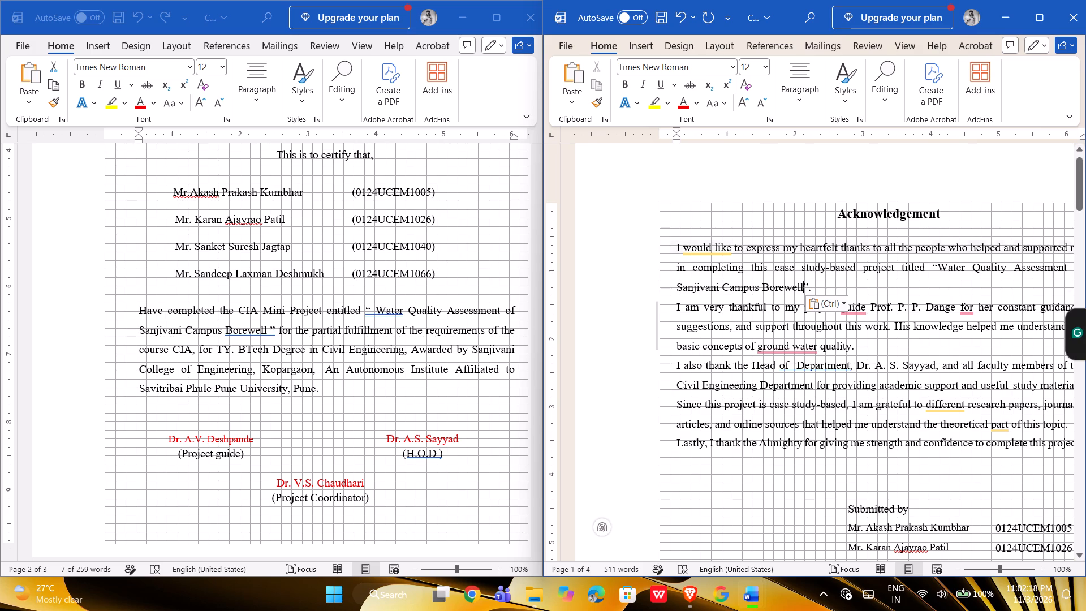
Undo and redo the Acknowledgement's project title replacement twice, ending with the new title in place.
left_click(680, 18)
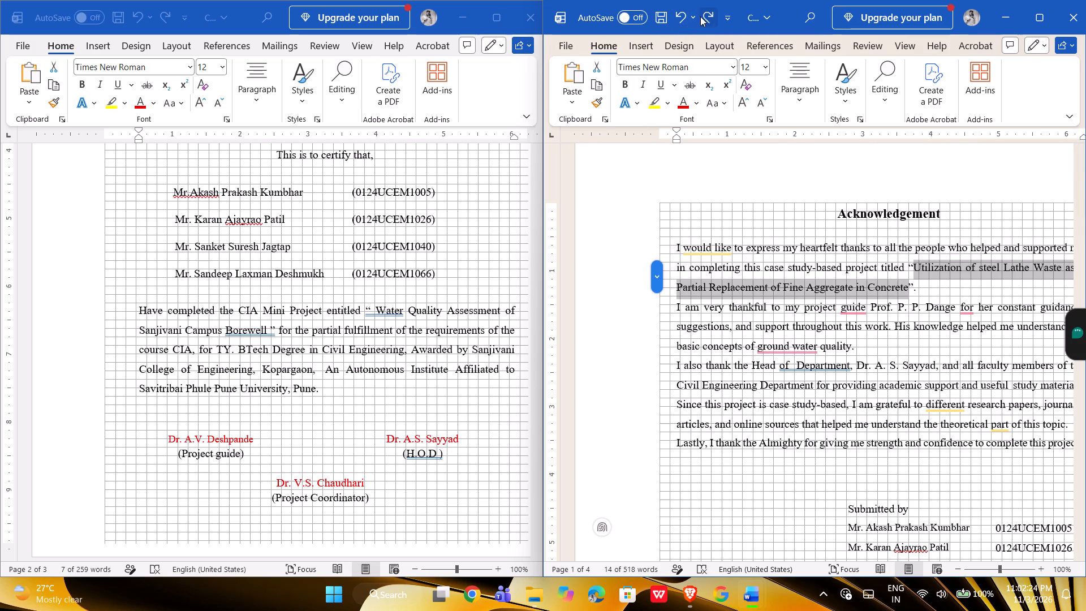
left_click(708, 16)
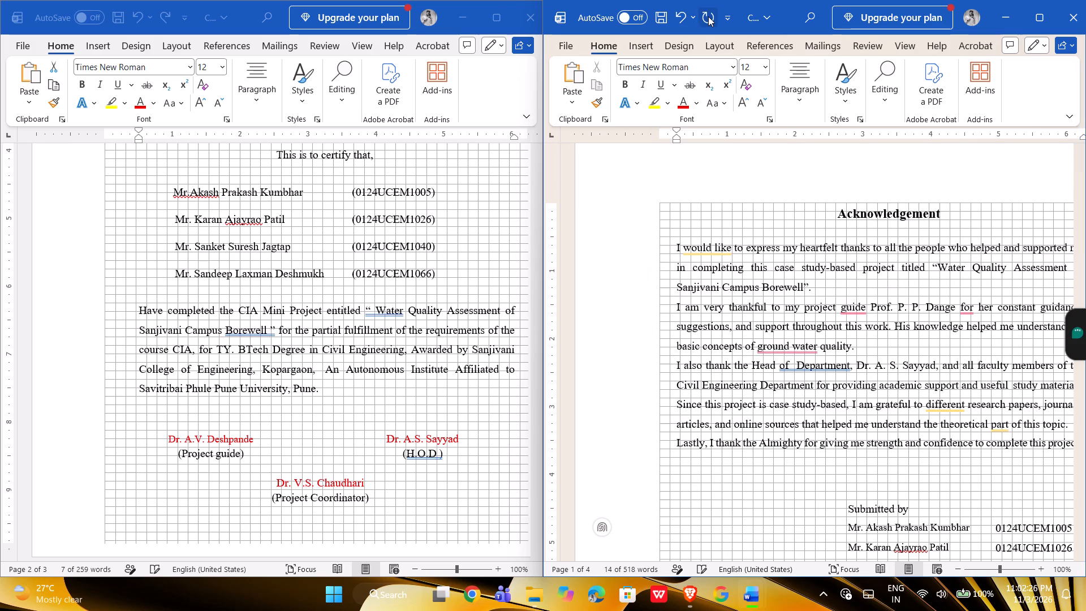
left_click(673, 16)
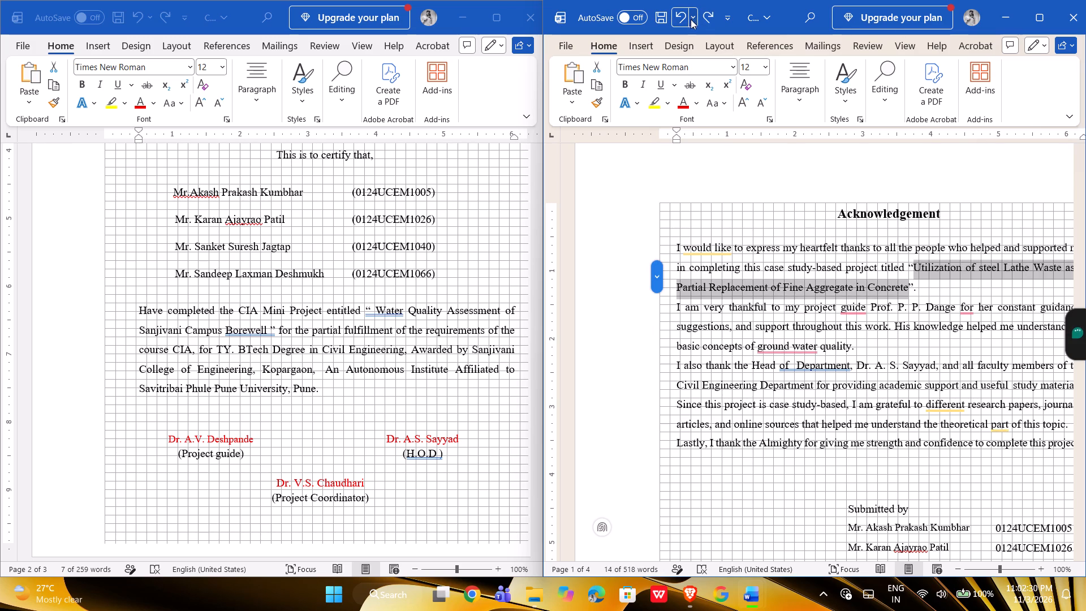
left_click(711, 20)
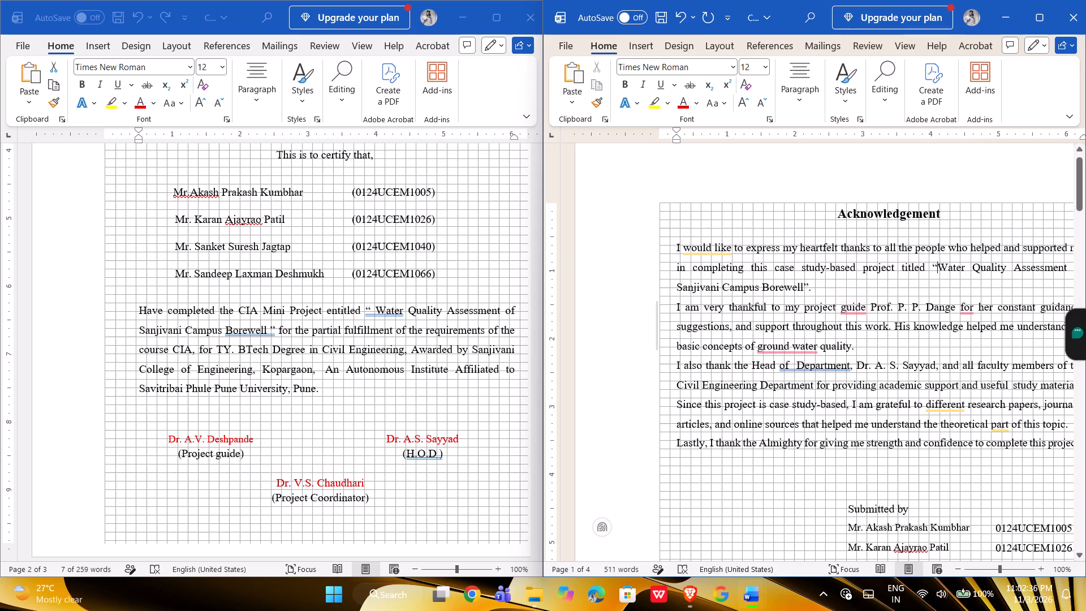
Replace the project guide's name in the Acknowledgement with the guide's name copied from the certificate page, followed by a space.
left_click(955, 308)
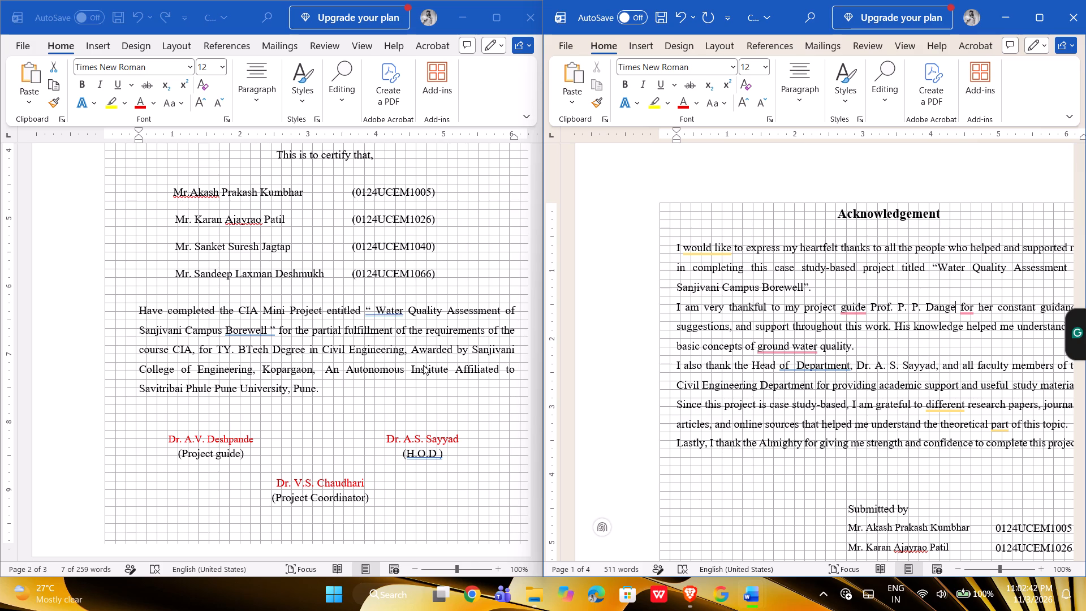
left_click(254, 441)
left_click(254, 441)
left_click_drag(254, 441, 170, 444)
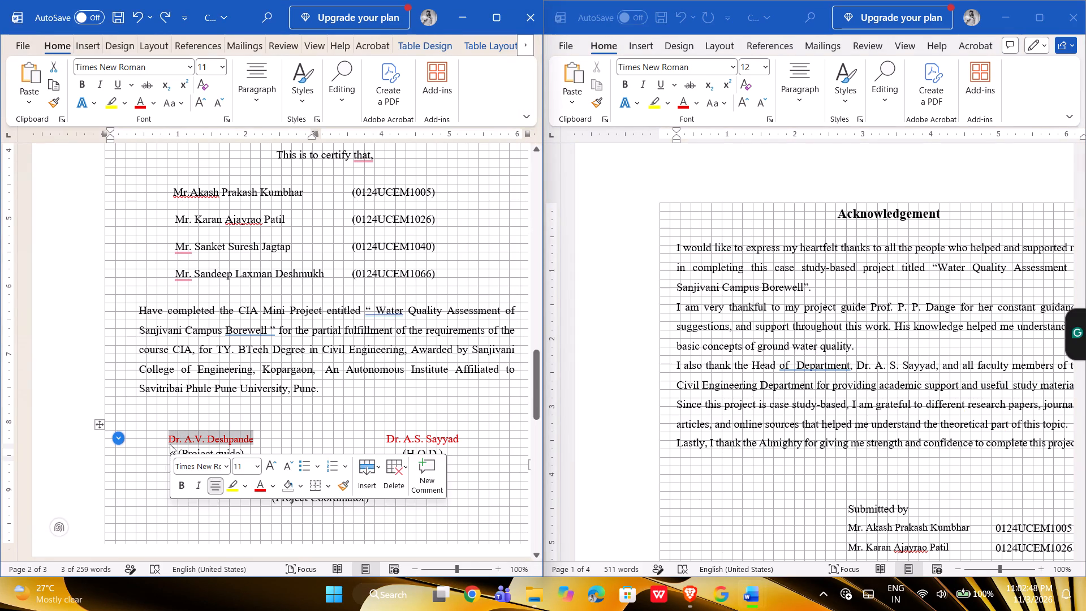
key("ctrl+c")
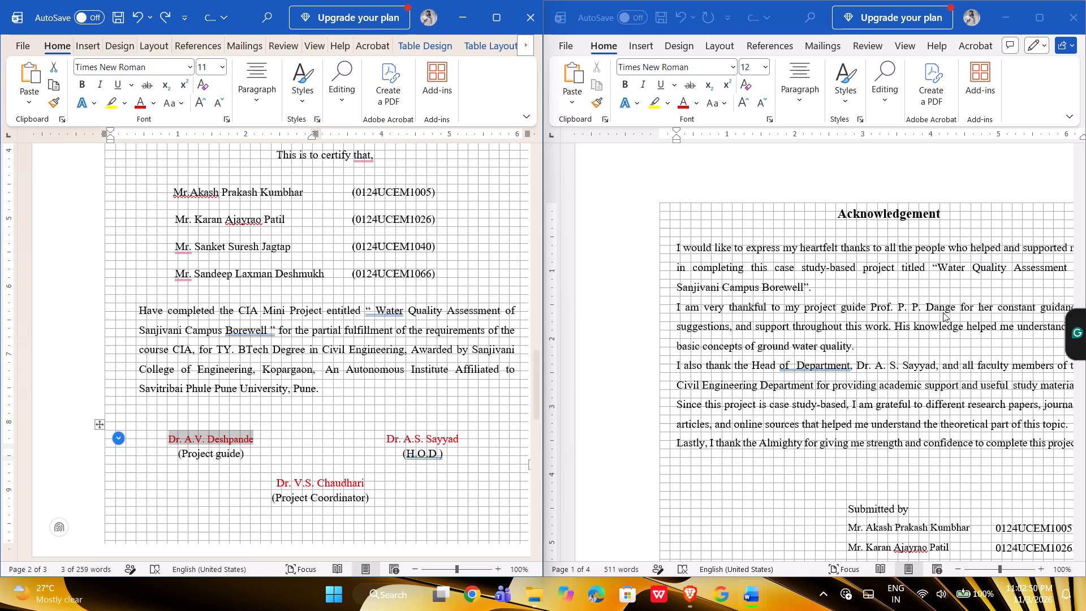
left_click(954, 308)
left_click_drag(954, 308, 904, 308)
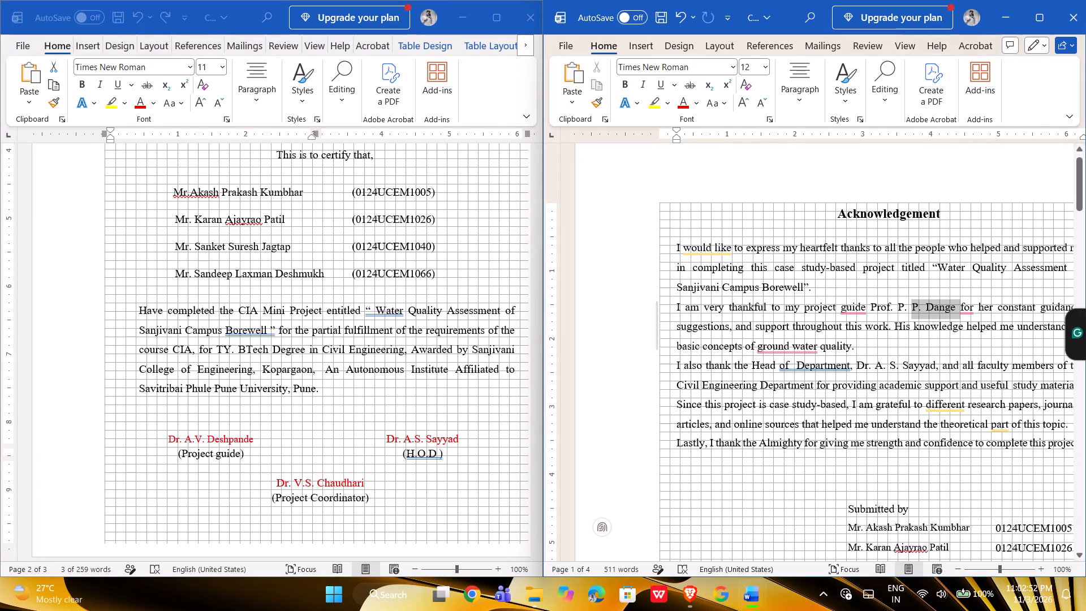
left_click_drag(904, 308, 878, 308)
key("ctrl+v")
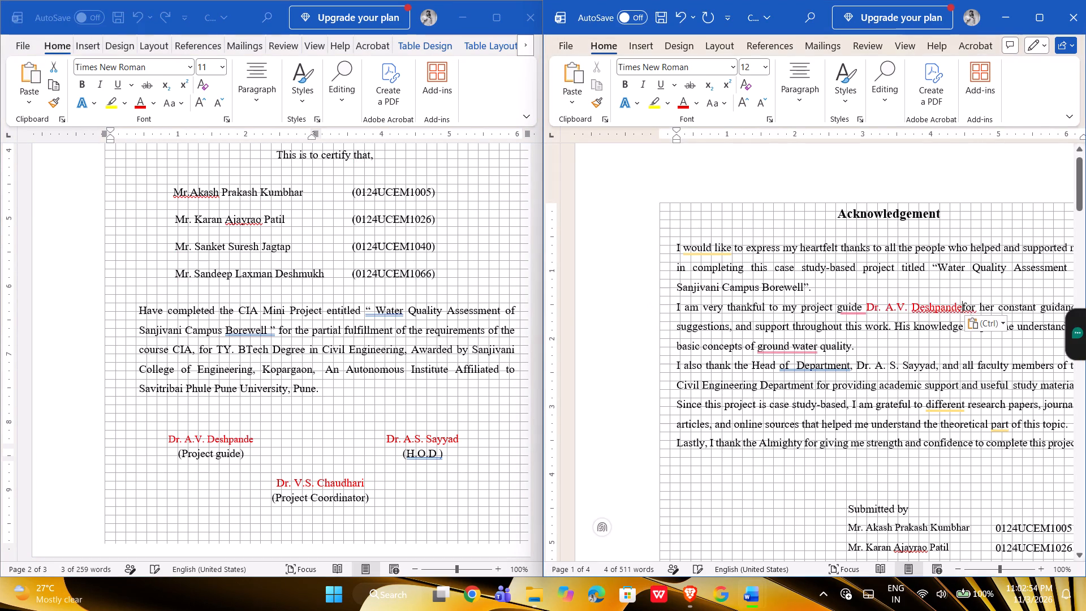
key("space")
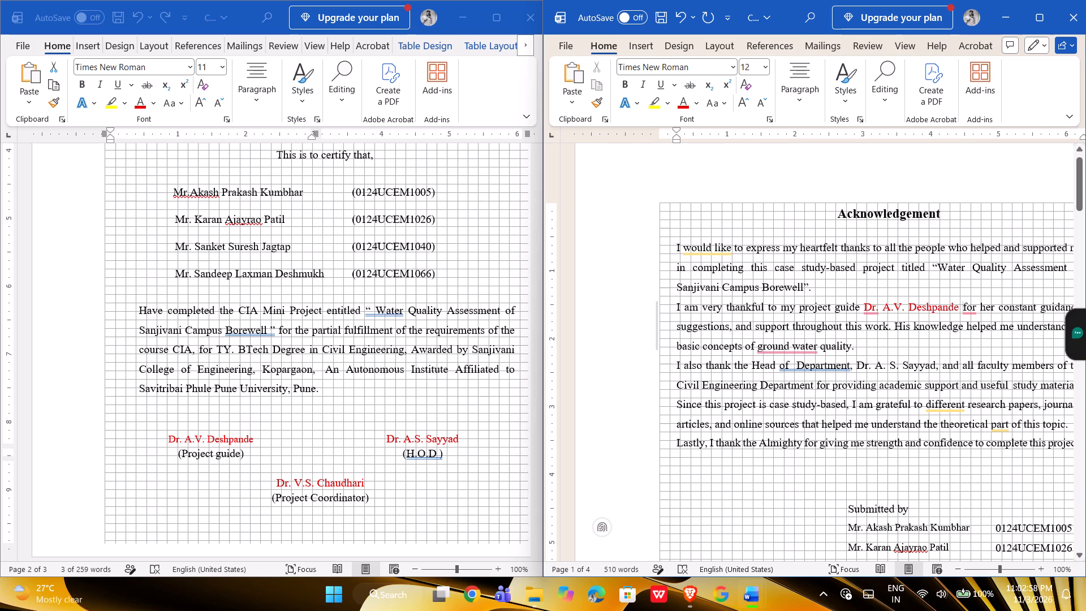
Change the font colour of the project guide's name in the Acknowledgement to Automatic.
left_click(958, 305)
left_click_drag(958, 305, 869, 308)
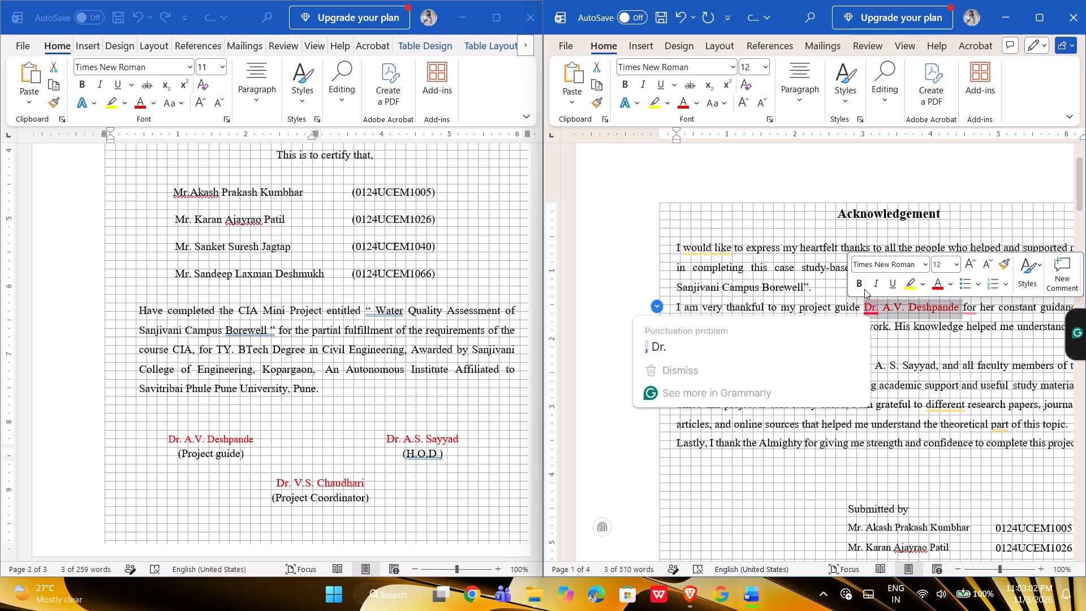
left_click(949, 285)
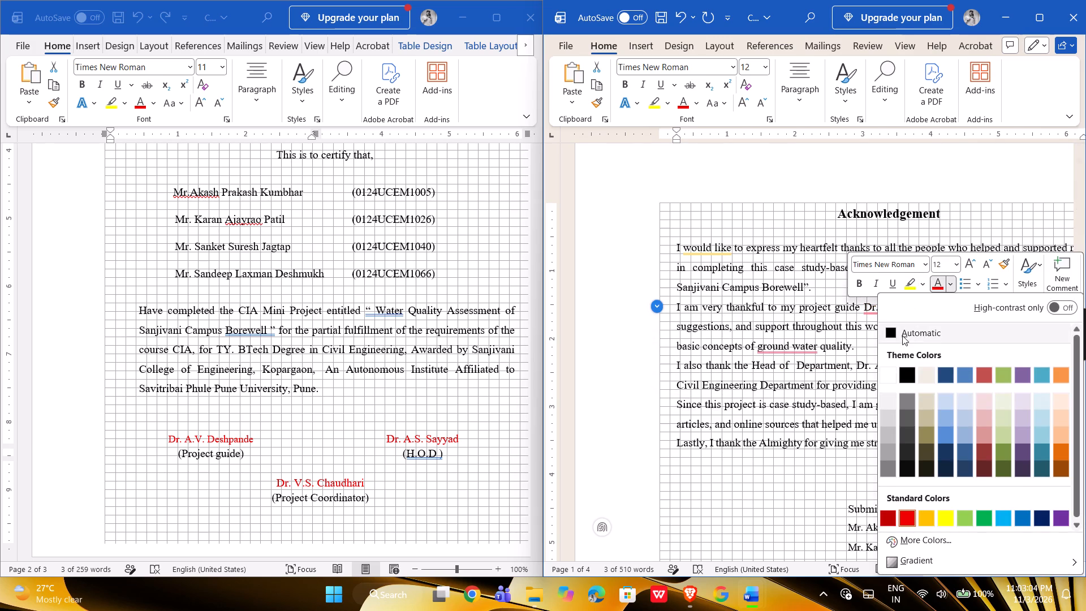
left_click(895, 340)
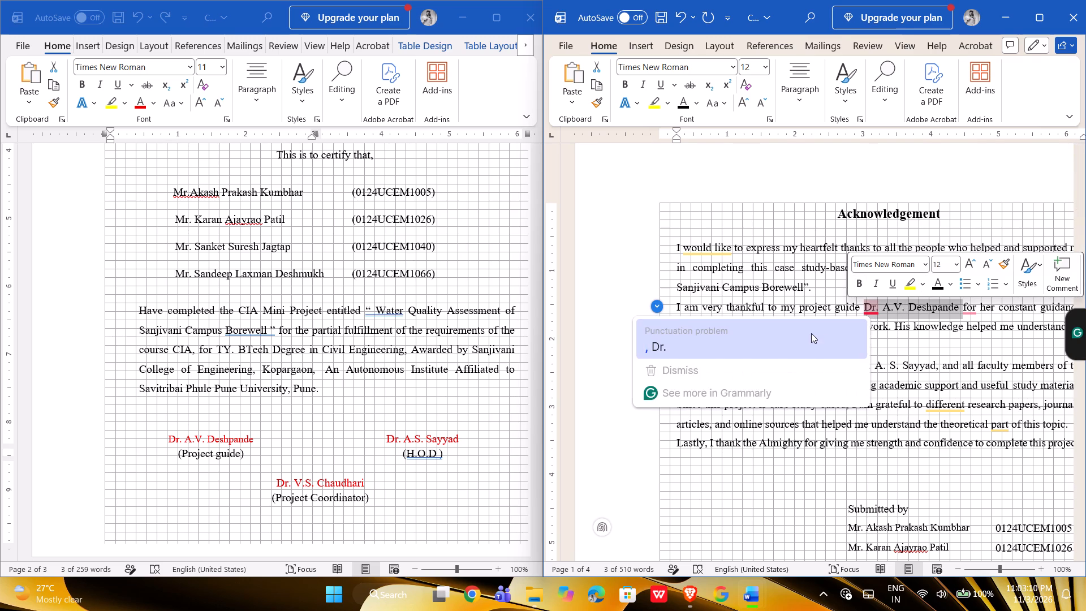
Accept the punctuation suggestions that add a comma before and after the project guide's name in the Acknowledgement.
left_click(811, 333)
left_click(970, 306)
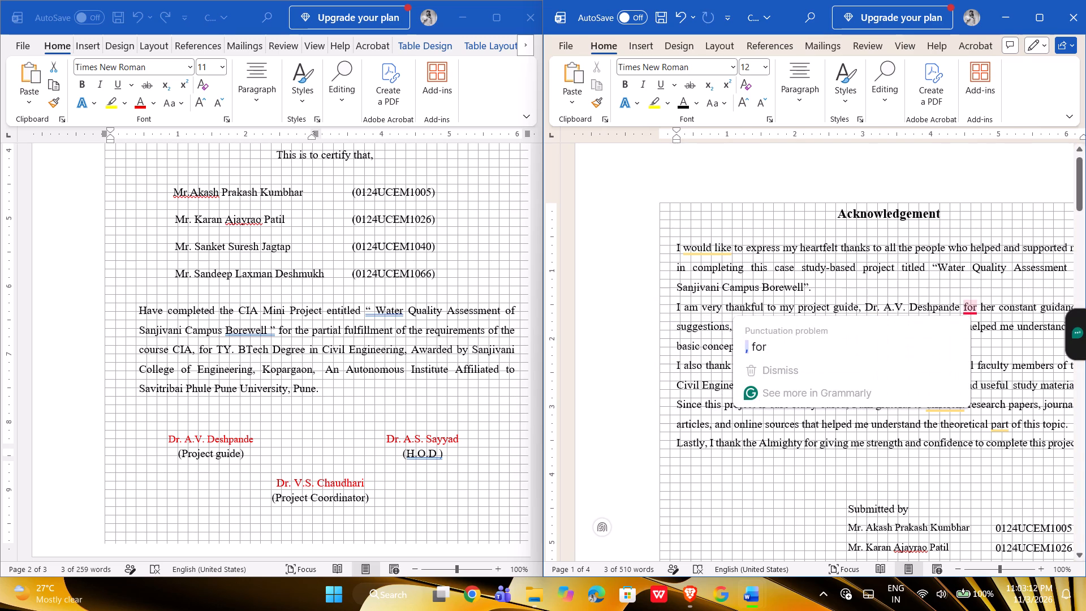
left_click(869, 349)
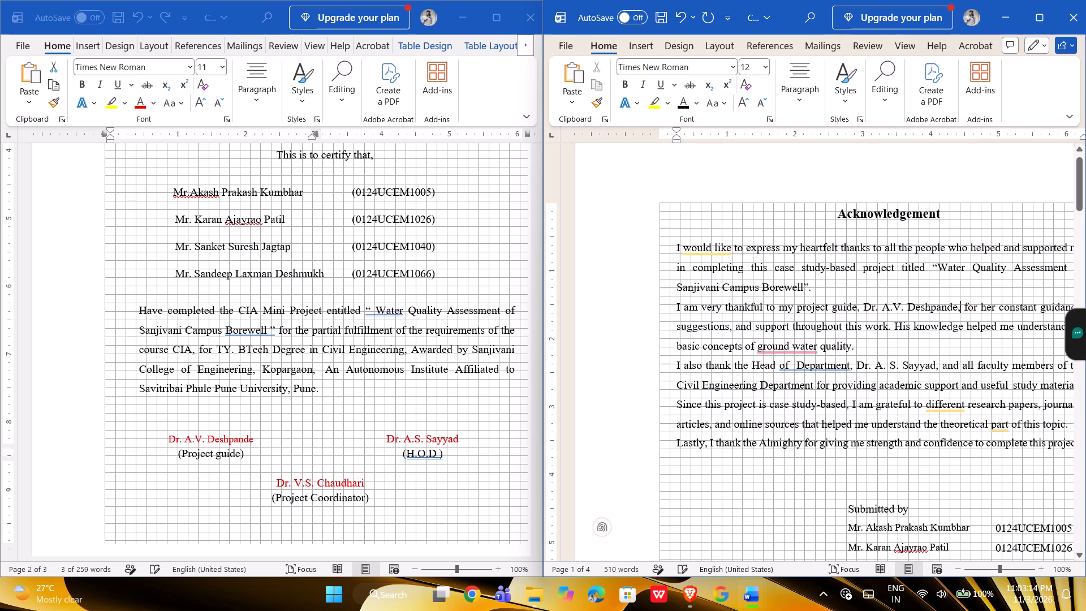
Change "her" to "his" in "for her constant guidance" in the Acknowledgement's project guide sentence.
left_click(993, 309)
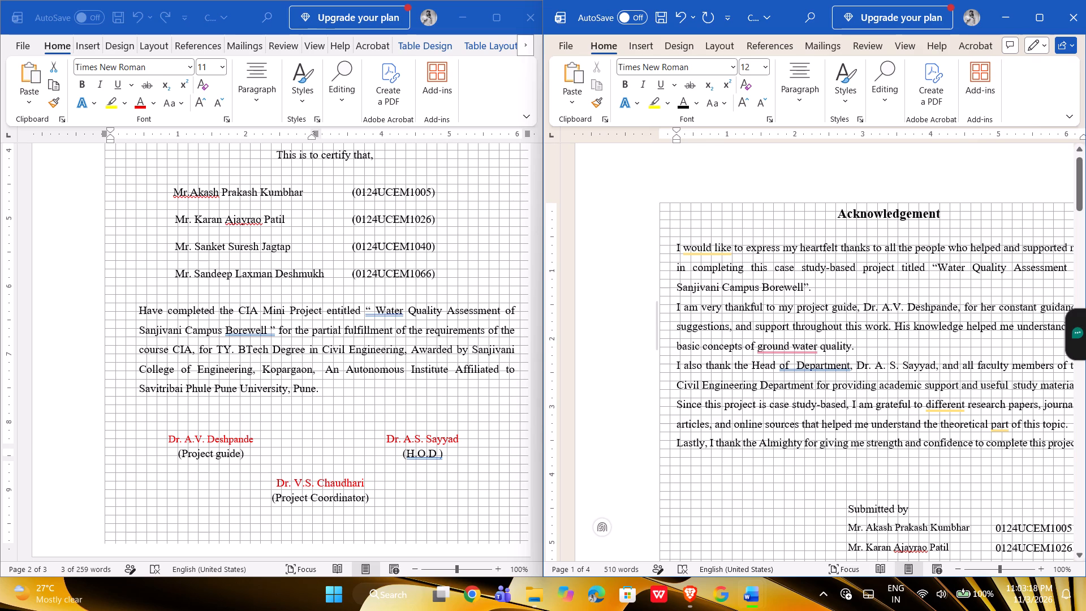
key("Right")
key("BackSpace")
key("BackSpace")
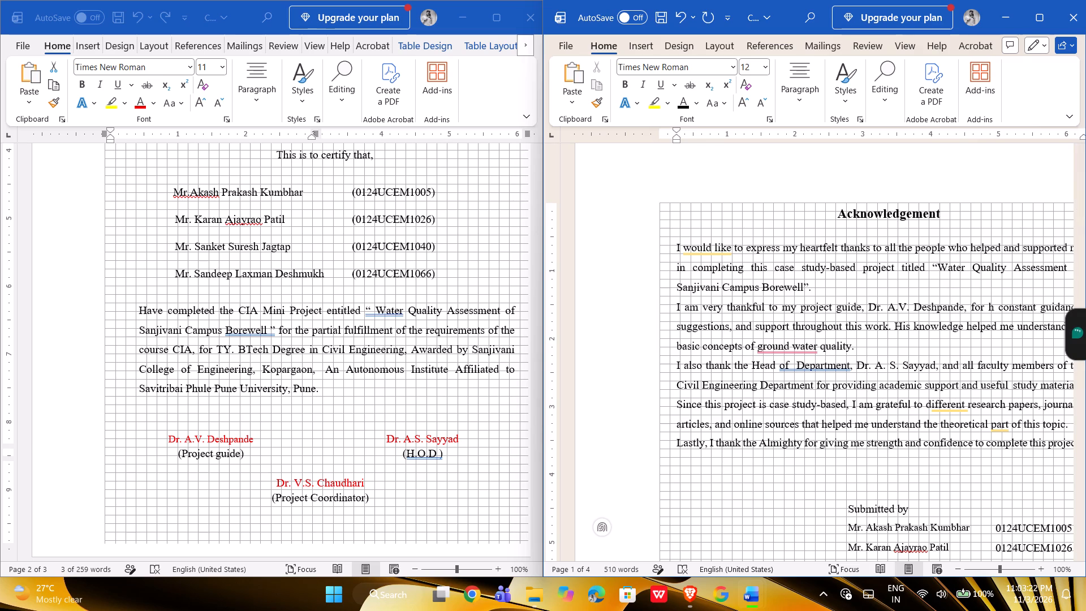
type("is")
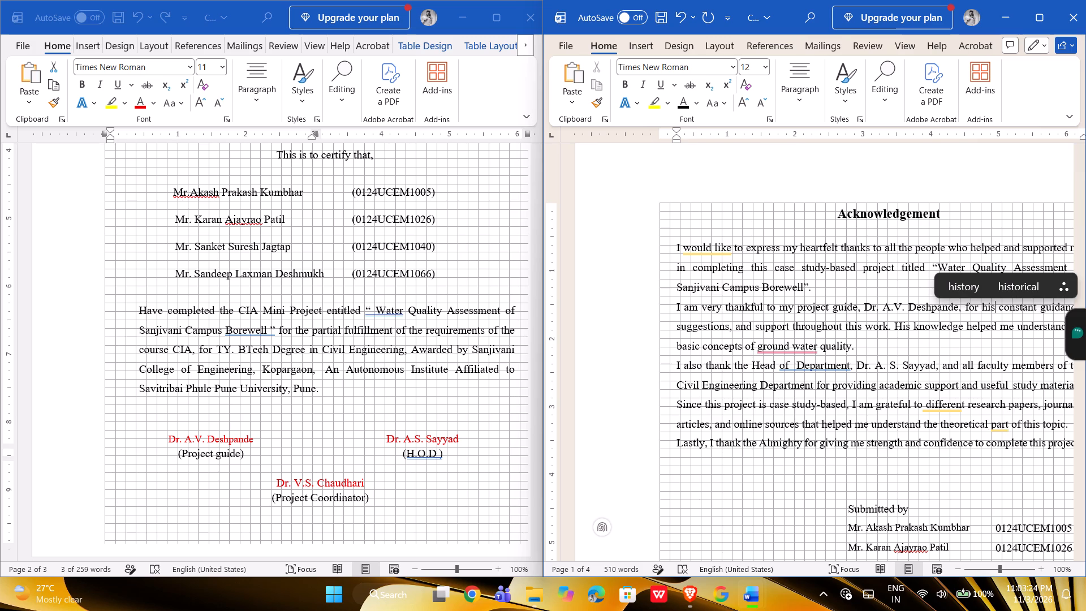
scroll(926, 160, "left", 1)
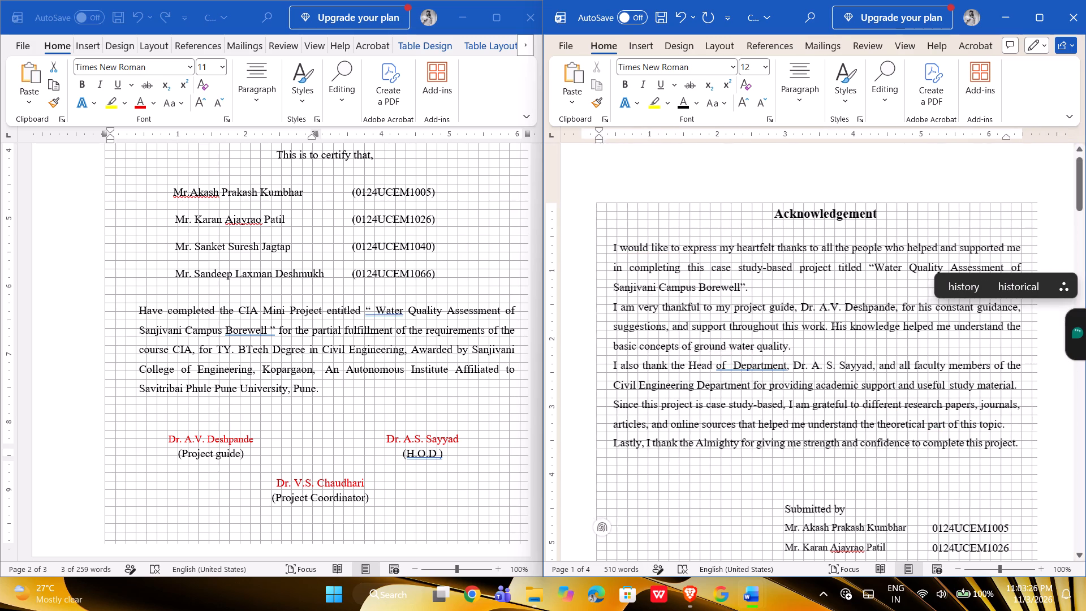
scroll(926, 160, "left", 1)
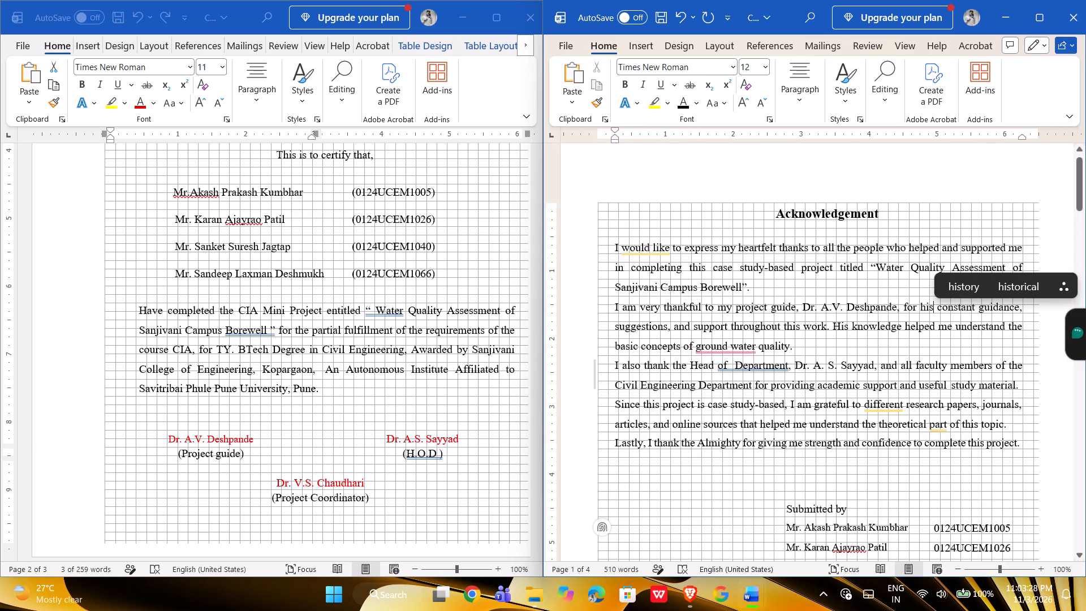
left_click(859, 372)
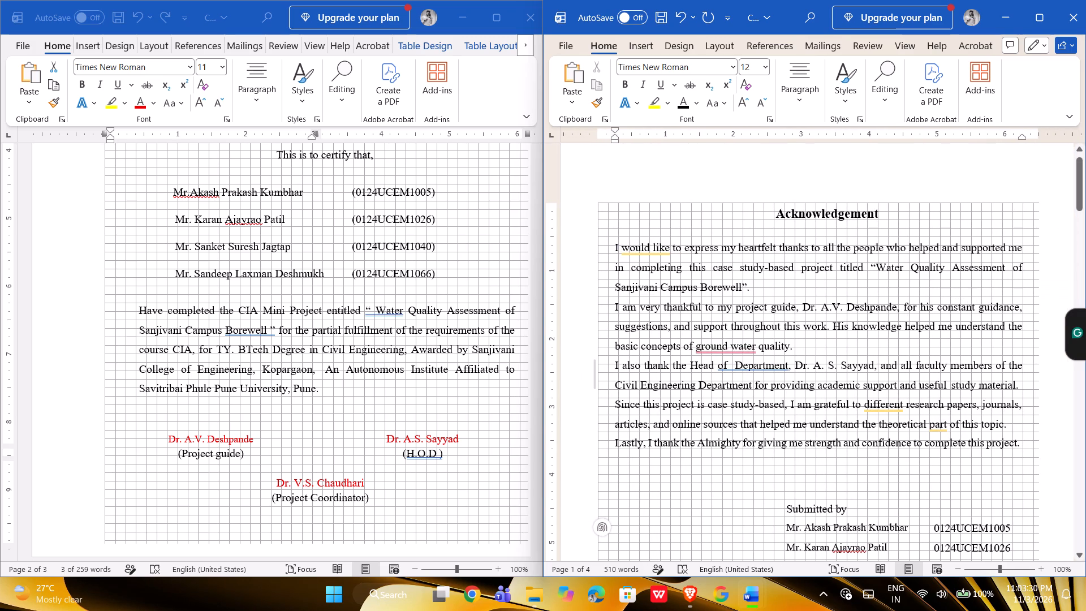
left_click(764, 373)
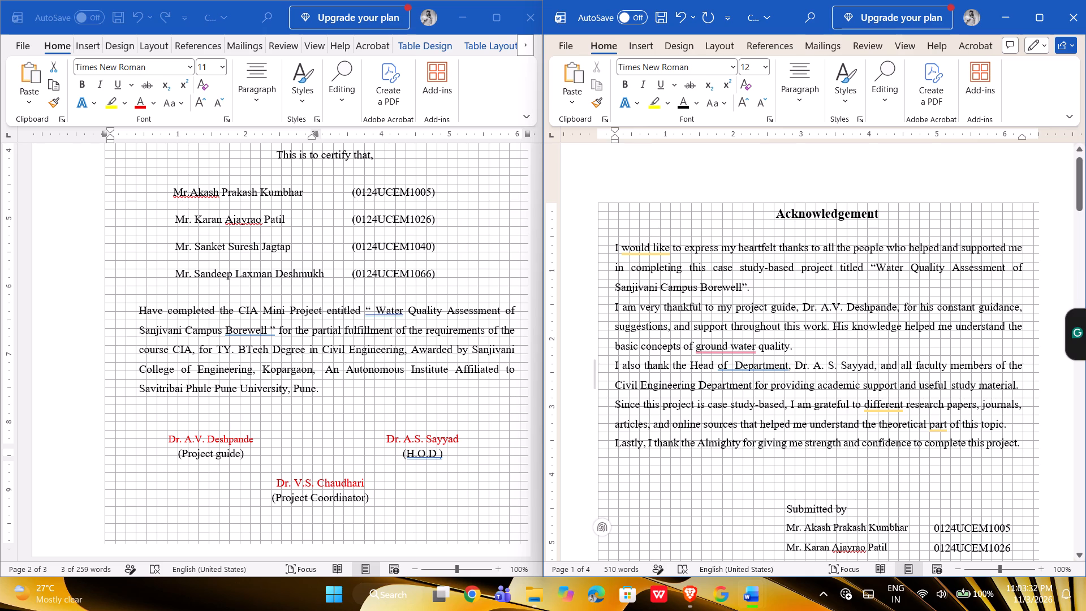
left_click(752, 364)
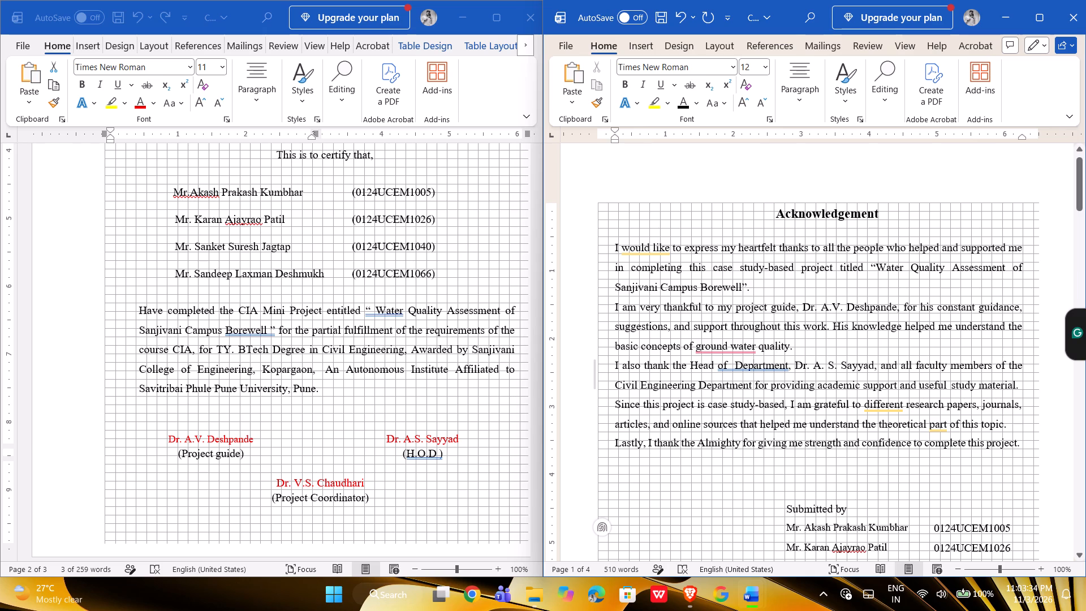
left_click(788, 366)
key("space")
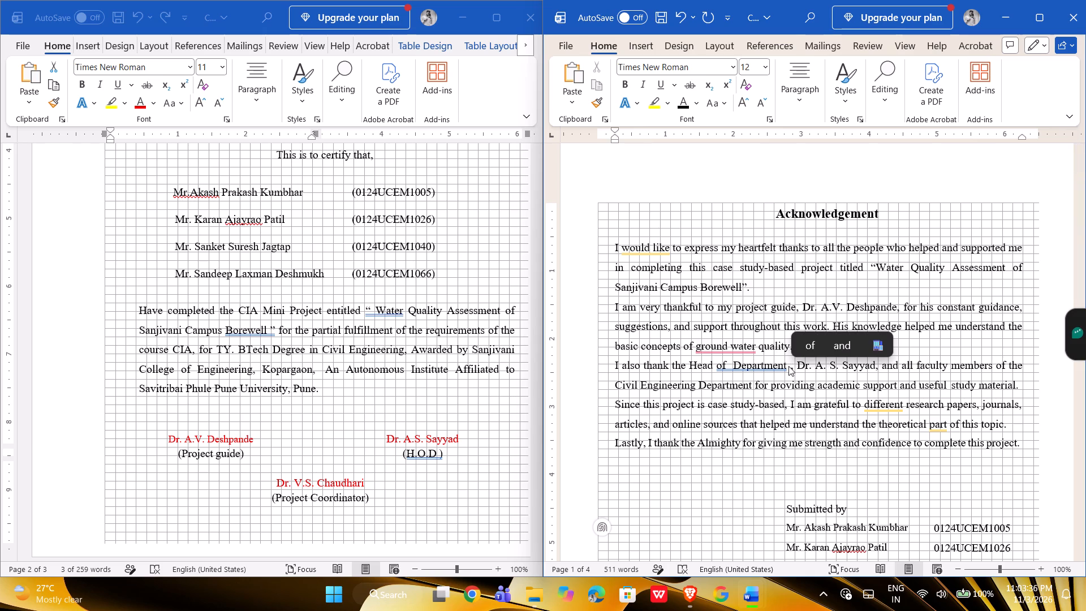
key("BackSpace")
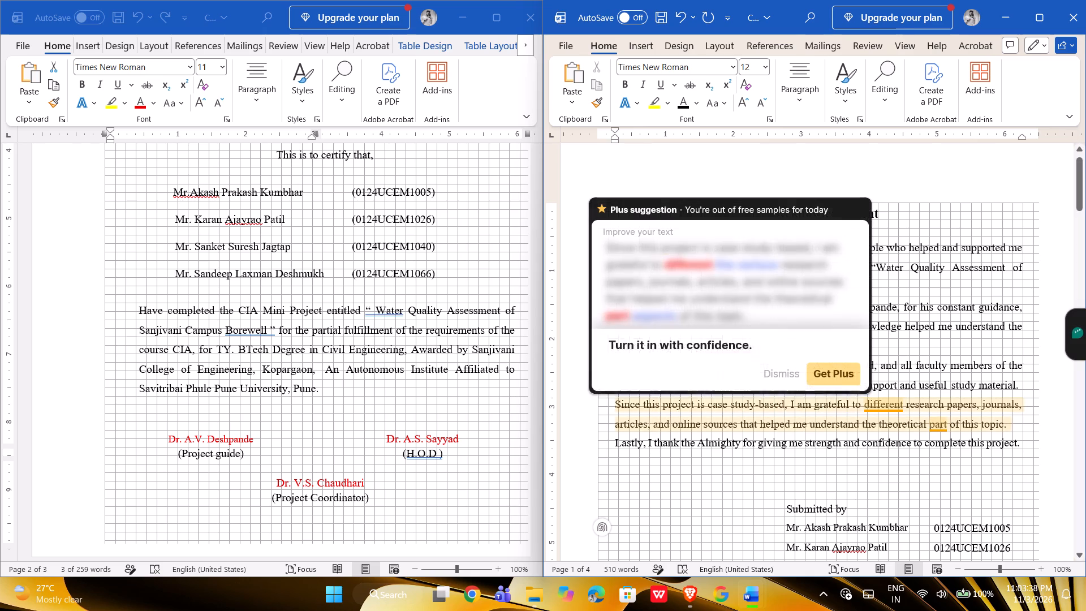
Dismiss the Plus rewriting suggestion for the Acknowledgement sentence beginning "Since this project is case study-based".
left_click(772, 391)
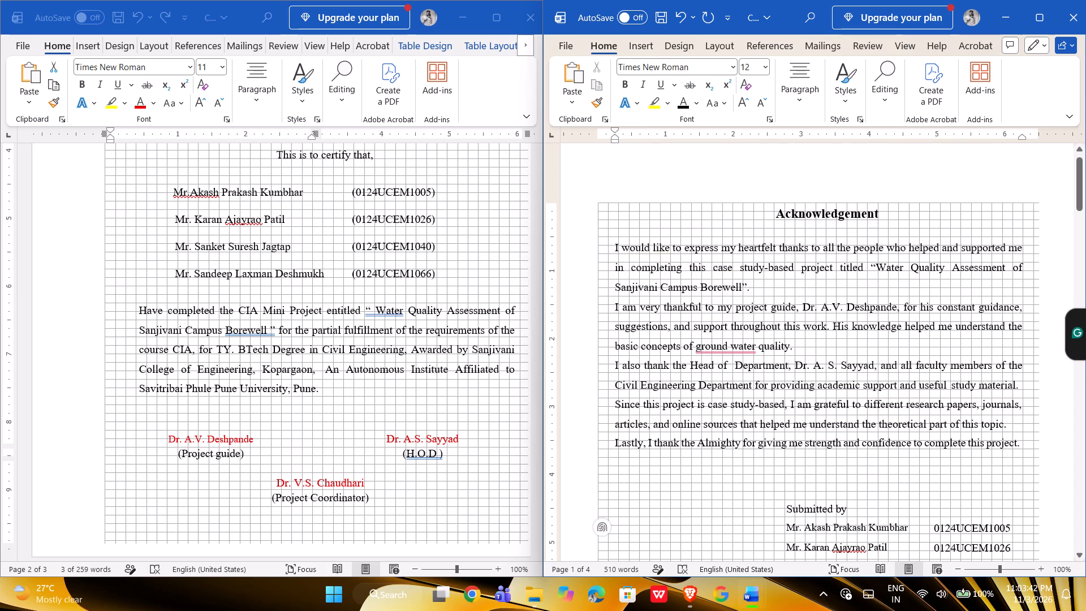
Look through the report's Abstract, List of Figures and List of Tables pages and return to the Acknowledgement.
scroll(843, 451, "down", 3)
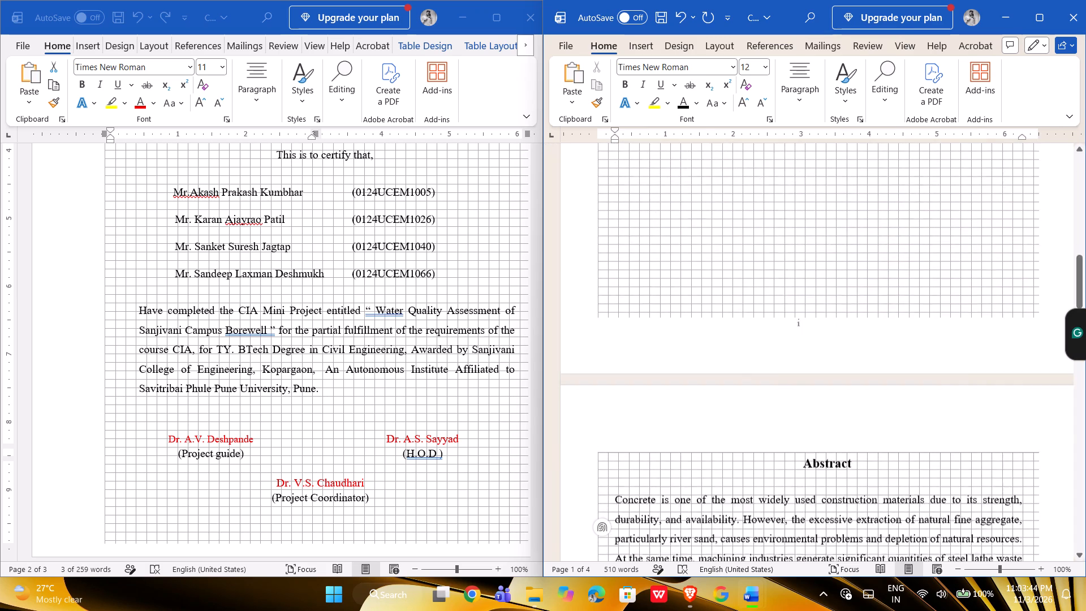
scroll(843, 451, "down", 2)
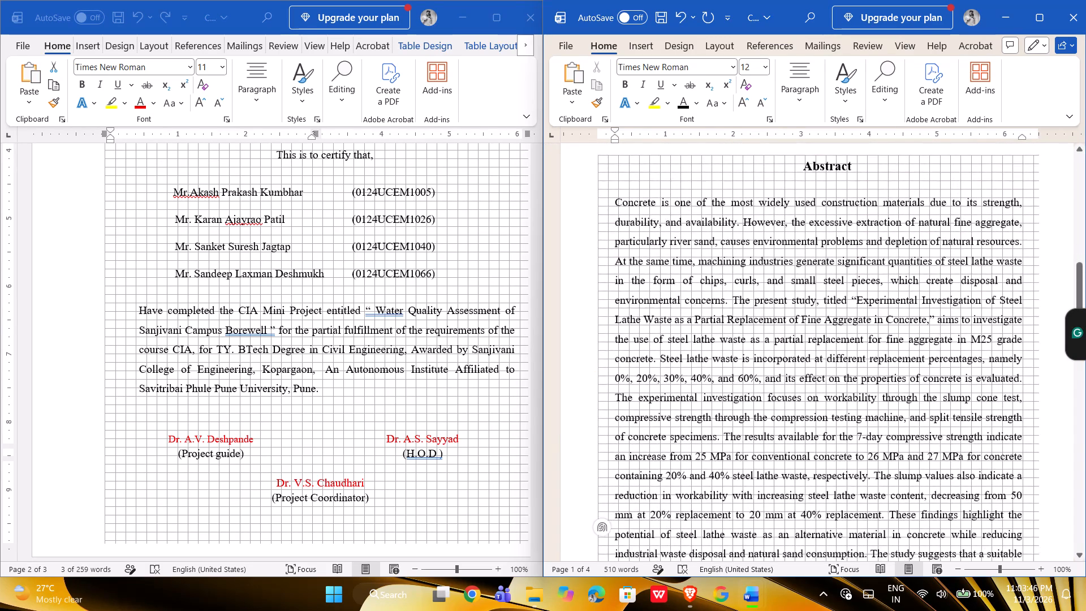
scroll(843, 451, "down", 3)
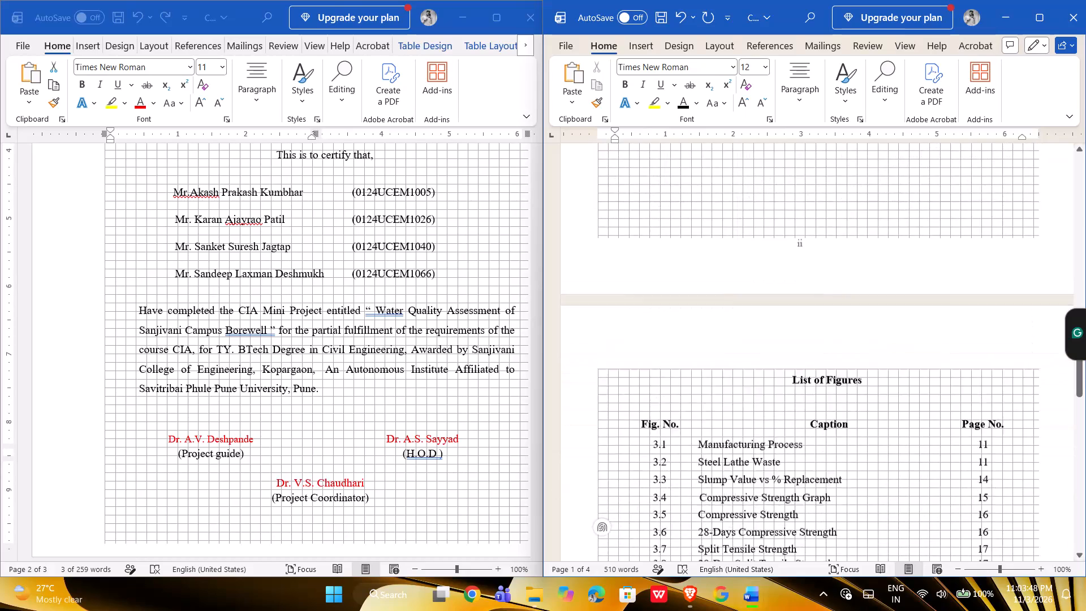
scroll(843, 451, "down", 7)
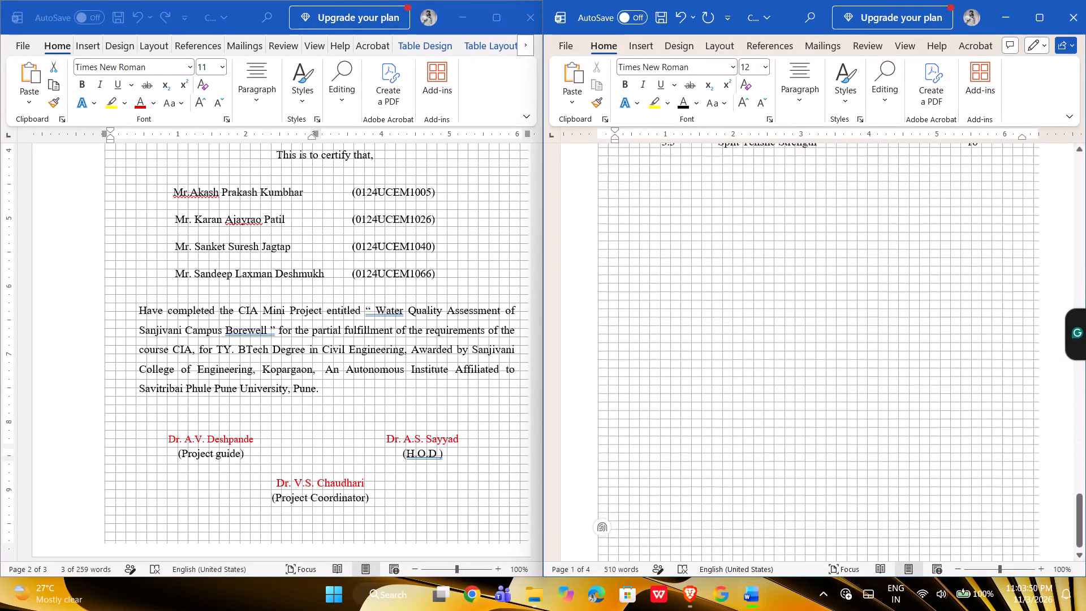
scroll(843, 451, "down", 2)
scroll(843, 451, "up", 15)
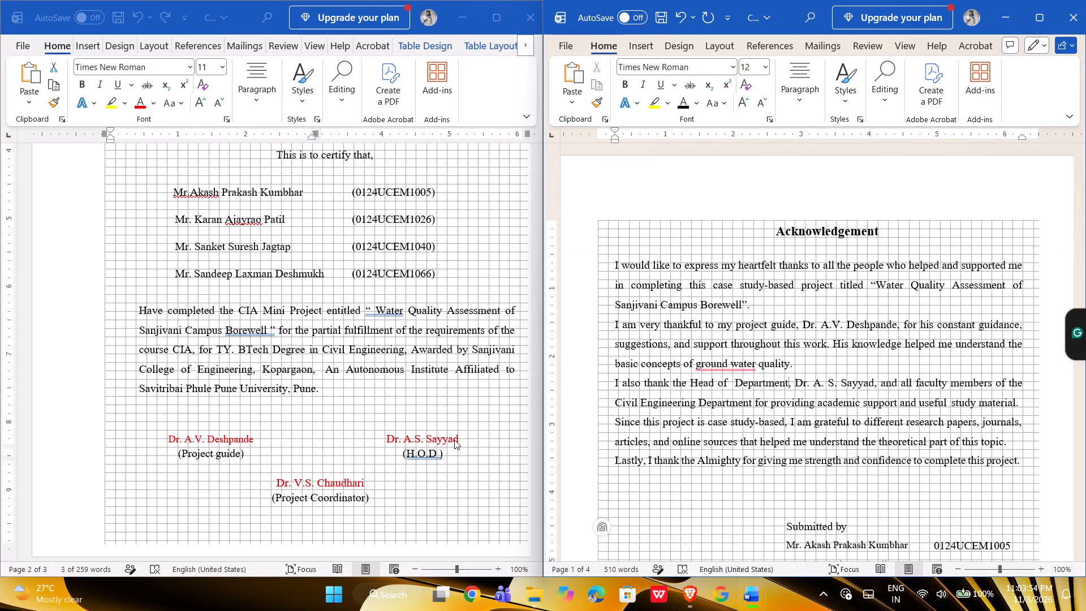
Minimize the certificate document's window and maximize the CIA Report 2 window.
left_click(456, 29)
left_click(1023, 13)
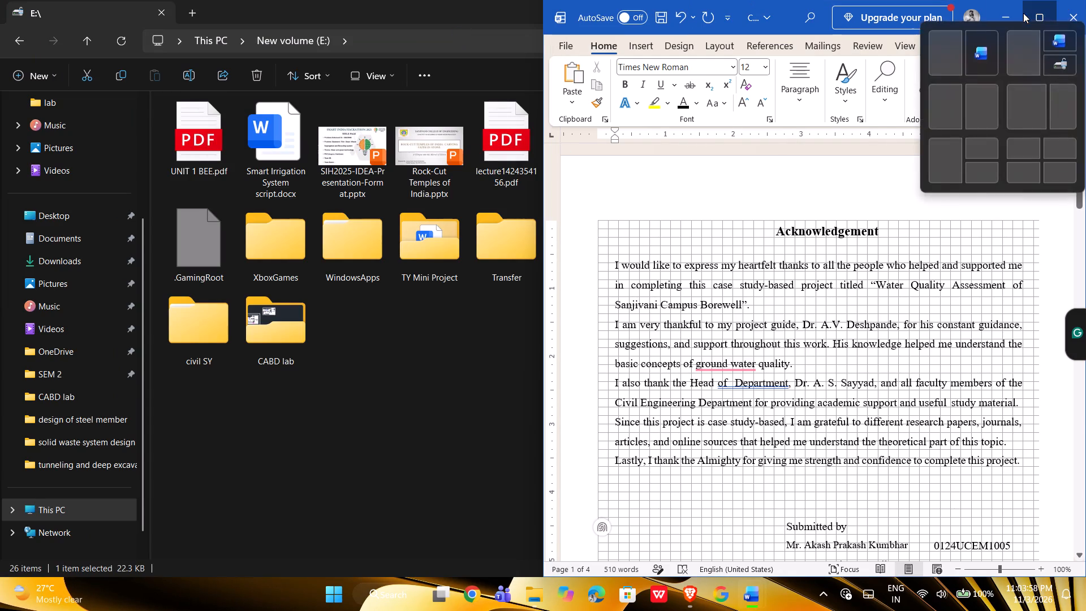
Review the Acknowledgement, Abstract, List of Figures and List of Tables pages for content from the old steel lathe waste project.
scroll(790, 486, "down", 1)
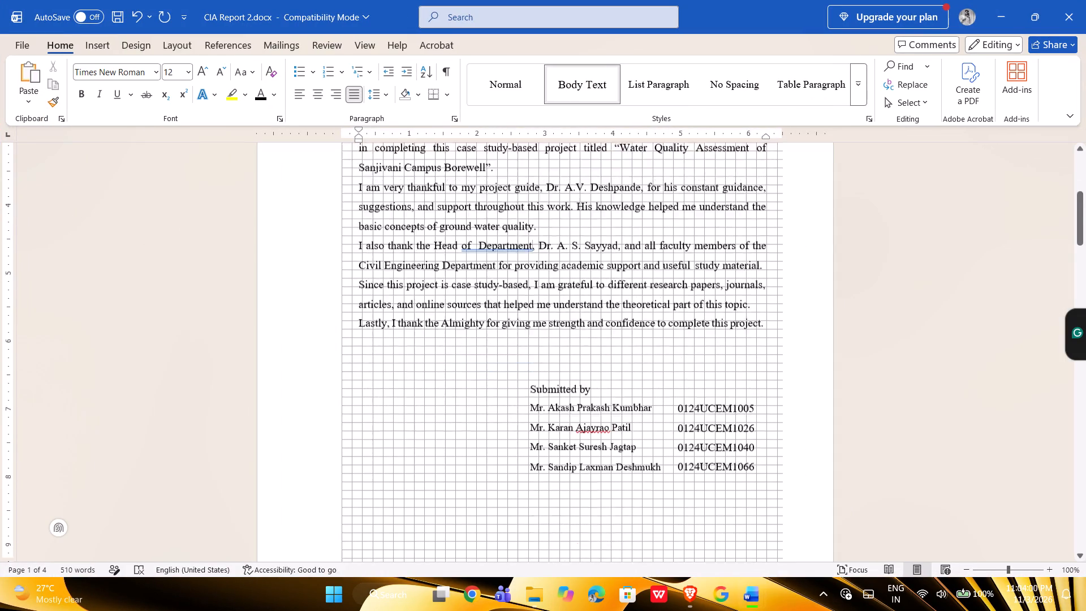
scroll(790, 486, "down", 1)
scroll(790, 486, "up", 2)
scroll(790, 486, "down", 2)
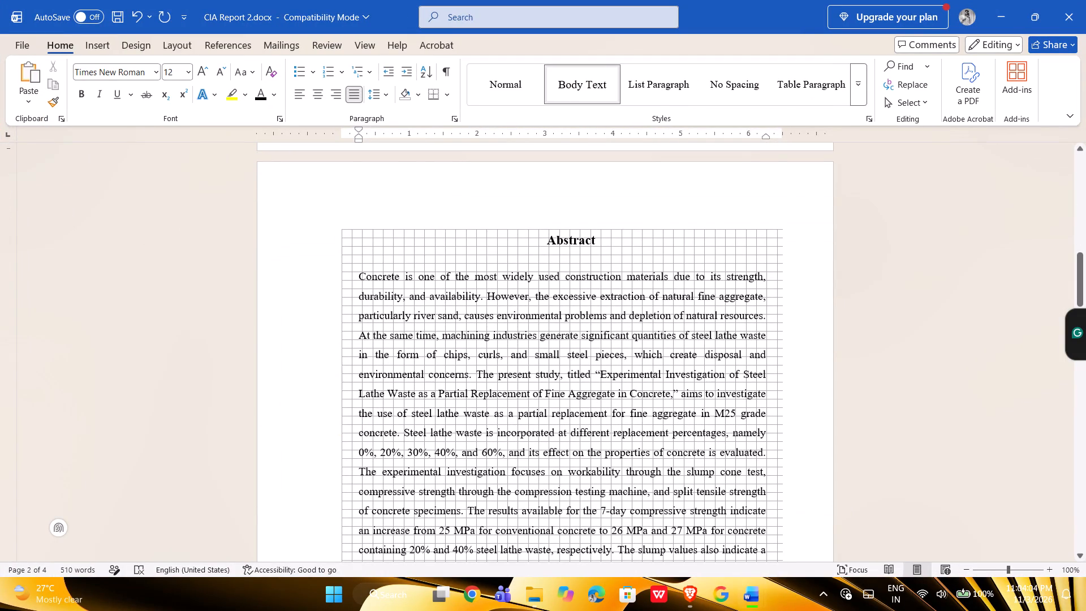
scroll(790, 486, "down", 2)
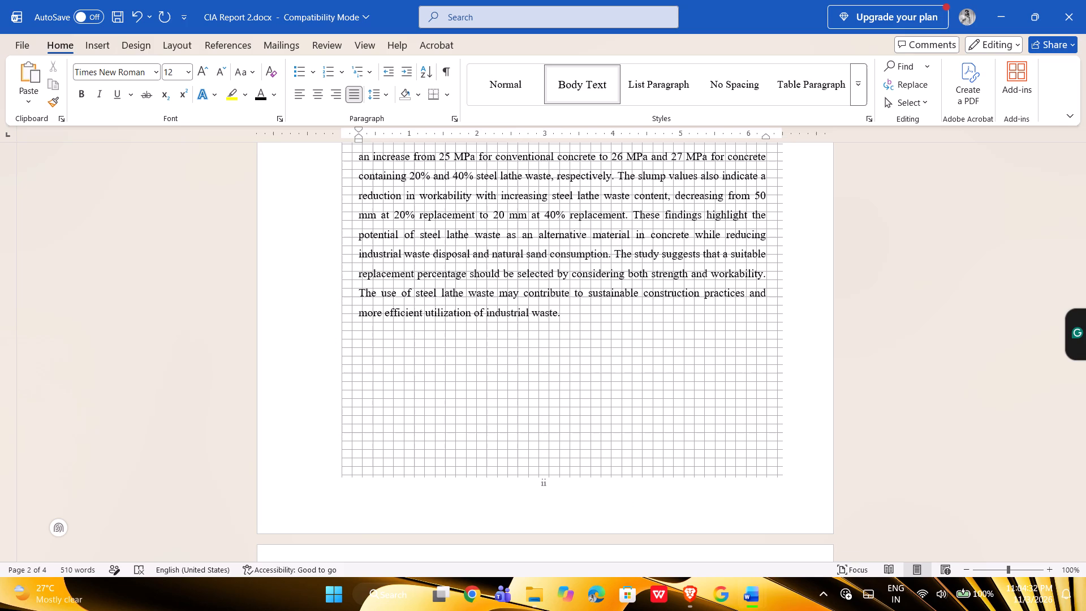
scroll(613, 376, "down", 4)
scroll(613, 376, "up", 2)
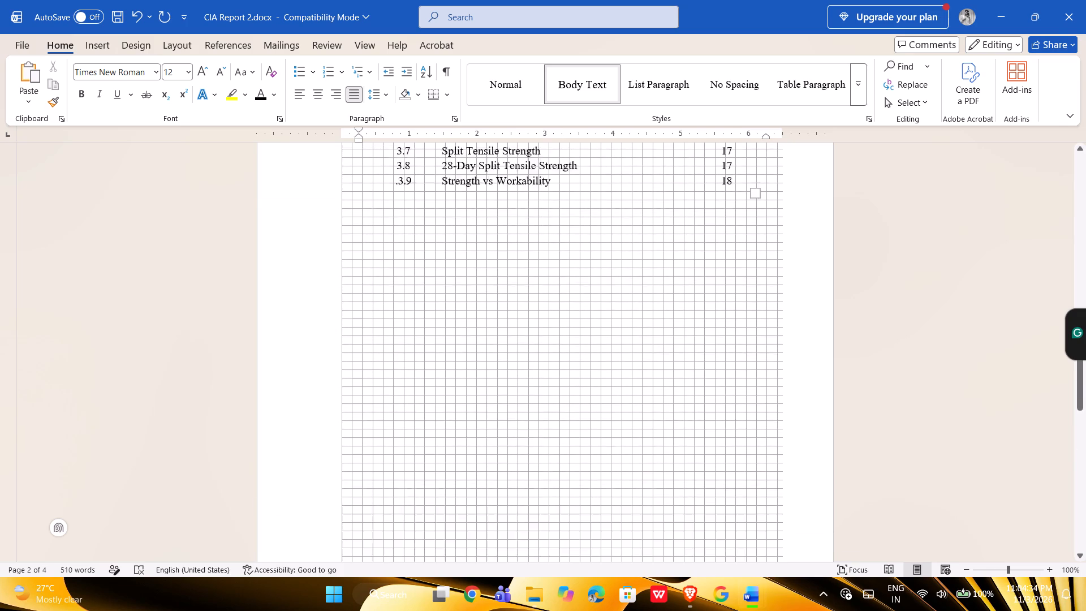
scroll(613, 376, "up", 7)
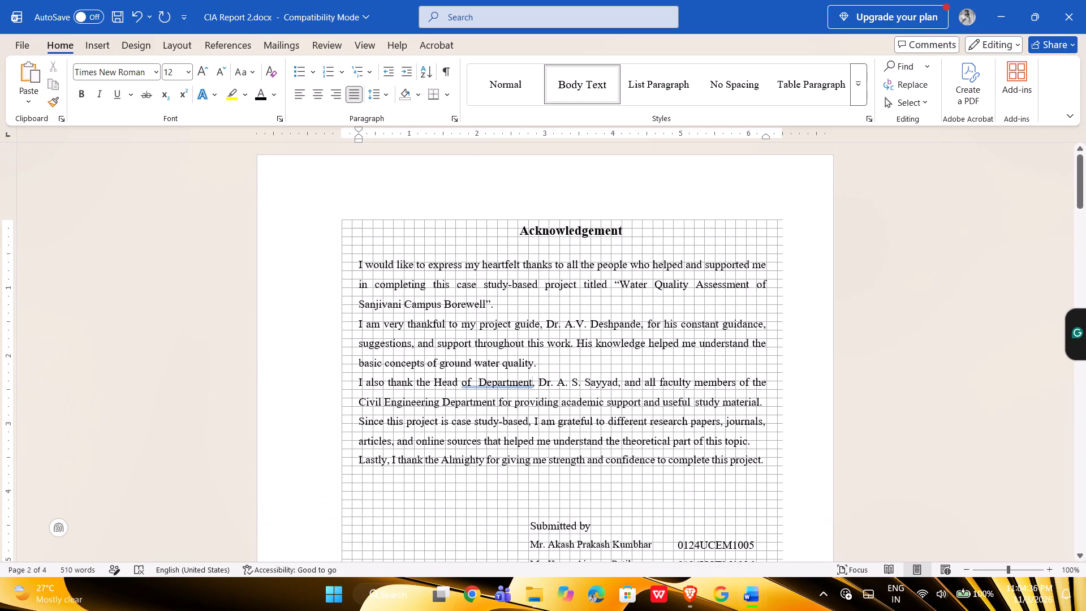
scroll(613, 376, "up", 1)
scroll(765, 459, "down", 1)
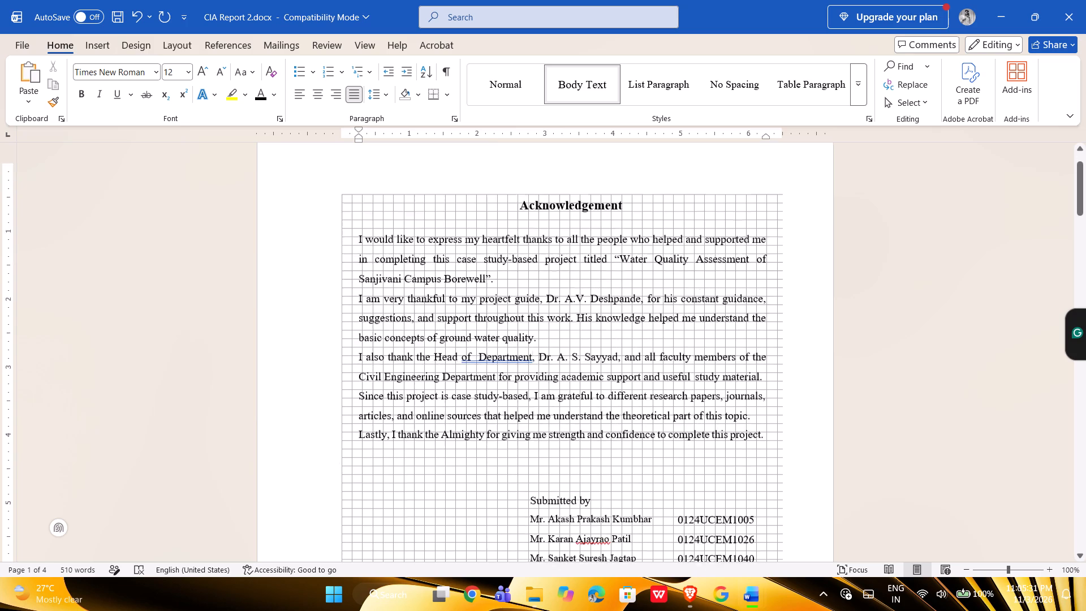
scroll(765, 459, "down", 3)
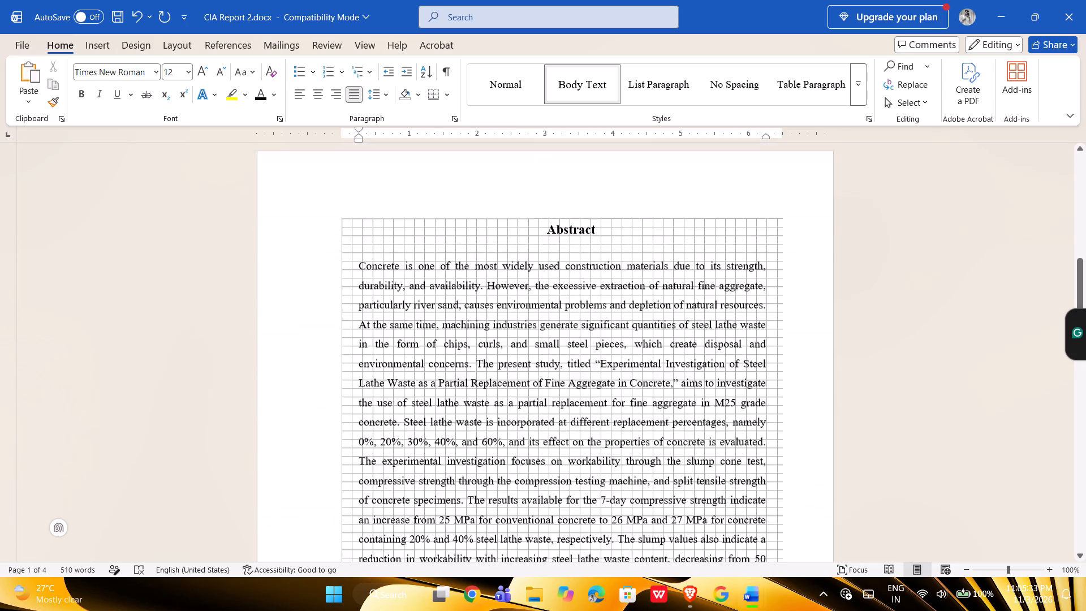
scroll(765, 459, "down", 2)
scroll(765, 459, "up", 2)
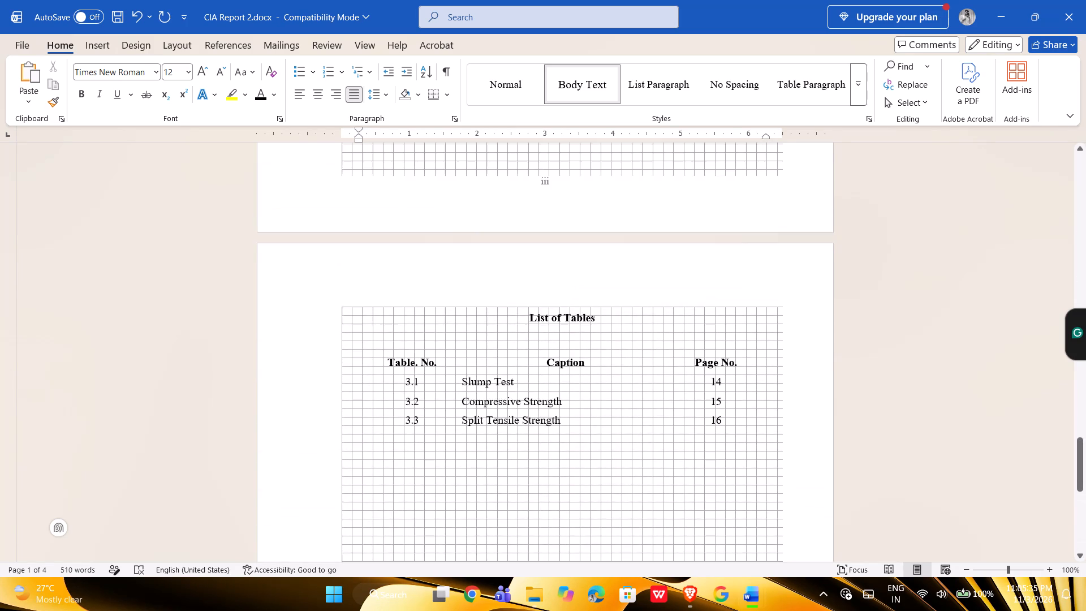
scroll(765, 459, "up", 2)
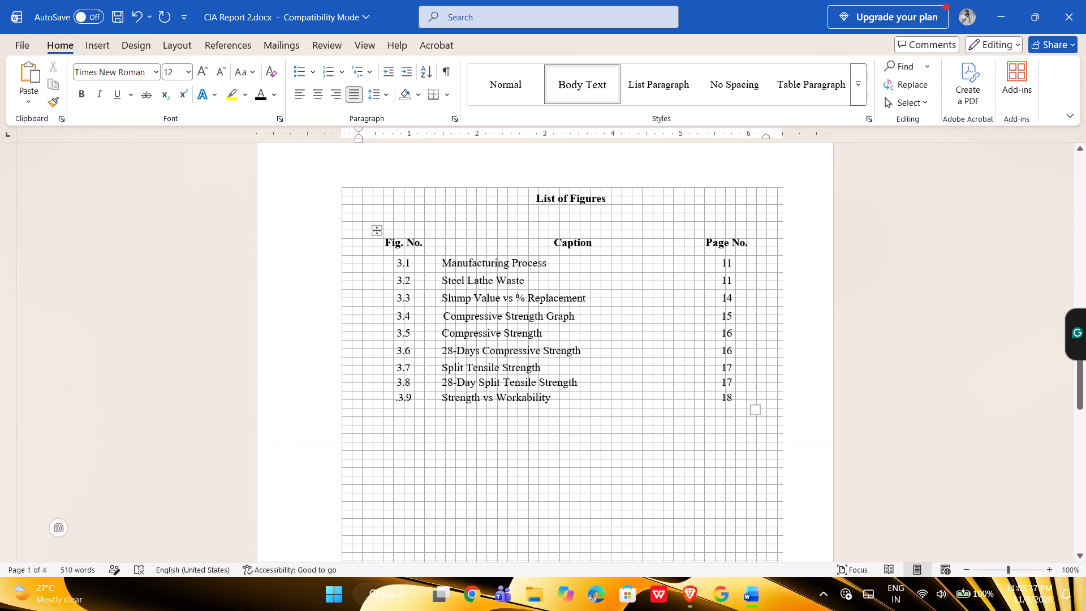
scroll(765, 459, "down", 2)
scroll(765, 459, "up", 2)
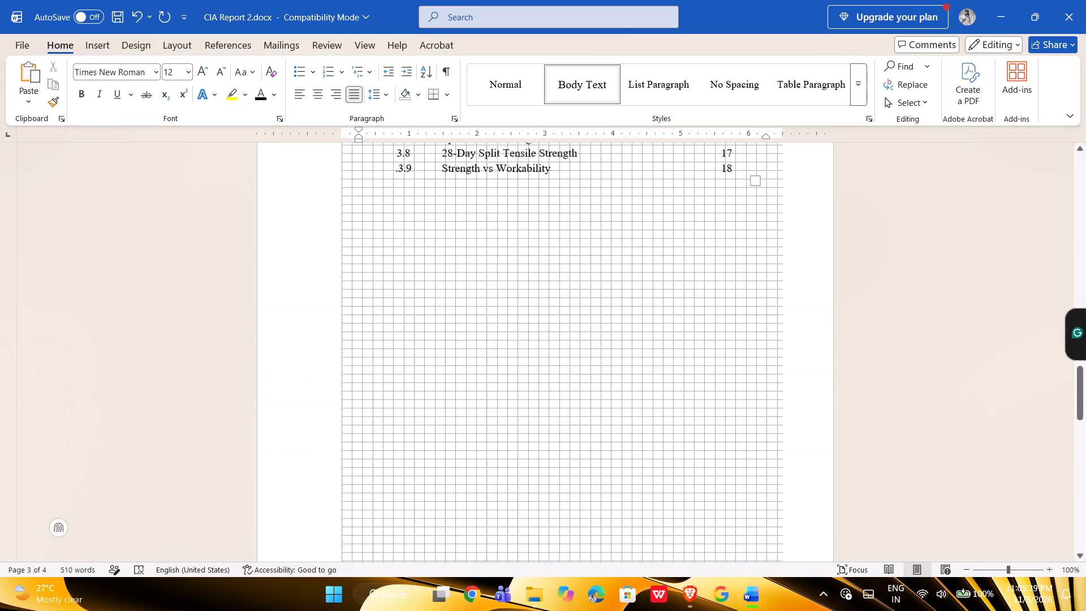
scroll(765, 459, "up", 2)
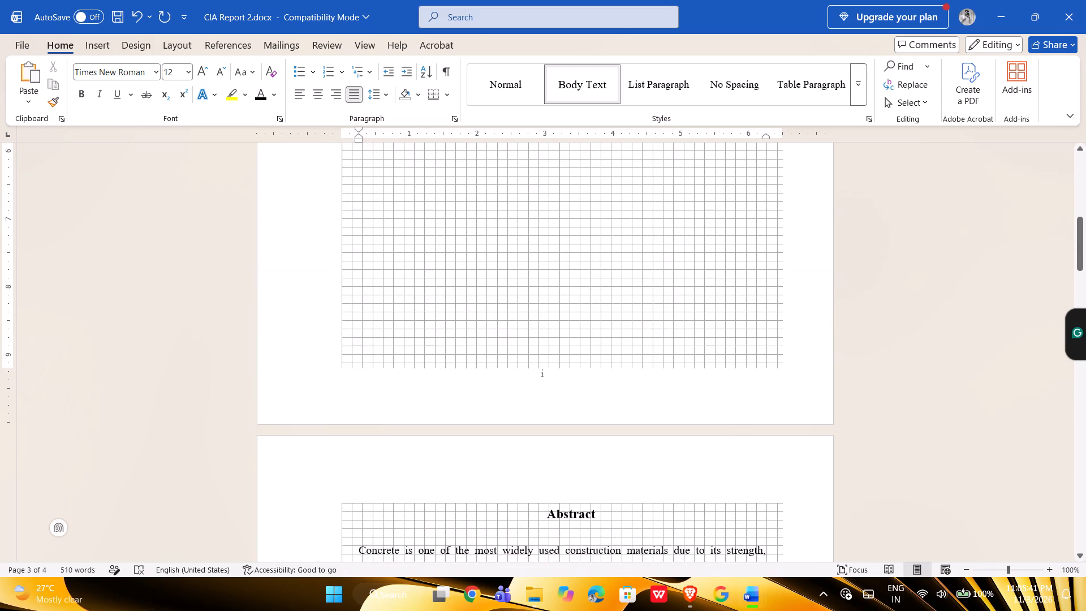
Read through the Abstract page of CIA Report 2 on the old steel lathe waste project.
scroll(765, 459, "down", 2)
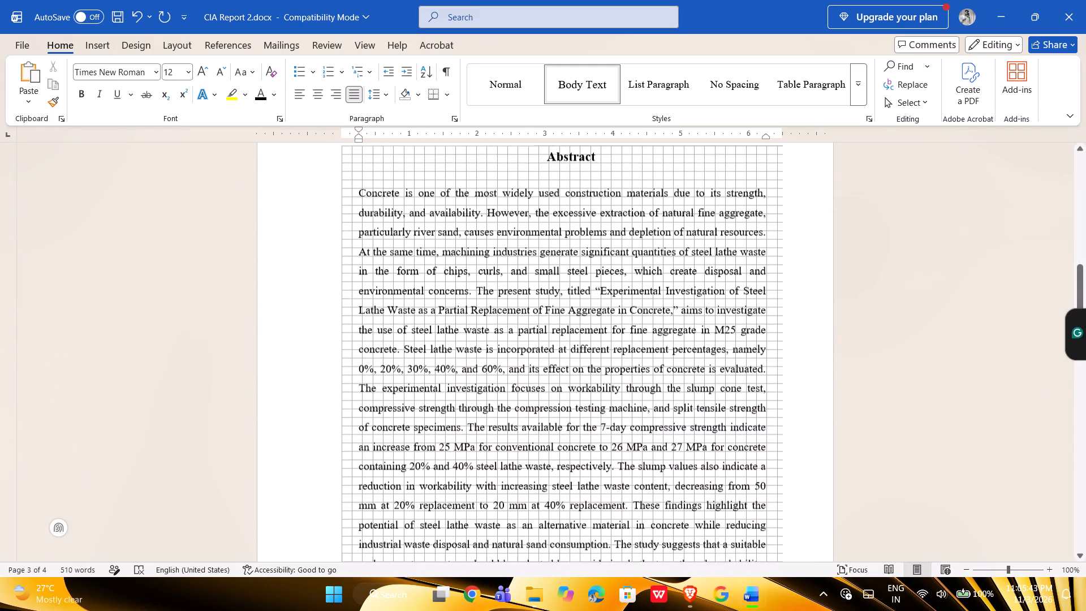
scroll(765, 459, "down", 2)
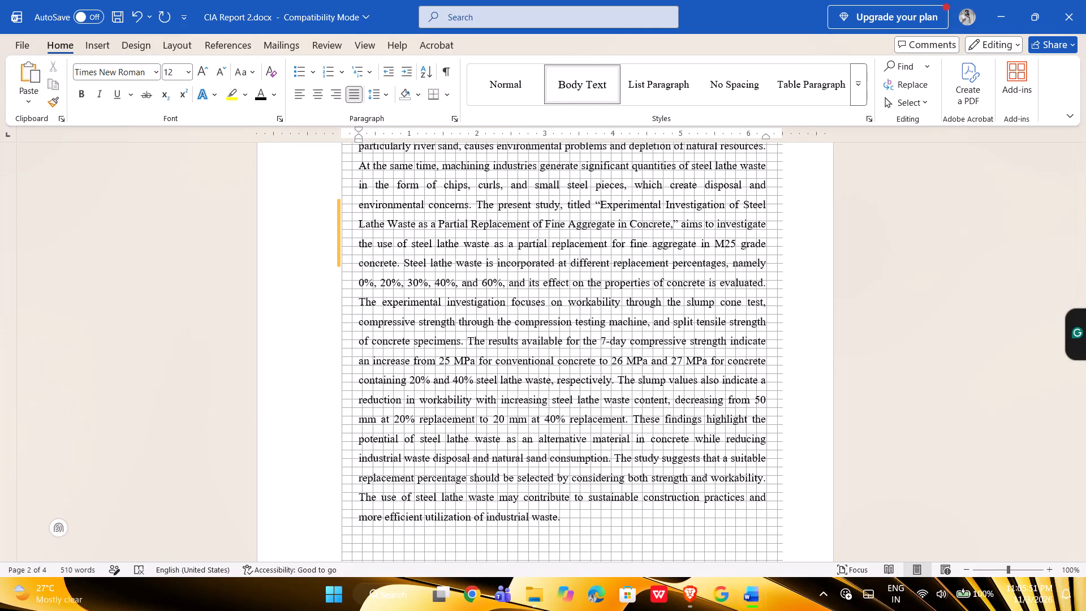
scroll(765, 459, "up", 1)
scroll(765, 459, "down", 1)
scroll(765, 459, "up", 1)
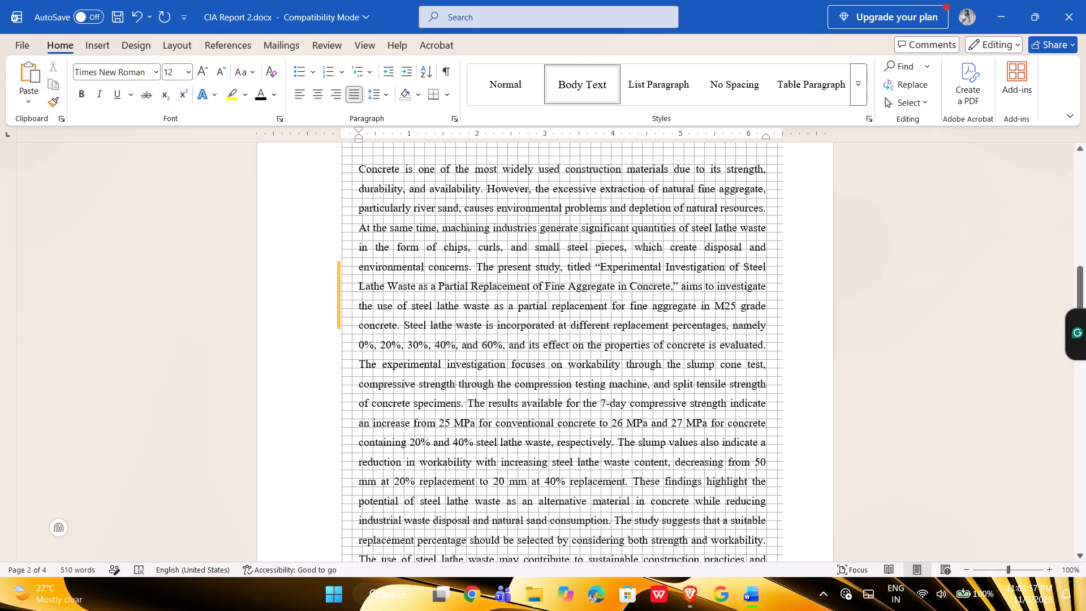
scroll(785, 515, "up", 1)
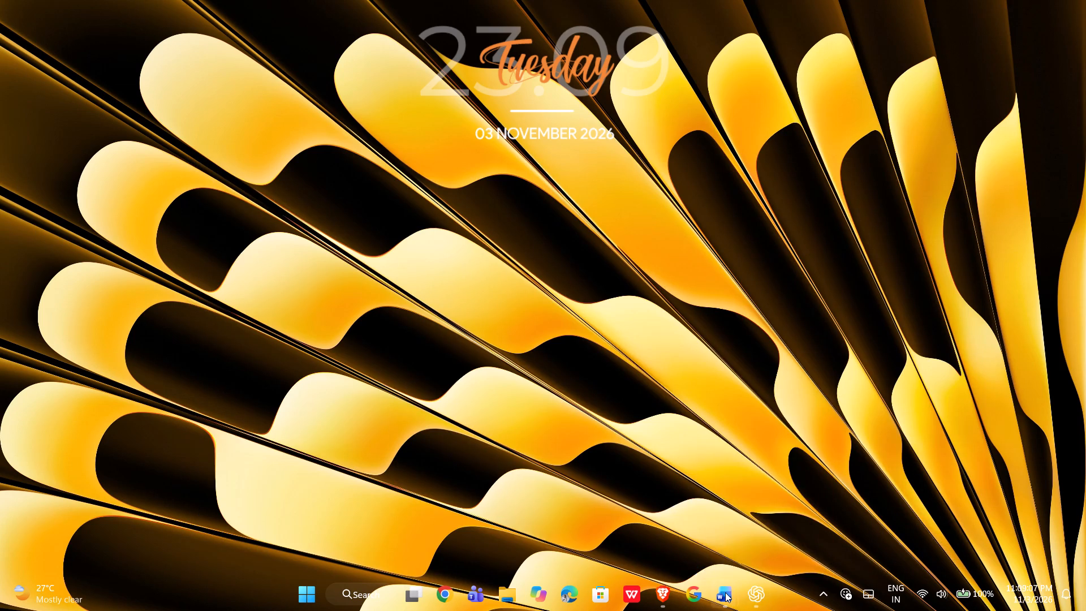
left_click(725, 524)
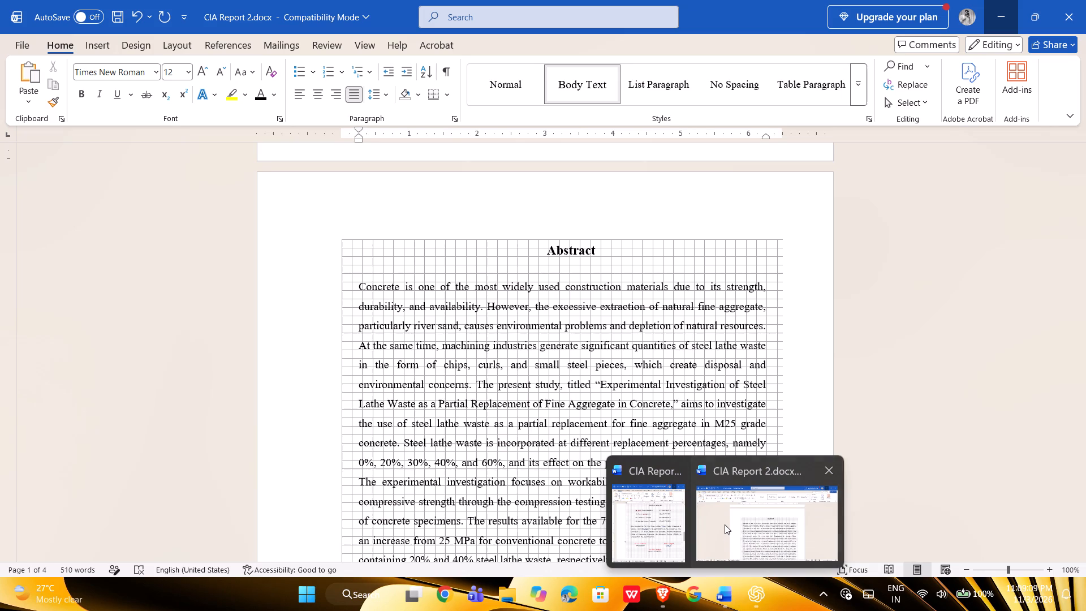
scroll(768, 434, "down", 1)
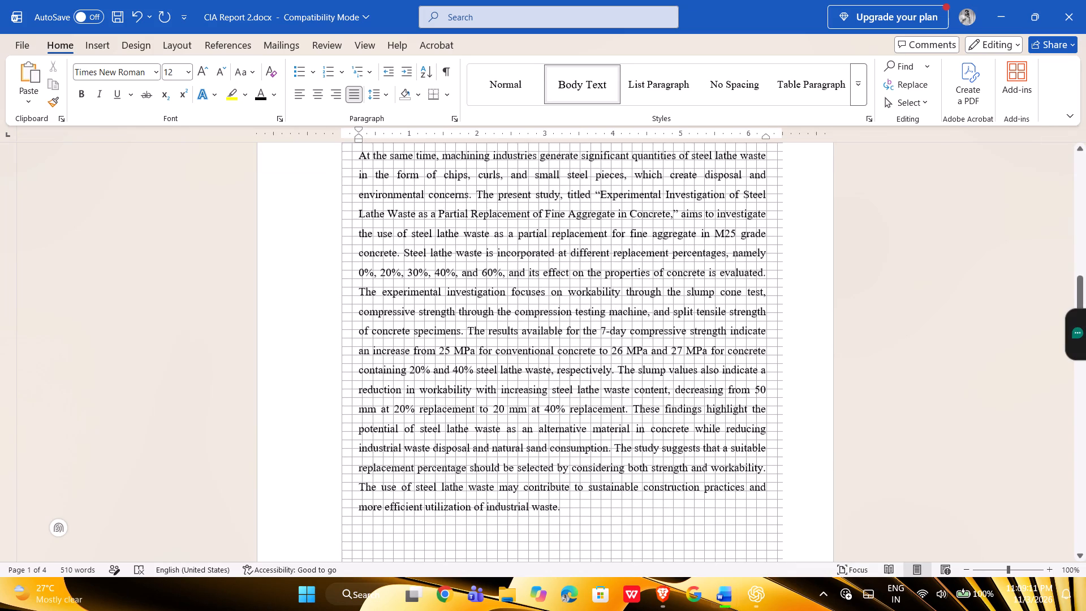
left_click(558, 511)
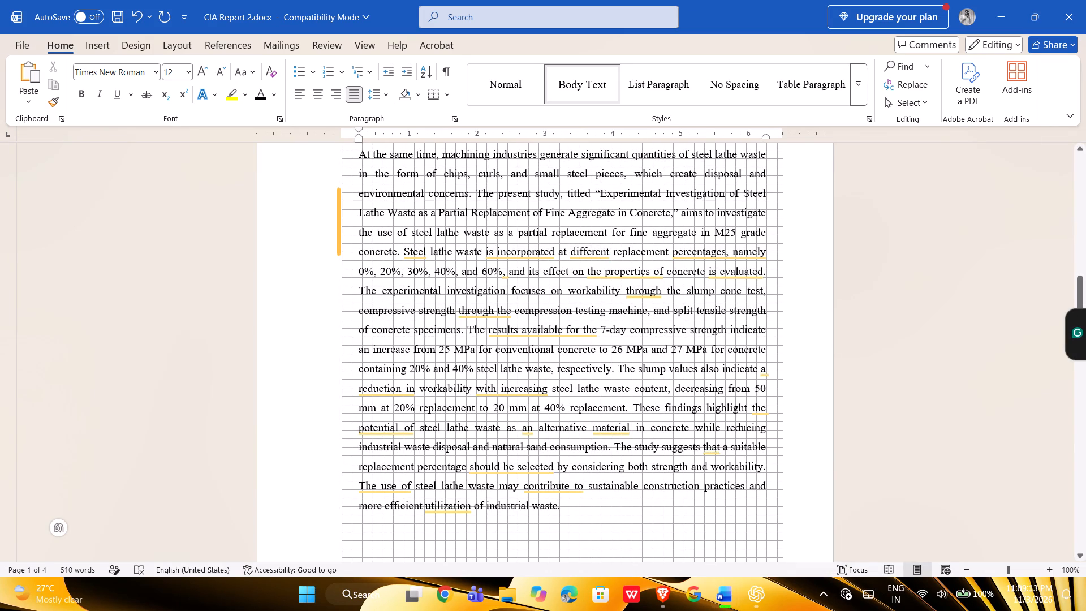
left_click(563, 509)
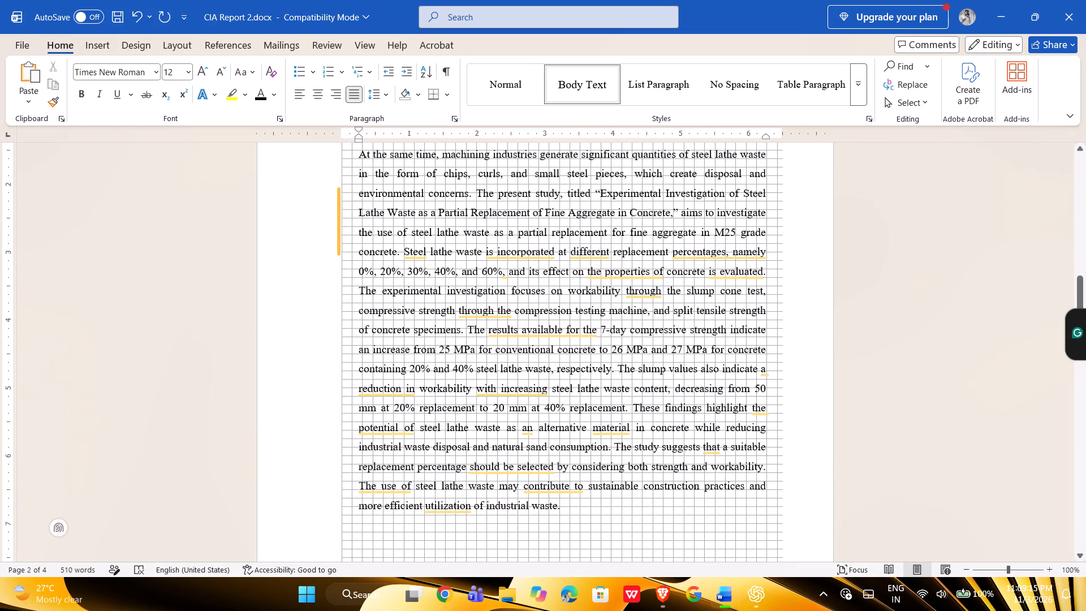
left_click_drag(563, 504, 494, 488)
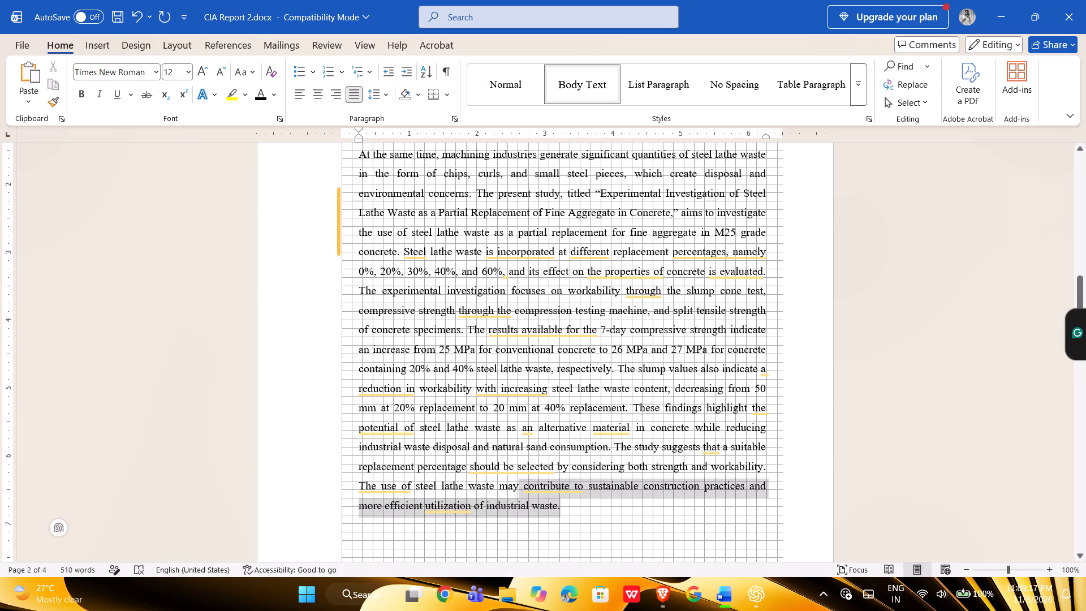
left_click_drag(494, 488, 365, 142)
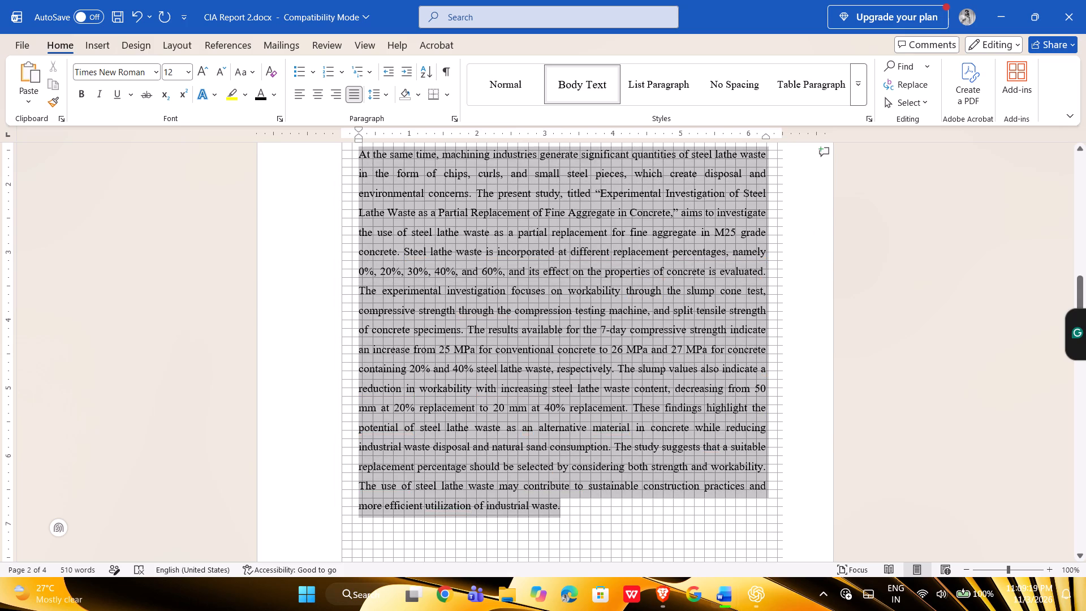
left_click_drag(365, 142, 364, 267)
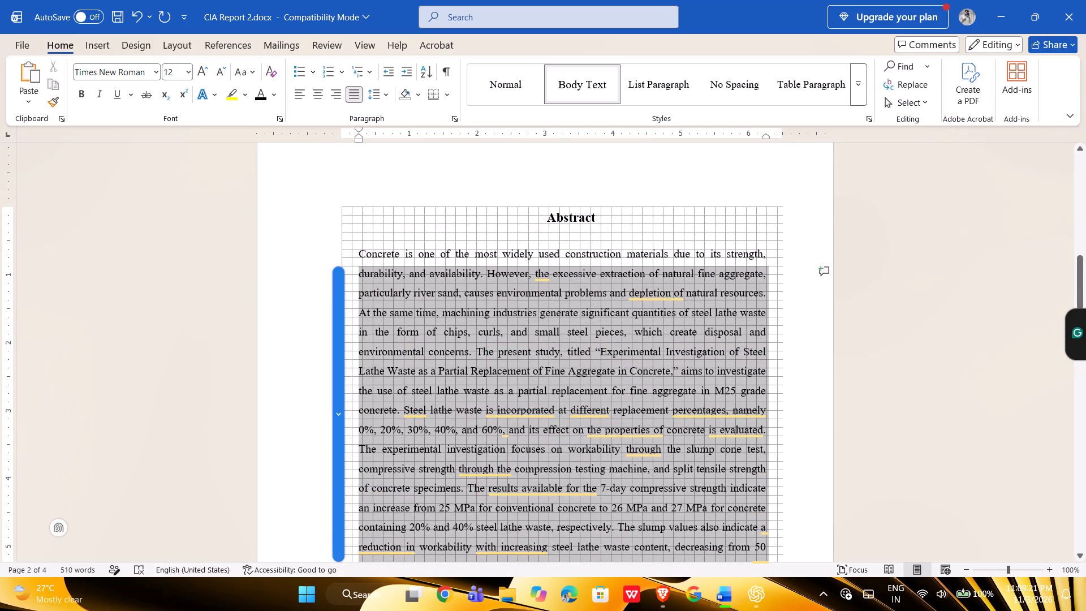
left_click_drag(364, 267, 363, 257)
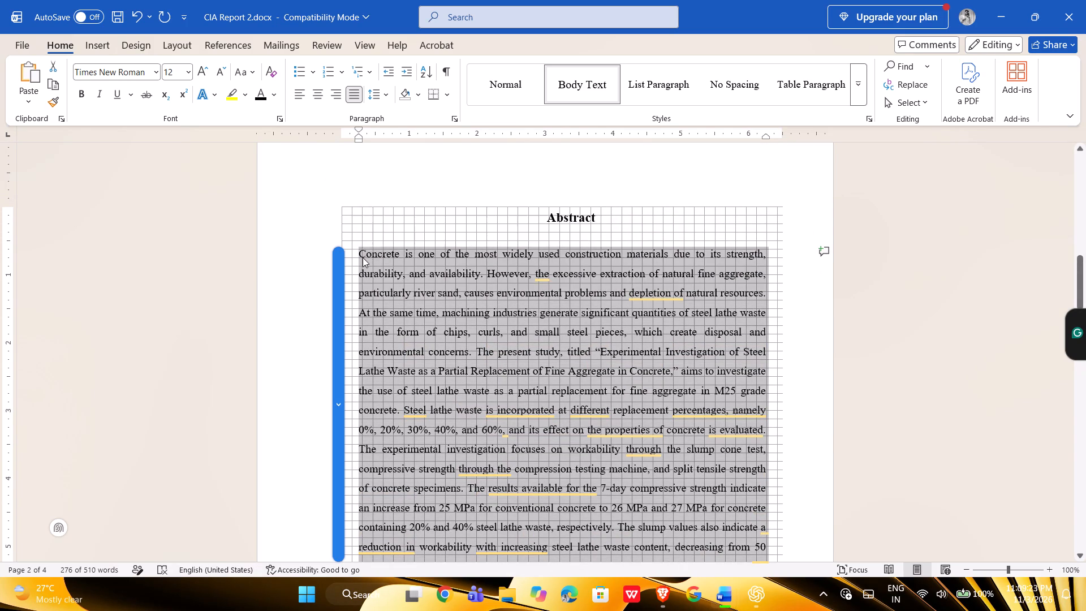
key("ctrl+v")
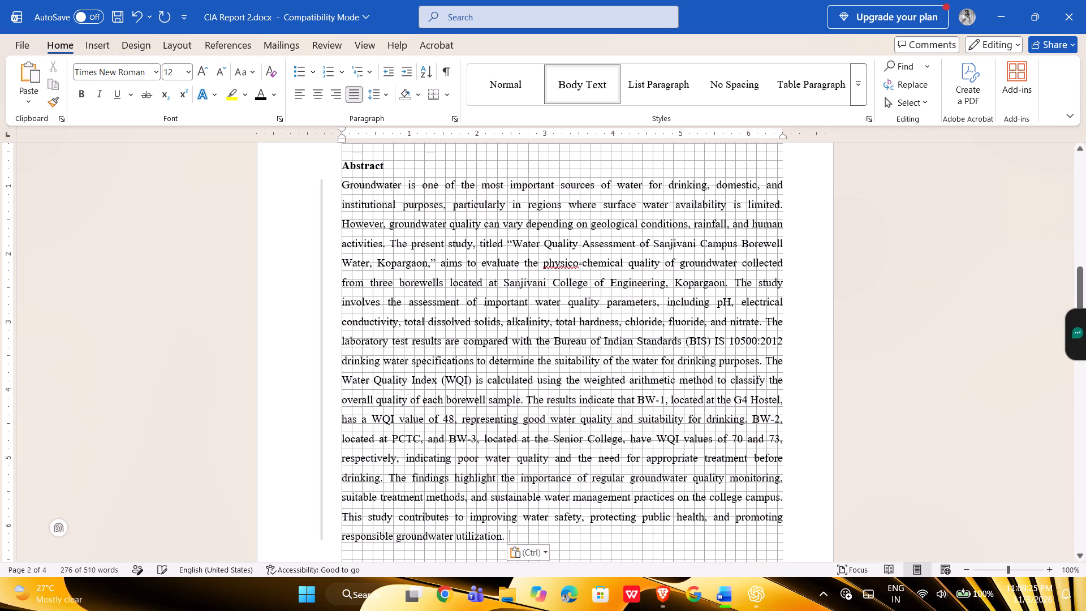
key("BackSpace")
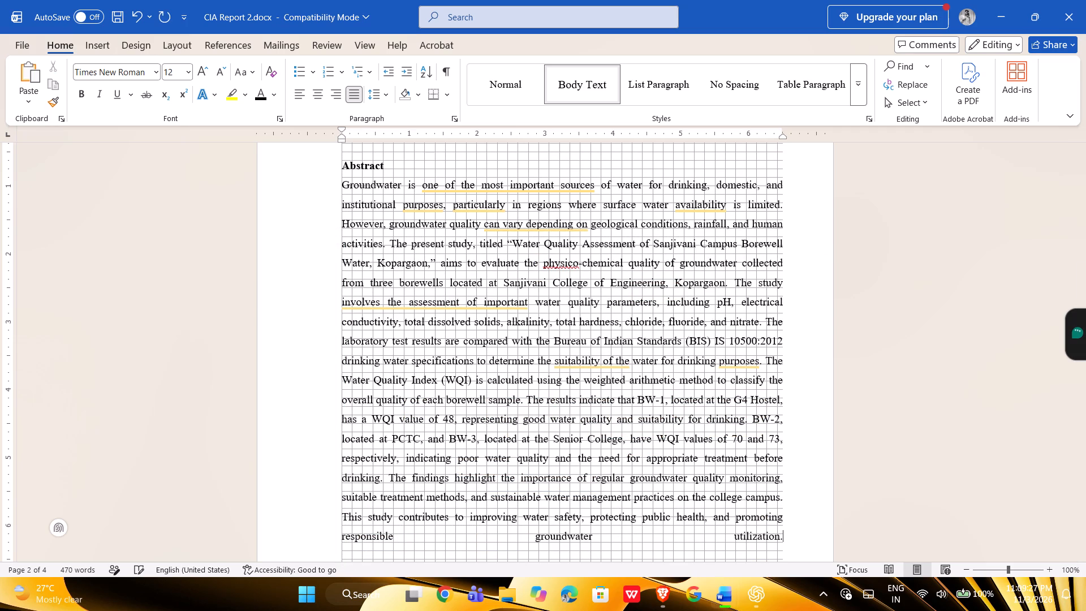
key("Return")
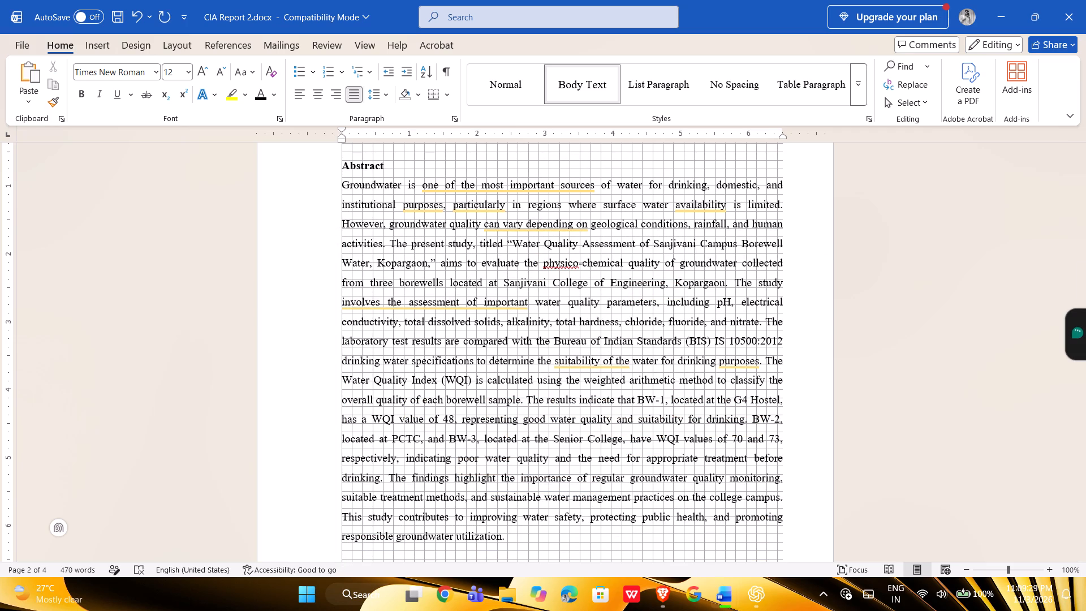
key("Up")
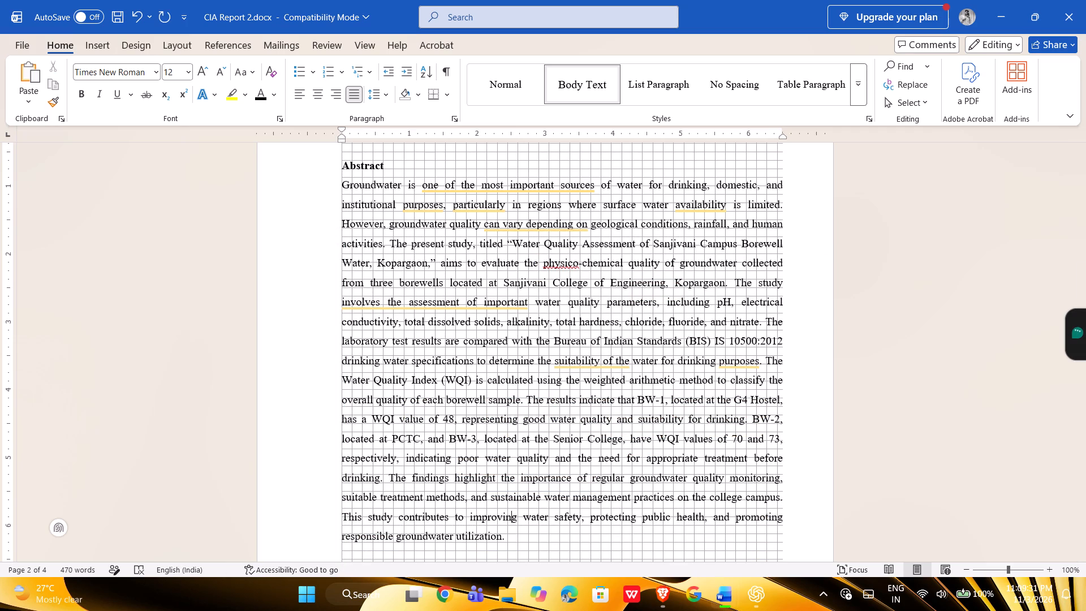
Delete the duplicate "Abstract" line pasted above the groundwater text, keeping one blank line below the centred heading.
left_click(342, 186)
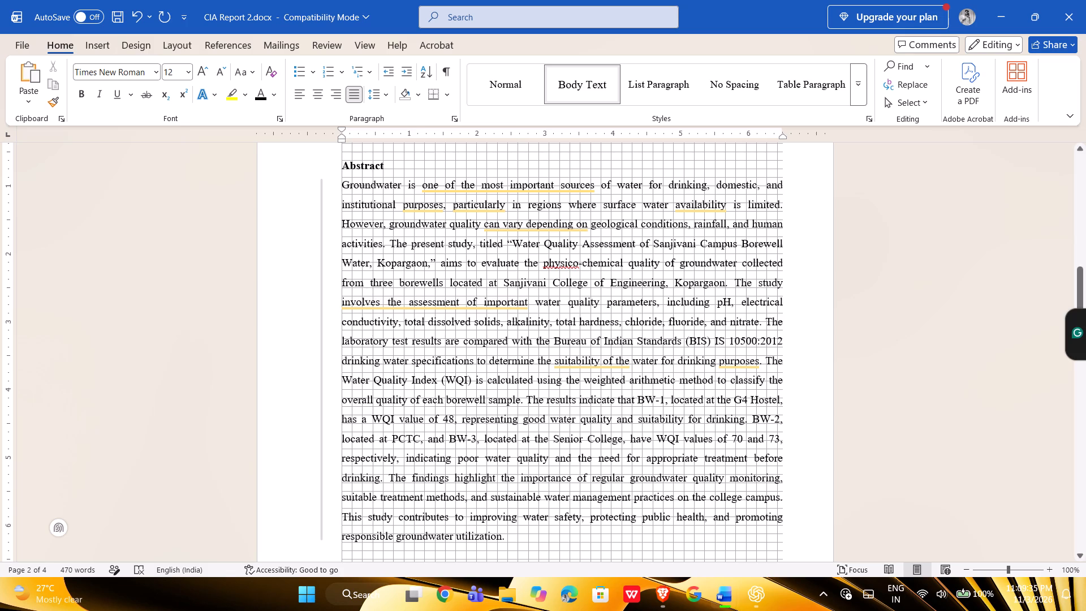
key("BackSpace")
key("BackSpace")
key("BackSpace")
key("BackSpace")
key("BackSpace")
key("BackSpace")
key("BackSpace")
key("BackSpace")
key("BackSpace")
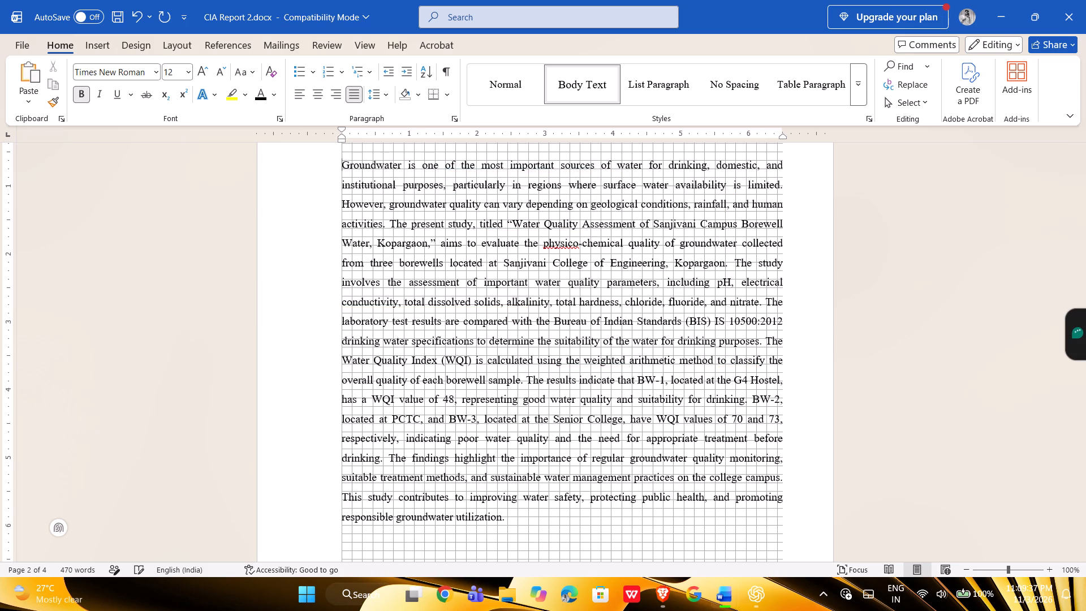
key("BackSpace")
key("Return")
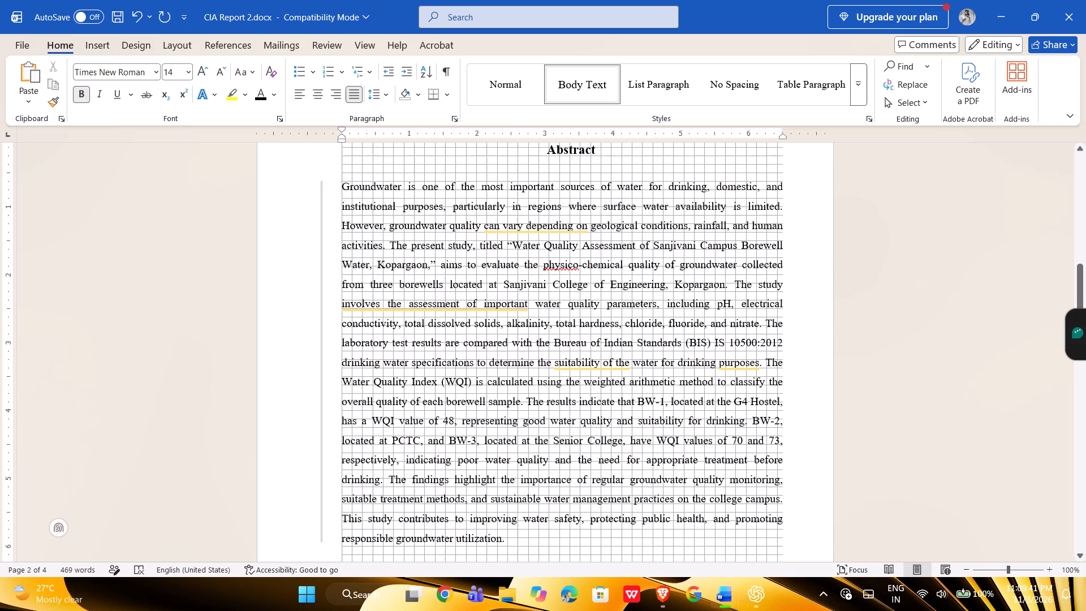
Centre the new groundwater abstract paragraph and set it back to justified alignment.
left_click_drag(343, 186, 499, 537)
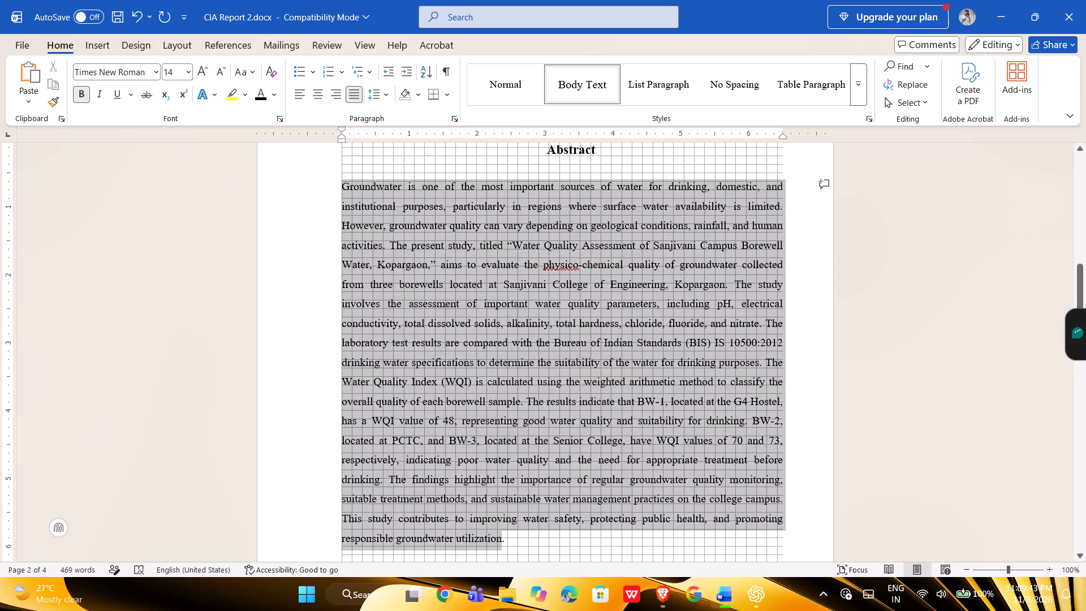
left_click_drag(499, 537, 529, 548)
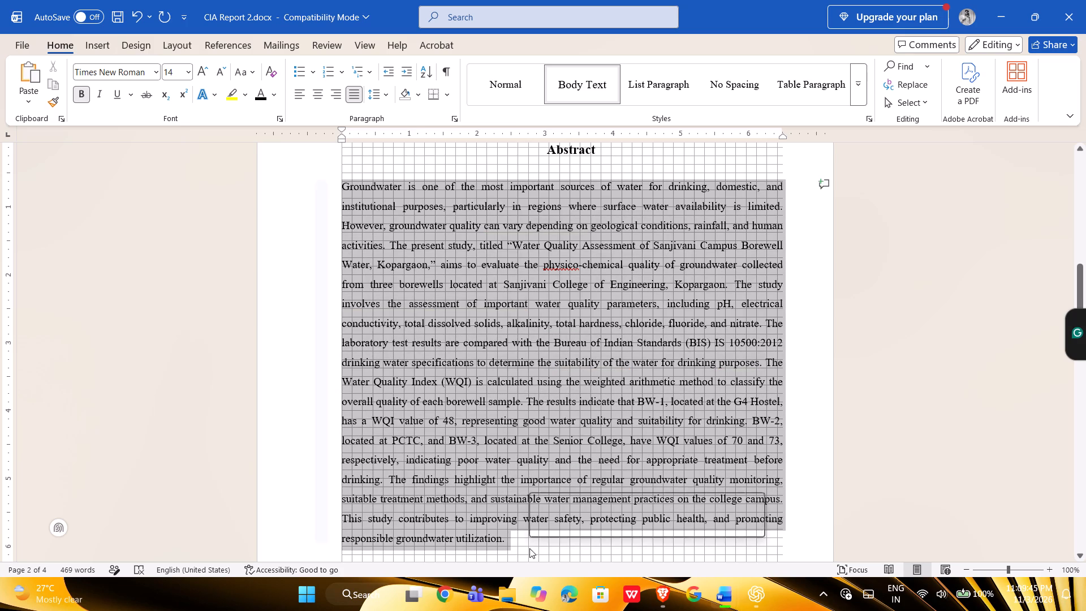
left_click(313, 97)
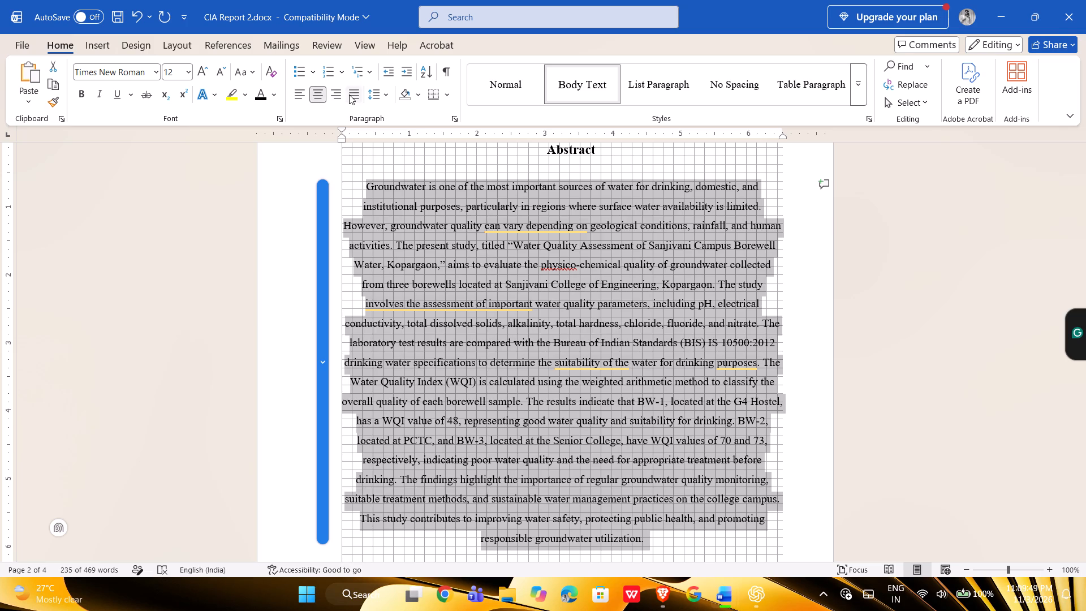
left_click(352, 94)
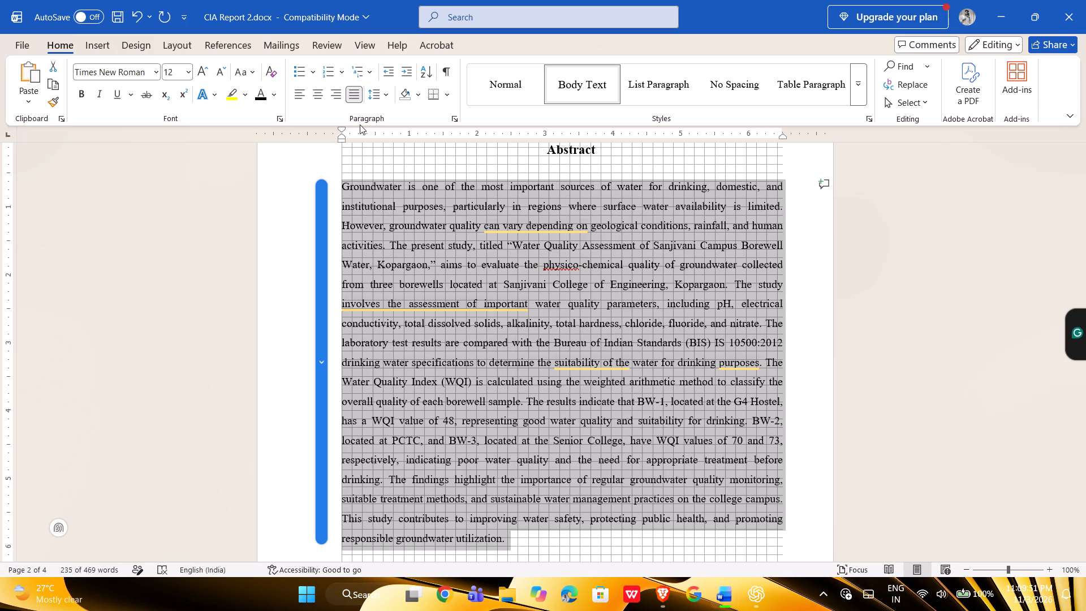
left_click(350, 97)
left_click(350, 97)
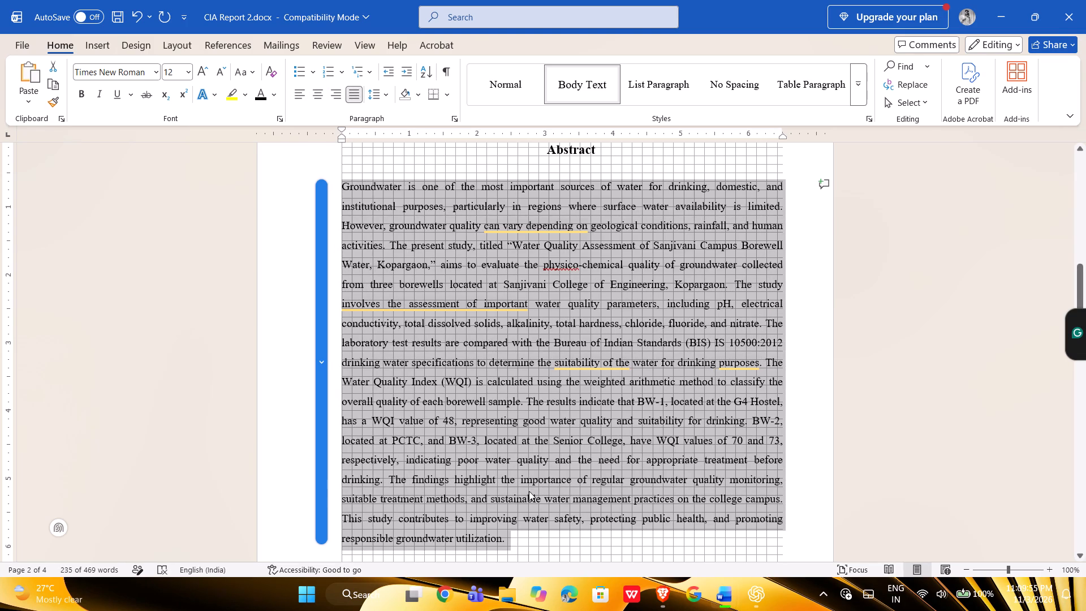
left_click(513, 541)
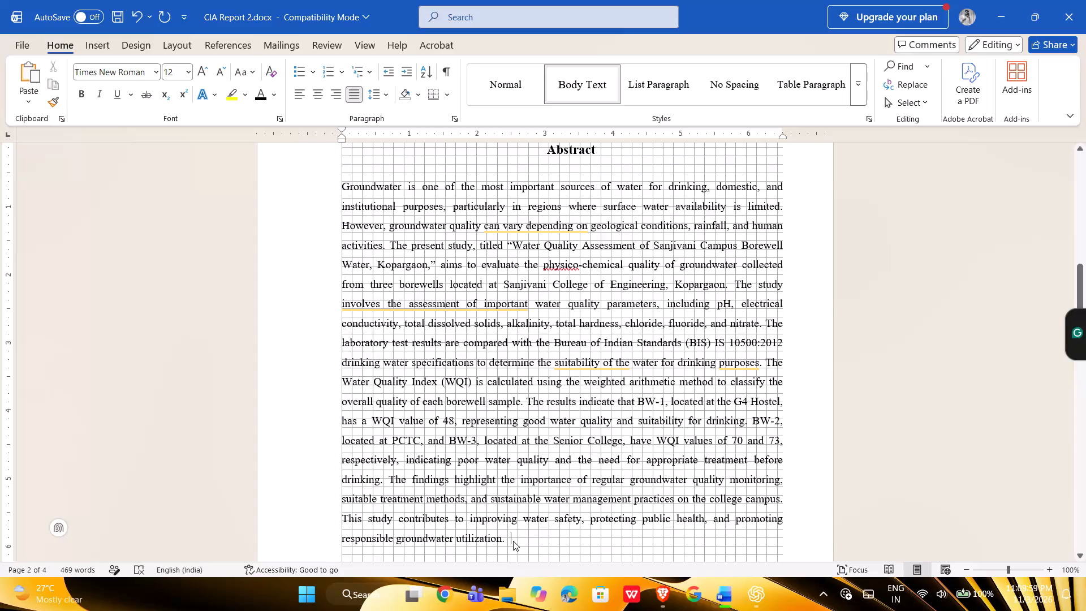
Open CIA Report 2.docx from New volume (E:) in File Explorer.
left_click(996, 16)
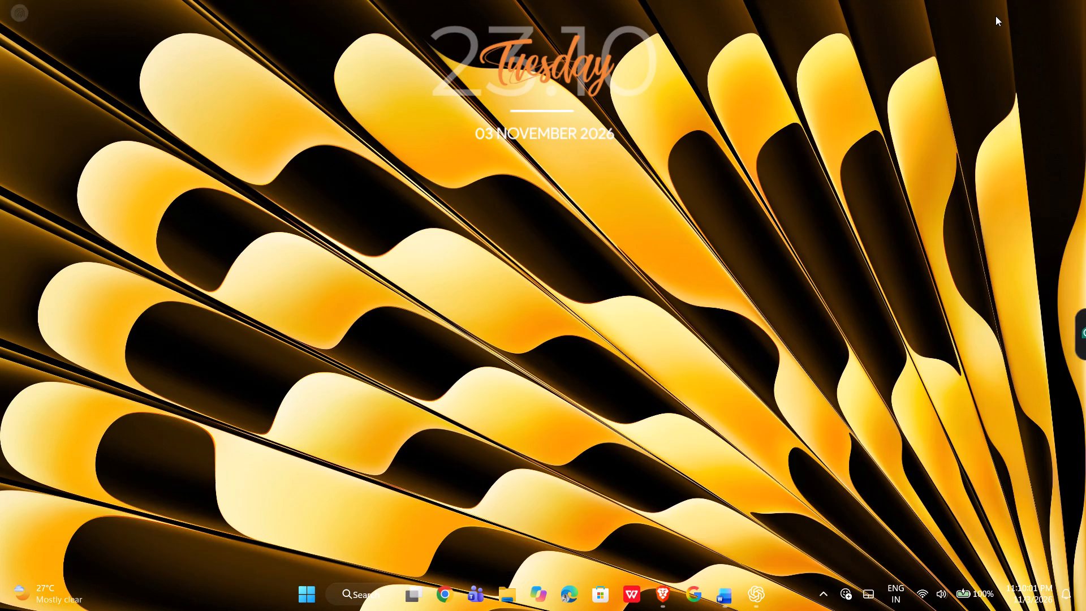
left_click(503, 602)
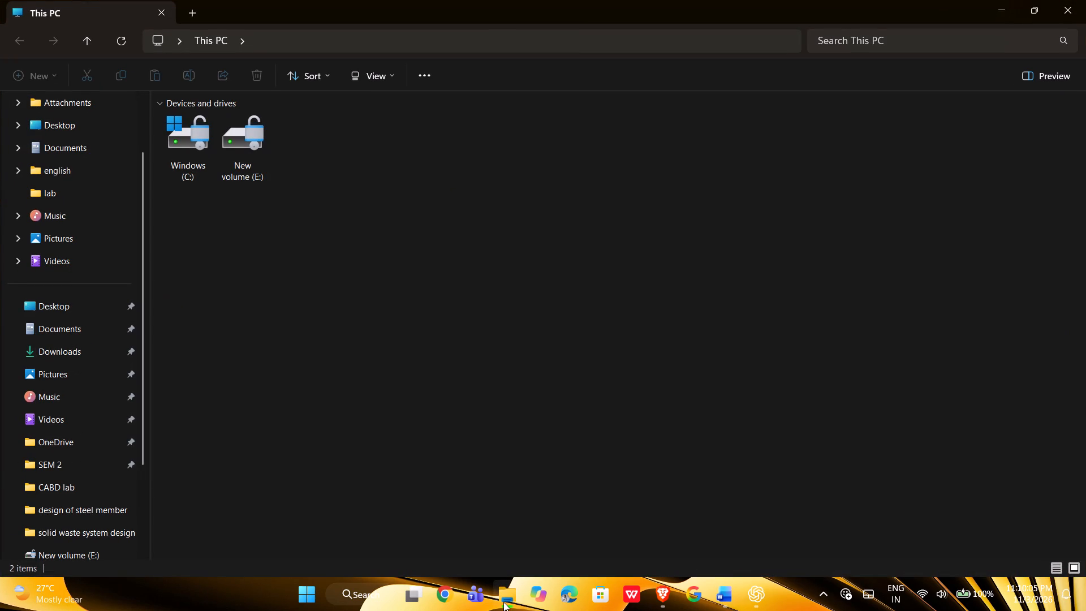
left_click(226, 158)
key("Return")
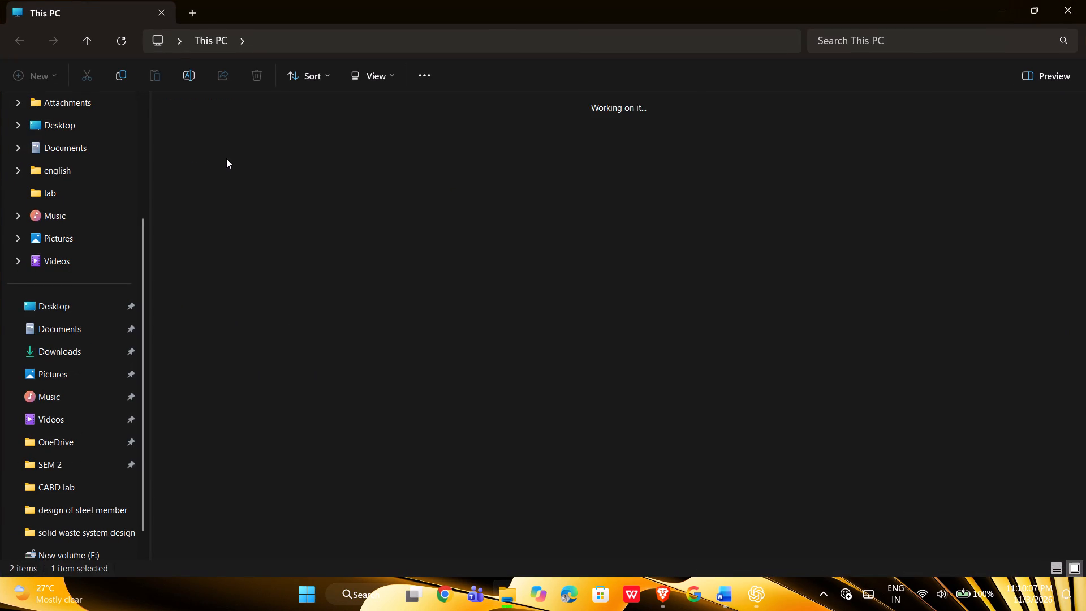
left_click(983, 143)
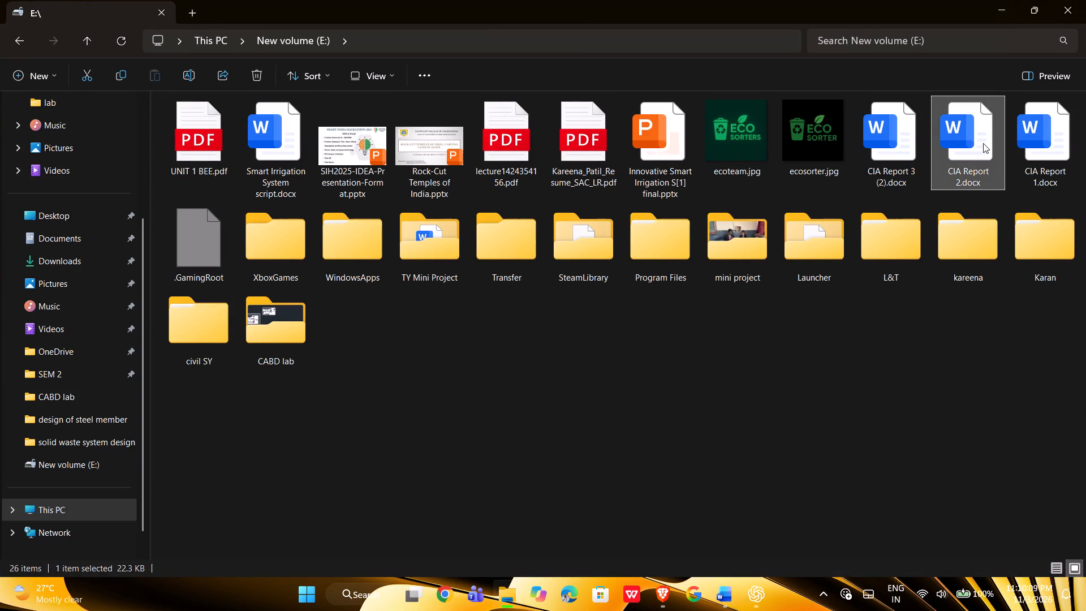
key("Return")
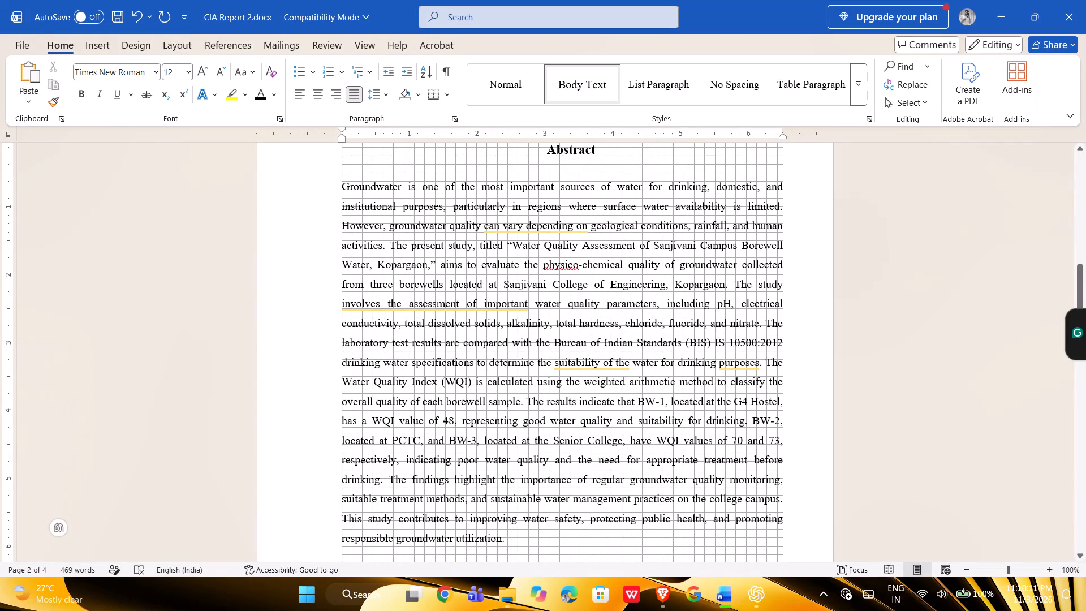
Look through CIA Report 2.docx, checking the Abstract, the Acknowledgement and the Submitted by list.
scroll(882, 290, "up", 1)
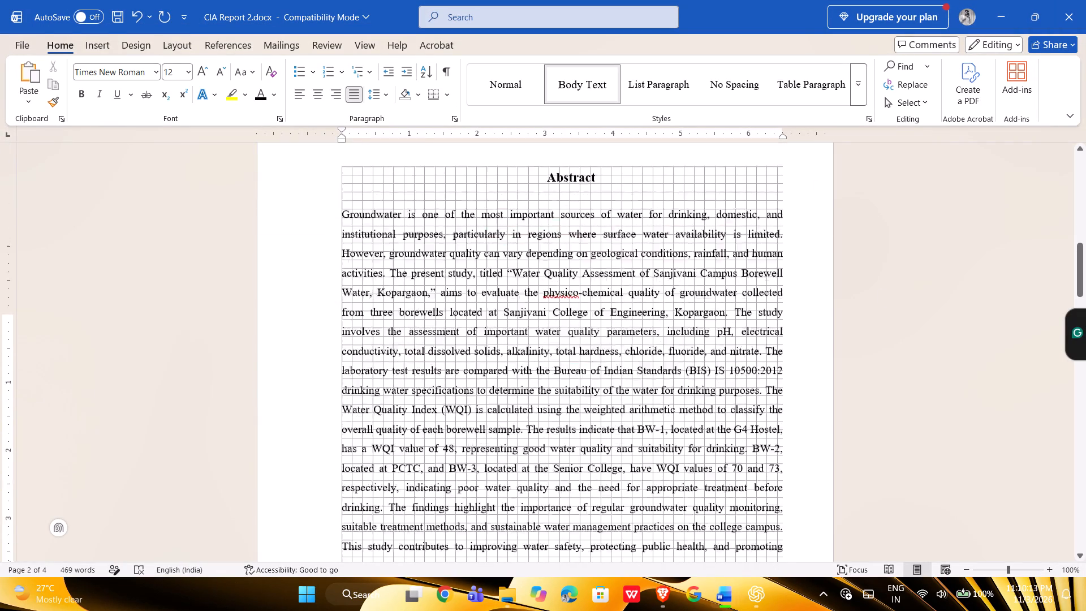
scroll(882, 290, "up", 3)
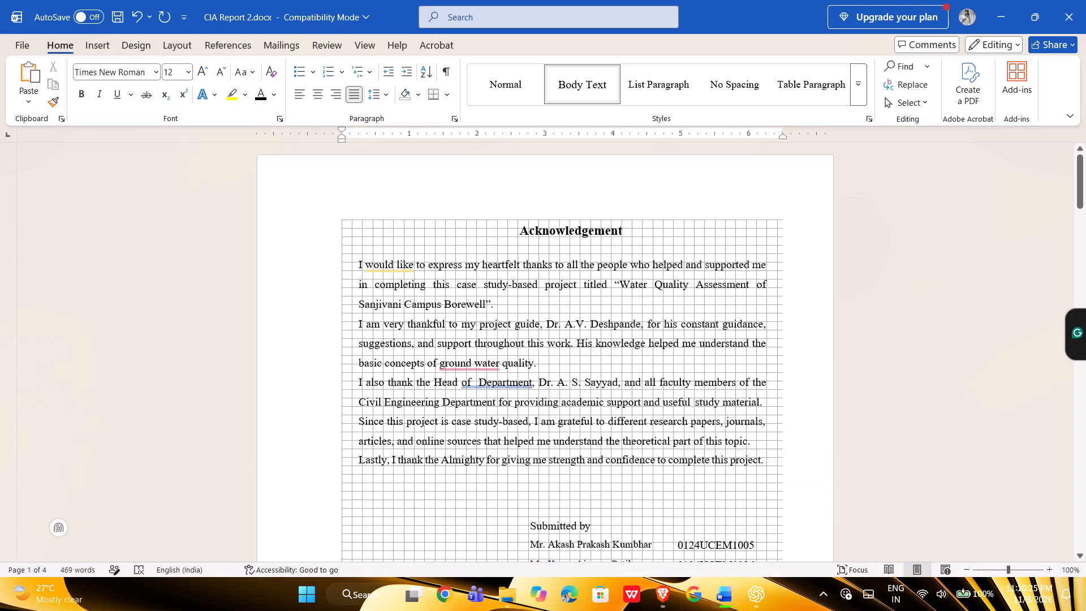
scroll(854, 399, "down", 1)
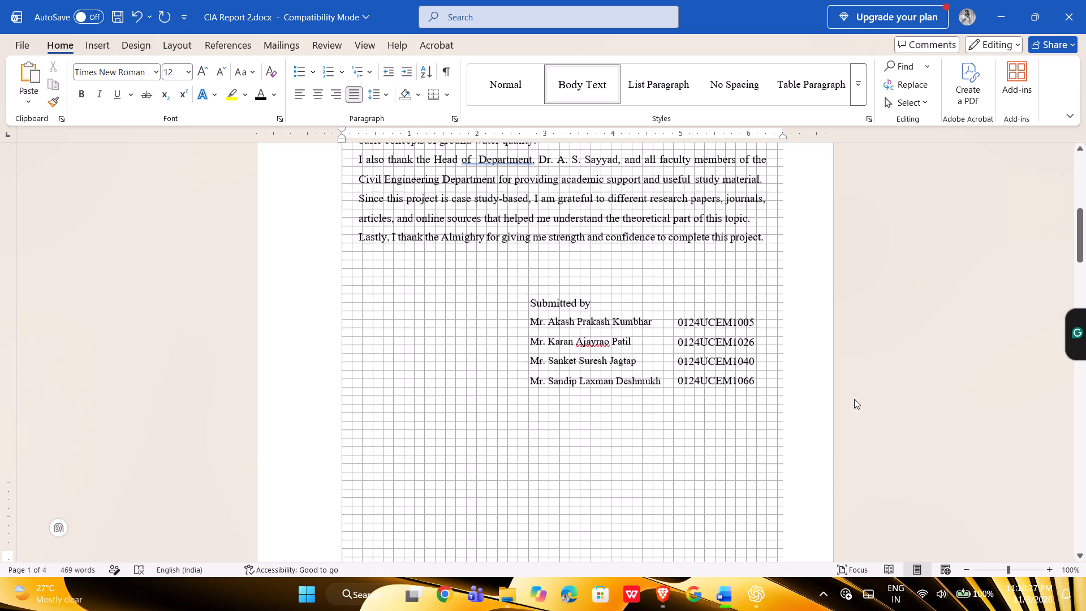
scroll(854, 399, "down", 7)
scroll(854, 399, "up", 11)
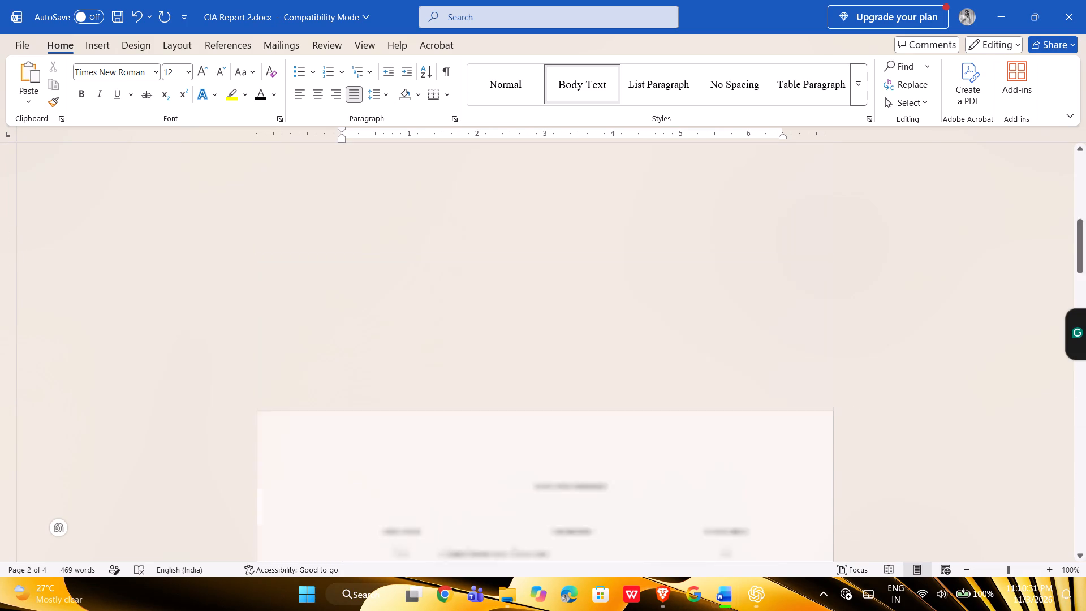
scroll(854, 399, "up", 6)
Switch to CIA Report TY(front).docx, check its certificate and title pages, and save the document.
left_click(991, 3)
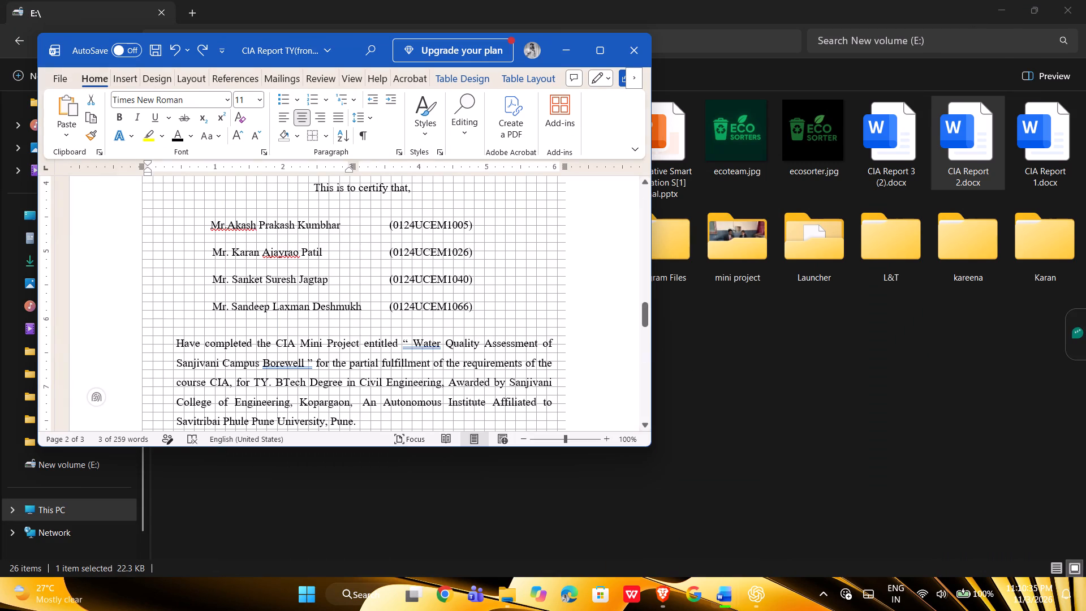
left_click(598, 50)
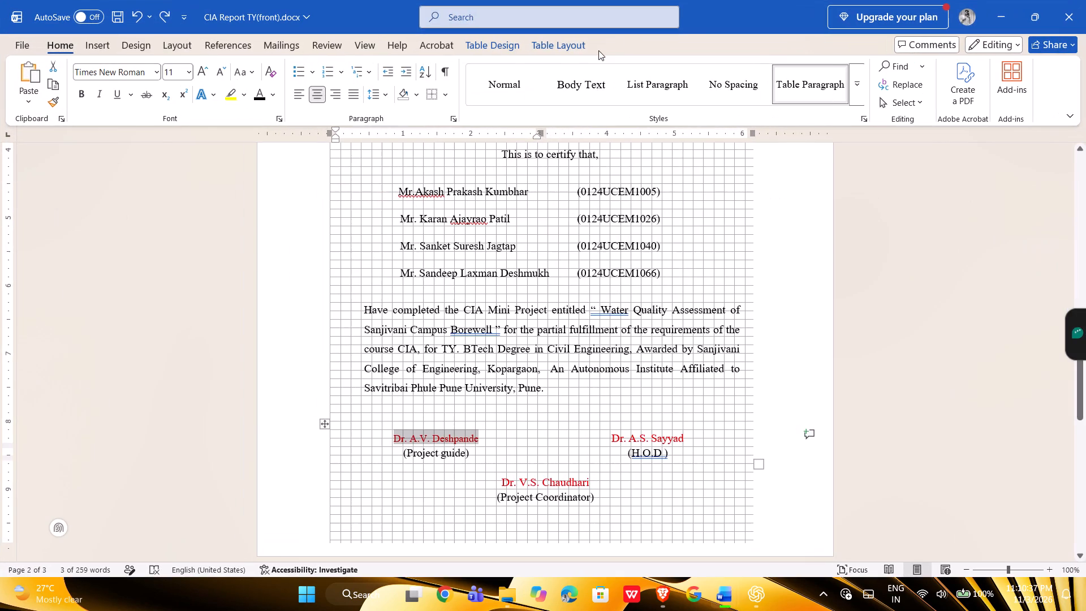
scroll(658, 408, "up", 10)
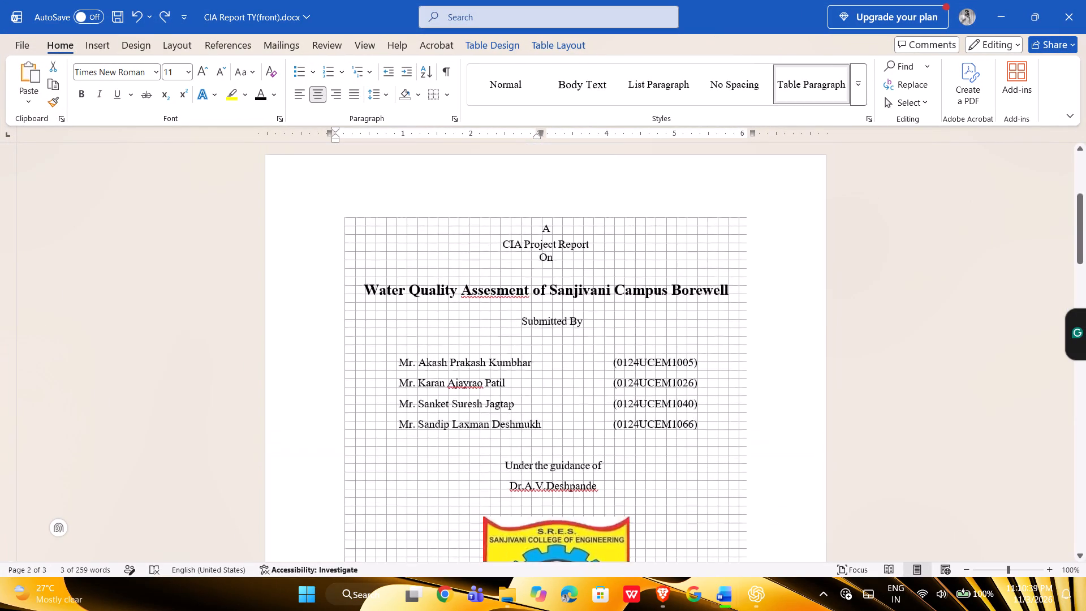
scroll(658, 408, "up", 6)
left_click(999, 2)
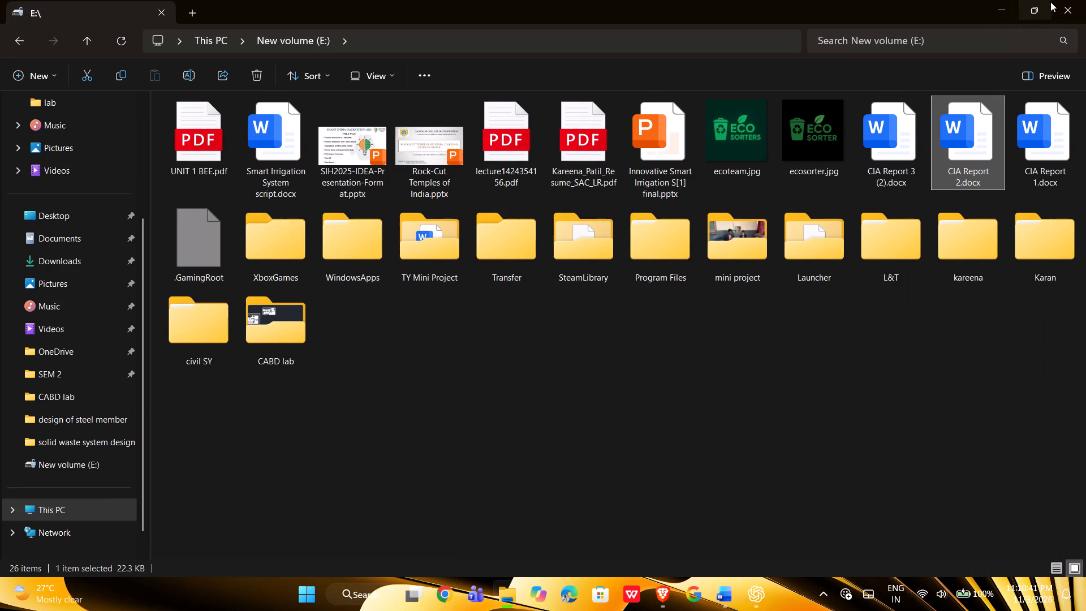
left_click(1005, 3)
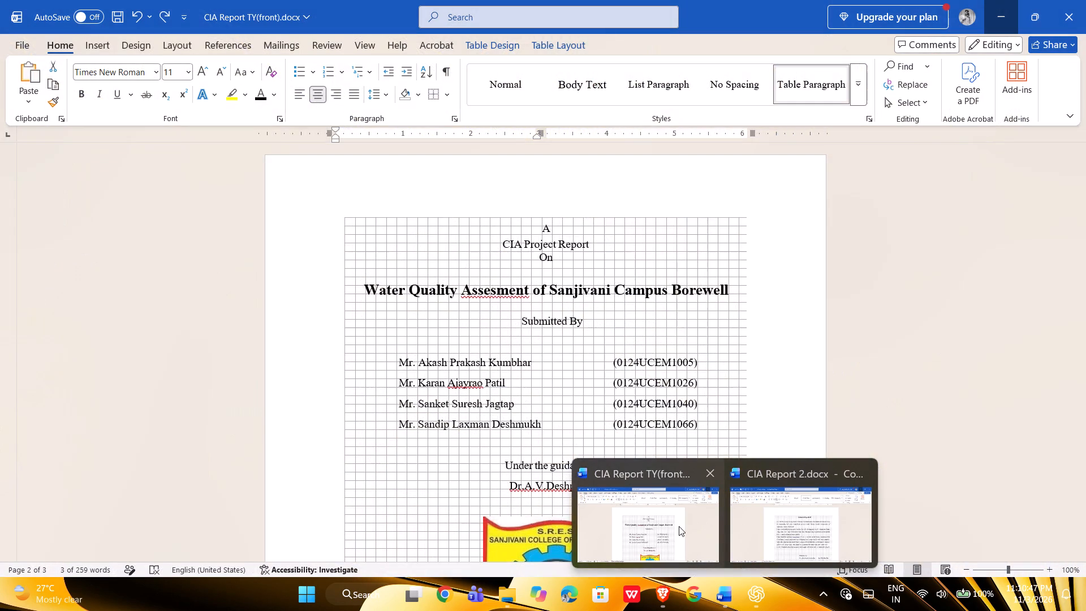
left_click(679, 526)
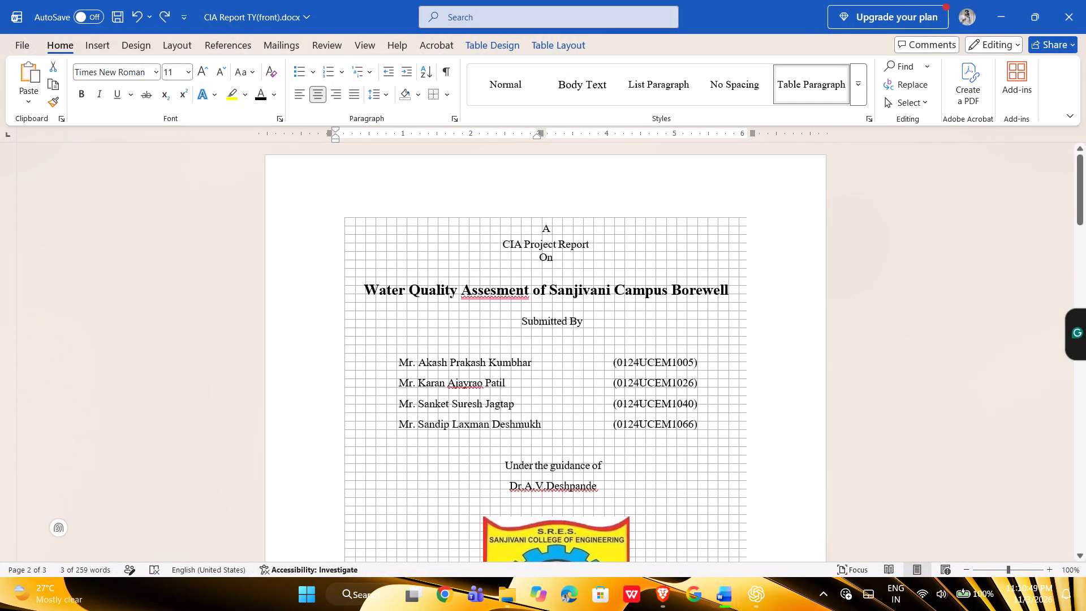
left_click(714, 421)
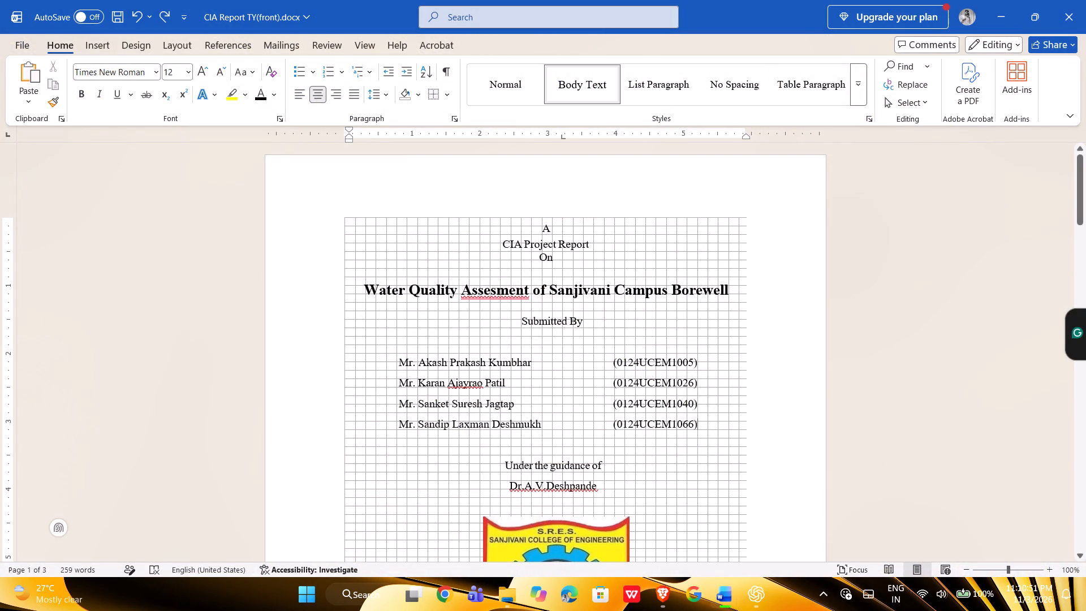
key("ctrl+s")
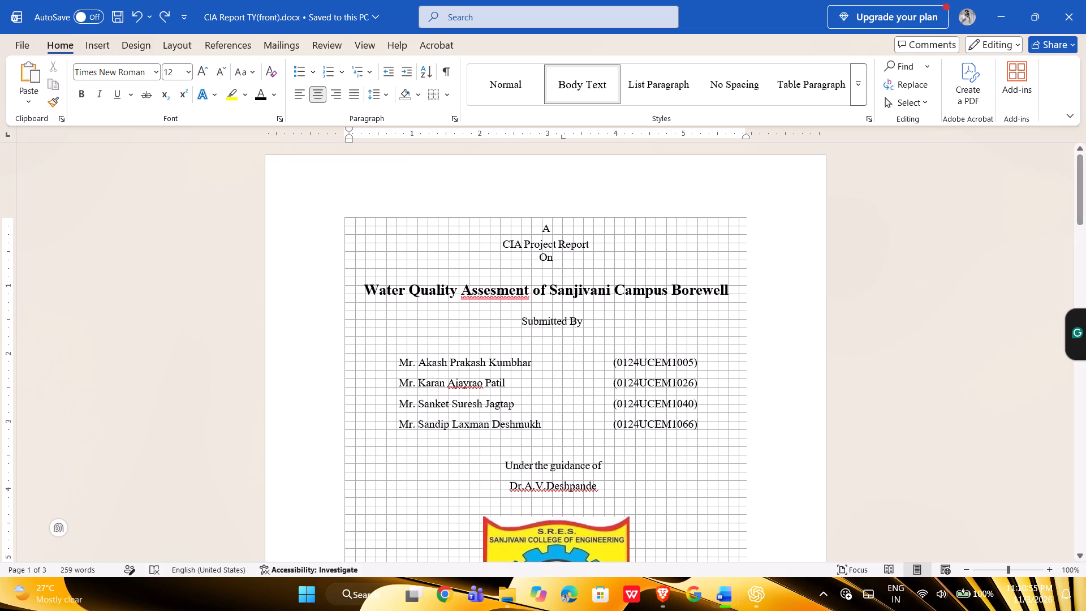
left_click(997, 11)
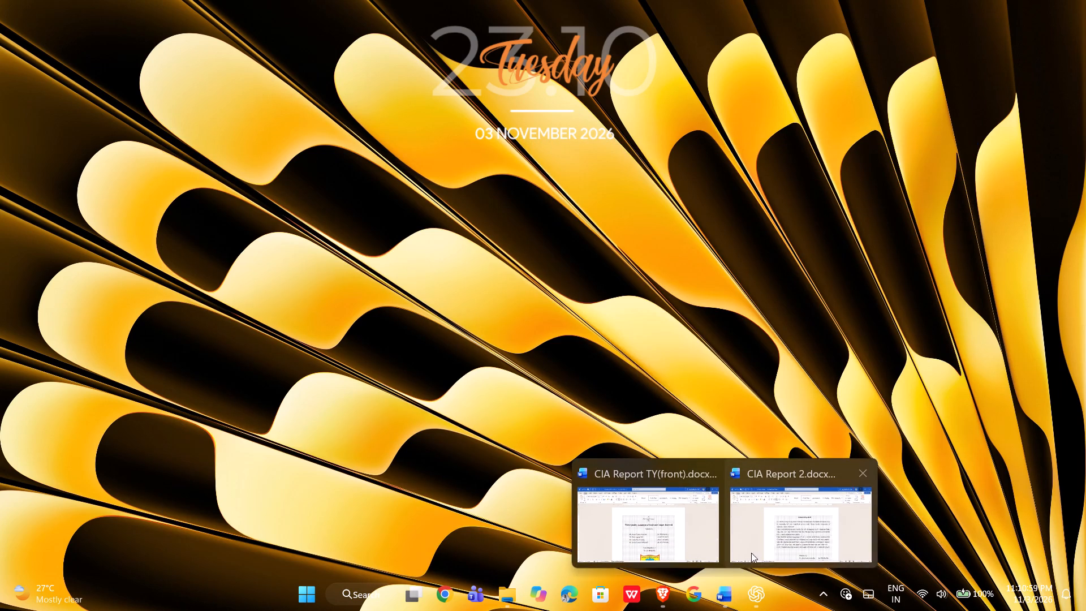
Save CIA Report 2.docx as a new Word document named CIA Report TY(second).docx in the Downloads folder.
left_click(762, 540)
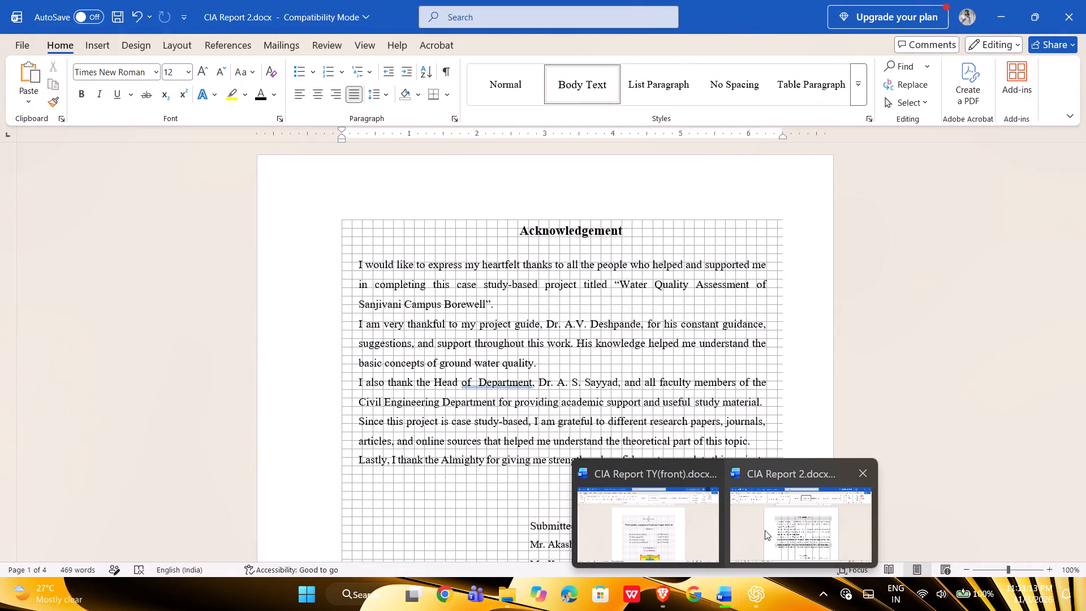
left_click(857, 333)
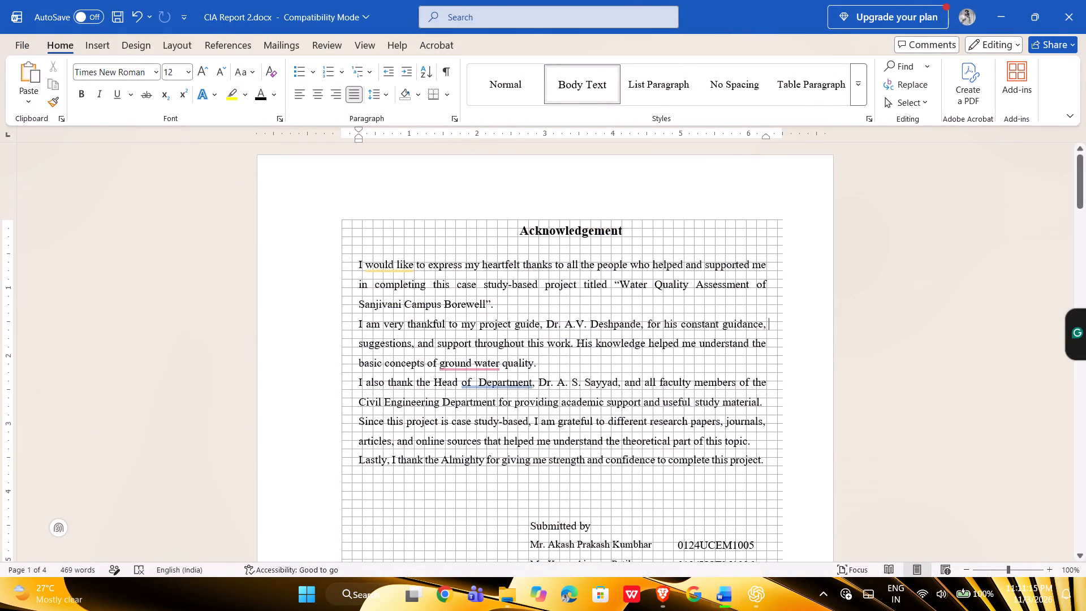
left_click(16, 37)
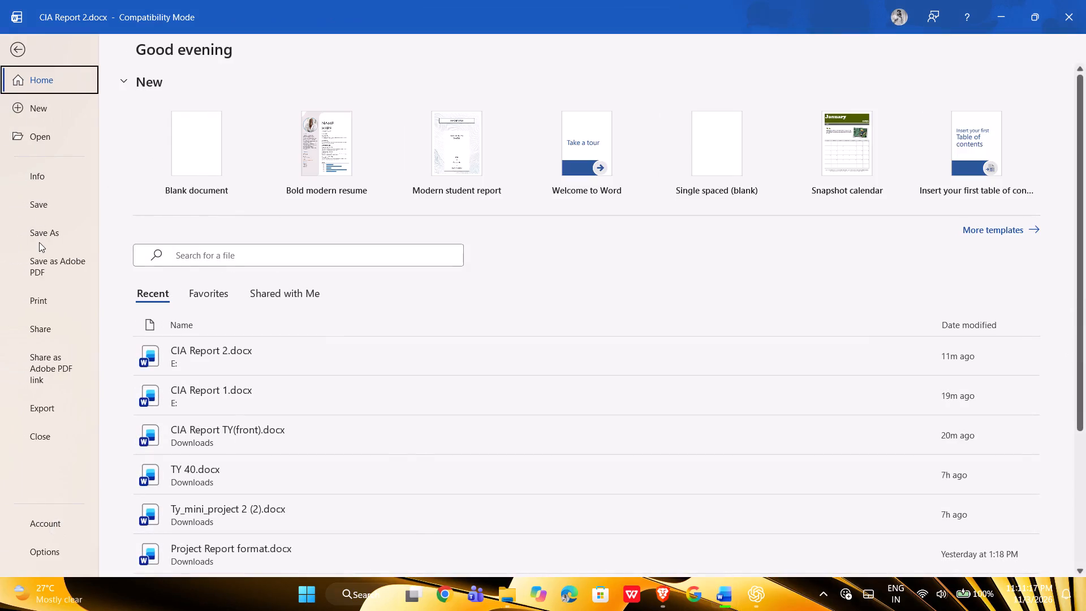
left_click(39, 242)
left_click(212, 369)
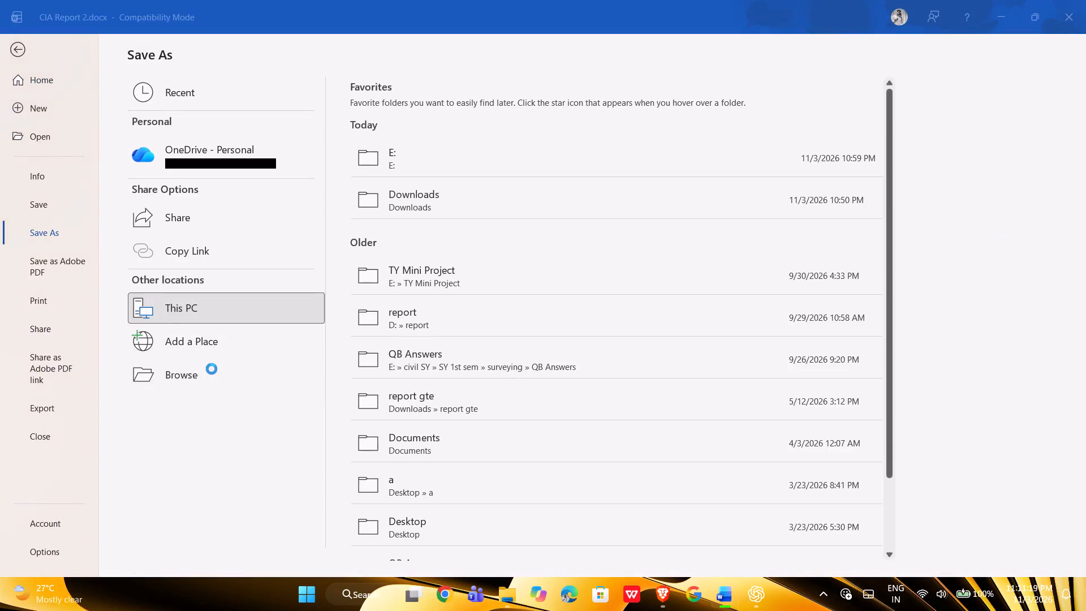
scroll(72, 184, "down", 1)
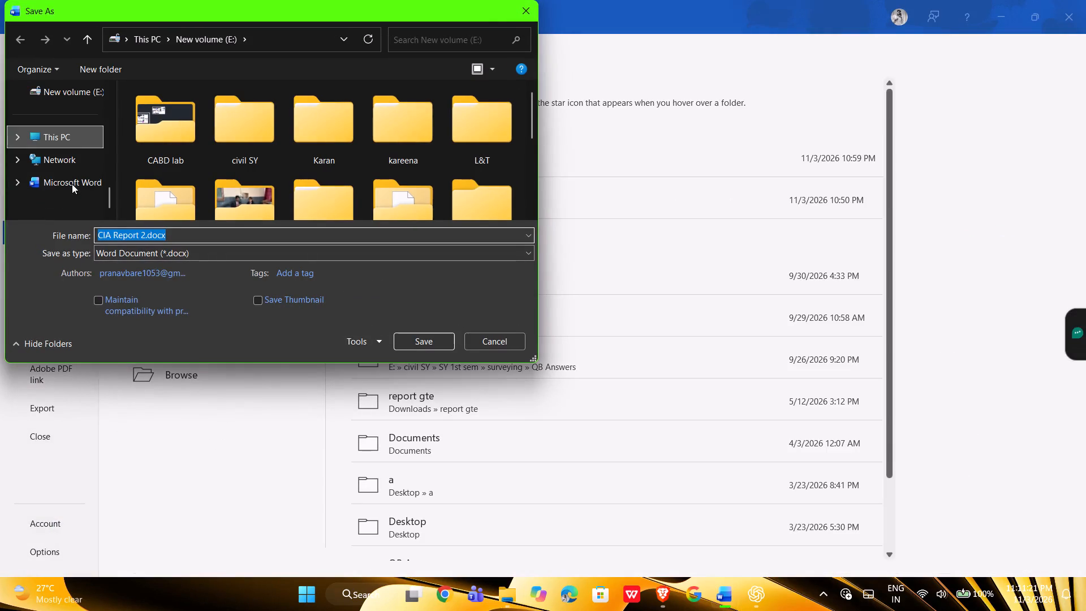
scroll(72, 184, "down", 1)
scroll(72, 184, "up", 2)
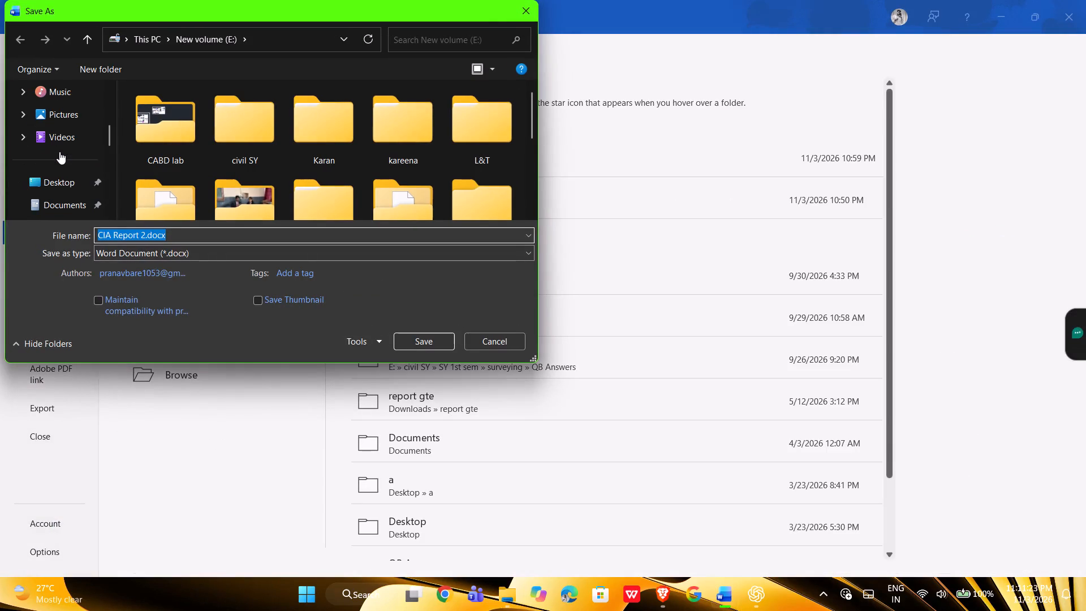
left_click(59, 117)
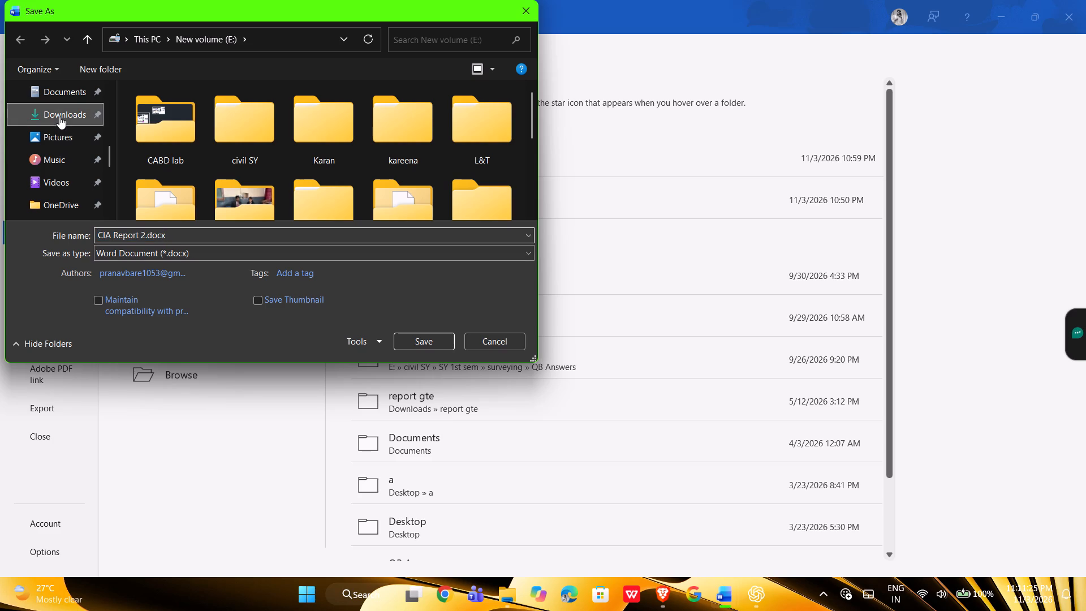
left_click(156, 232)
left_click(169, 238)
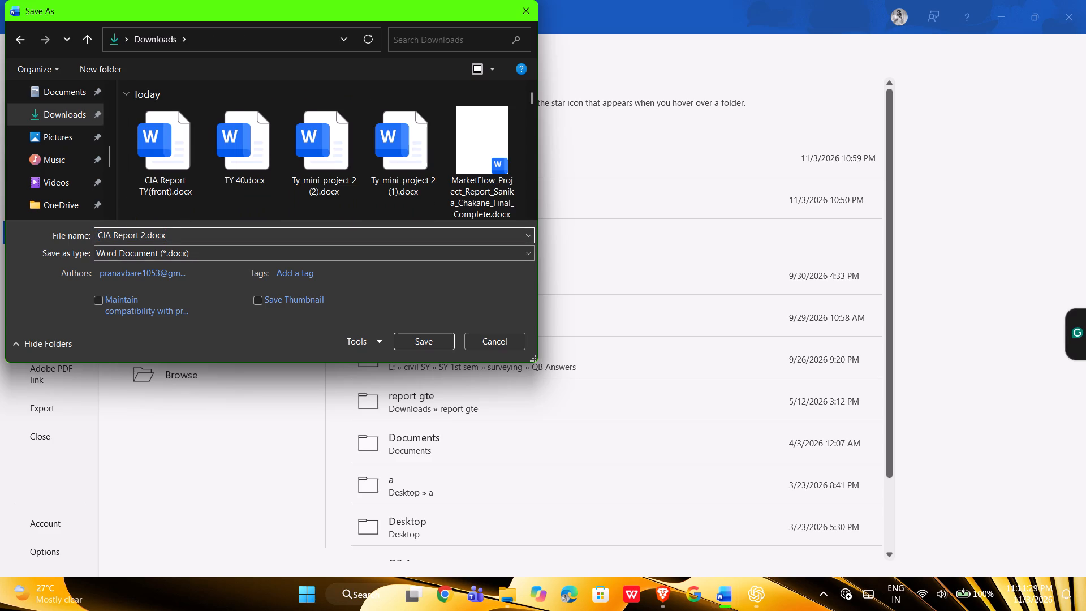
key("Left")
key("Left")
key("Left")
key("Left")
key("Left")
key("BackSpace")
type("TY")
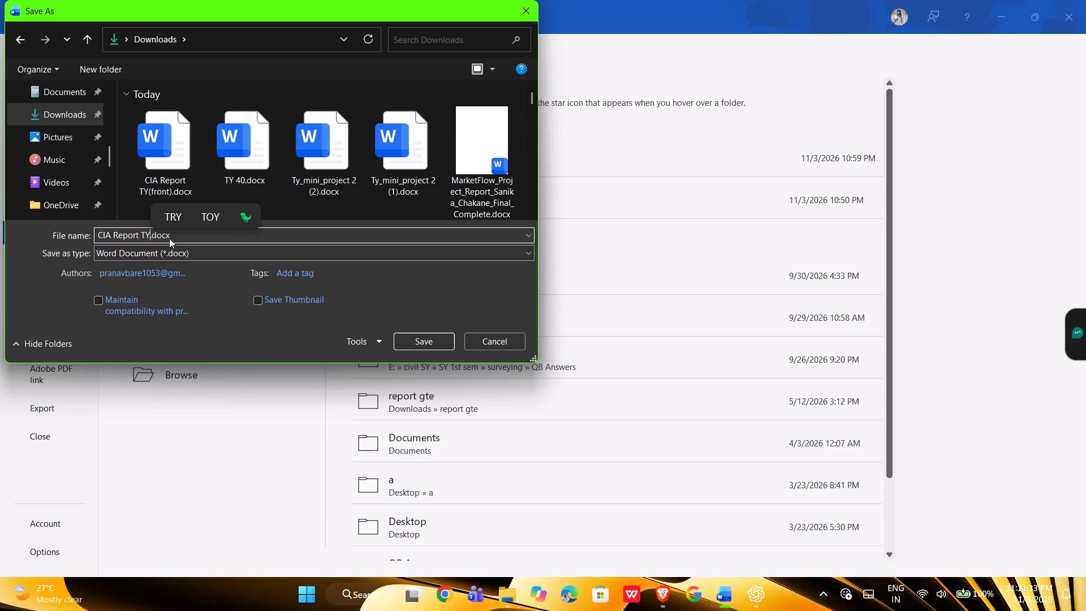
key("shift+parenleft")
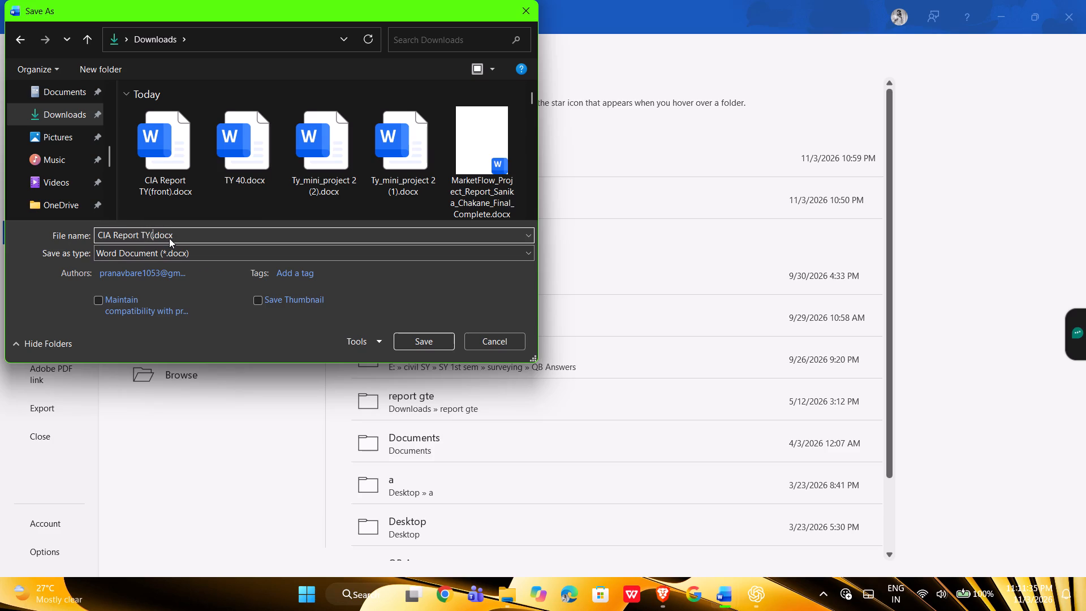
type("second")
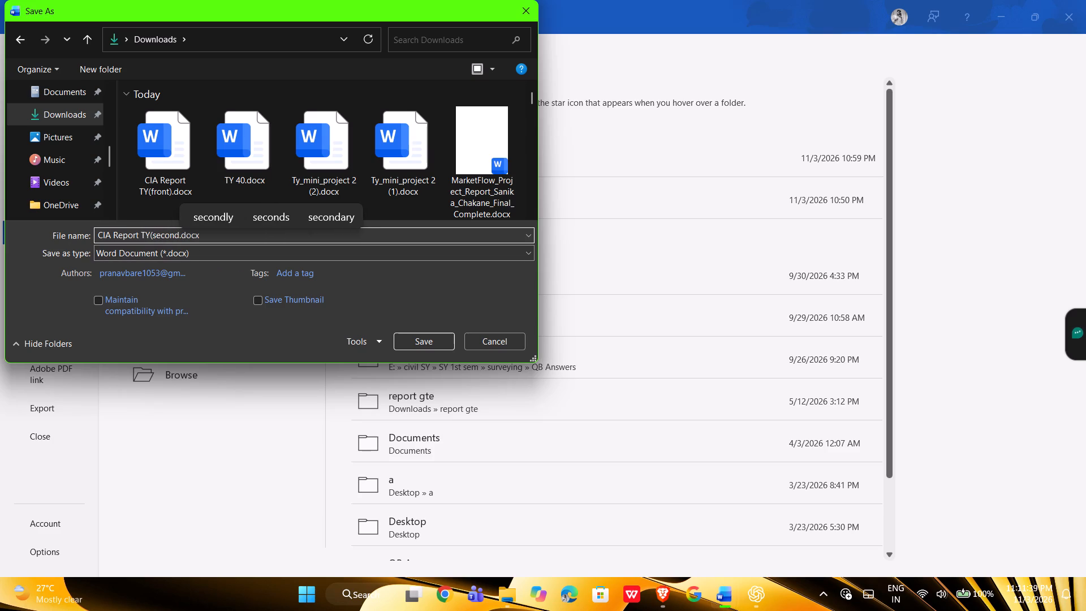
key("shift+parenright")
key("Return")
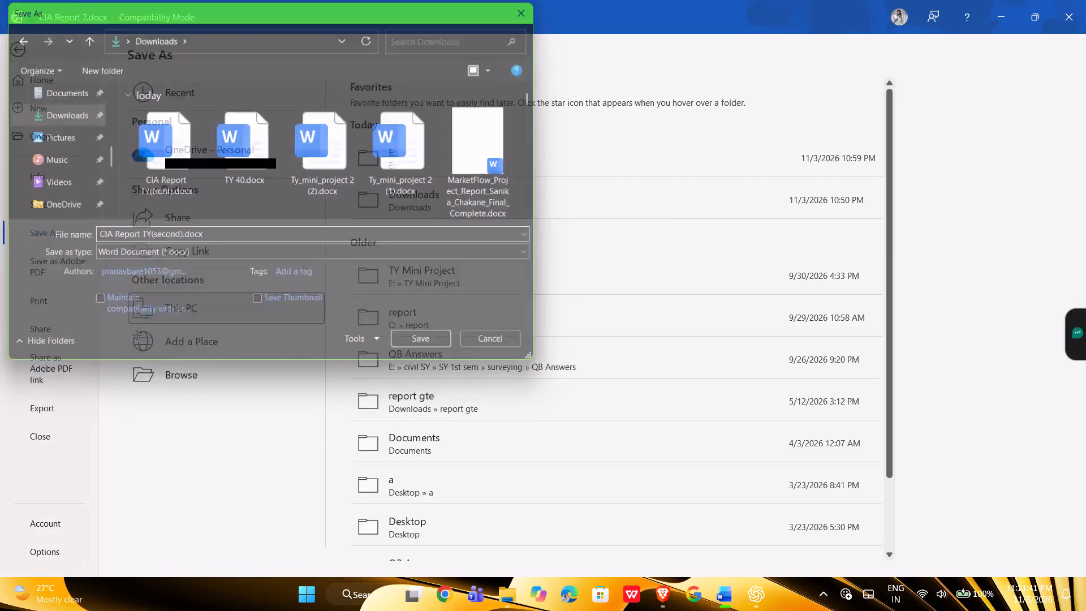
left_click(605, 322)
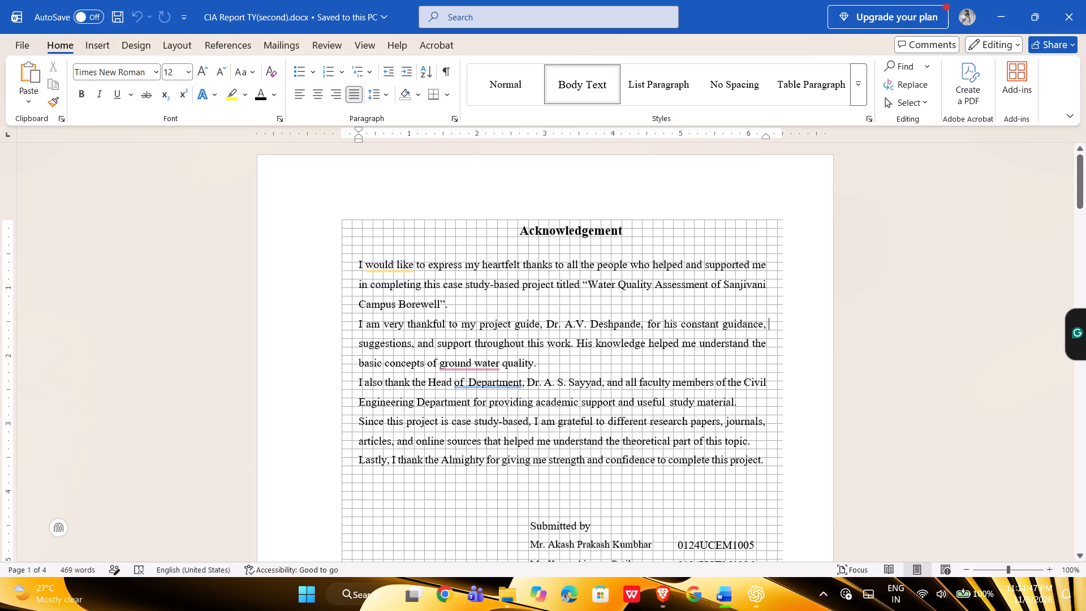
Set the line spacing of the whole Abstract paragraph to 1.5.
scroll(639, 371, "down", 1)
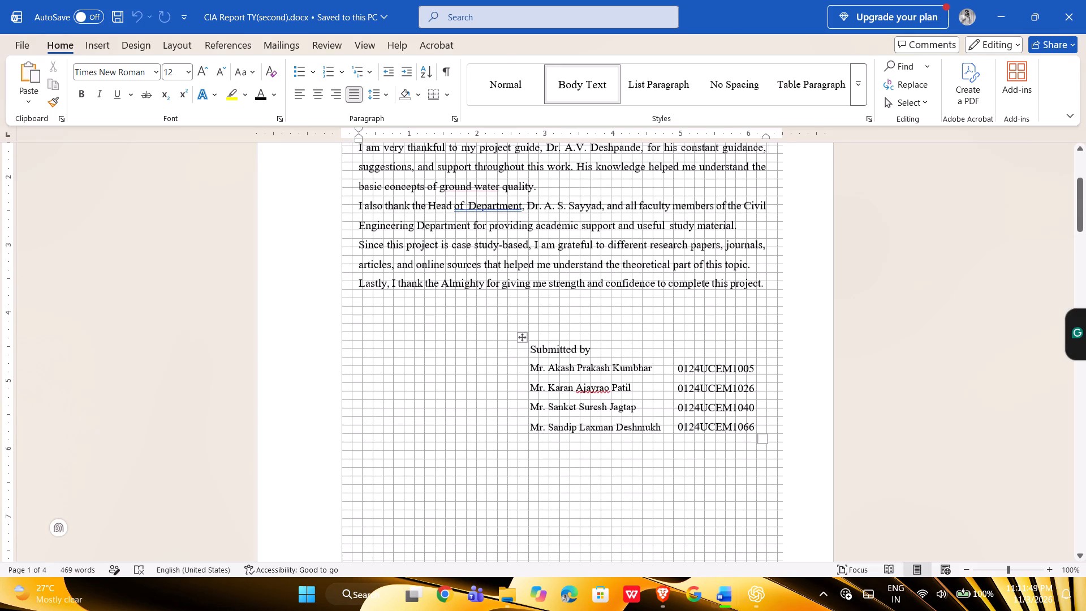
scroll(639, 371, "down", 1)
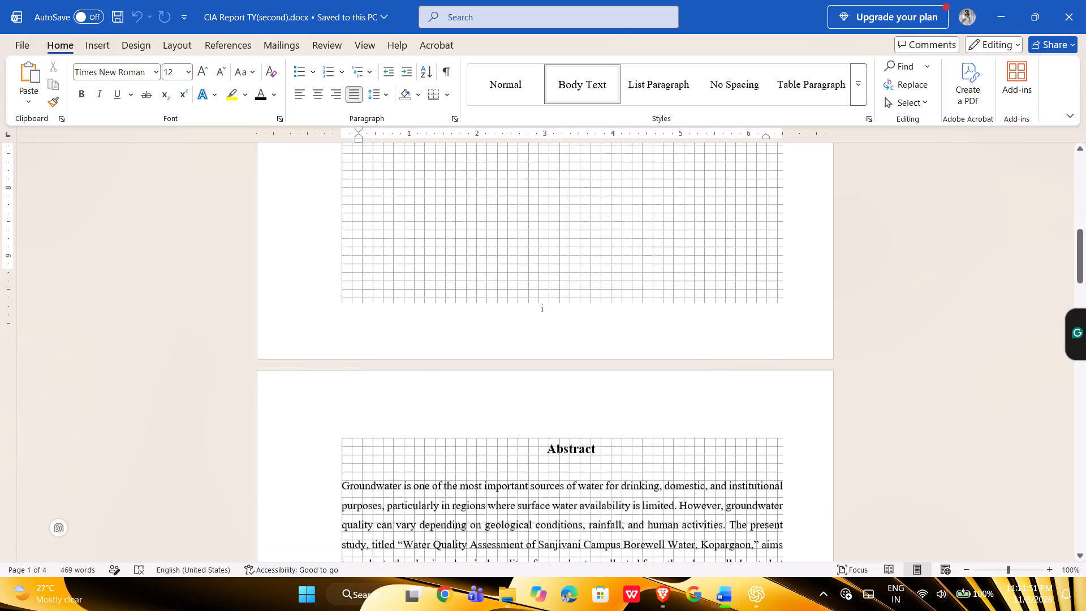
scroll(639, 371, "down", 2)
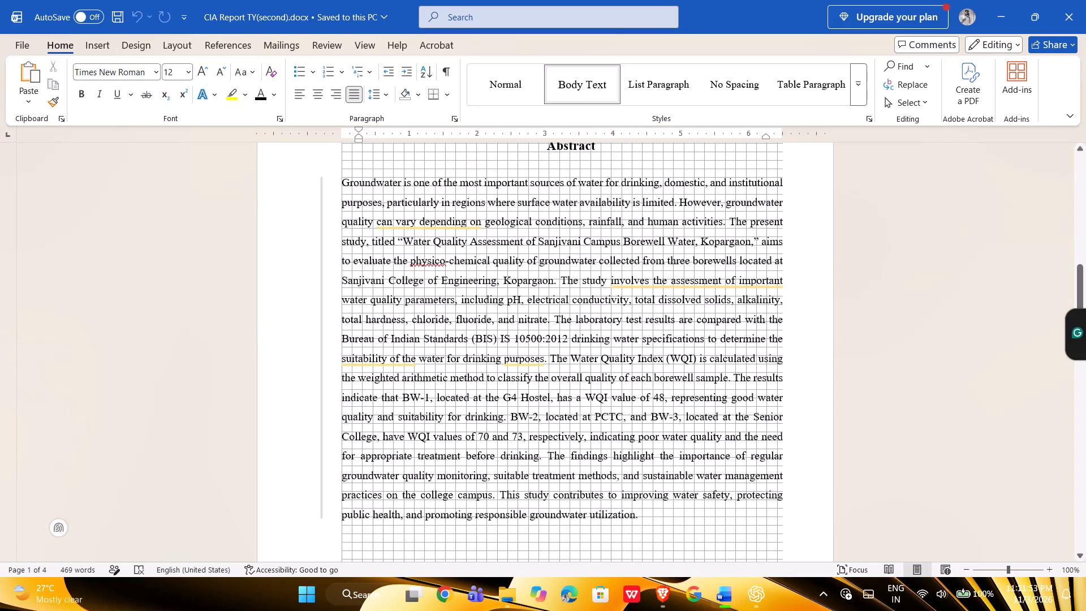
left_click(639, 518)
left_click_drag(639, 518, 351, 194)
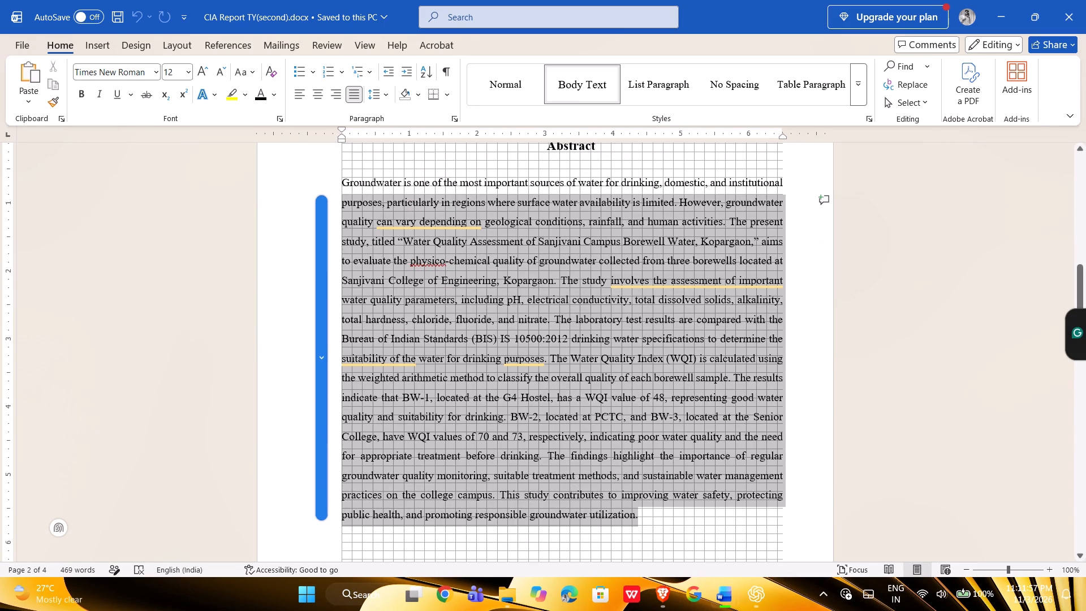
left_click_drag(351, 194, 350, 188)
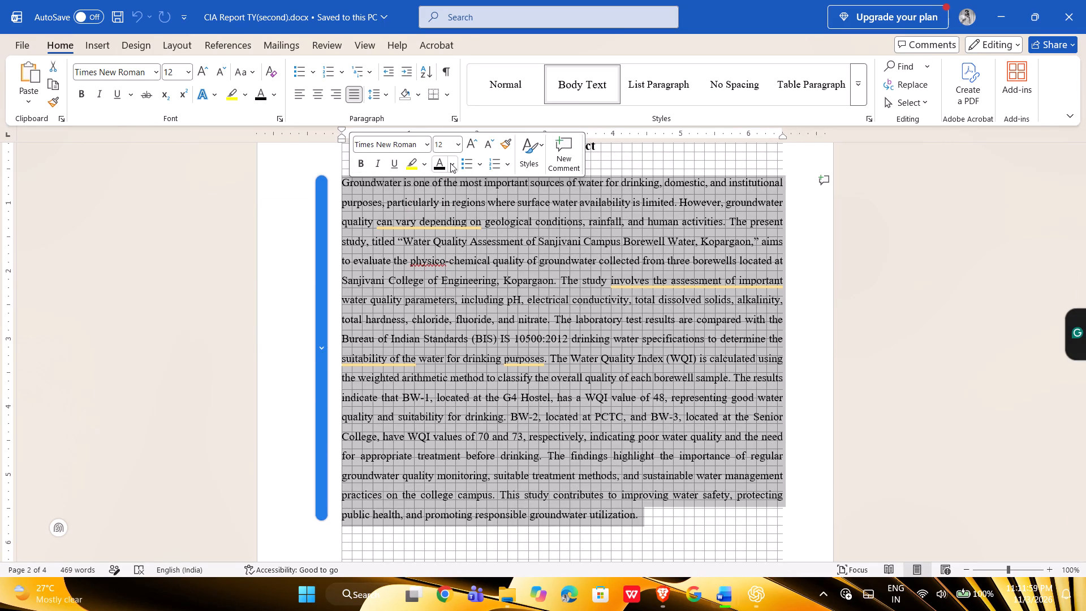
left_click(391, 94)
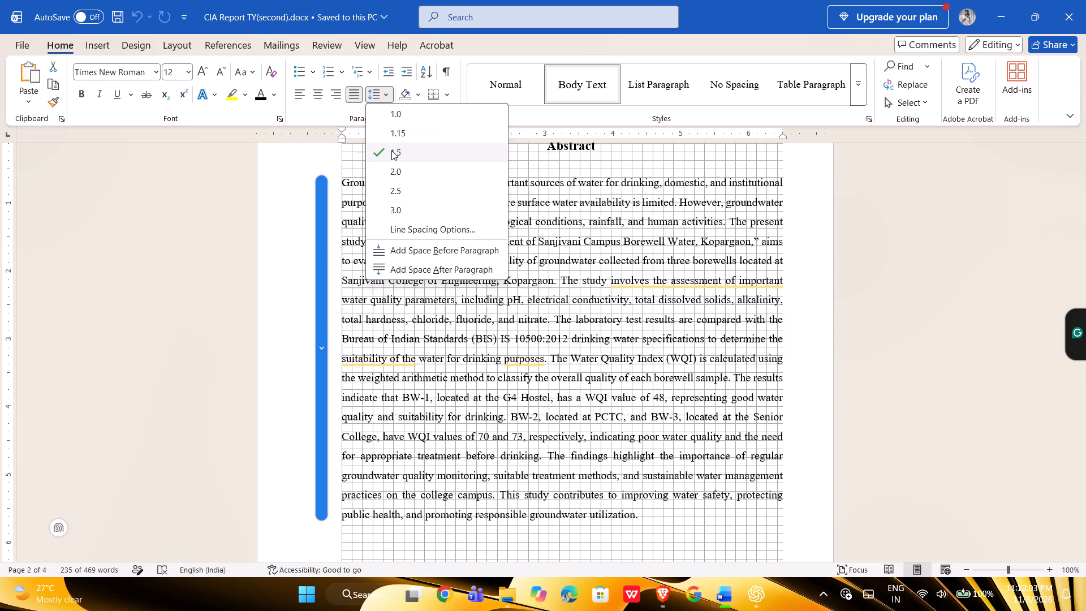
left_click(391, 150)
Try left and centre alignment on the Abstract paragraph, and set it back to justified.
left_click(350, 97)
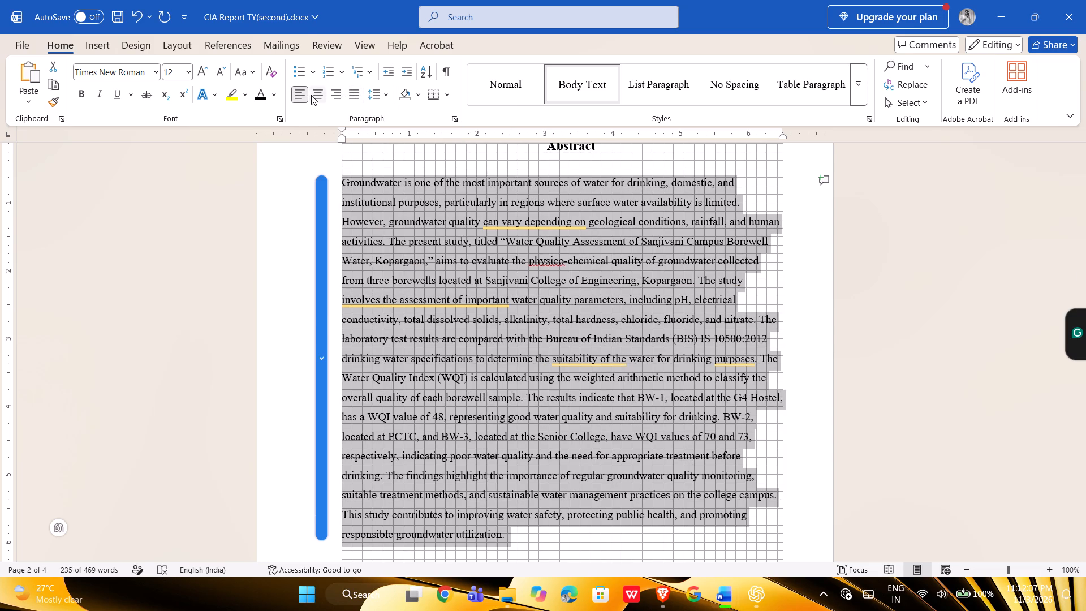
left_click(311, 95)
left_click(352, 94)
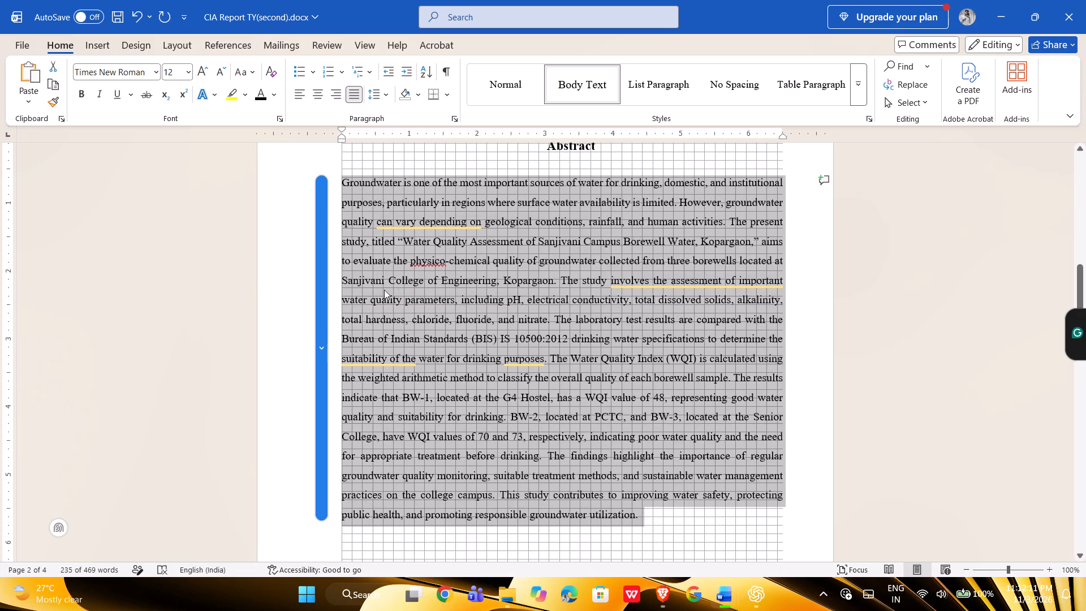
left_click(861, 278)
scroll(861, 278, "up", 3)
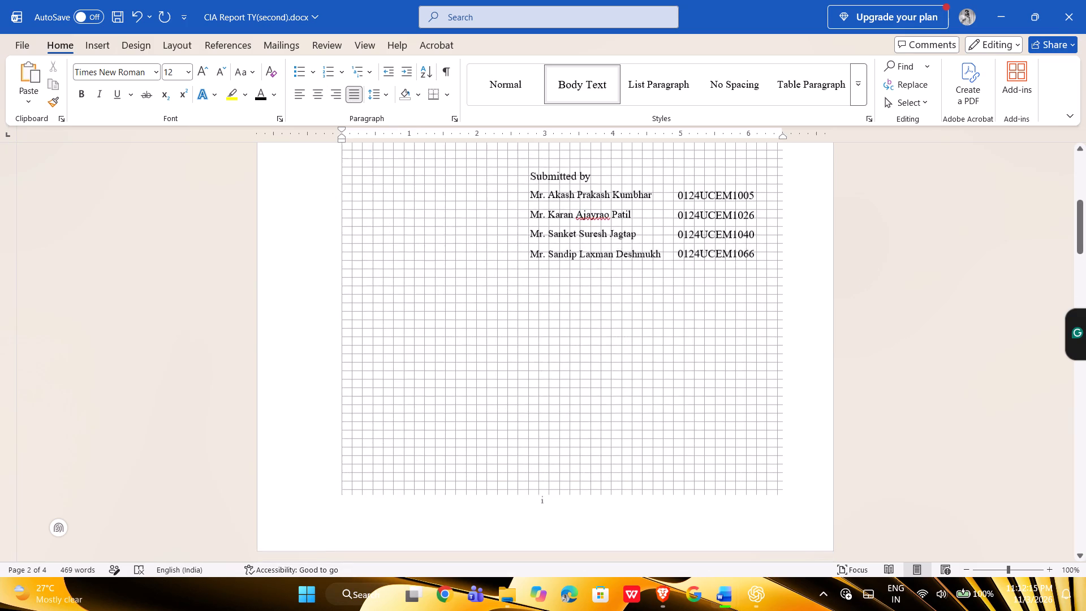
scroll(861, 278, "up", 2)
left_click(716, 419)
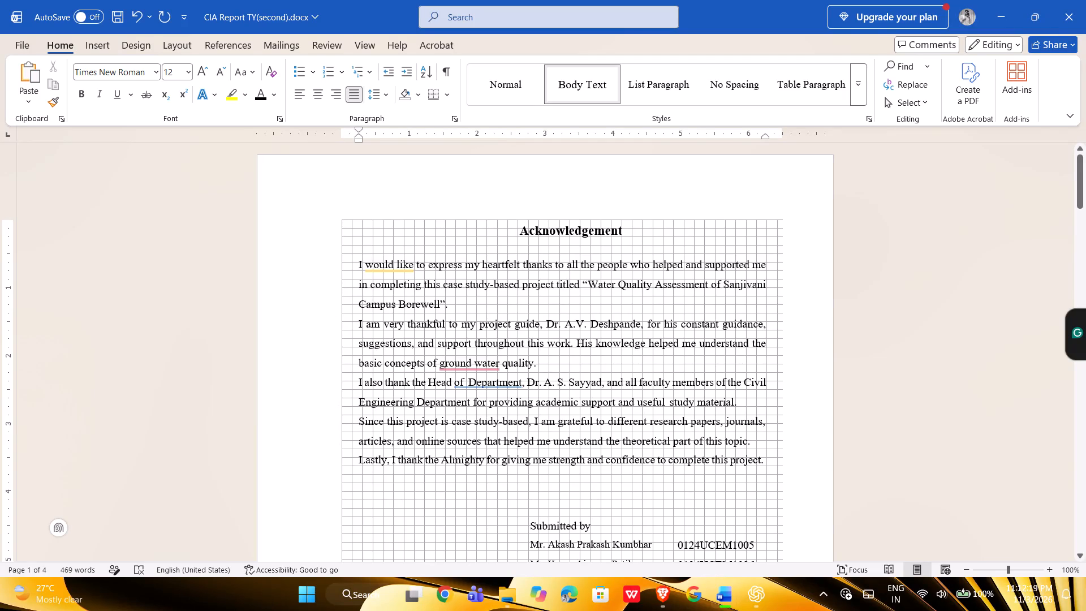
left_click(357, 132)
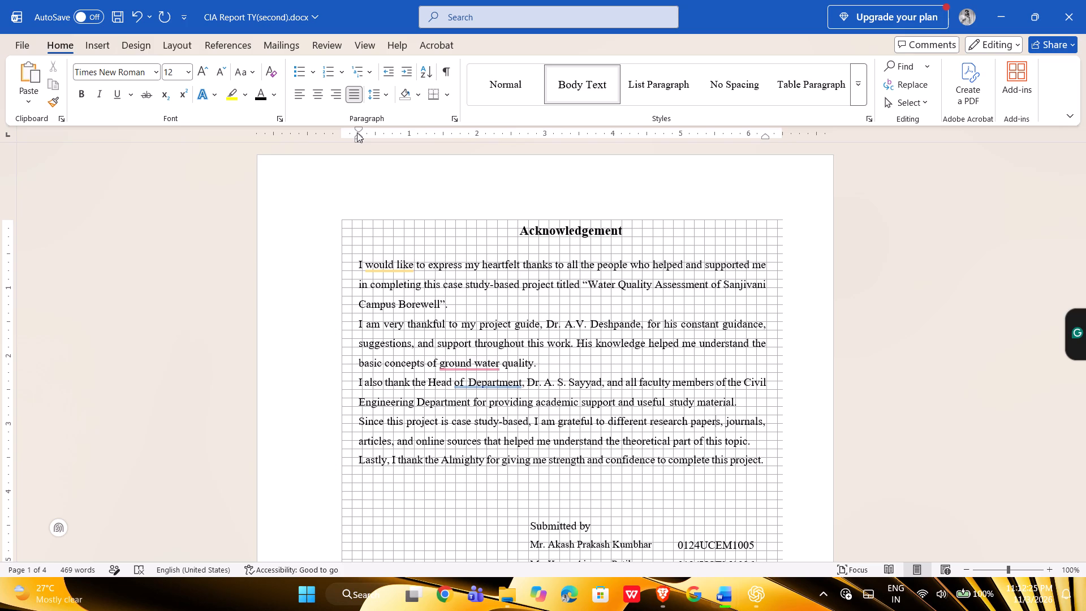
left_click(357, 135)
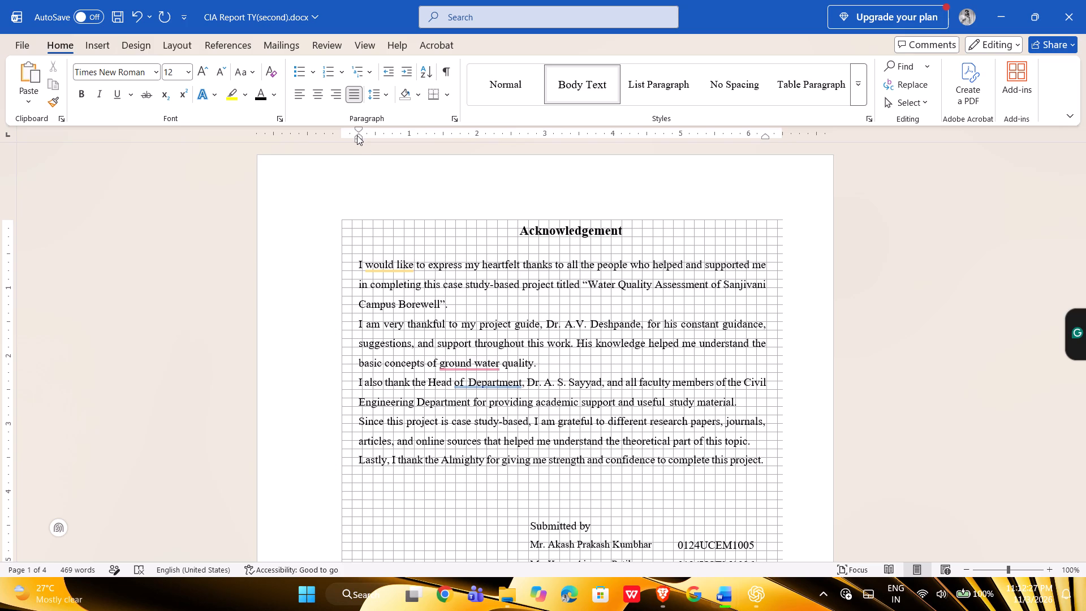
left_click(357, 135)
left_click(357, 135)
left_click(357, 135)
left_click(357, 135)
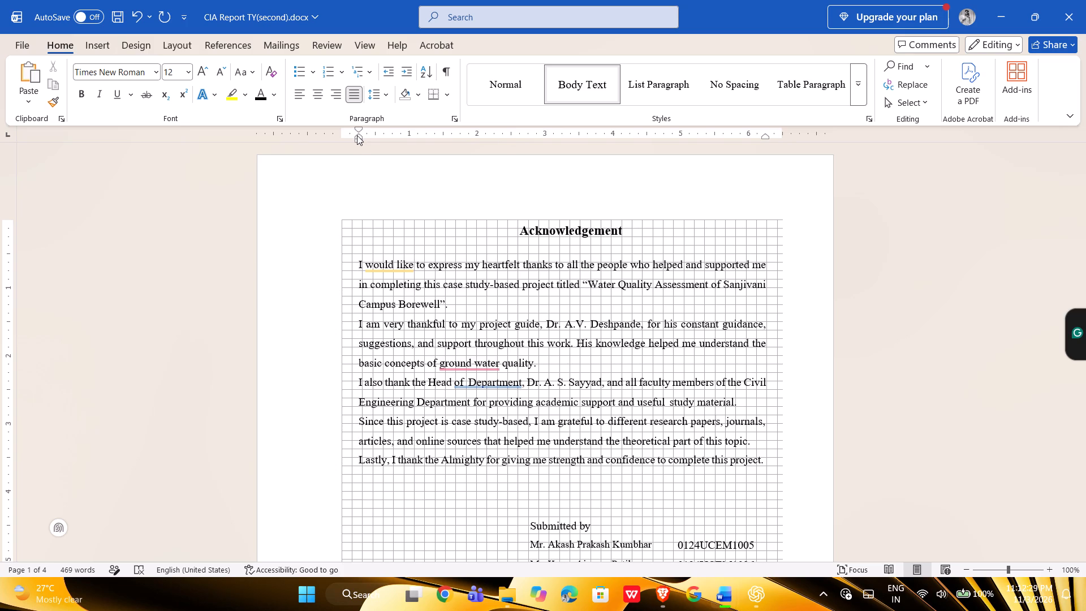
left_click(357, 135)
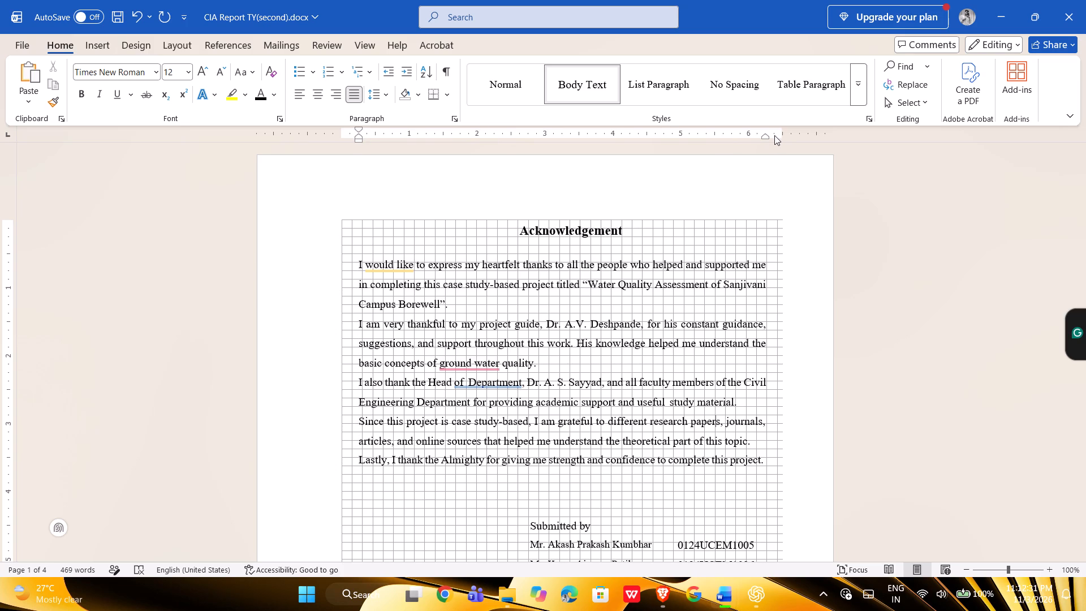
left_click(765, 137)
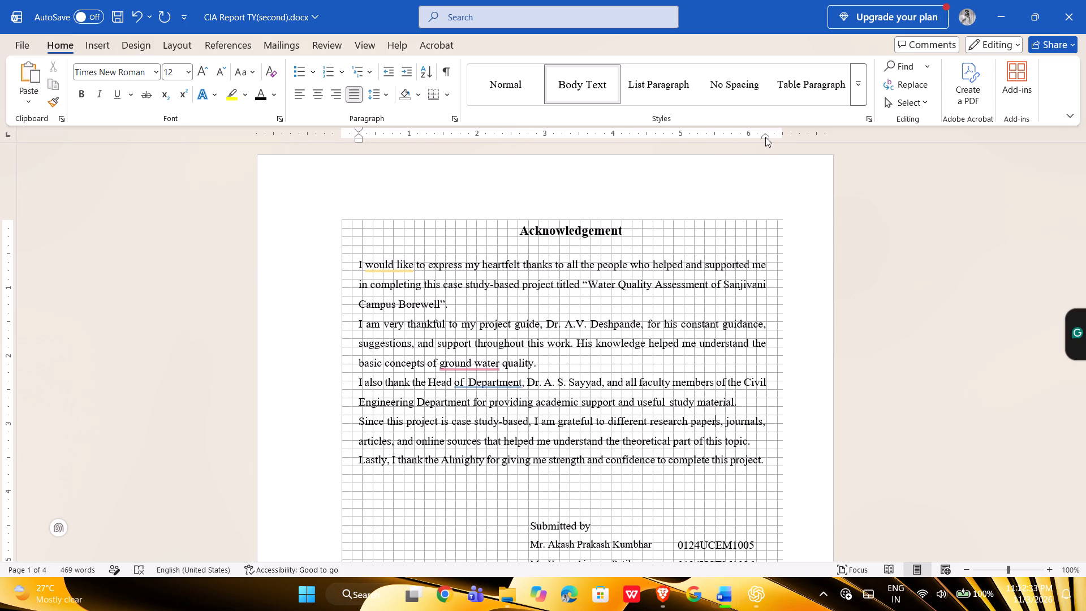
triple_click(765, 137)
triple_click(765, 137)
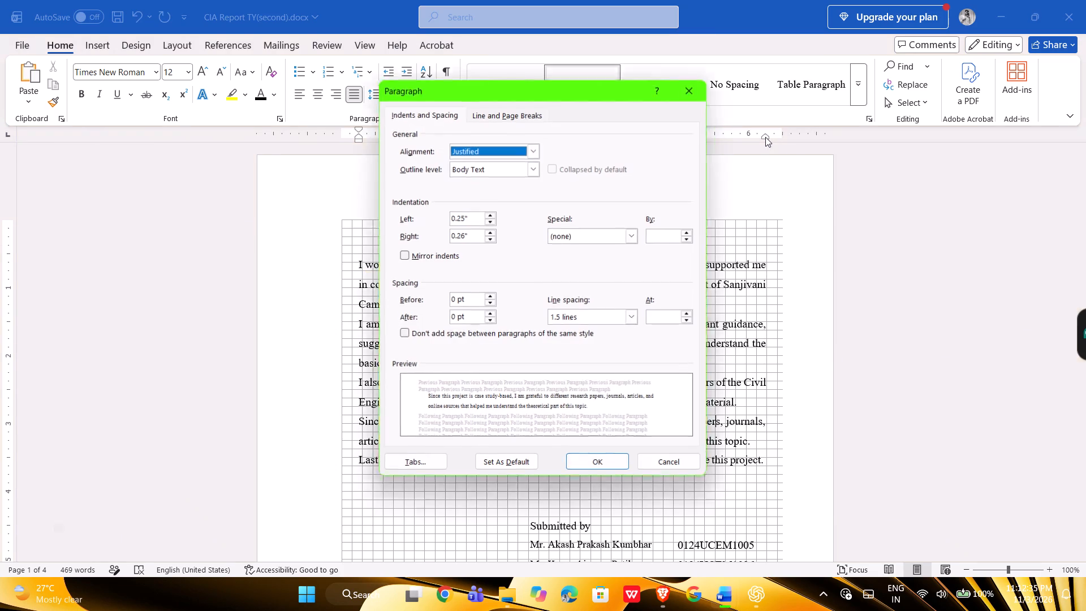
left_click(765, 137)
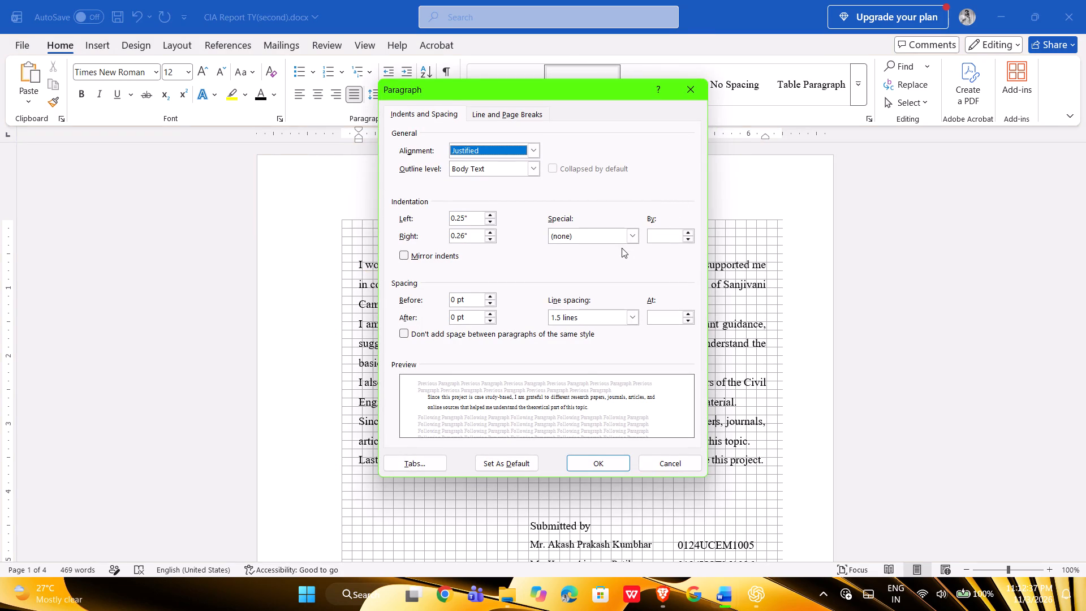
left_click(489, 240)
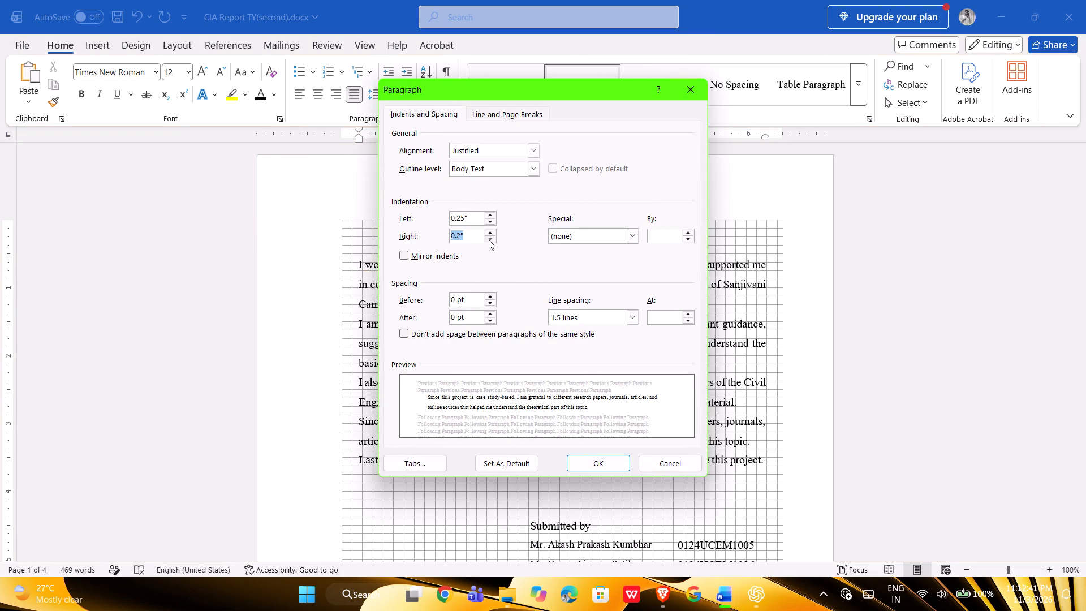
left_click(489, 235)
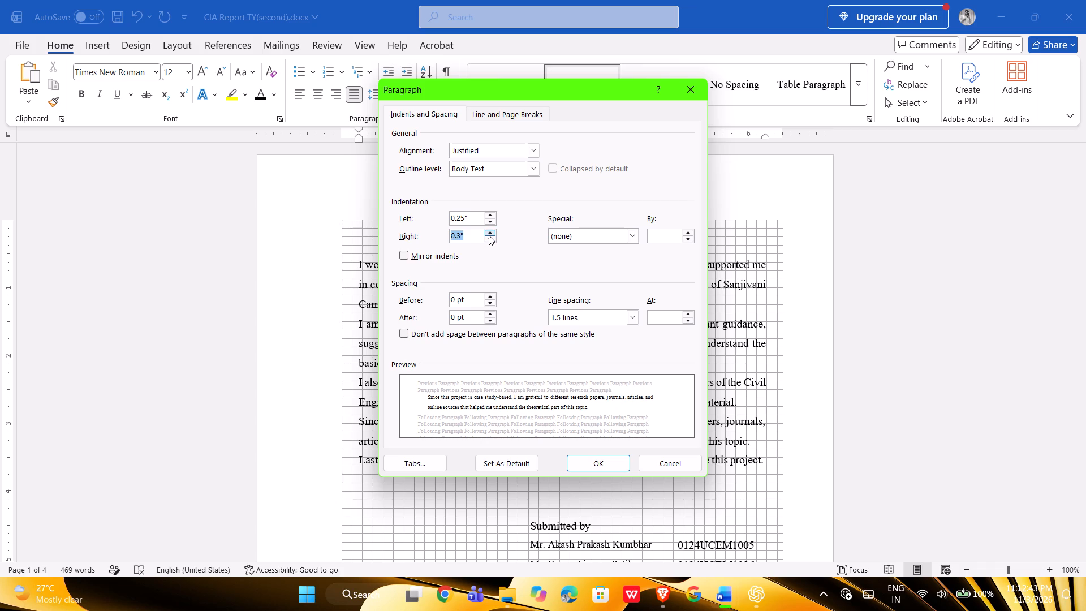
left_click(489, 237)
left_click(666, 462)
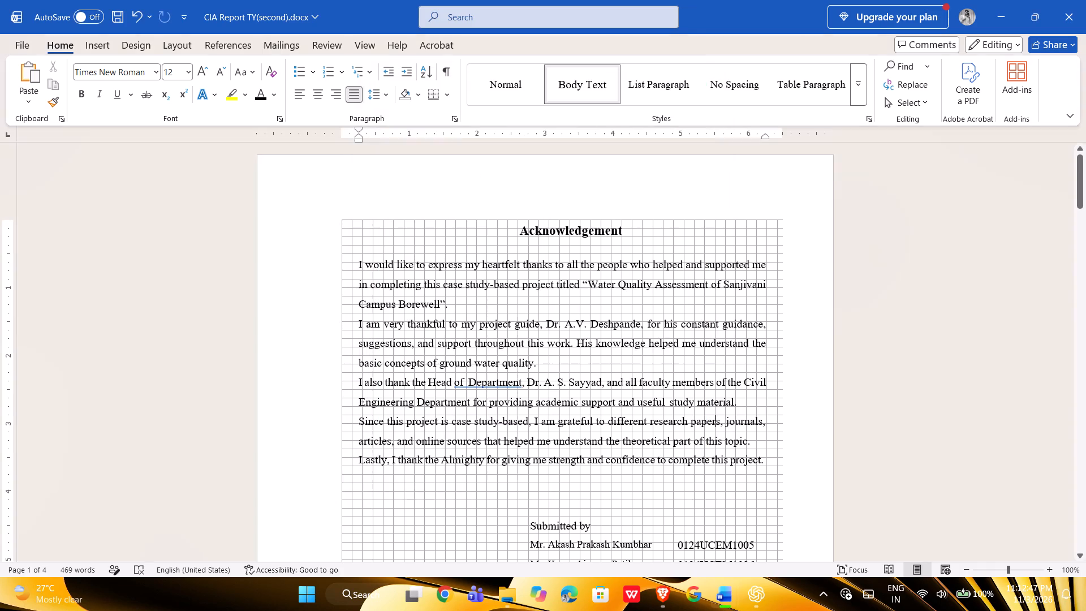
Check the indentation and spacing settings of the Acknowledgement's closing paragraph that thanks the Almighty.
triple_click(641, 464)
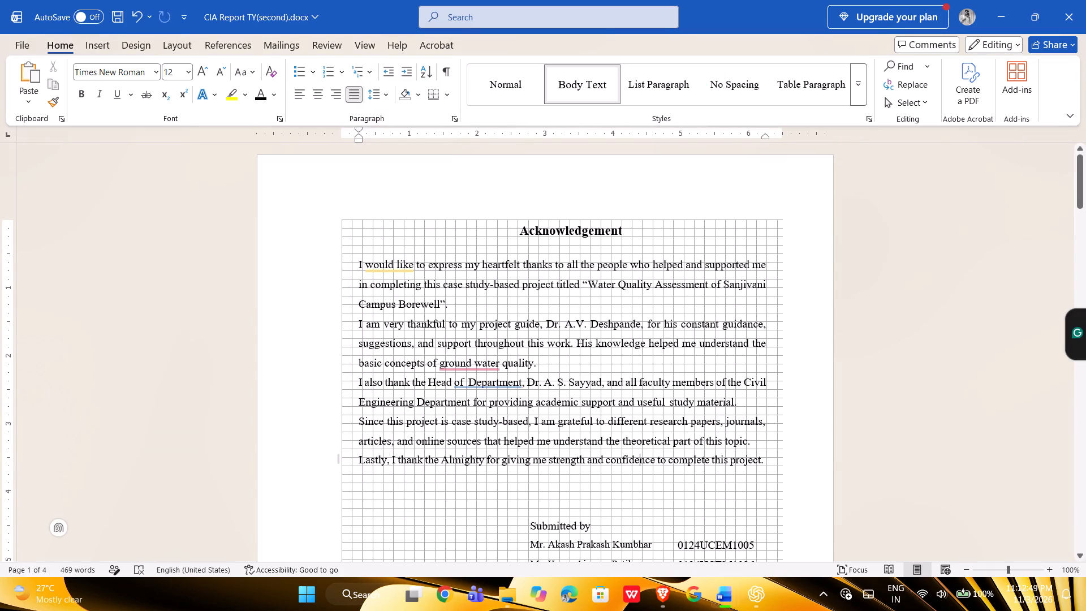
left_click(641, 464)
left_click(641, 464)
double_click(783, 136)
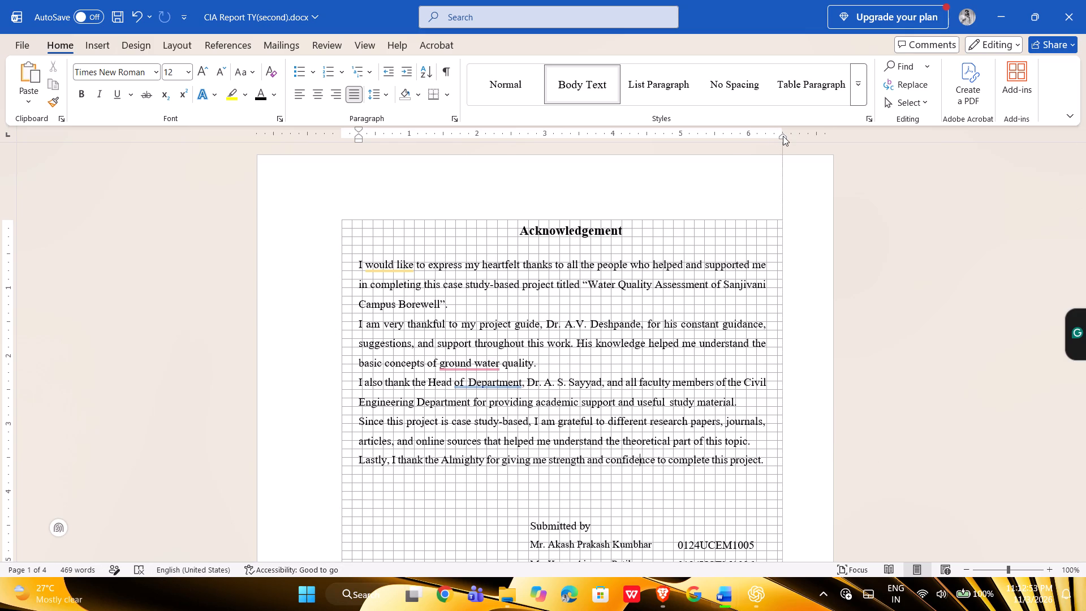
triple_click(783, 136)
double_click(783, 136)
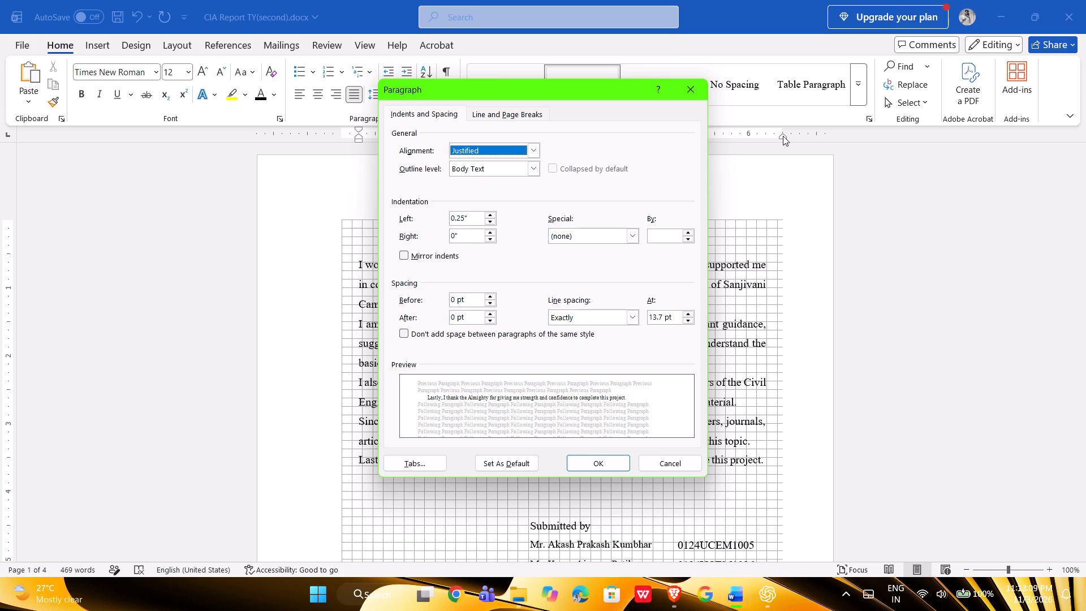
left_click(675, 462)
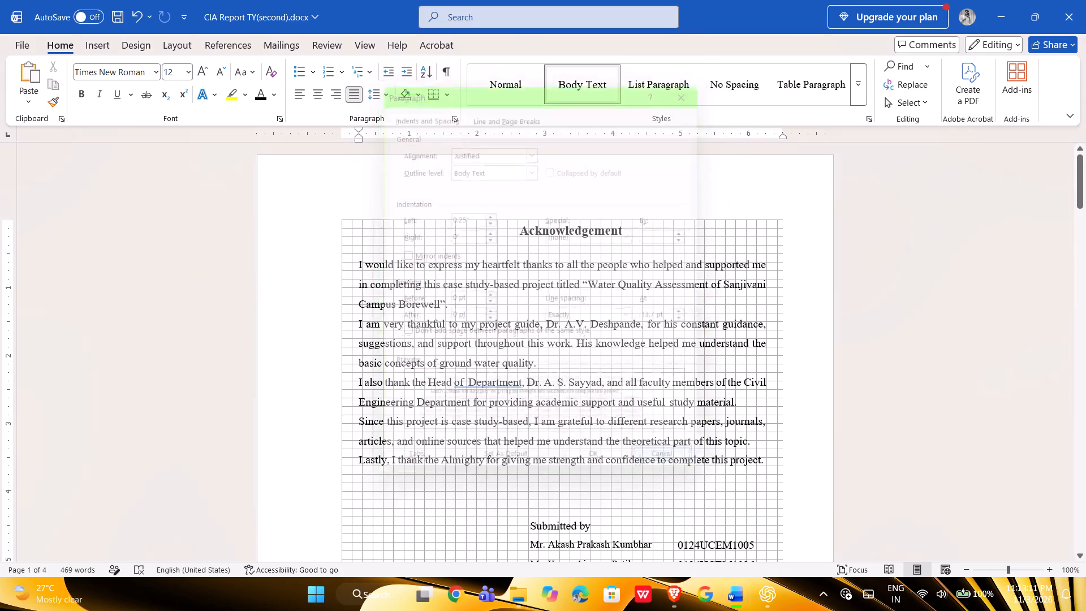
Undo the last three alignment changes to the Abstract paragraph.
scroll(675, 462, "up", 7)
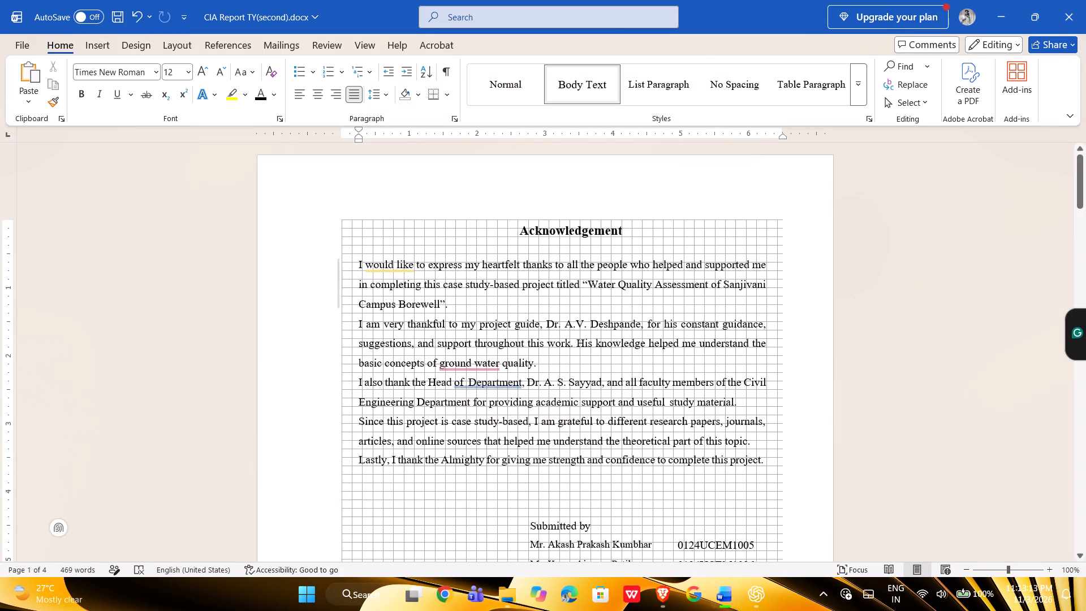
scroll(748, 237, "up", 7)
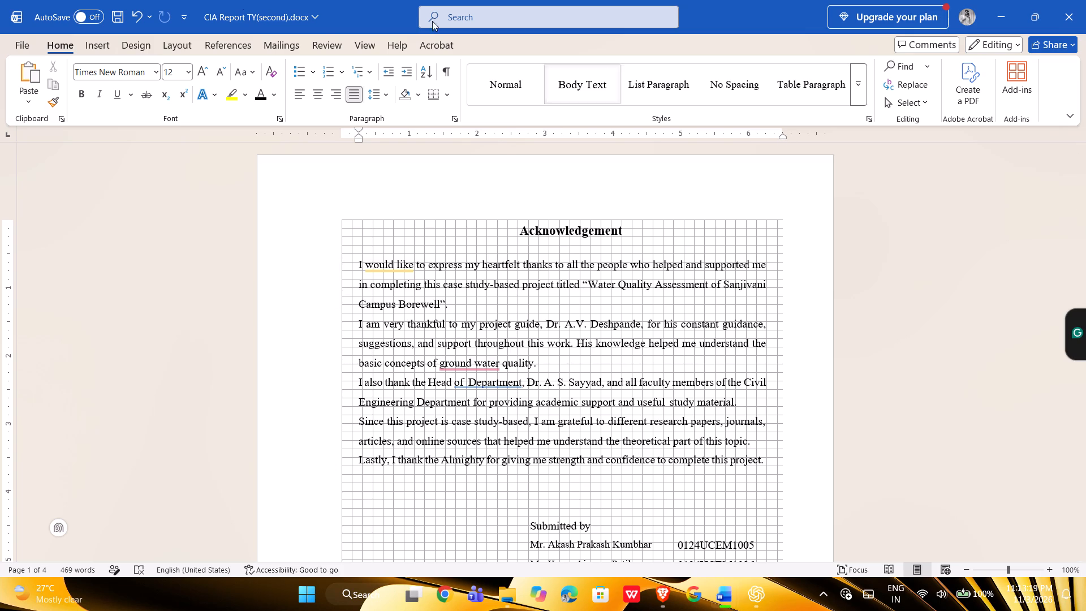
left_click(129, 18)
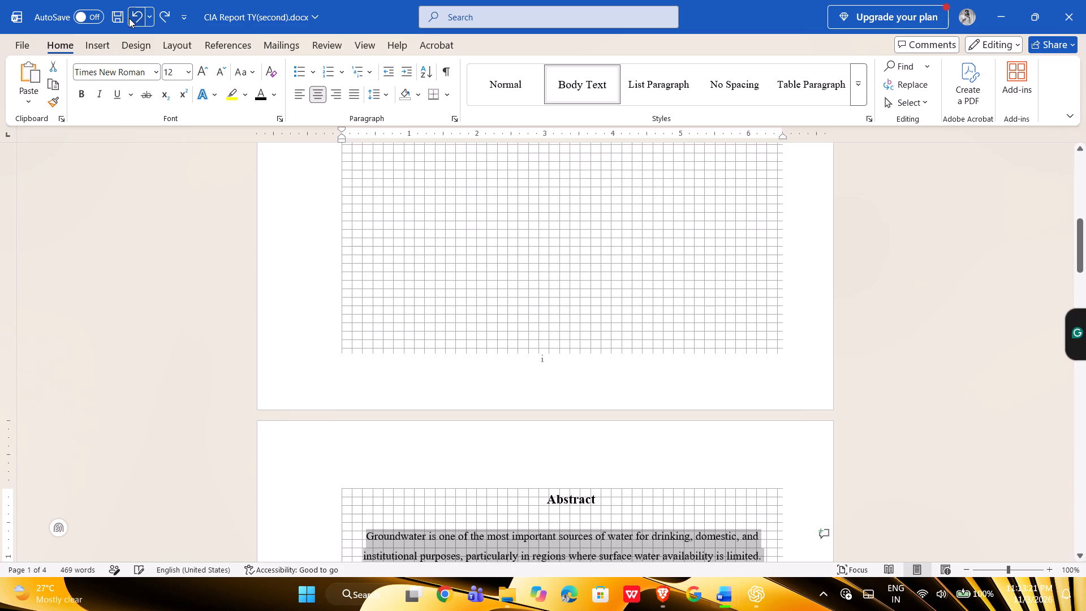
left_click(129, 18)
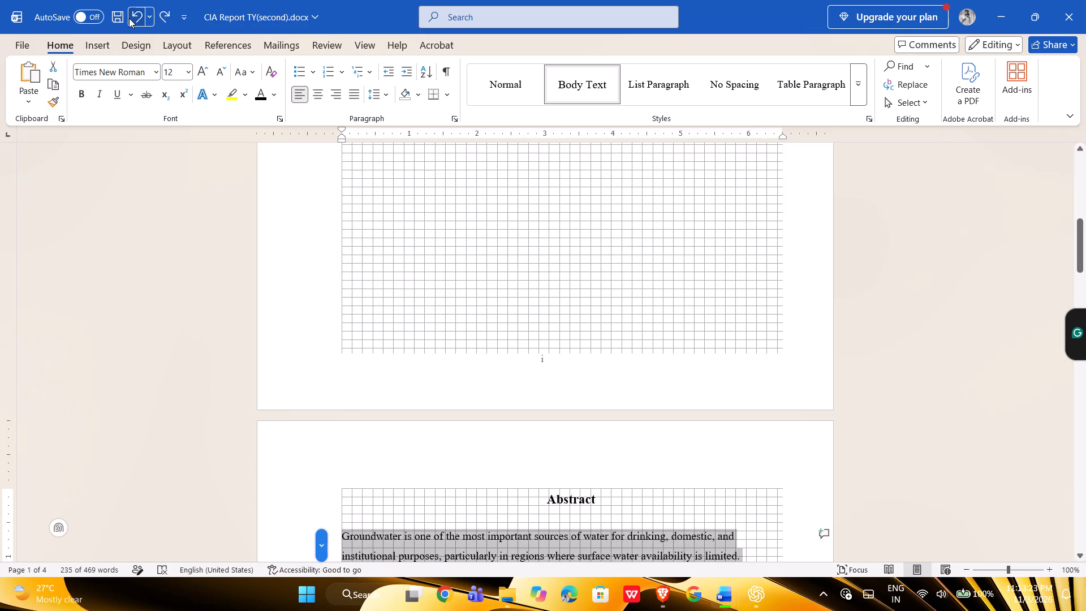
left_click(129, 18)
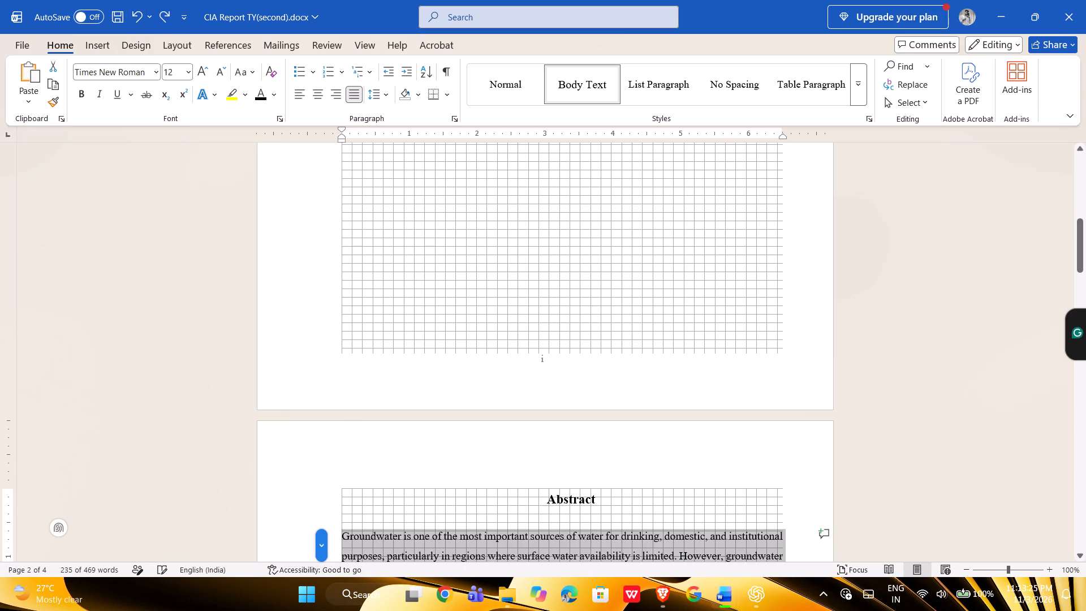
Check the indentation and spacing settings of the Acknowledgement's opening paragraph.
left_click(640, 291)
scroll(640, 291, "up", 3)
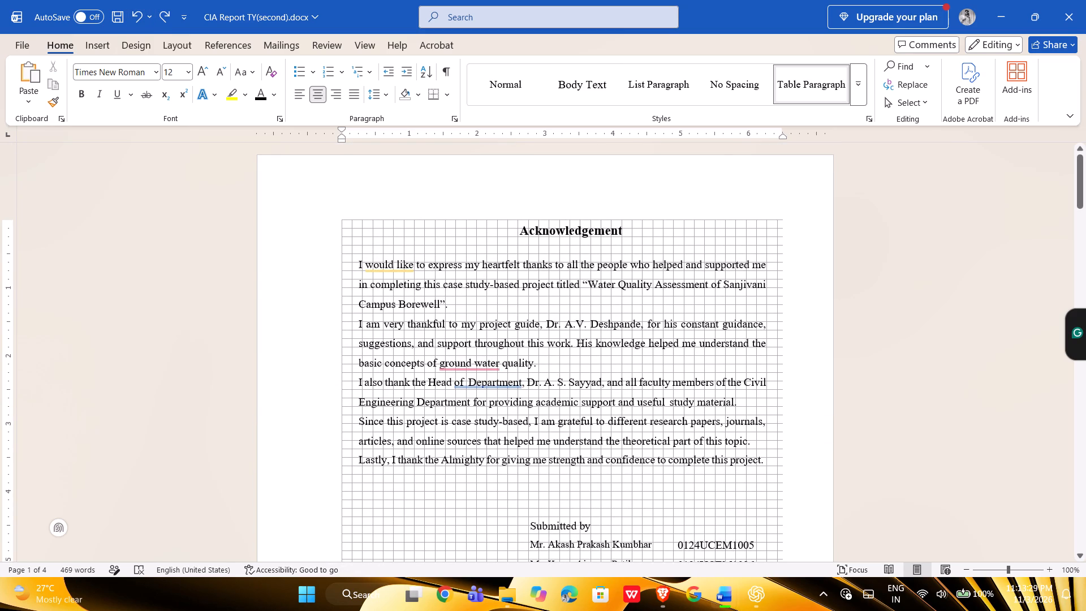
left_click(341, 135)
left_click(341, 135)
left_click(341, 135)
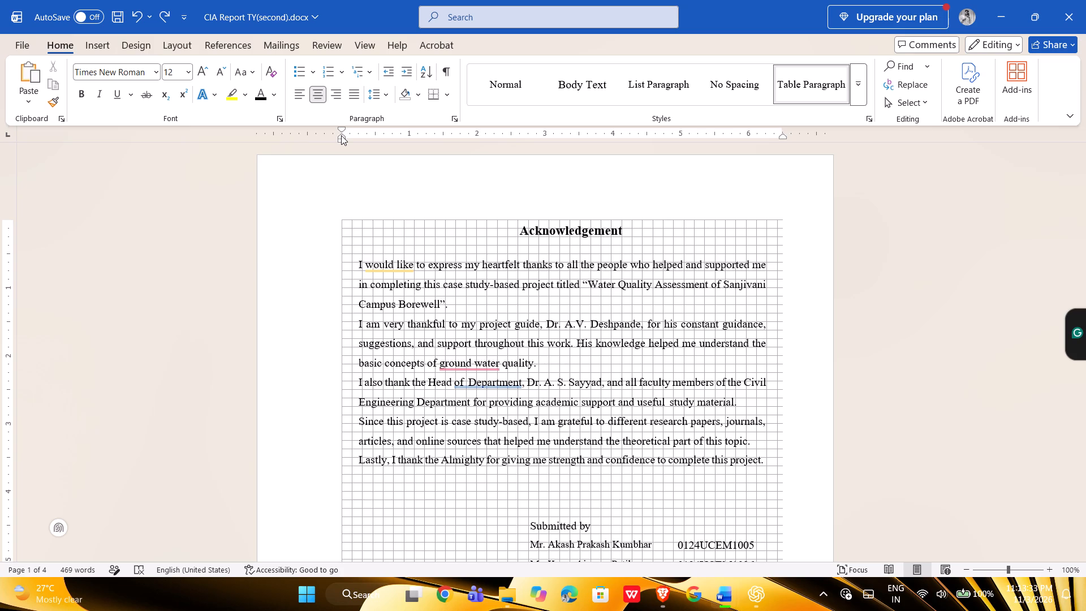
left_click(359, 261)
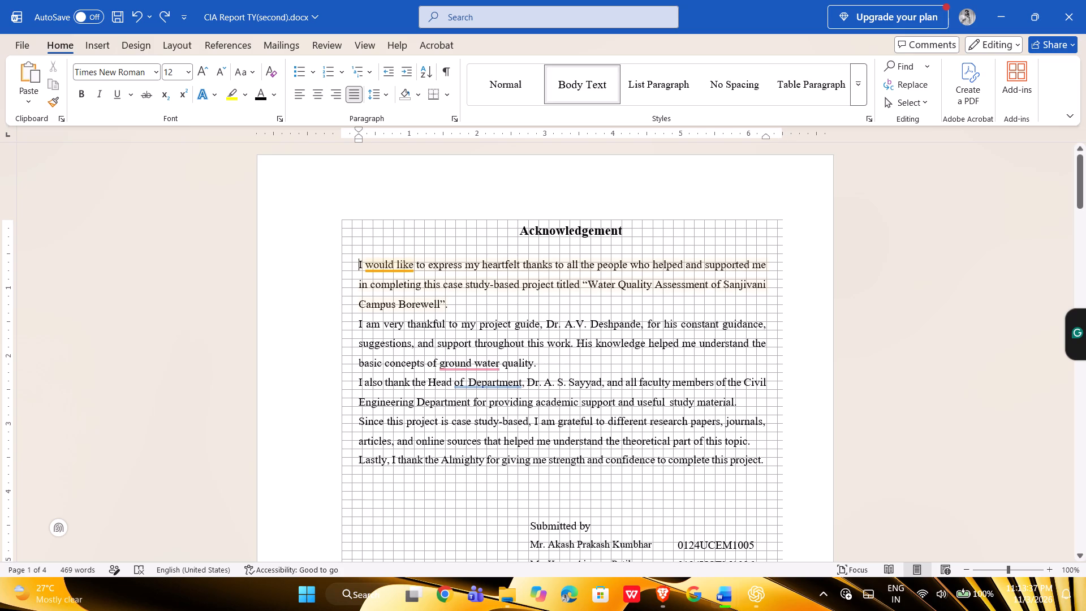
left_click(357, 137)
left_click(357, 137)
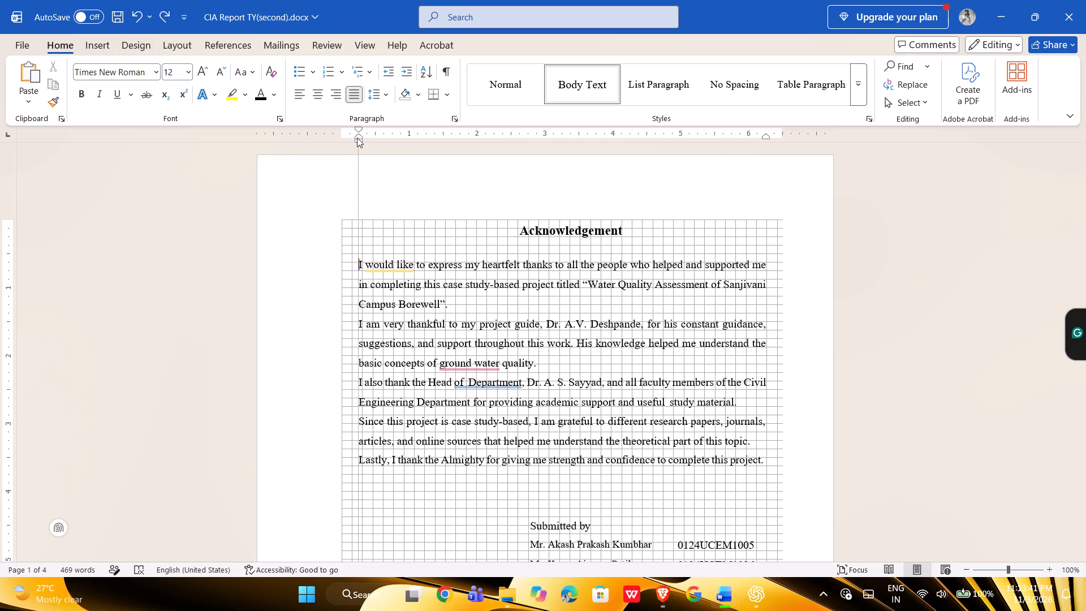
double_click(357, 137)
triple_click(357, 137)
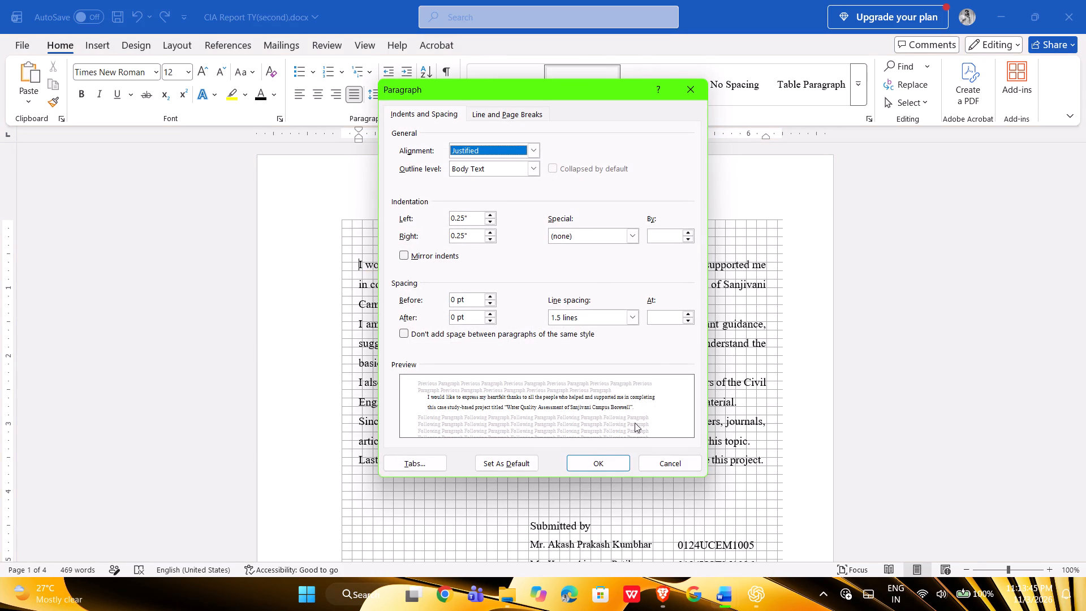
left_click(657, 463)
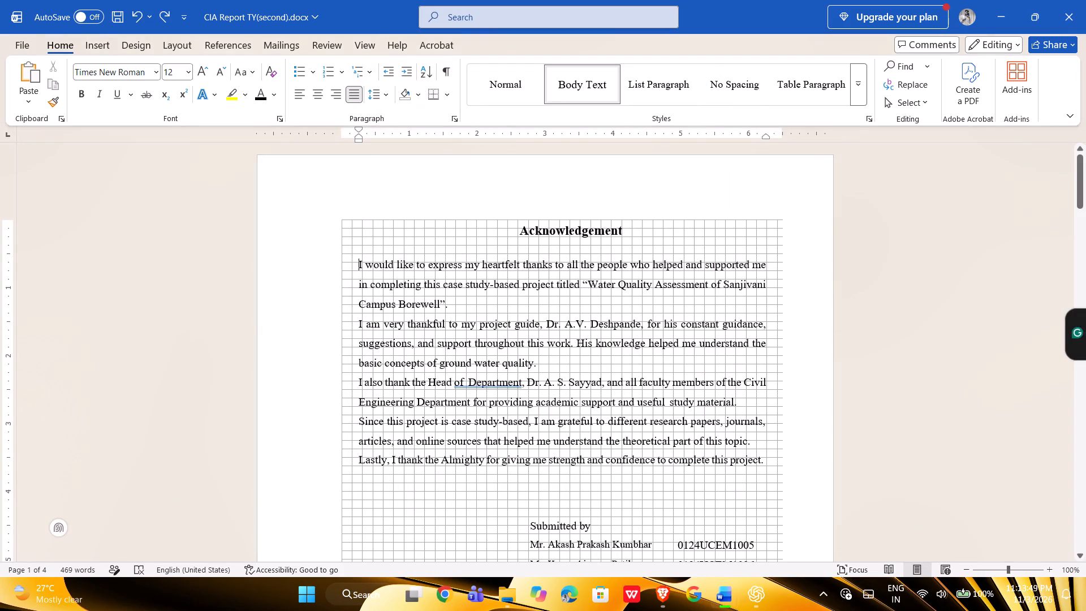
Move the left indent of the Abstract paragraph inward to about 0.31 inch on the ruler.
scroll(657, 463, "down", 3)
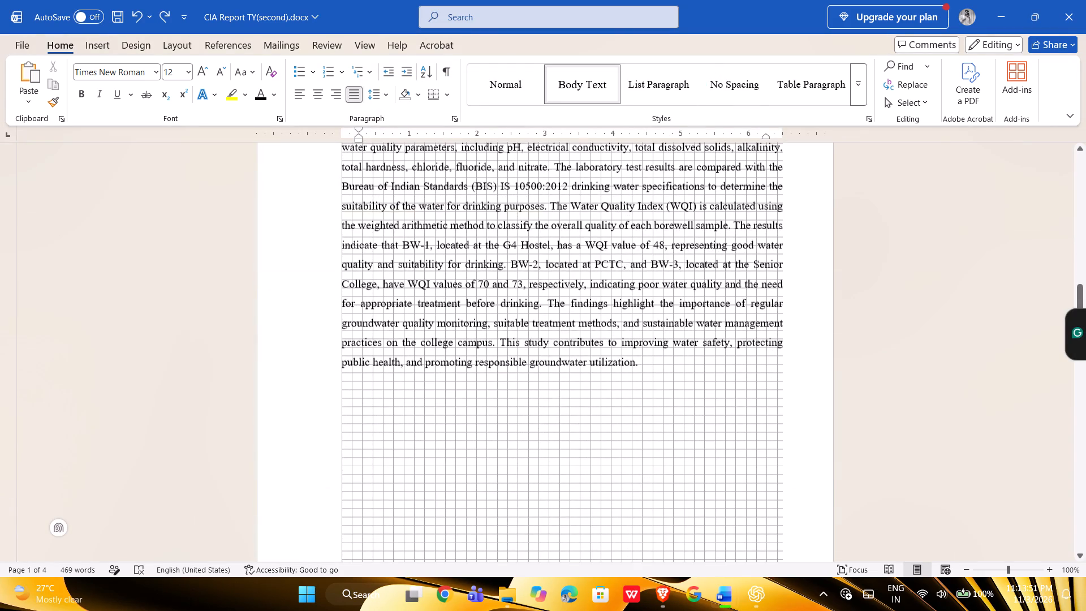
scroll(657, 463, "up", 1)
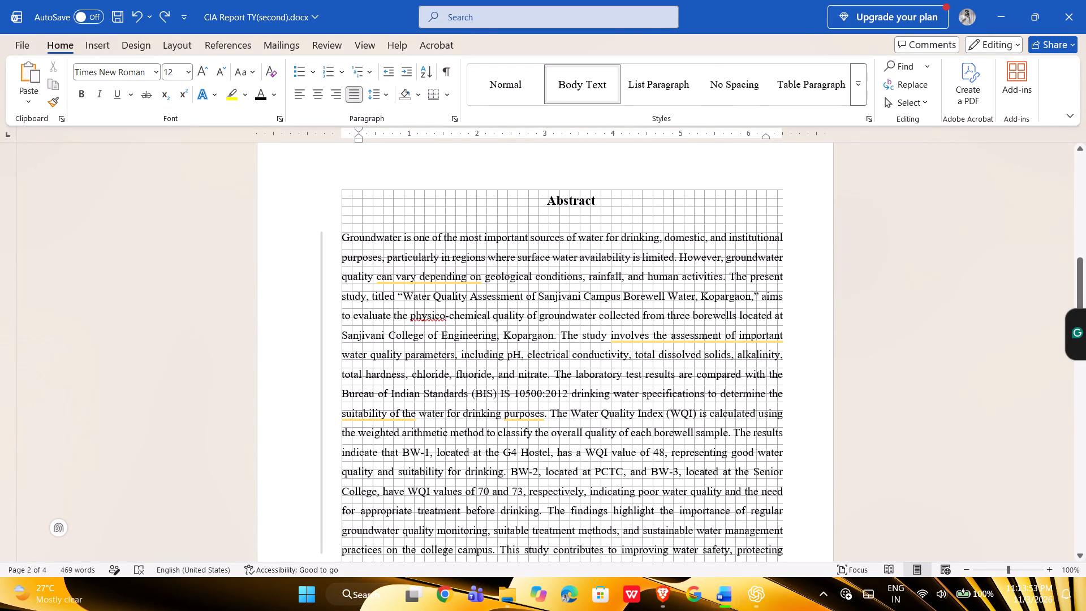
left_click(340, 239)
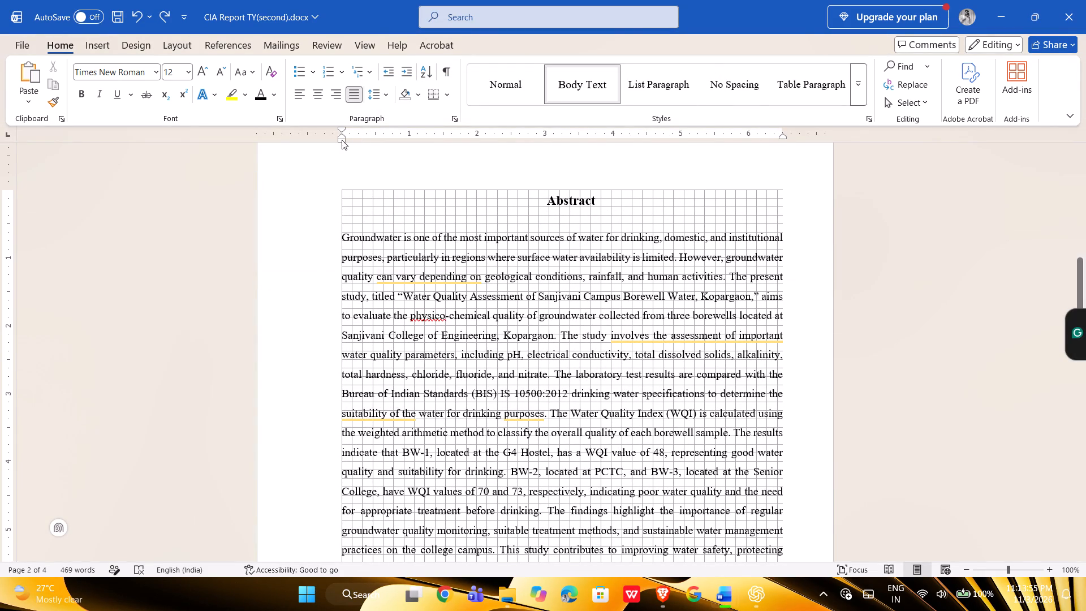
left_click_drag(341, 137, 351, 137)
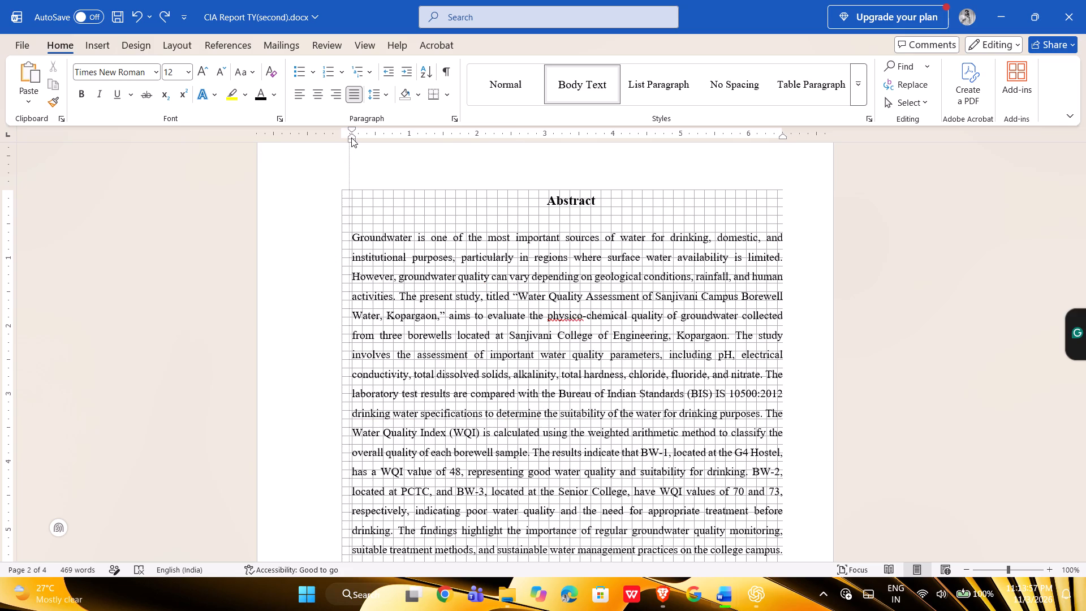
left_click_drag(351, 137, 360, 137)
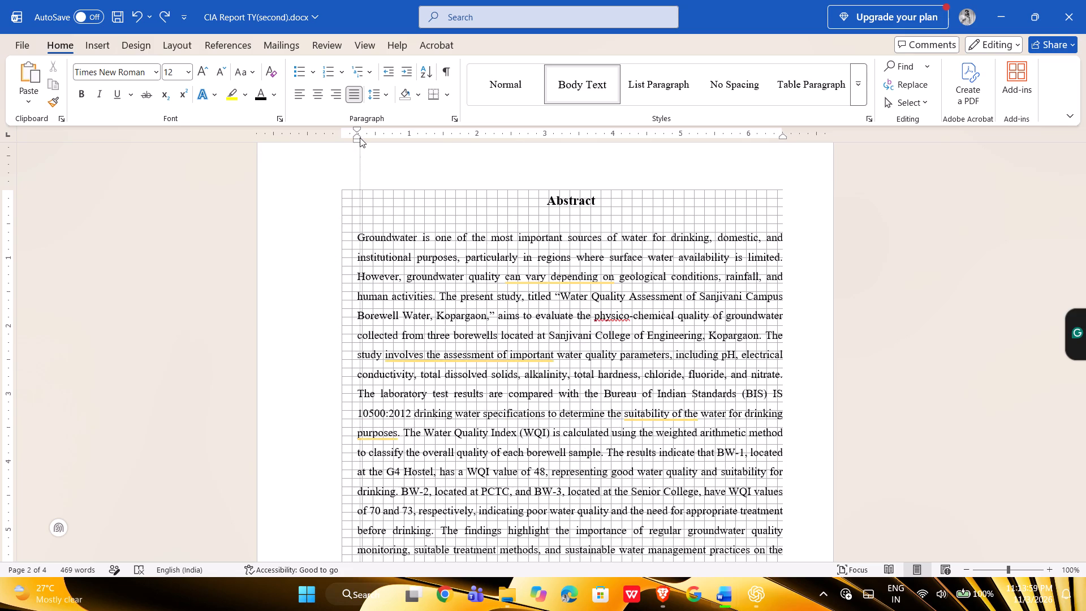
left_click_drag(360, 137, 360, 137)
Set both the left and right indentation of the Abstract paragraph to 0.25 inch.
triple_click(360, 137)
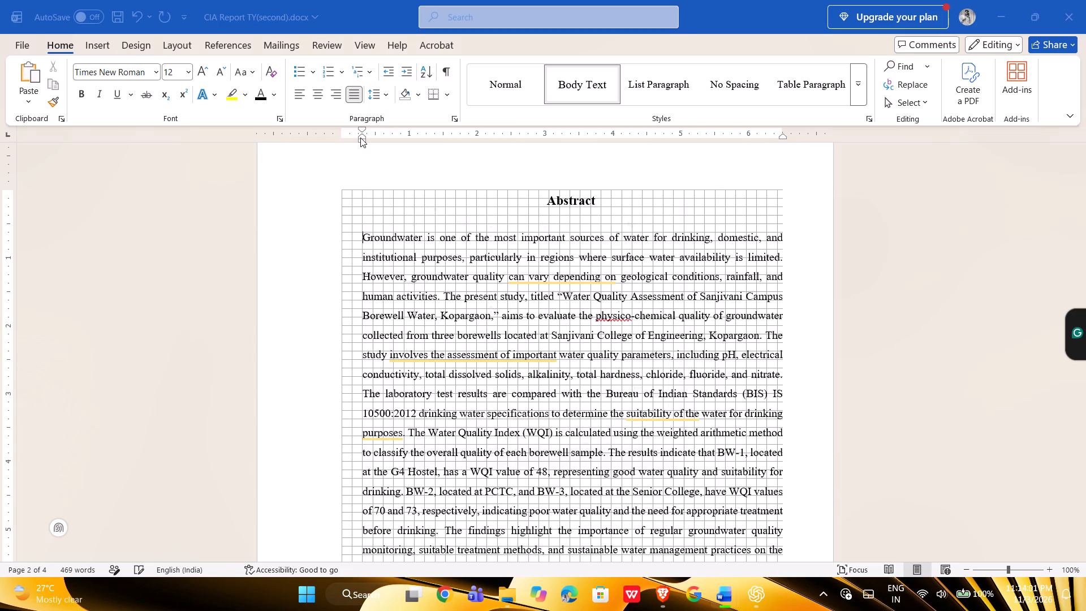
left_click(464, 217)
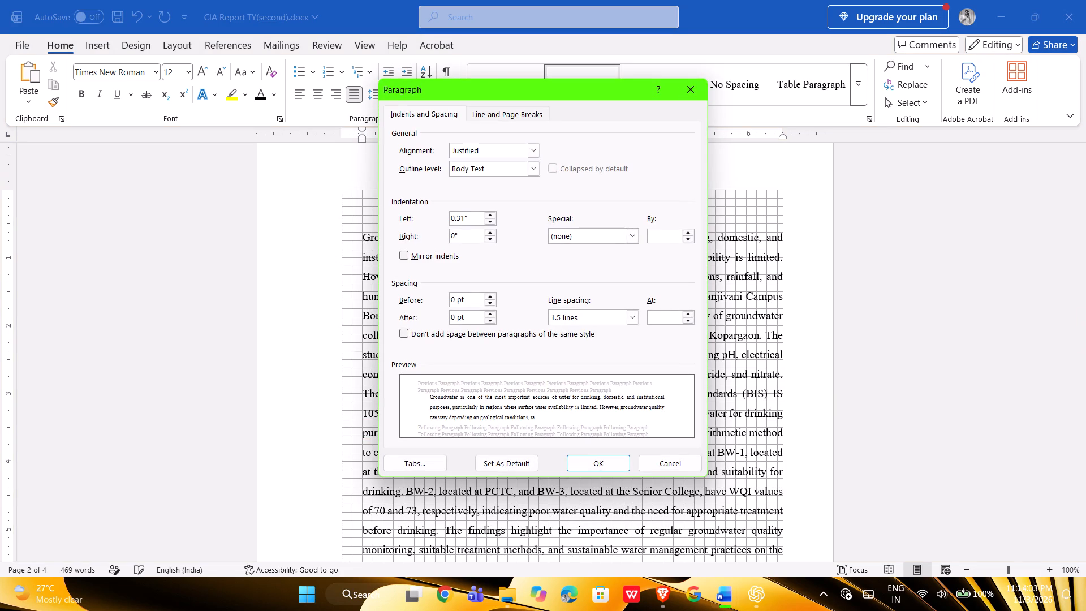
key("BackSpace")
key("BackSpace")
type("25")
key("Down")
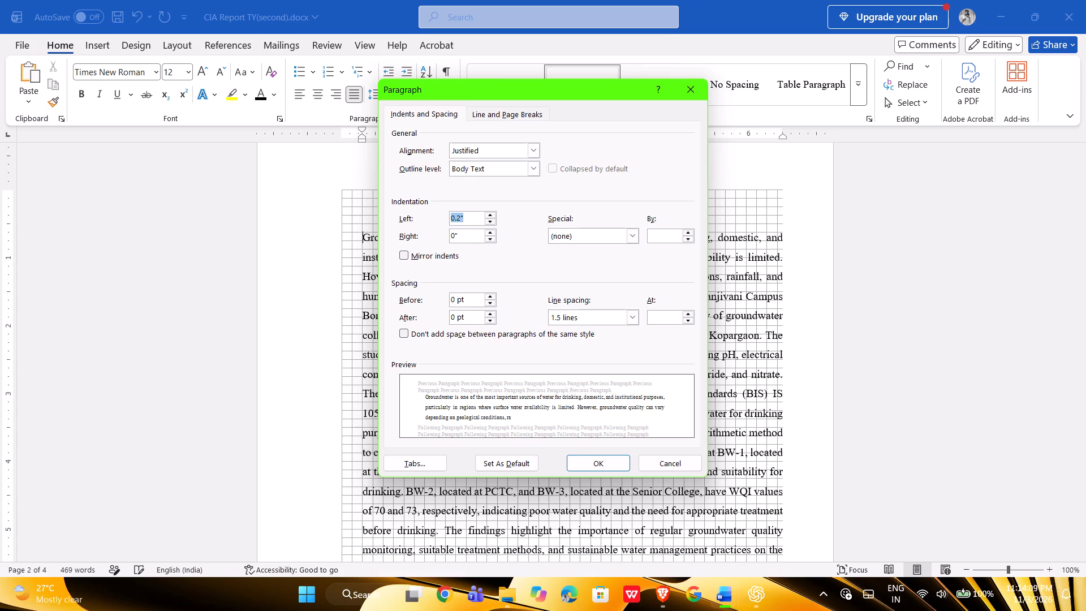
key("Up")
key("Down")
left_click(460, 220)
key("5")
left_click(454, 235)
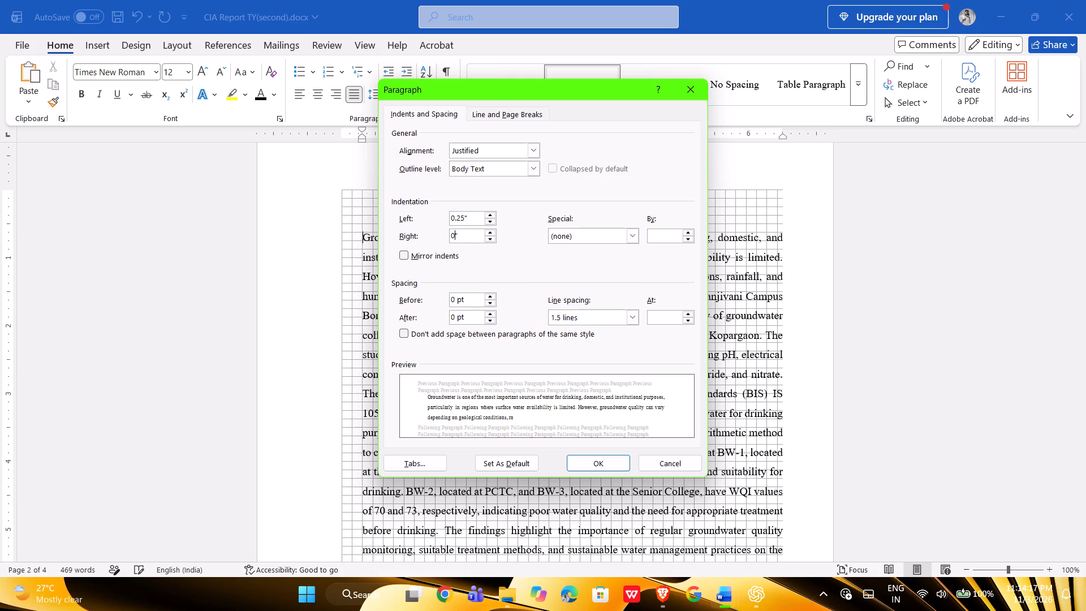
type(".25")
left_click(477, 252)
left_click(592, 463)
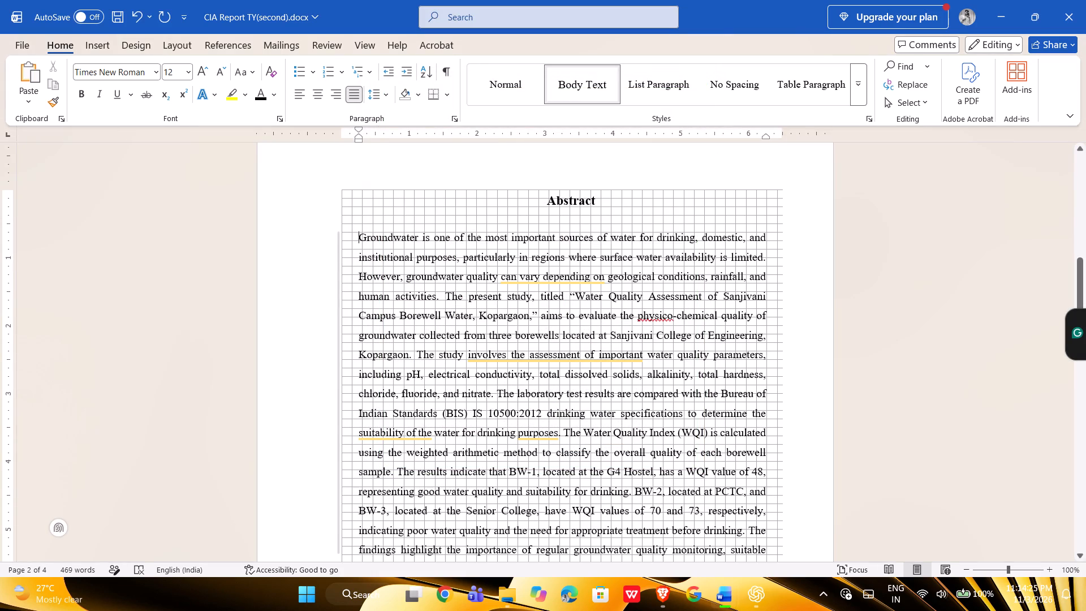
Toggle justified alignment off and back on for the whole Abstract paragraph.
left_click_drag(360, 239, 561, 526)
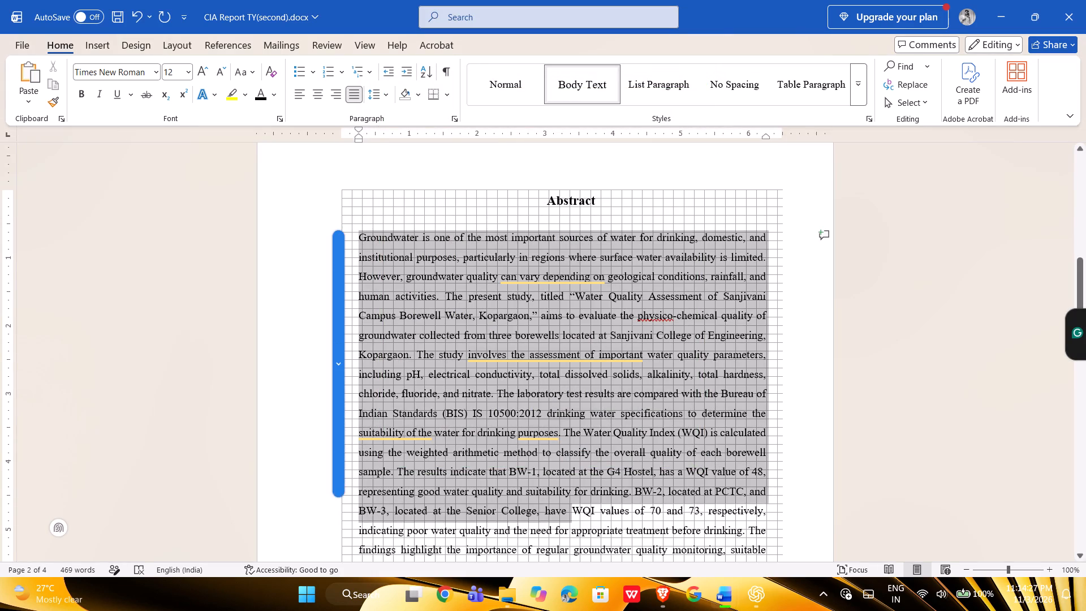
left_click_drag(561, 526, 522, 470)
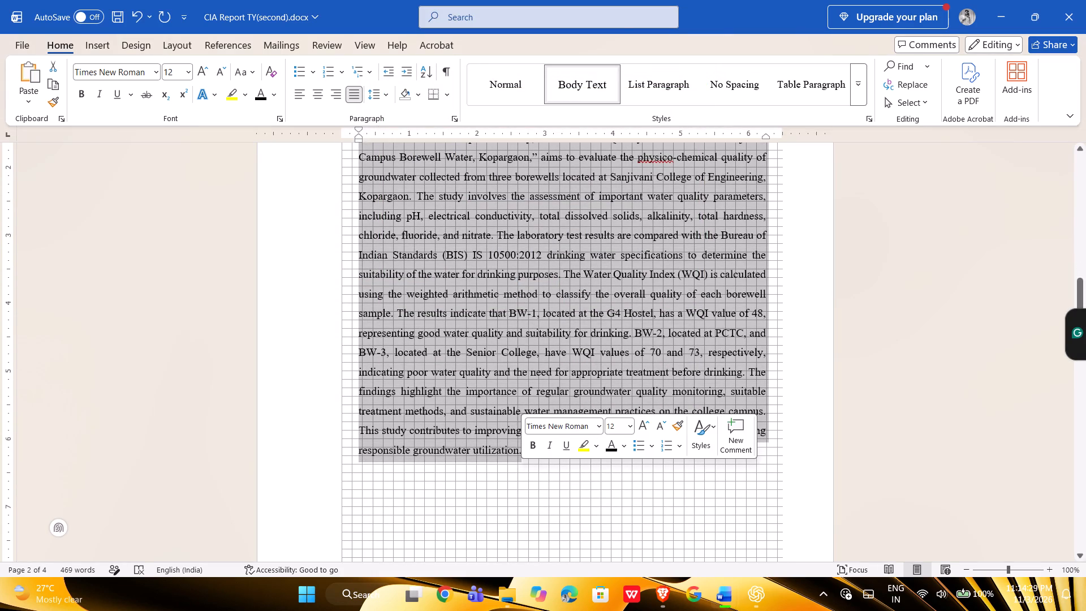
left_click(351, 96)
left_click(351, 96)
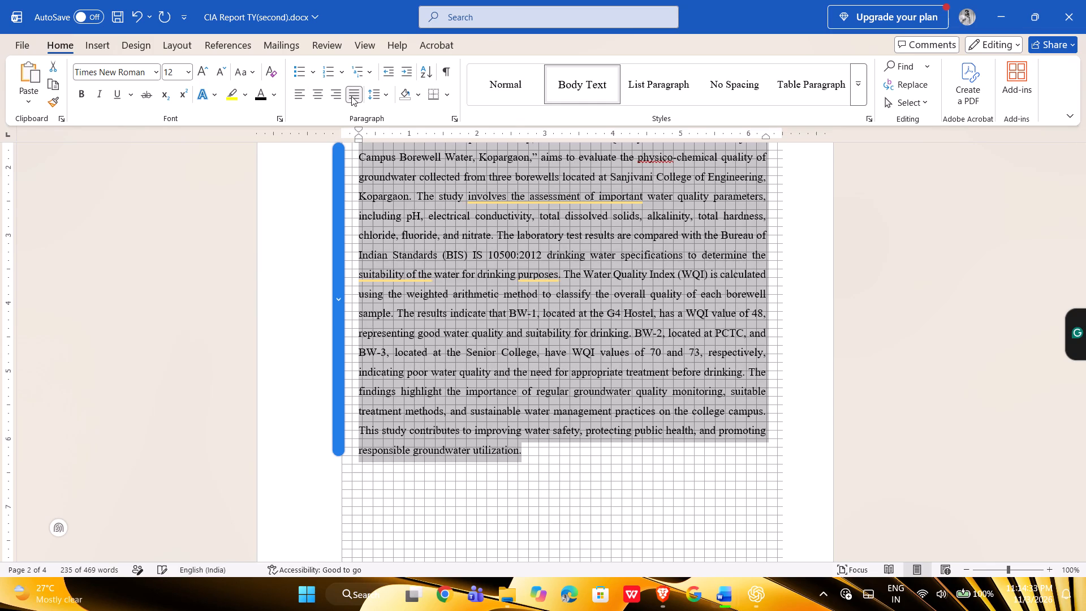
Recheck the indentation and spacing settings of the Acknowledgement's opening paragraph.
scroll(503, 352, "up", 5)
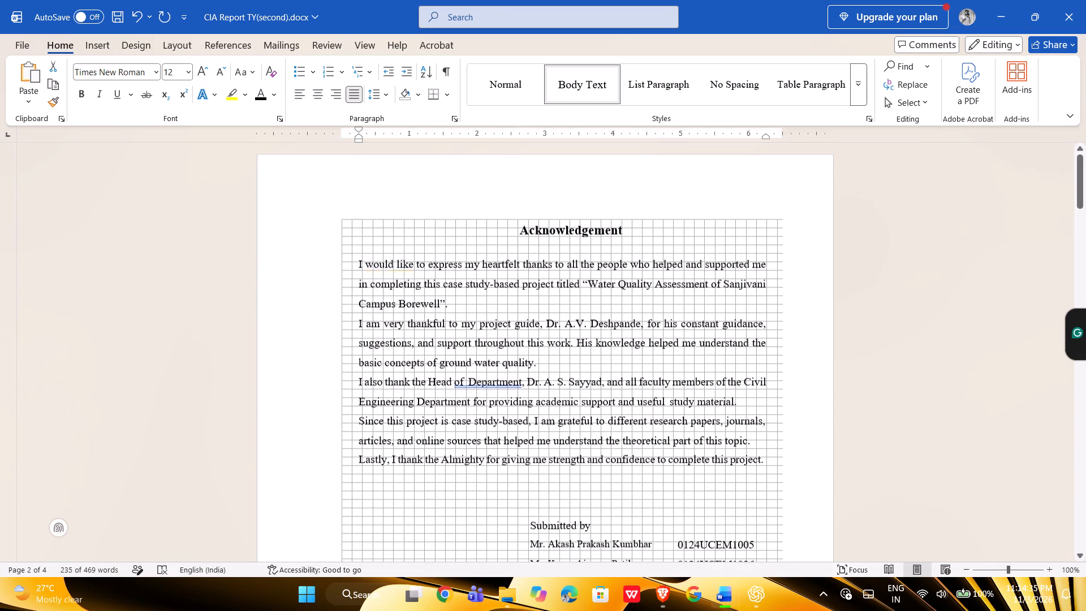
left_click(503, 352)
left_click(357, 261)
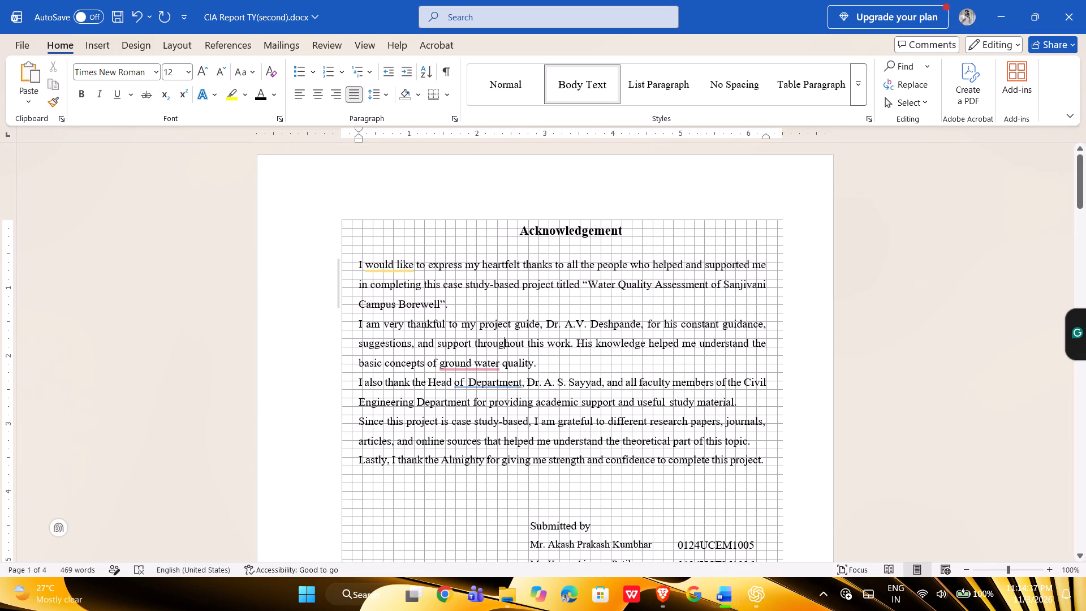
left_click(357, 138)
double_click(357, 138)
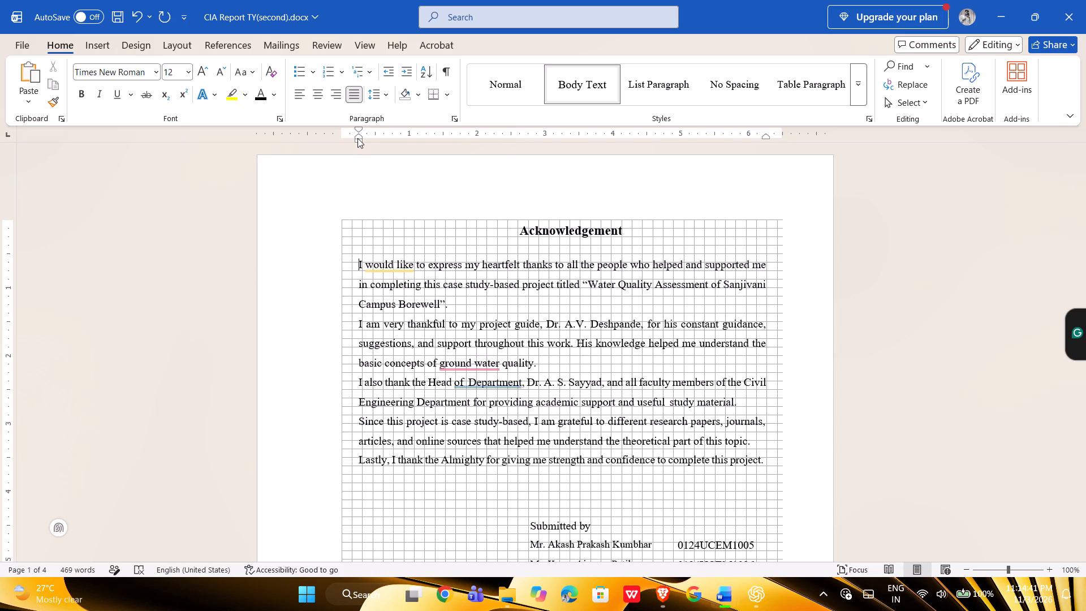
double_click(357, 138)
triple_click(357, 138)
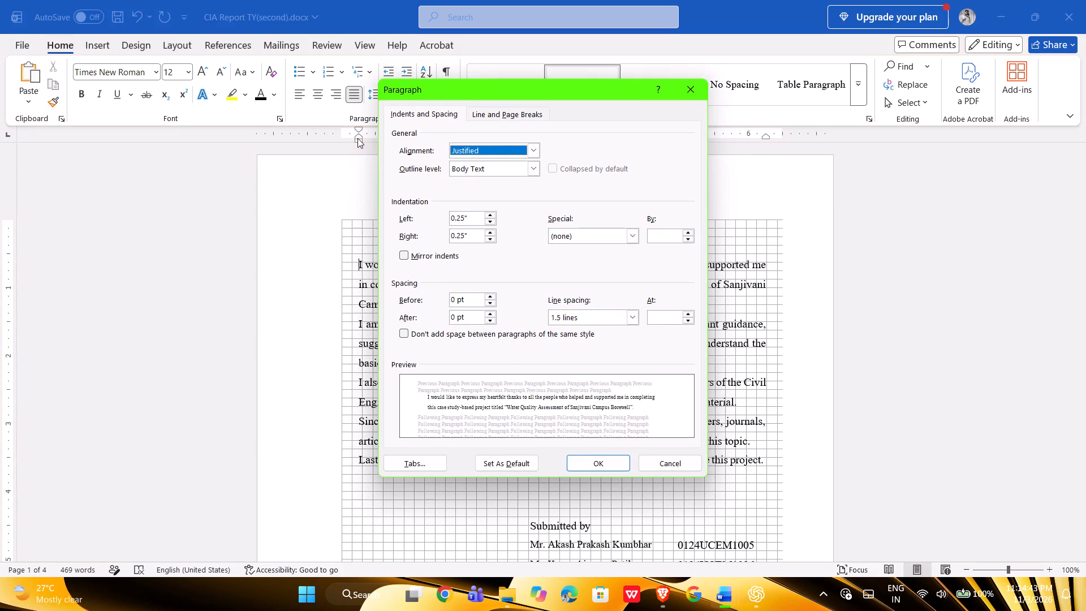
left_click(582, 461)
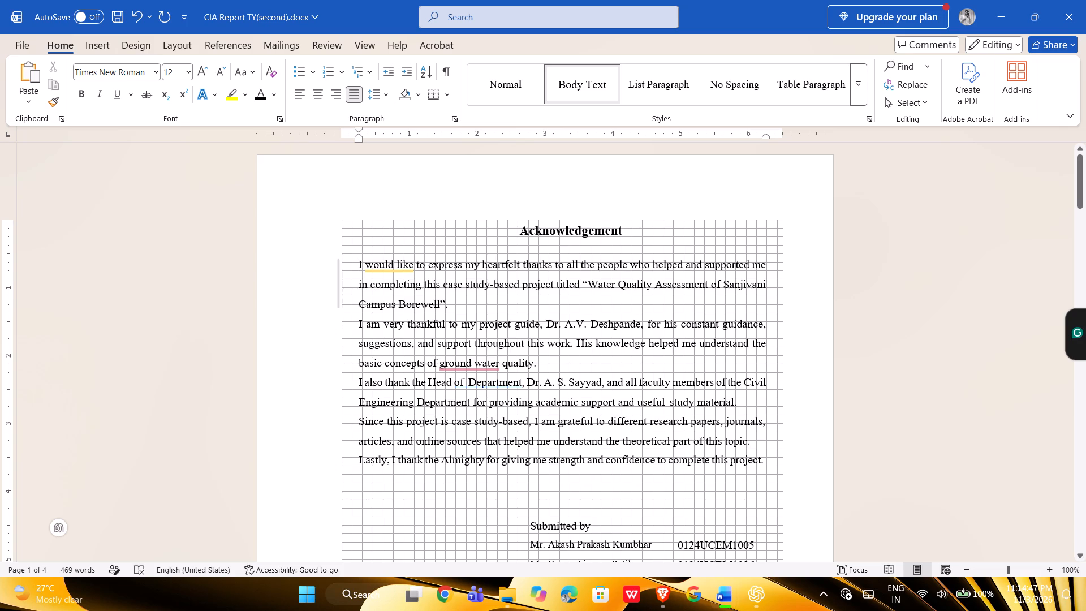
Toggle the justified alignment of all the Acknowledgement's body paragraphs, from the opening thanks to the closing line.
left_click_drag(360, 265, 705, 481)
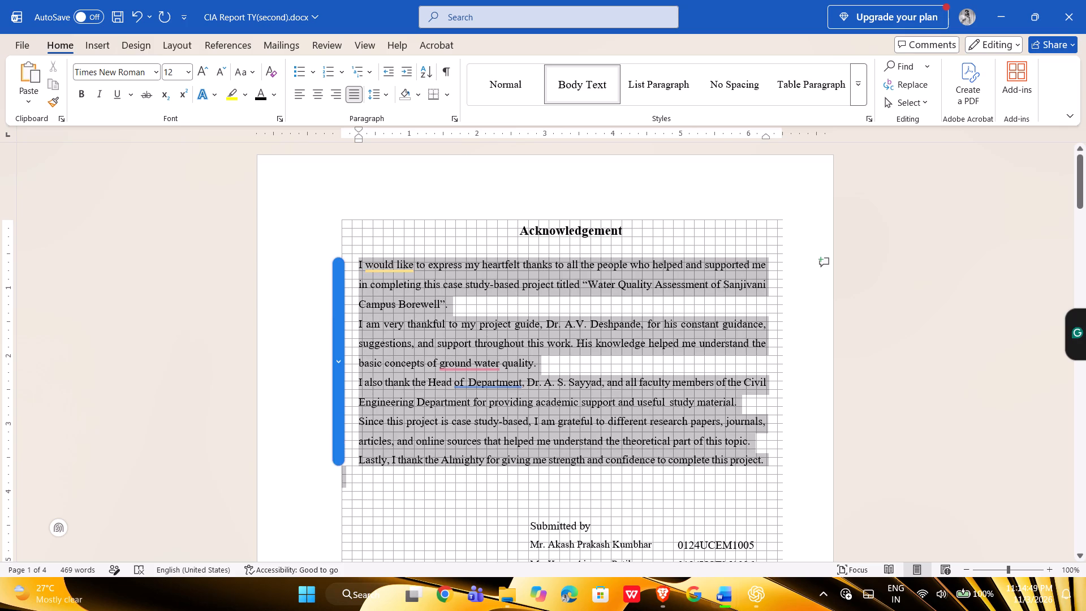
left_click_drag(705, 481, 748, 468)
left_click_drag(748, 468, 782, 458)
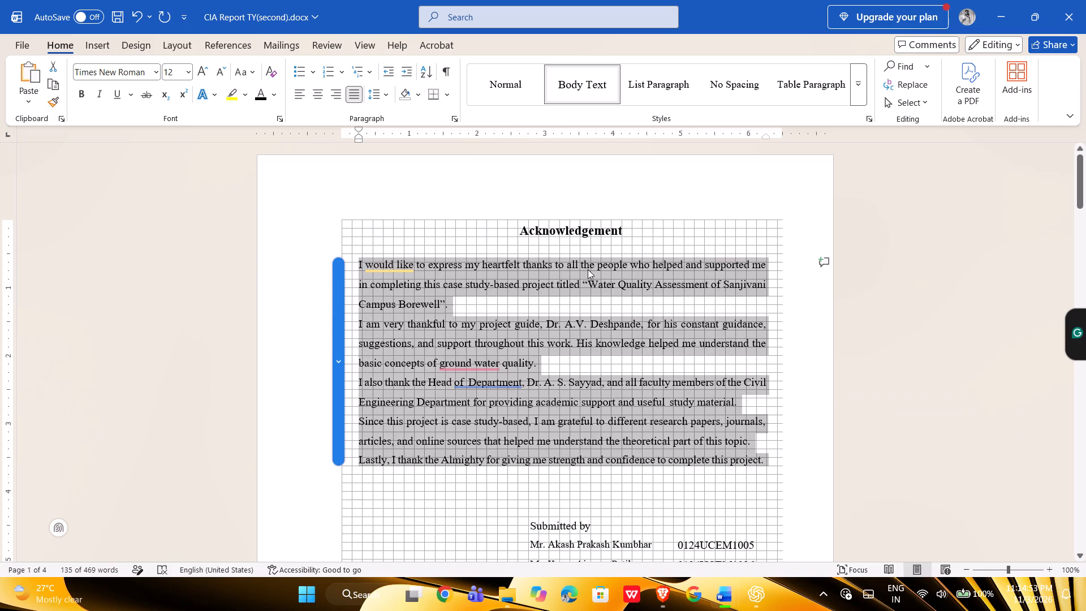
left_click(355, 95)
left_click(355, 95)
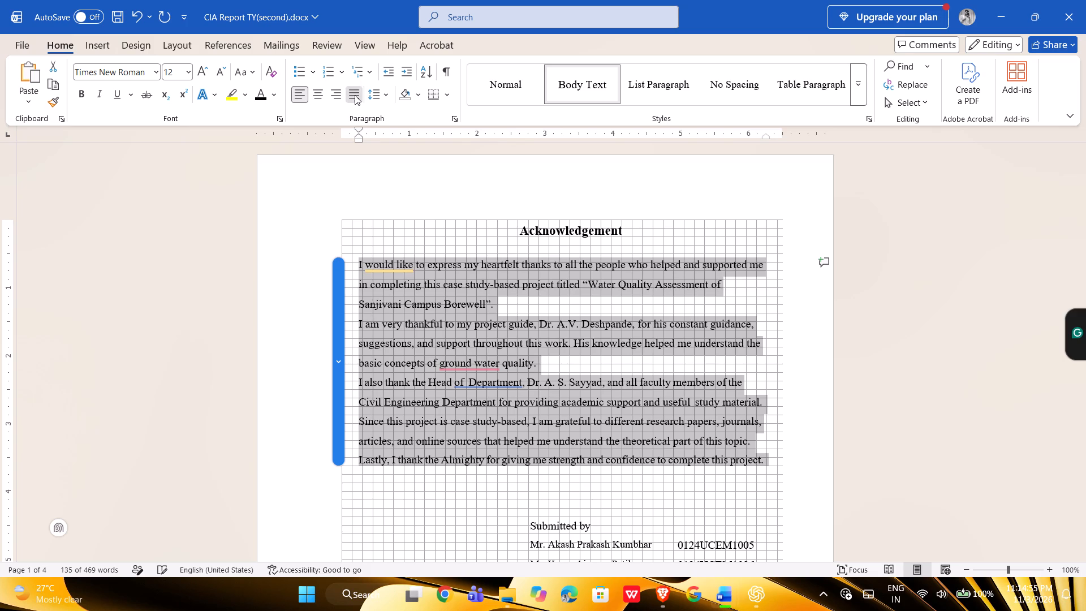
Apply justified alignment to all the Acknowledgement's body paragraphs and deselect them.
left_click(355, 95)
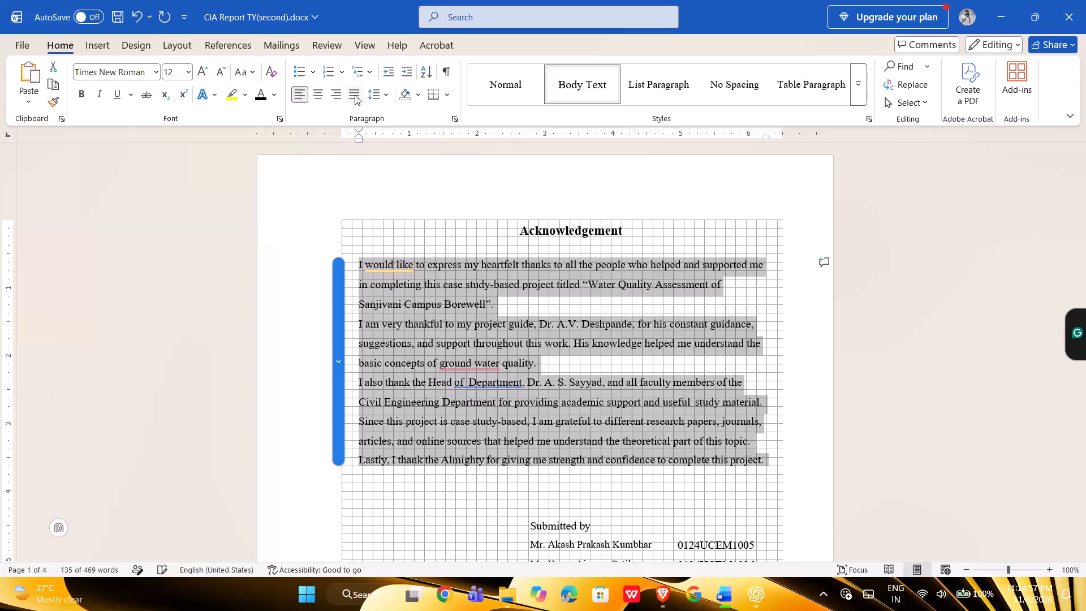
left_click(355, 95)
left_click(1043, 384)
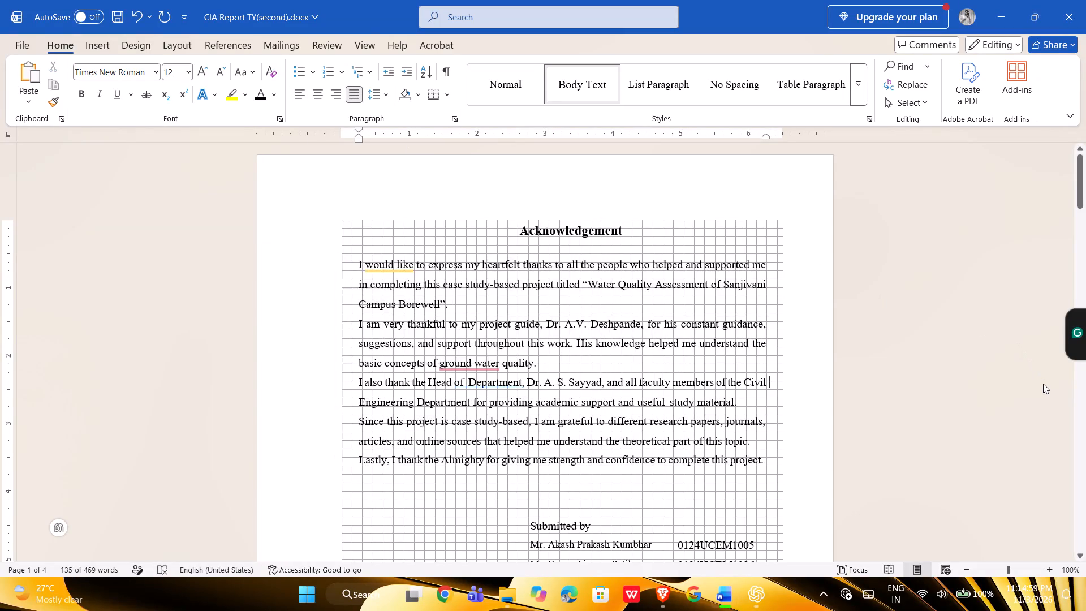
Look over the remaining pages of CIA Report TY(second).docx and save the file.
scroll(1043, 384, "down", 3)
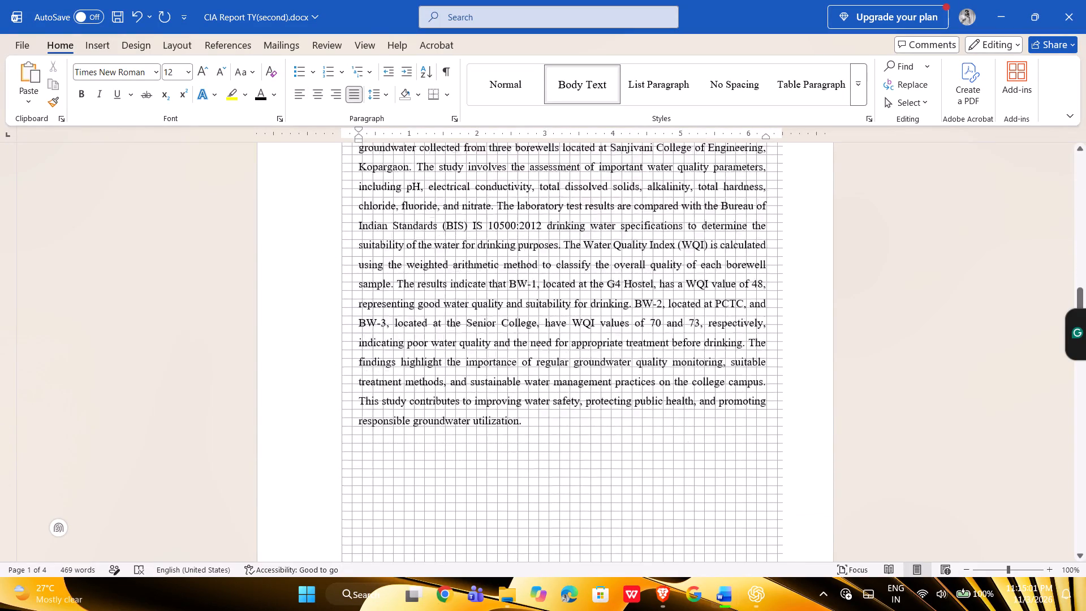
scroll(1043, 384, "down", 1)
scroll(1043, 384, "up", 2)
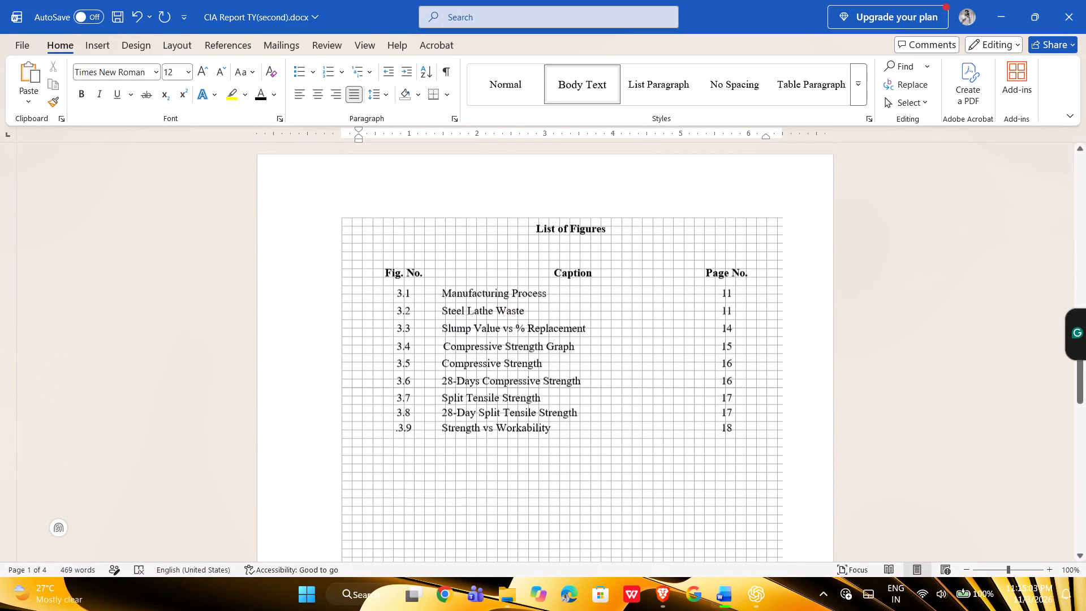
scroll(1043, 384, "up", 1)
key("ctrl+s")
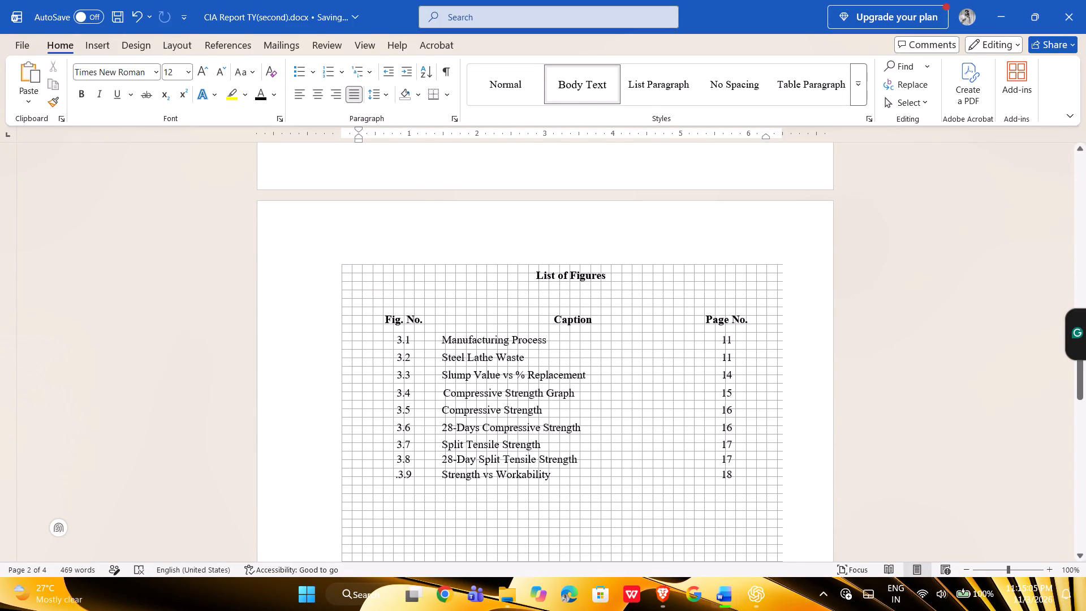
left_click(956, 417)
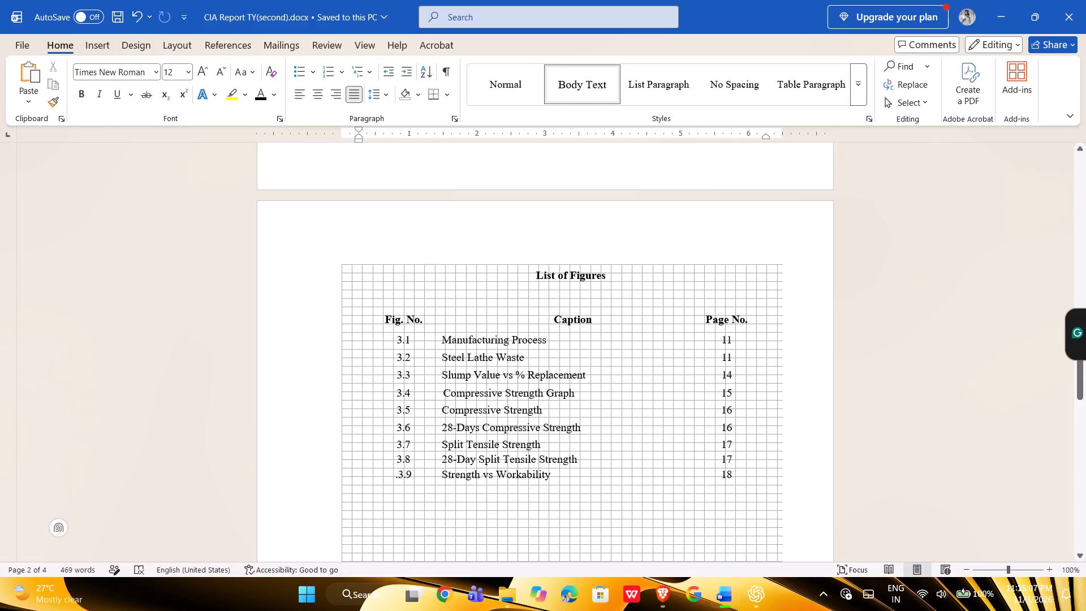
Examine the List of Figures and List of Tables pages for entries that need updating.
scroll(956, 417, "down", 8)
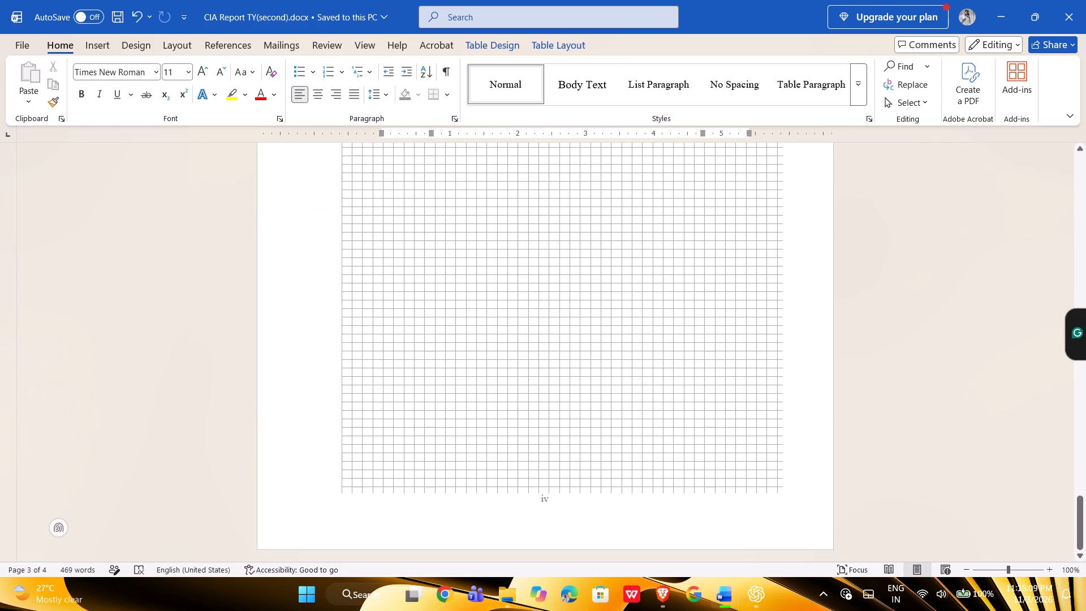
scroll(956, 417, "up", 11)
scroll(956, 434, "down", 1)
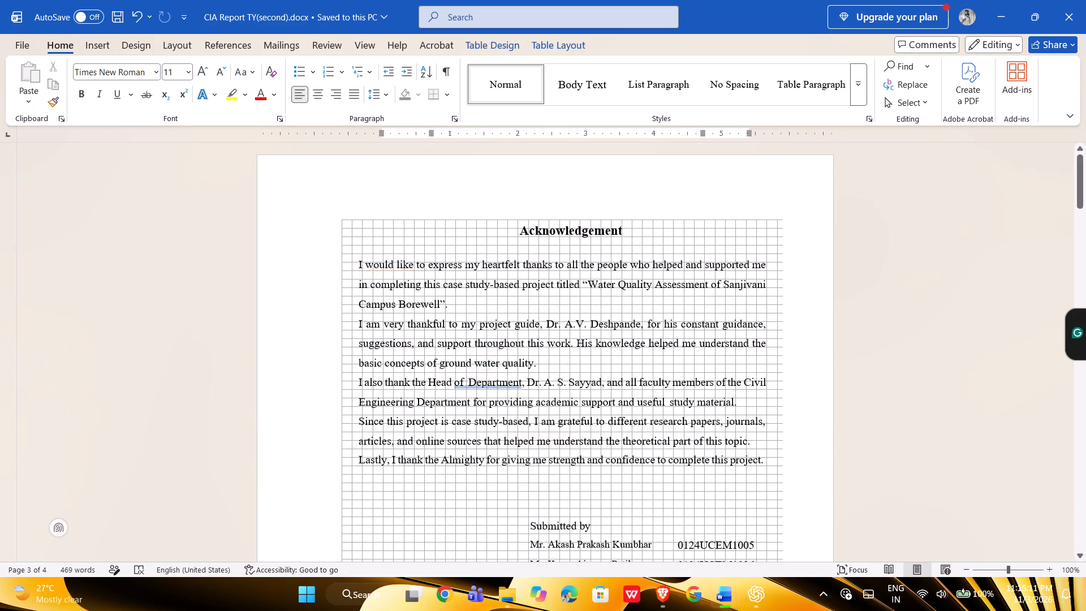
scroll(956, 434, "down", 6)
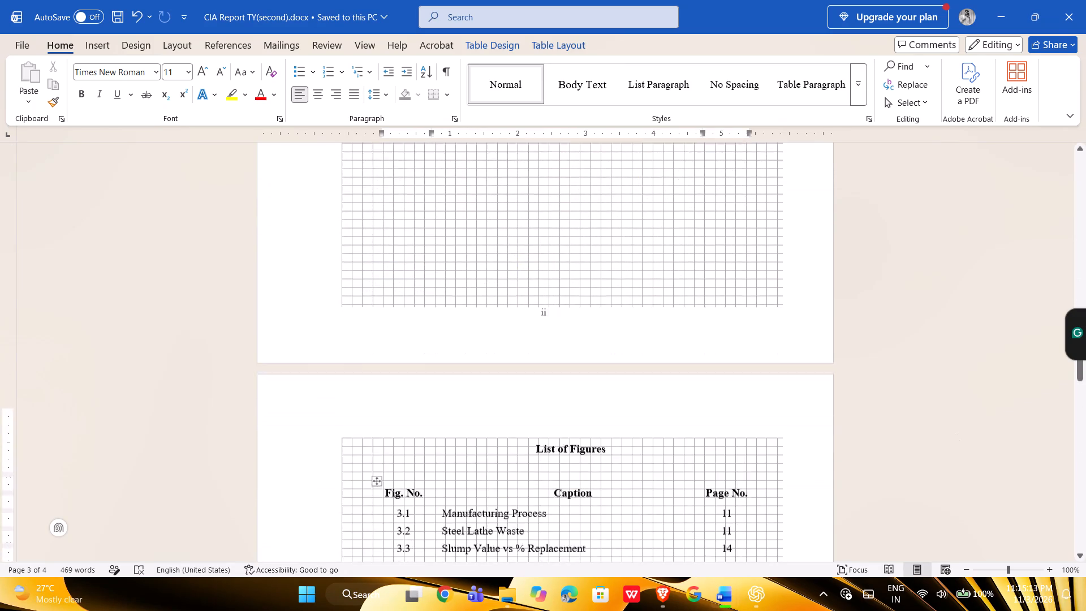
scroll(956, 434, "down", 1)
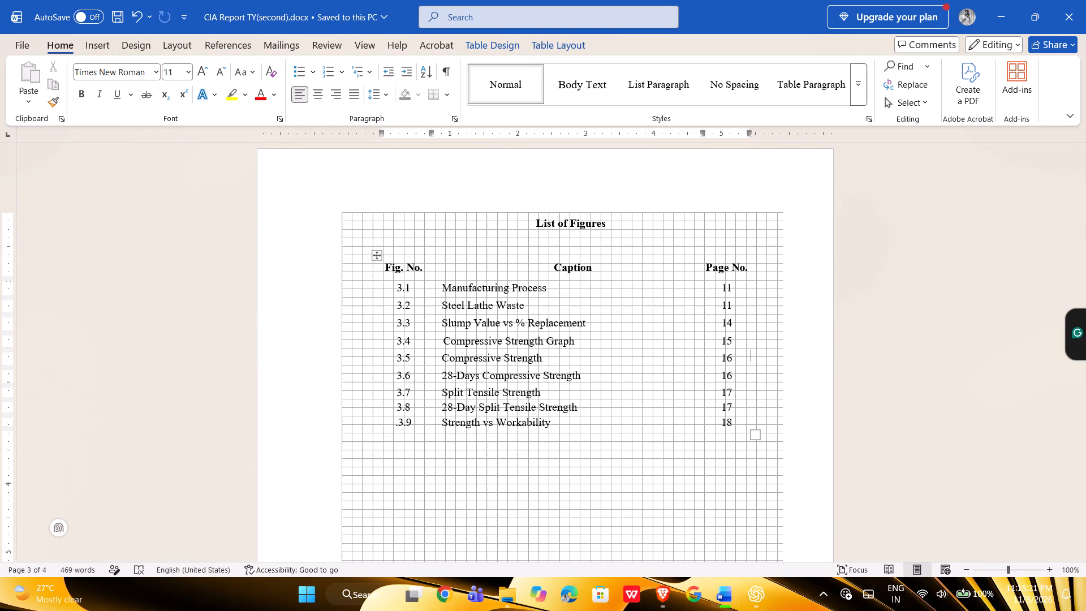
scroll(956, 434, "down", 4)
scroll(956, 434, "up", 2)
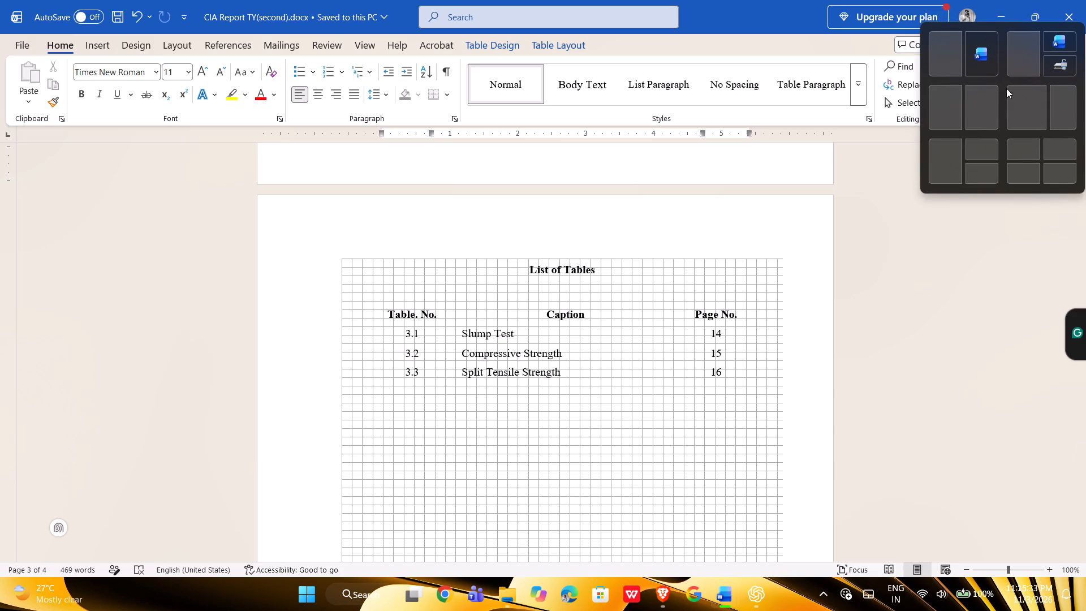
Place CIA Report TY(front).docx side by side with the second report file and bring up its table of contents.
left_click(989, 103)
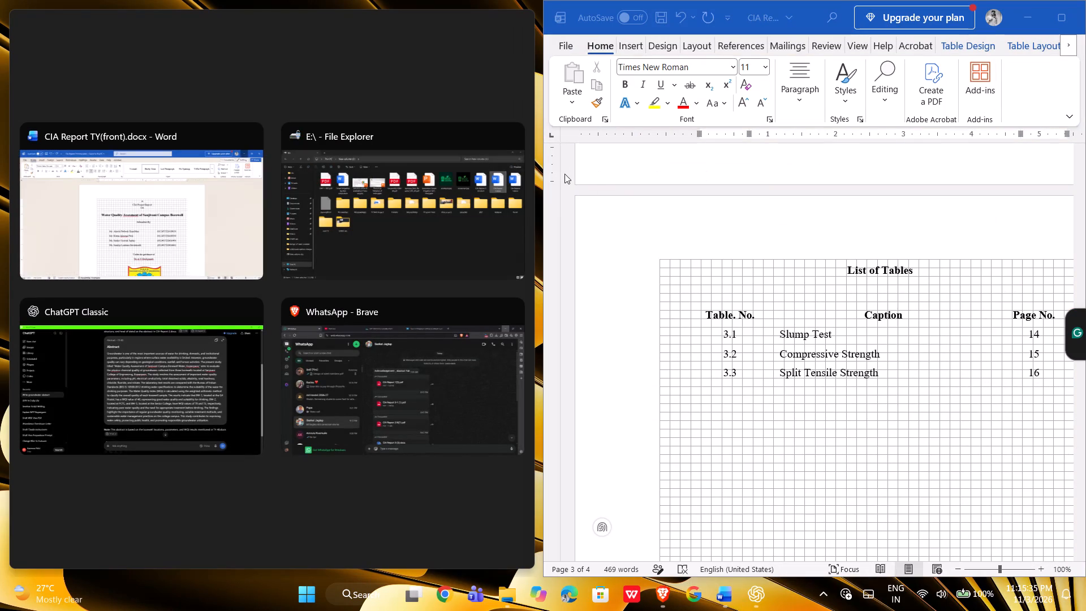
left_click(511, 137)
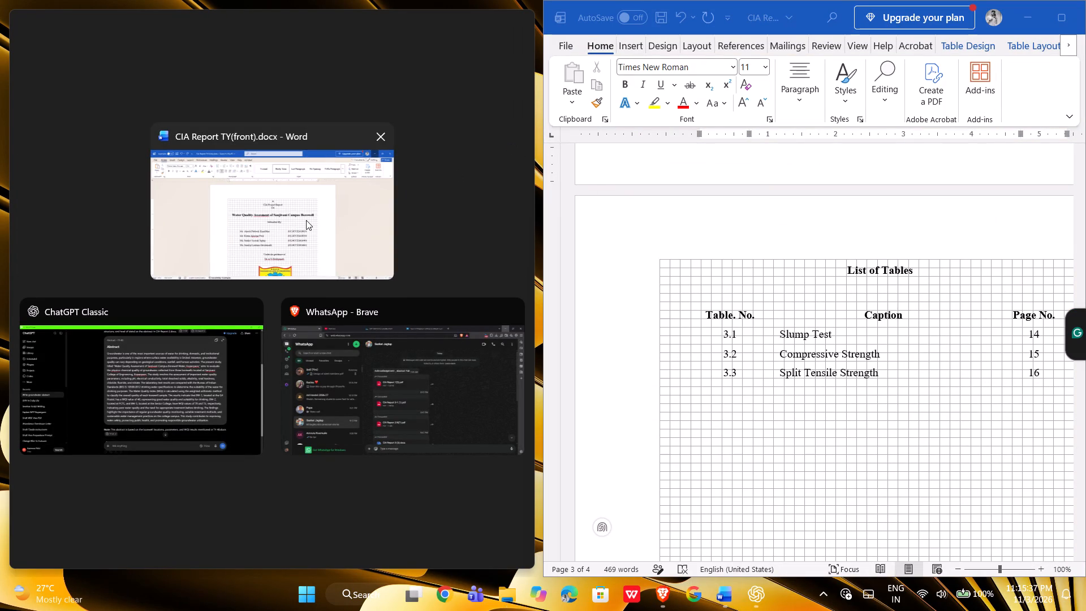
left_click(306, 220)
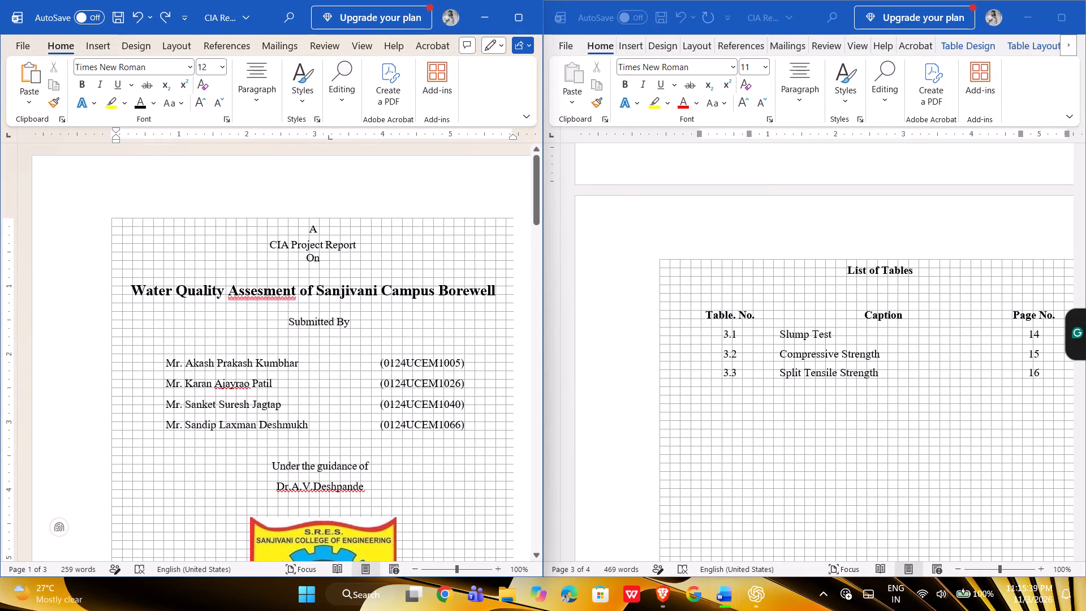
scroll(348, 346, "down", 4)
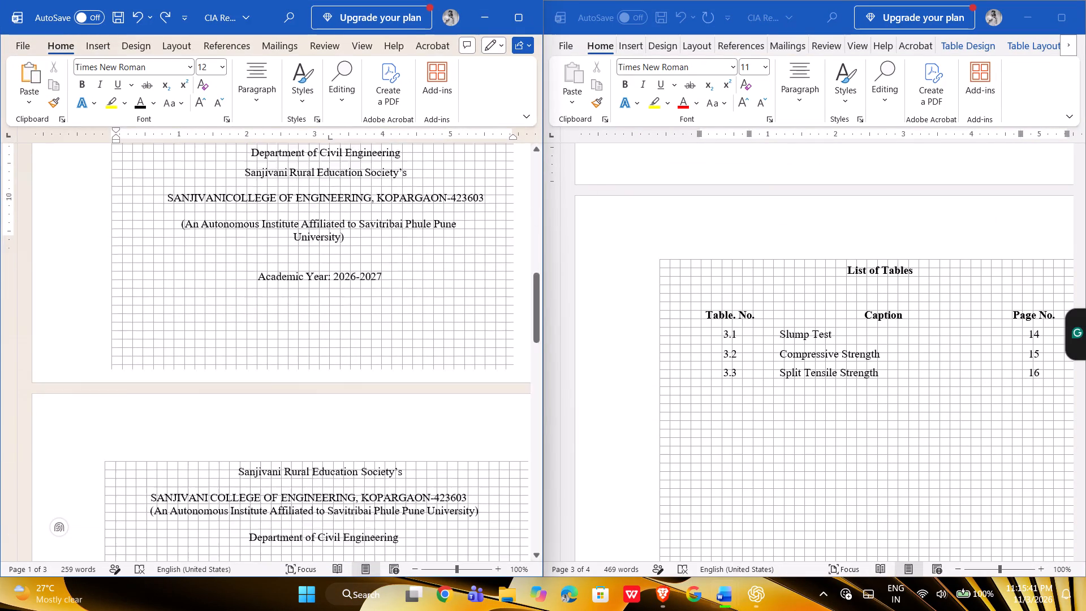
scroll(348, 346, "down", 5)
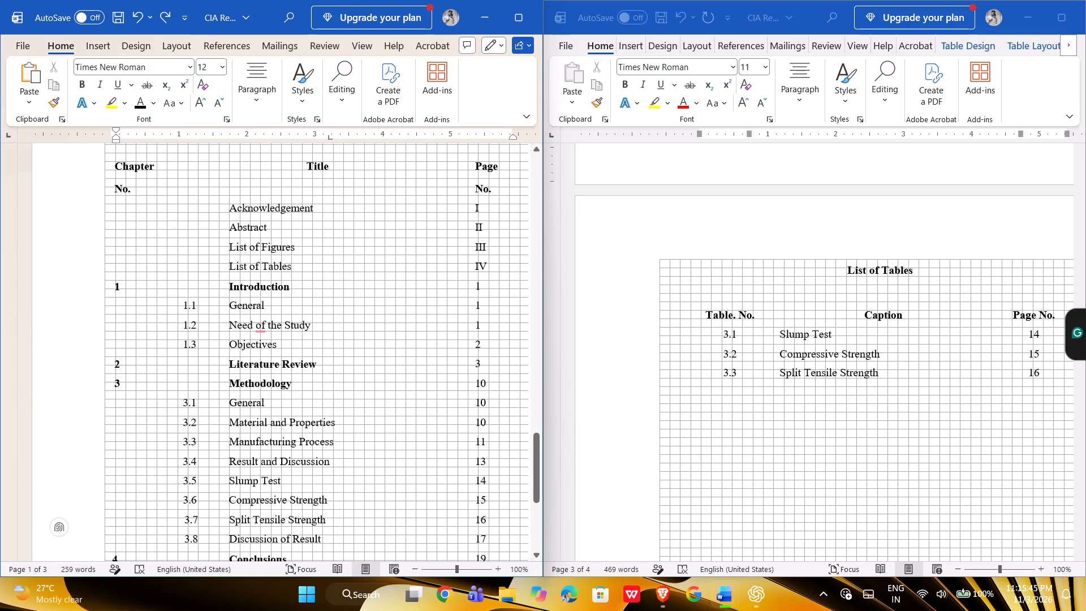
Check the second file's Acknowledgement, Abstract, List of Figures and List of Tables pages against the front file's table of contents.
scroll(684, 368, "up", 2)
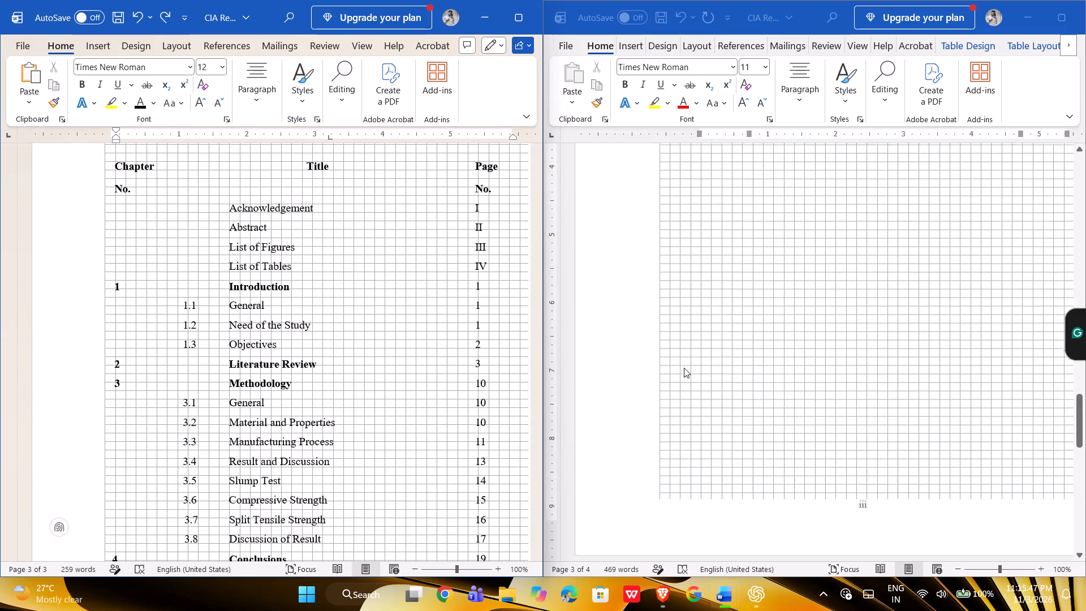
scroll(684, 368, "up", 6)
scroll(684, 368, "down", 1)
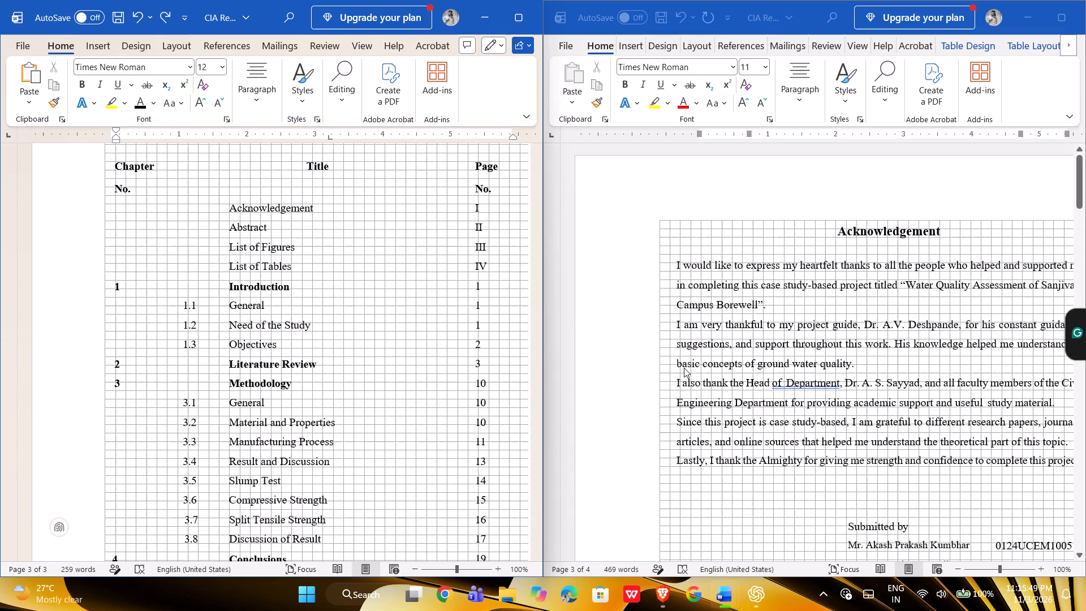
scroll(684, 368, "down", 5)
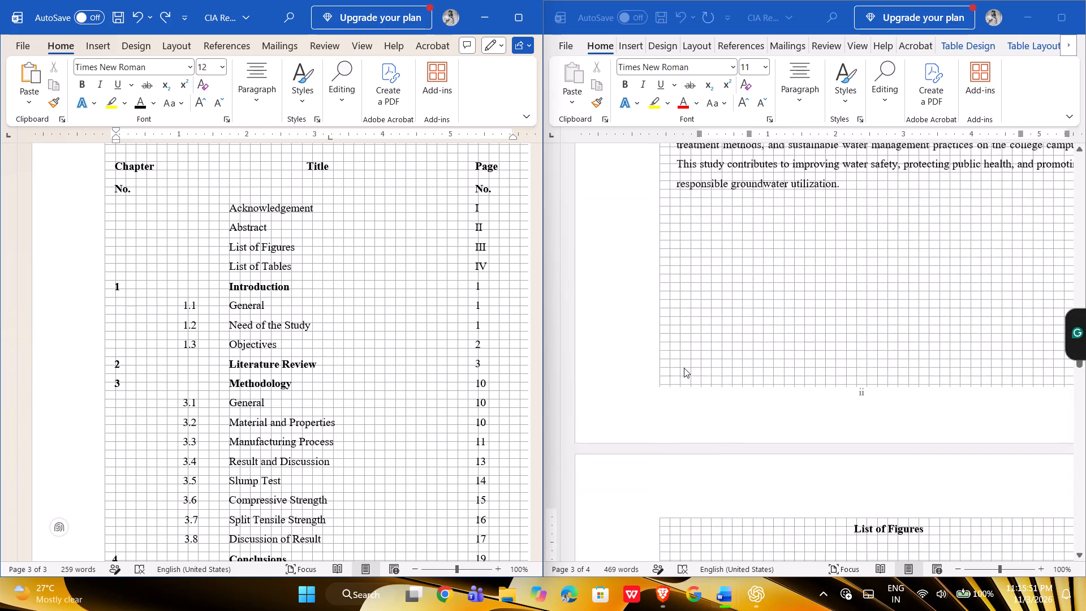
scroll(684, 368, "down", 3)
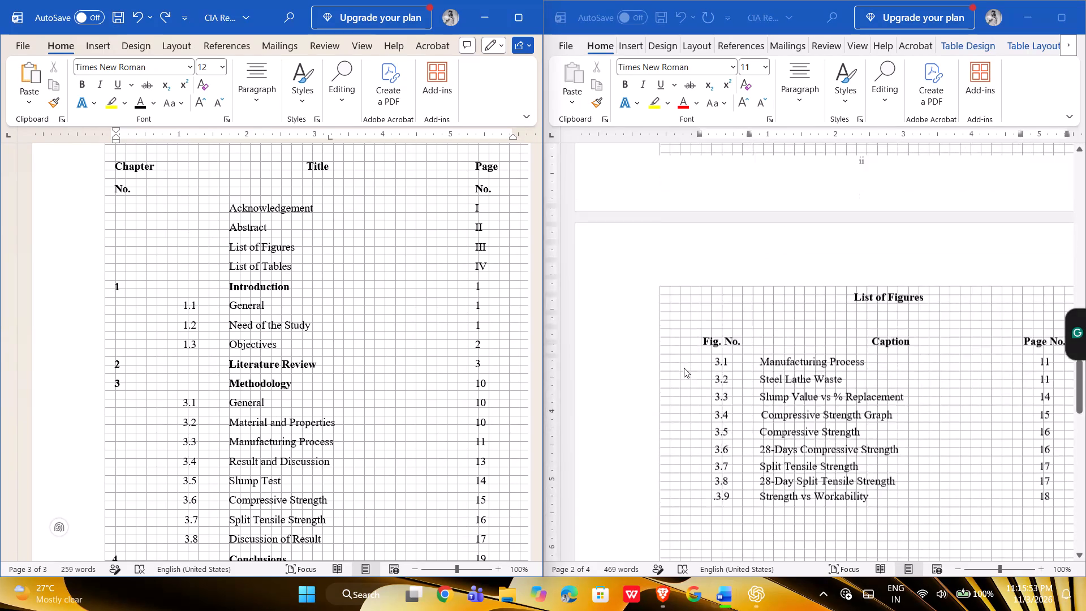
scroll(684, 368, "down", 8)
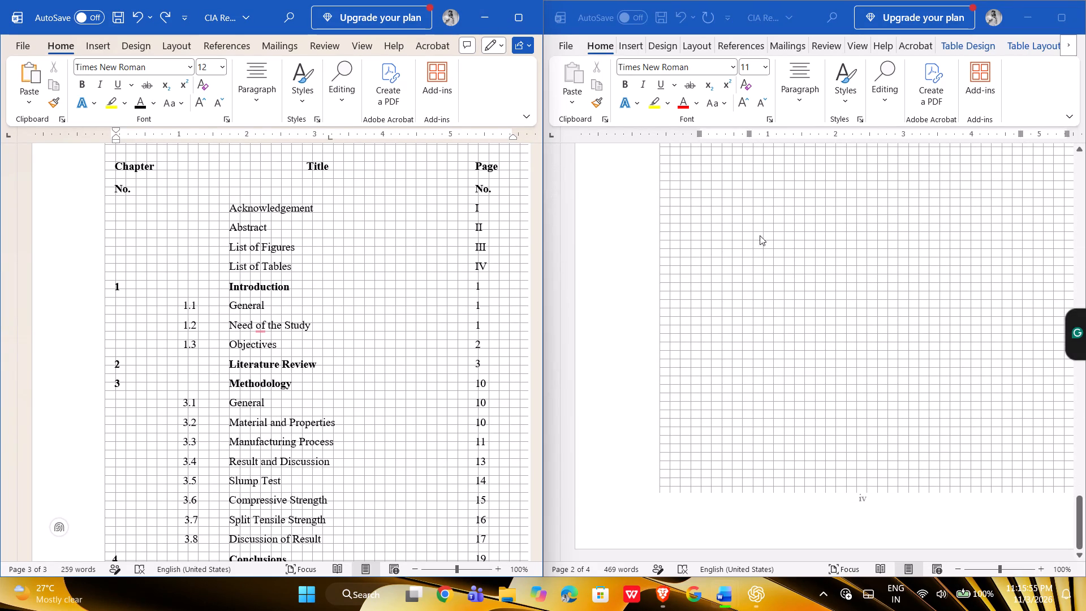
Minimise the second report file, then open TY 40.docx from the Downloads folder in a maximised window.
left_click(1017, 18)
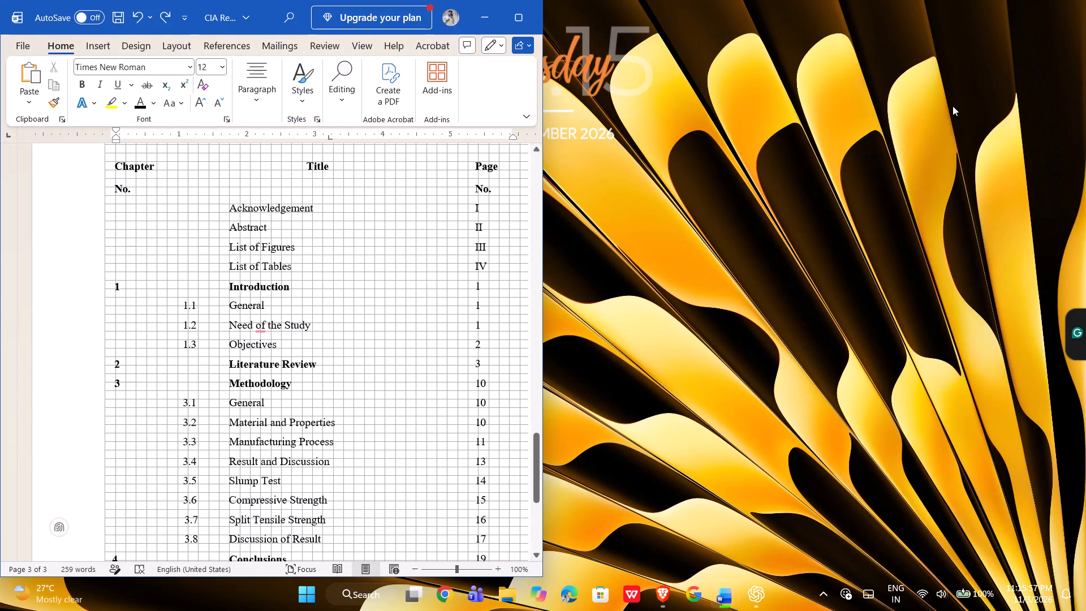
left_click(512, 588)
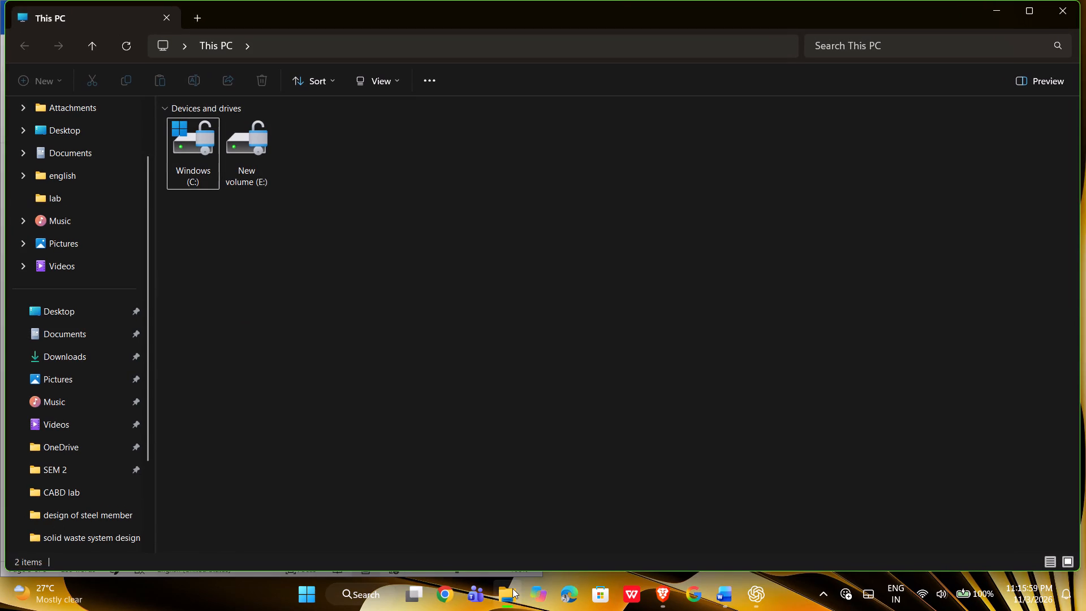
left_click(73, 362)
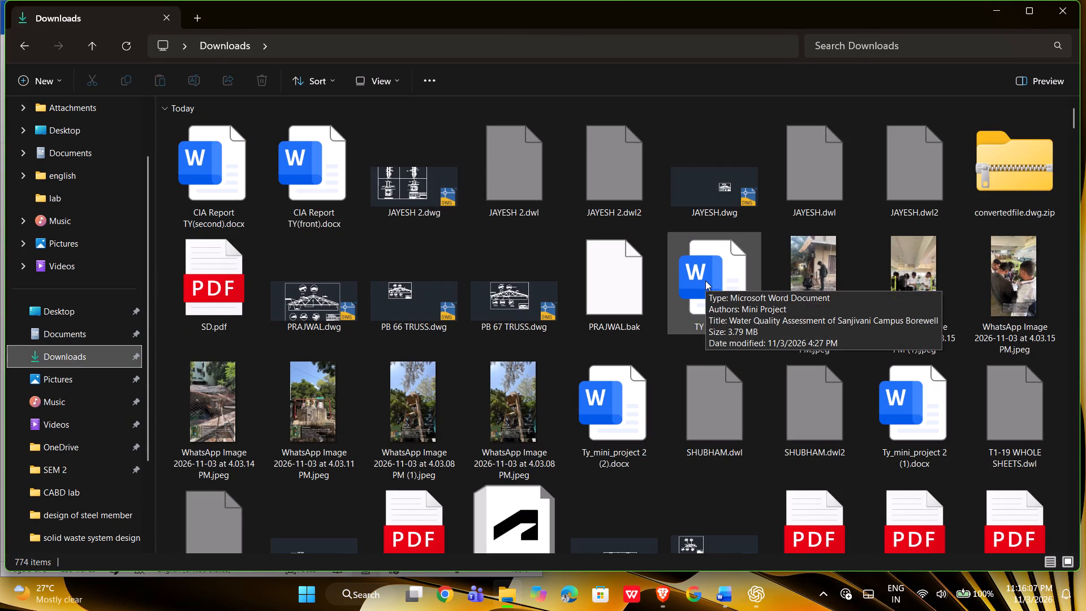
left_click(705, 281)
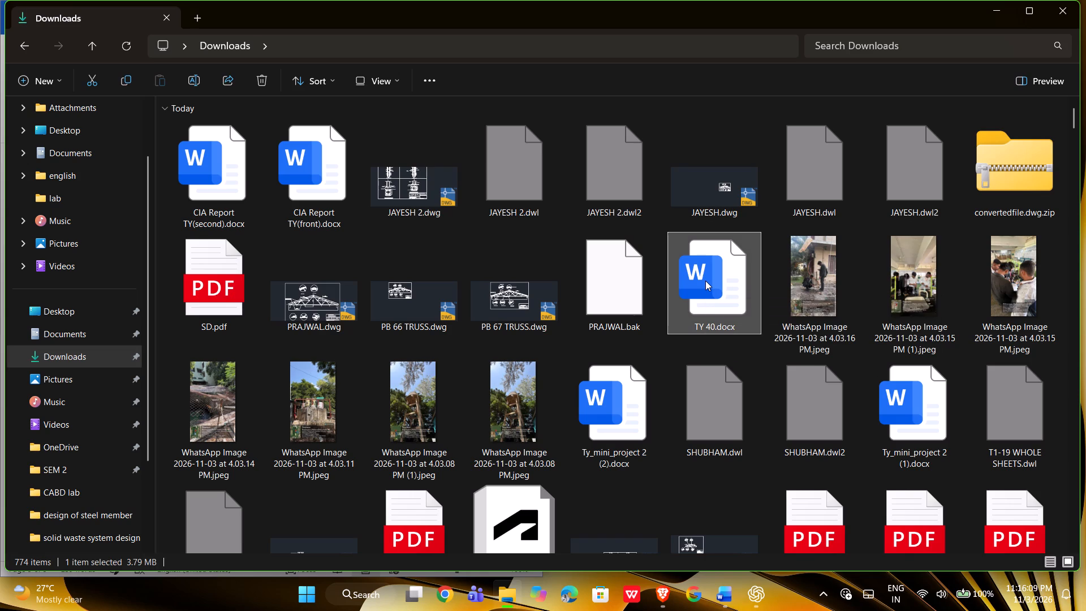
key("Return")
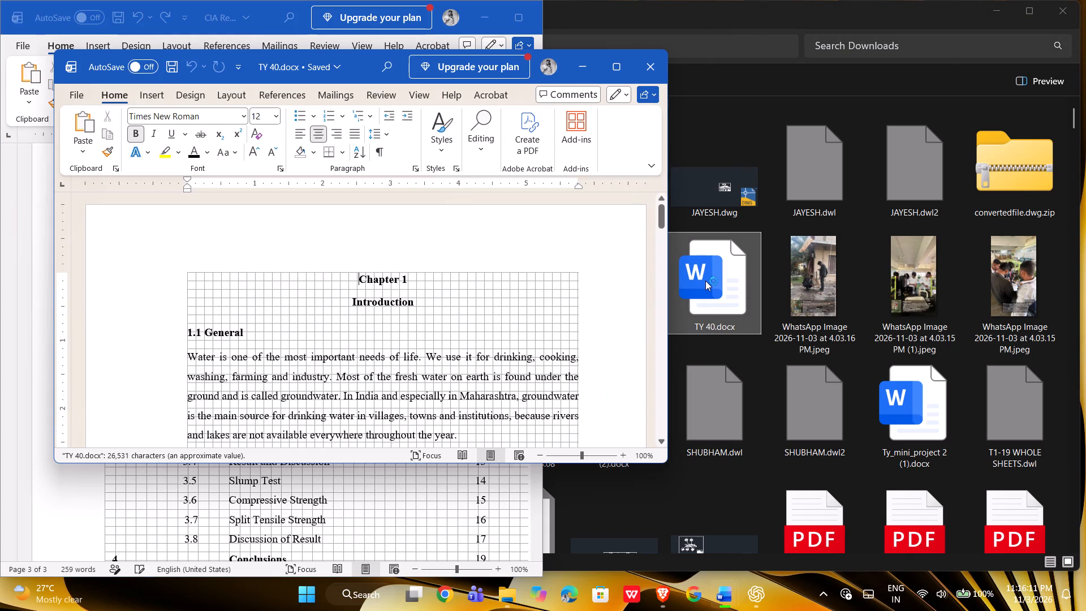
left_click(611, 63)
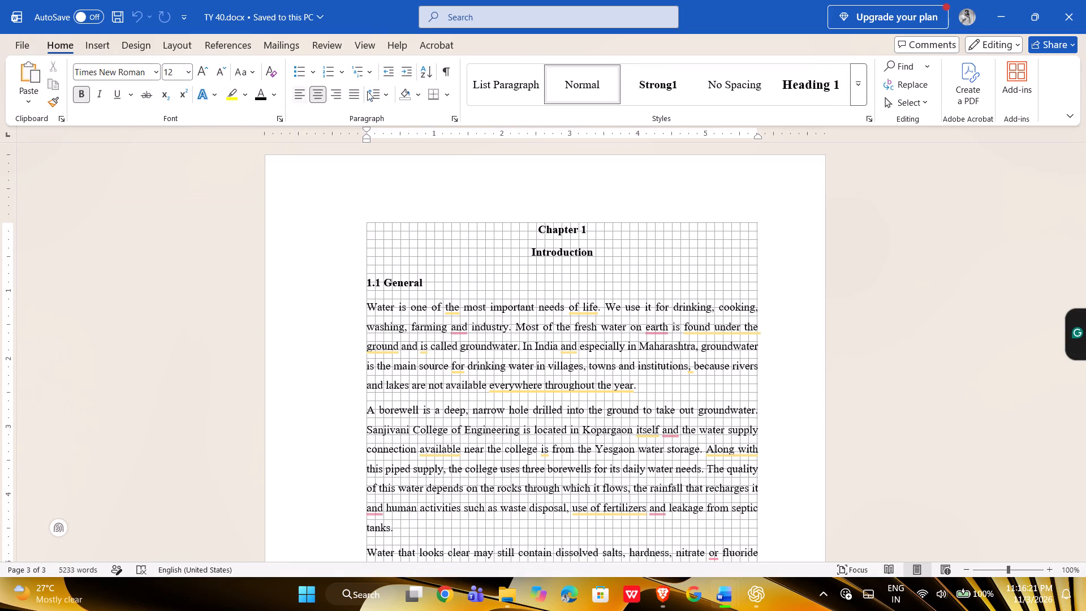
Save a copy of TY 40.docx in the Downloads folder as CIA Report TY(final).docx.
left_click(18, 44)
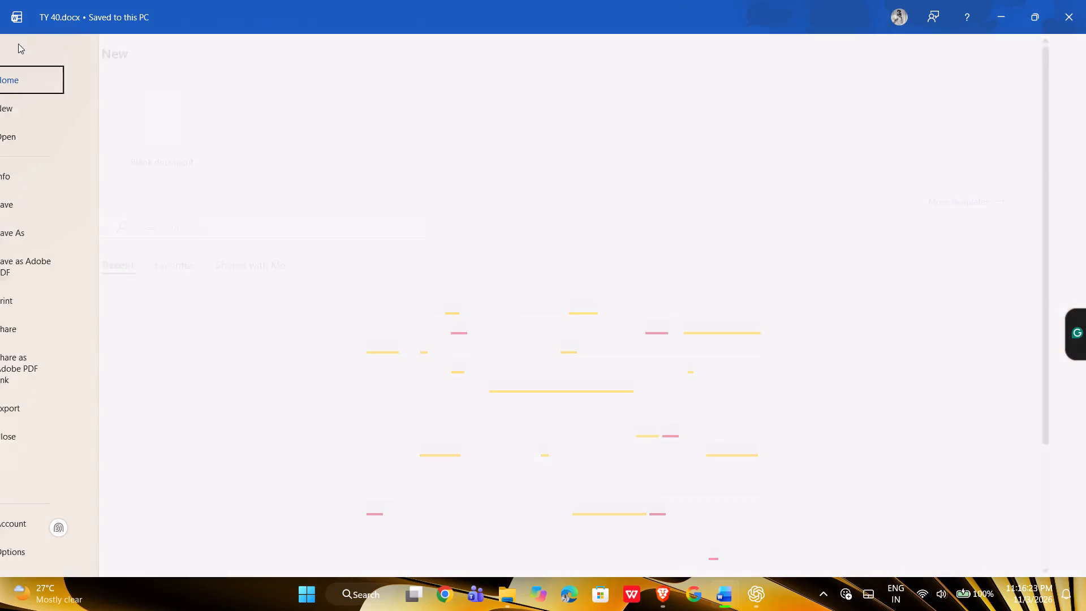
left_click(61, 235)
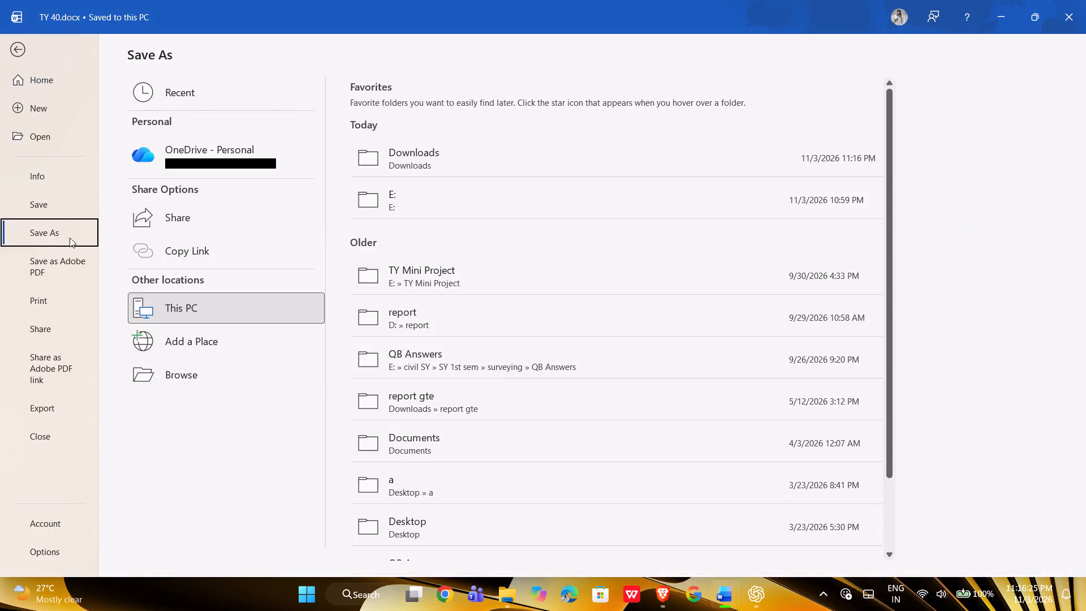
left_click(212, 375)
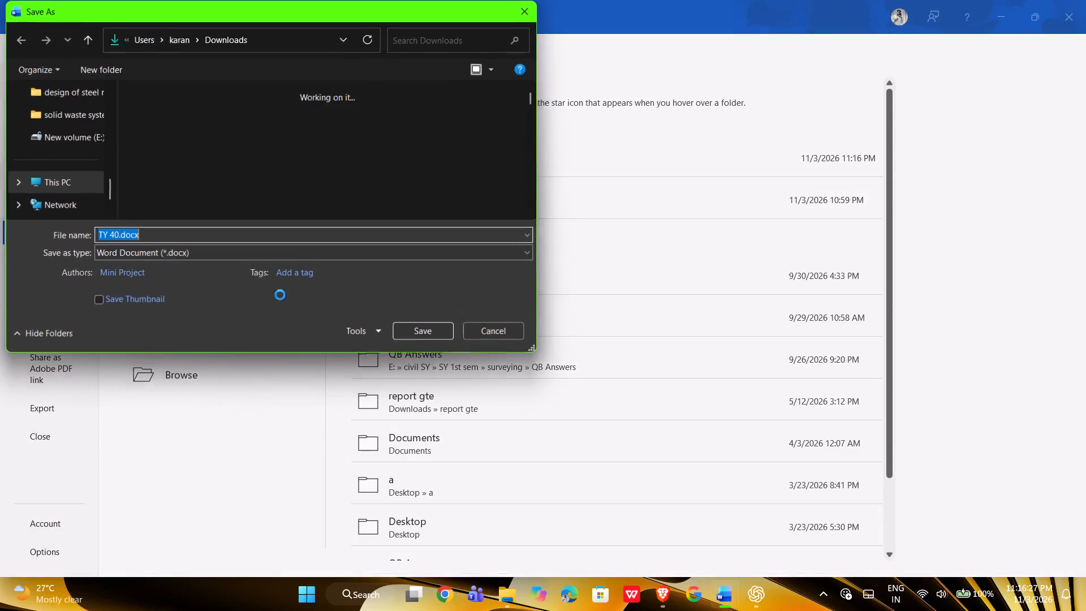
left_click(118, 235)
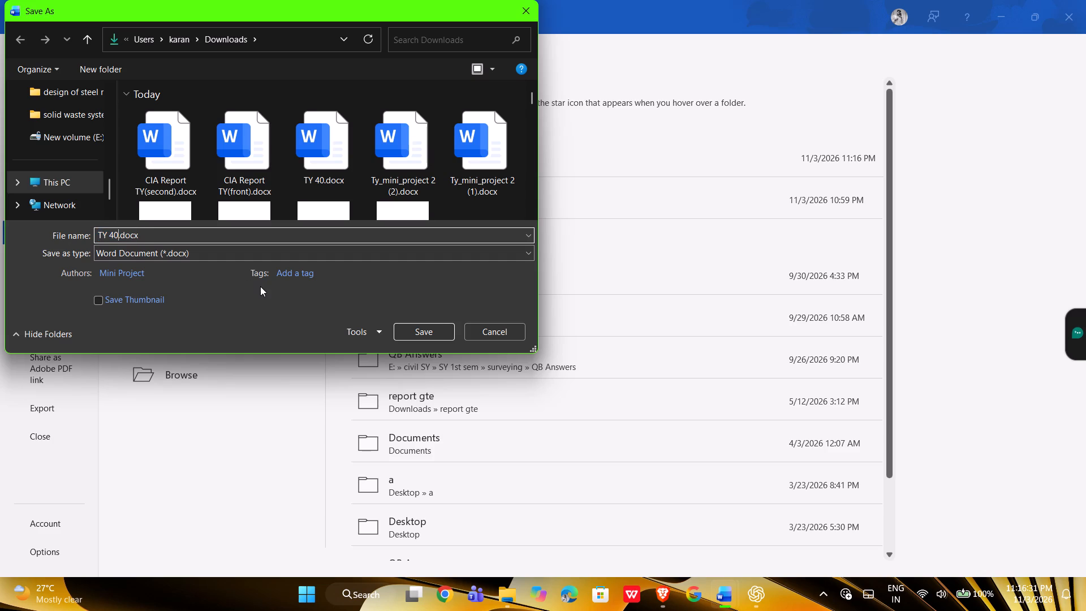
key("BackSpace")
key("BackSpace")
key("BackSpace")
key("BackSpace")
key("BackSpace")
key("BackSpace")
key("BackSpace")
key("BackSpace")
key("BackSpace")
key("BackSpace")
type("CIA")
key("space")
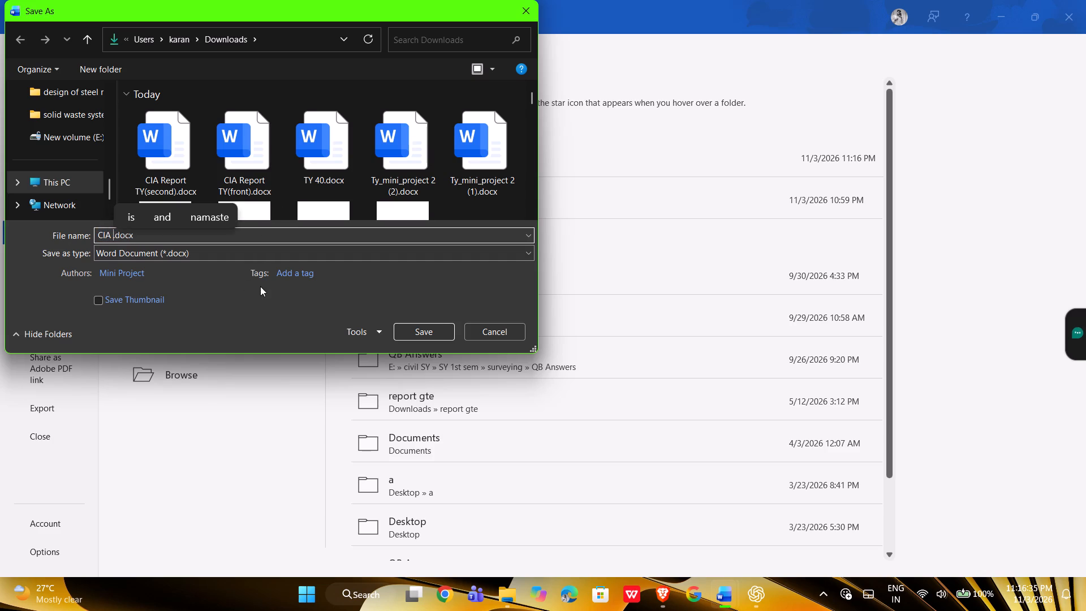
type("Re")
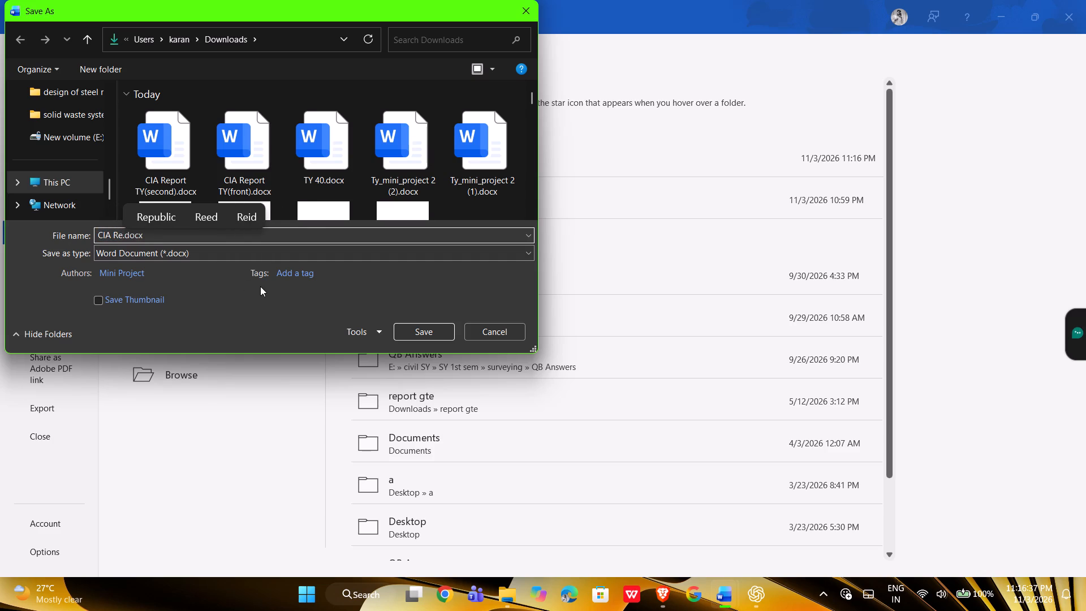
type("port")
key("space")
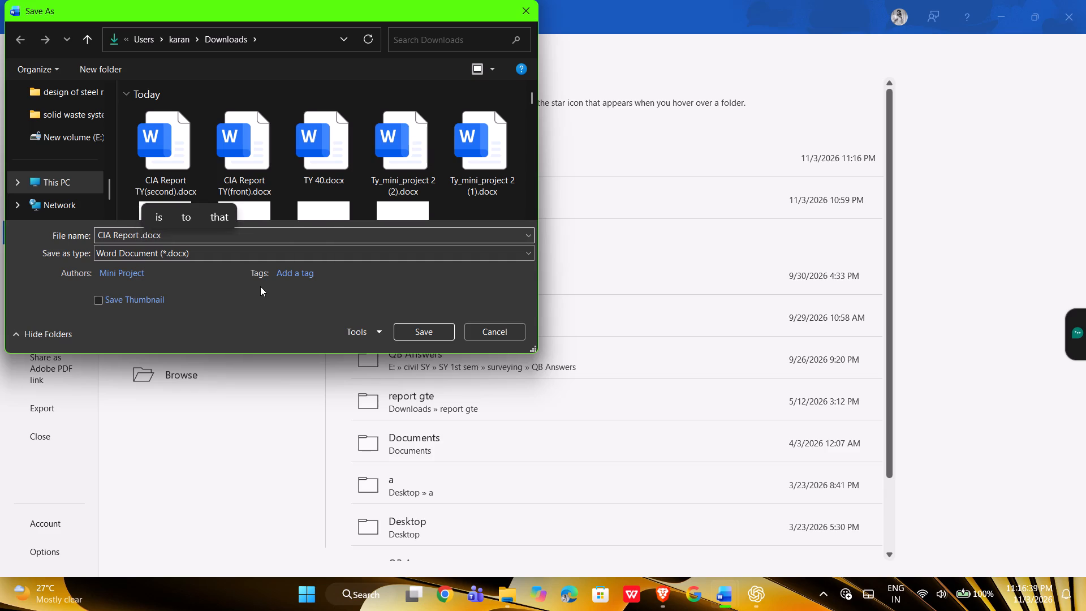
type("TY")
key("shift+parenleft")
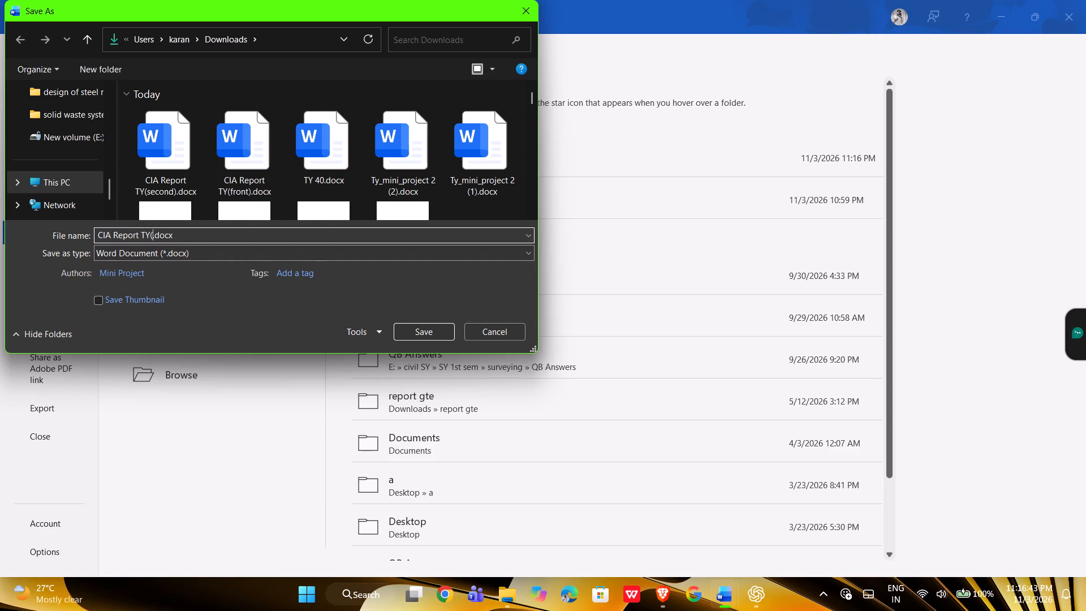
type("final")
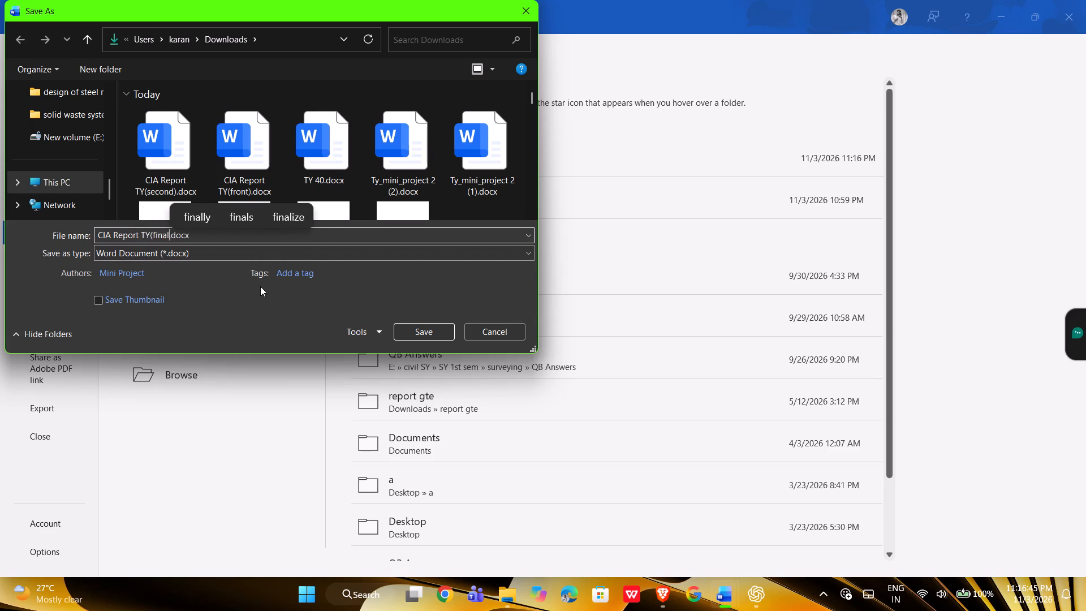
key("shift+parenright")
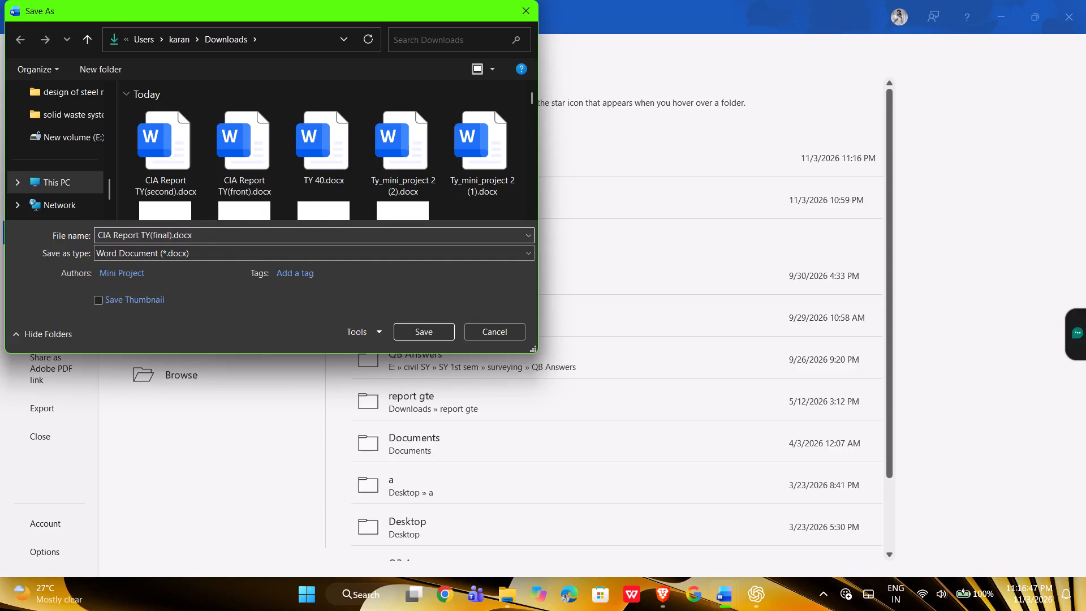
key("Return")
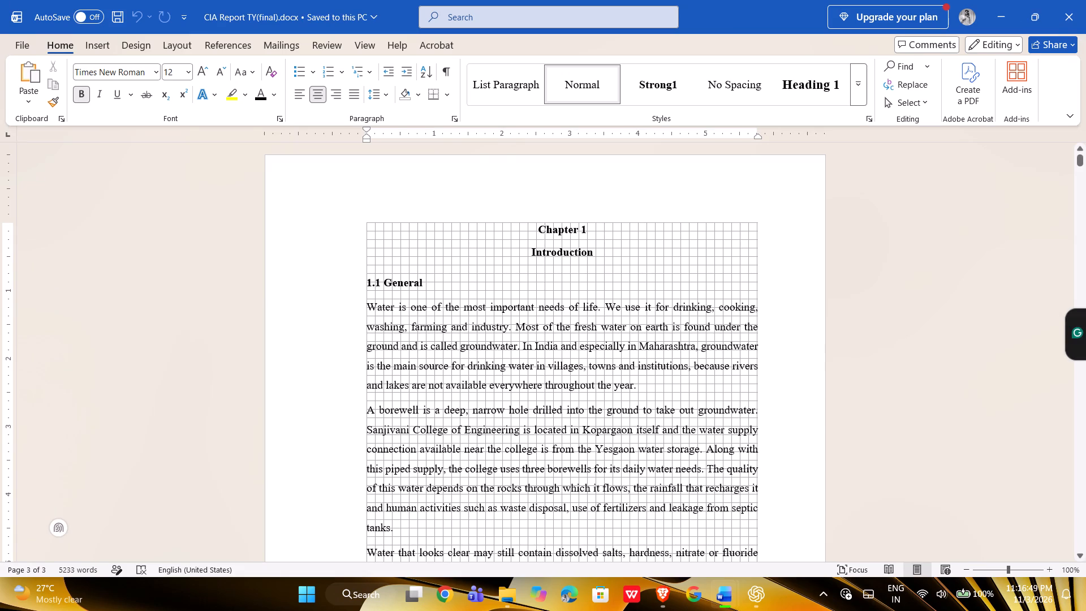
Place CIA Report TY(final).docx side by side with the front file, with the table of contents and Chapter 1 both in view.
scroll(623, 308, "down", 1)
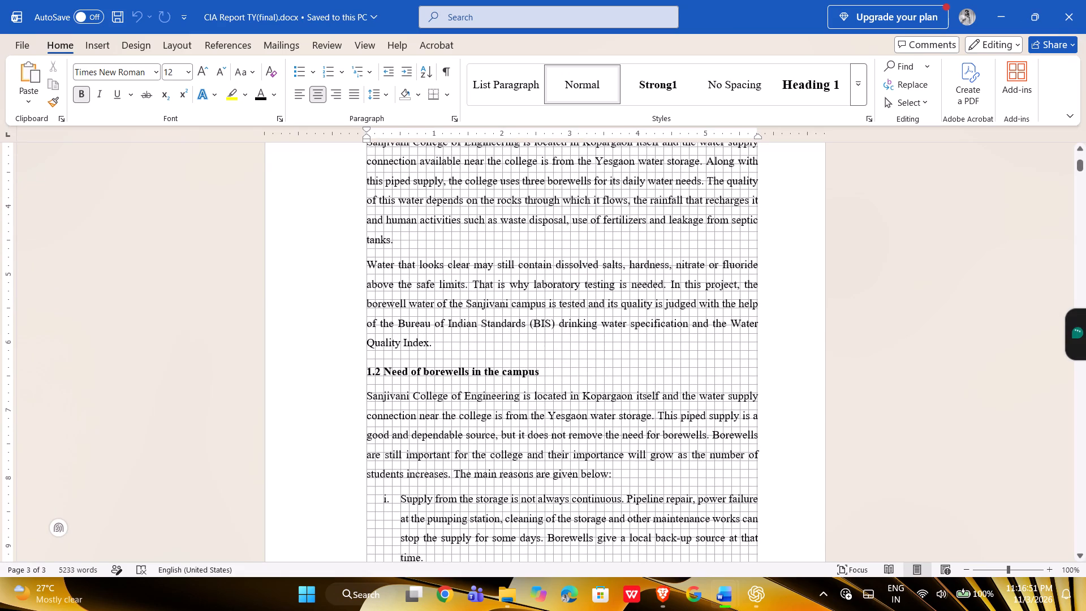
scroll(623, 308, "down", 2)
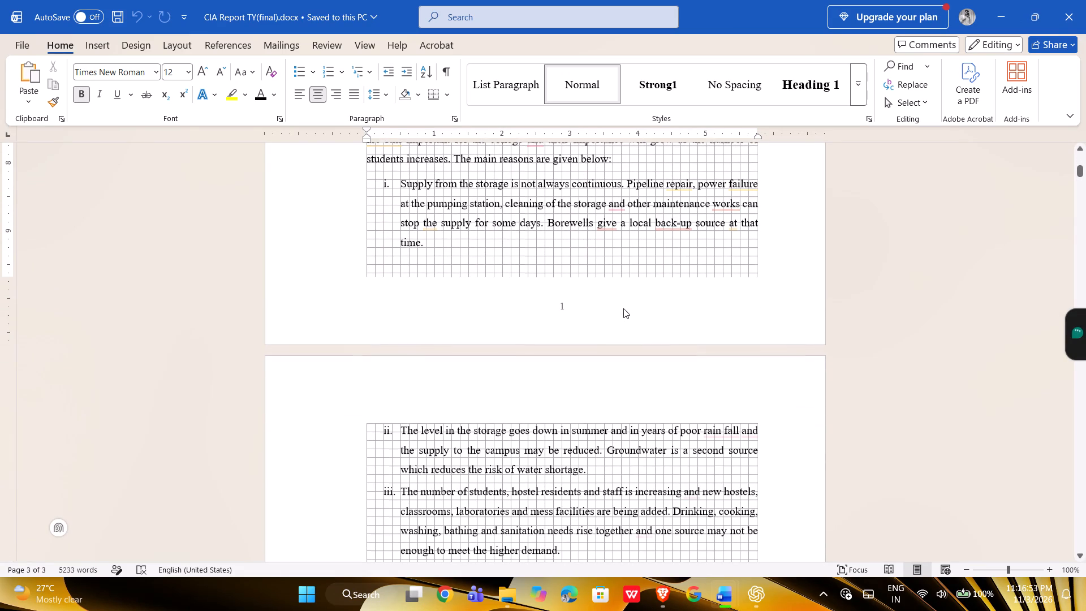
scroll(623, 308, "down", 1)
scroll(623, 308, "up", 6)
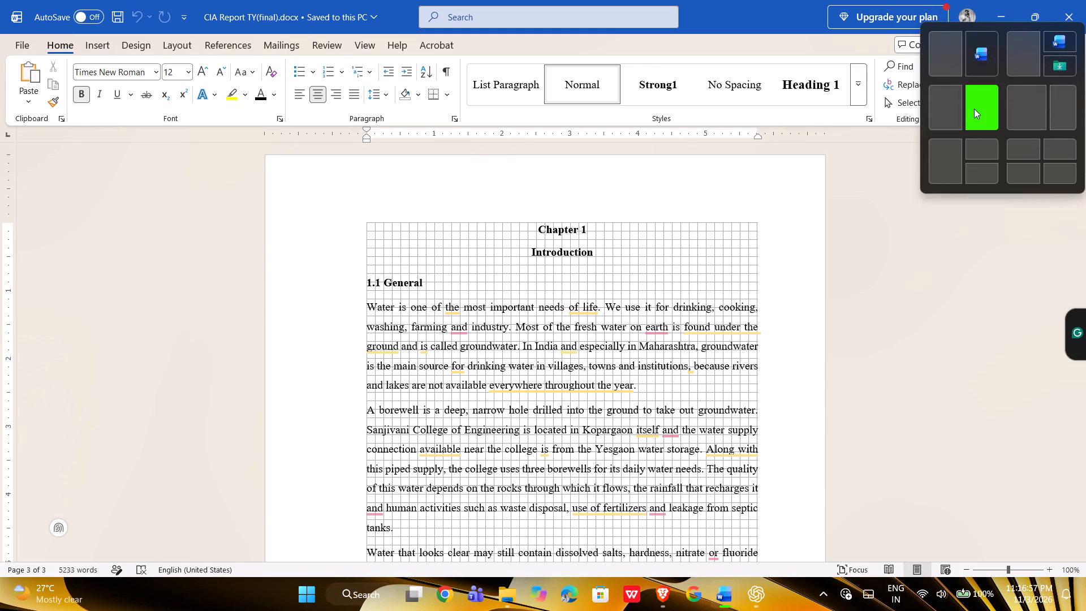
left_click(974, 109)
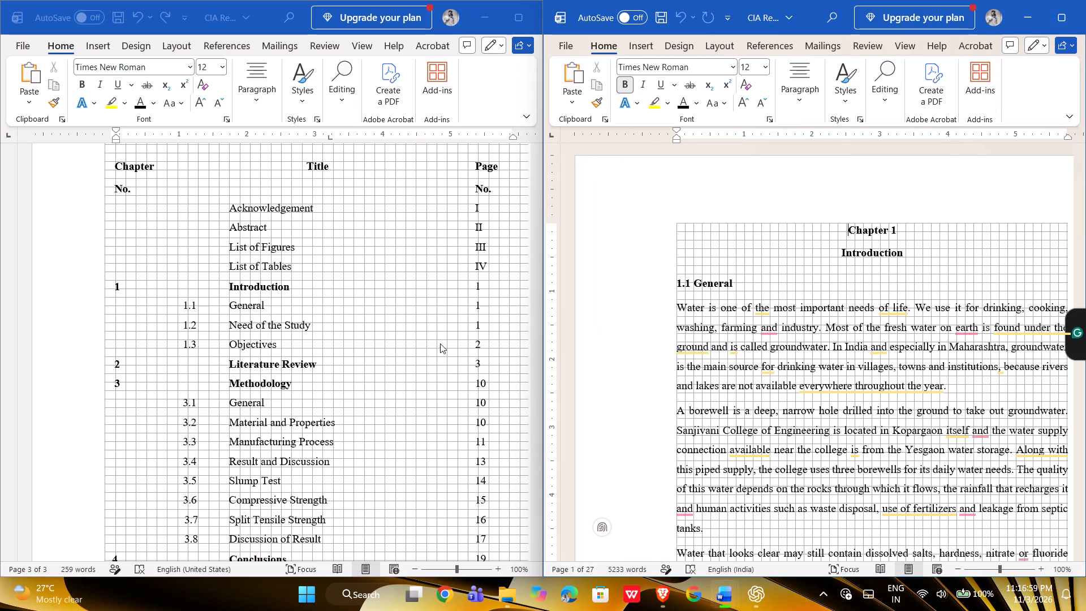
scroll(382, 344, "left", 1)
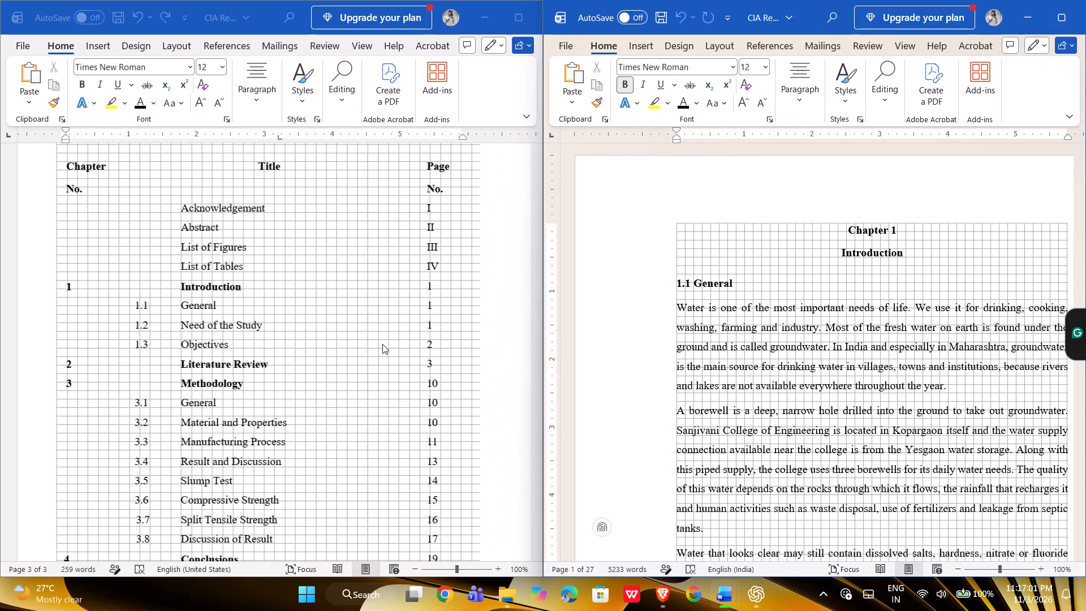
scroll(382, 344, "left", 1)
scroll(743, 360, "left", 1)
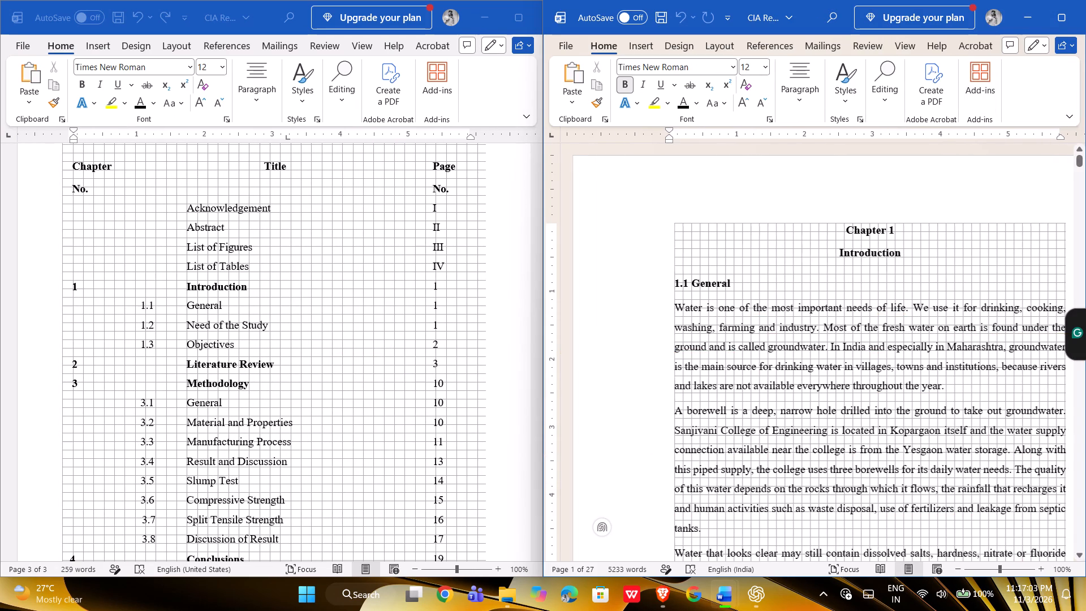
scroll(743, 360, "left", 1)
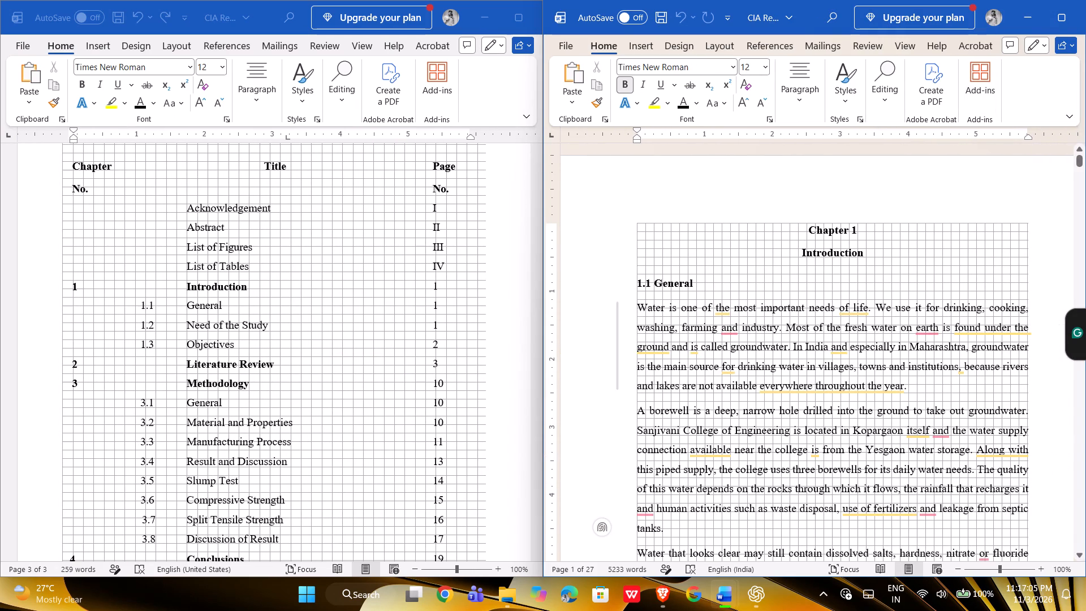
Change the title of table of contents entry 1.2 to "Need of Borewells in the Campus", following the final file's section 1.2 heading.
scroll(594, 416, "down", 1)
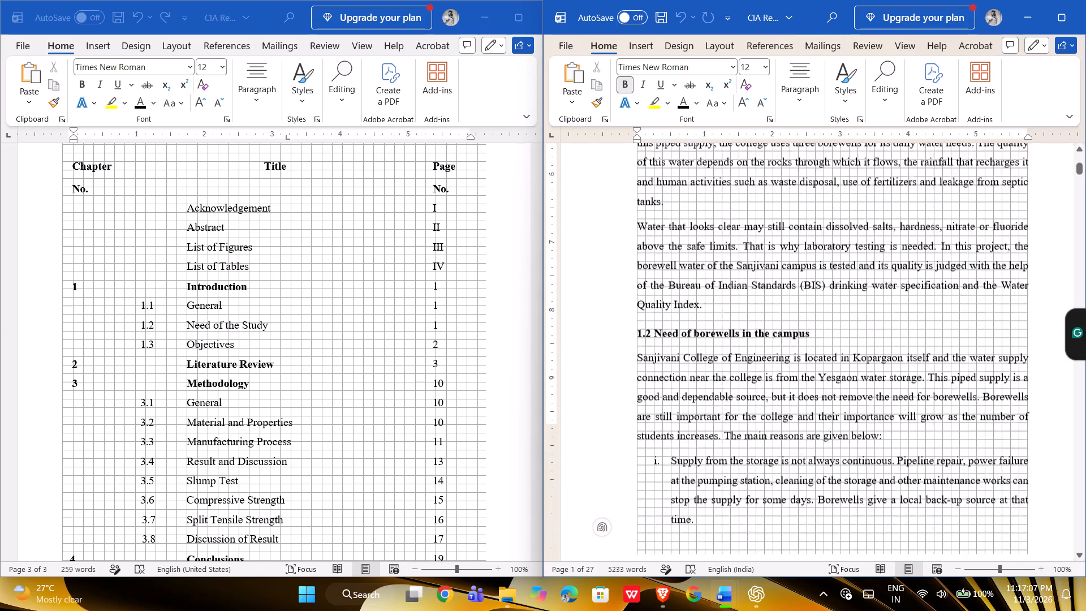
scroll(594, 416, "down", 1)
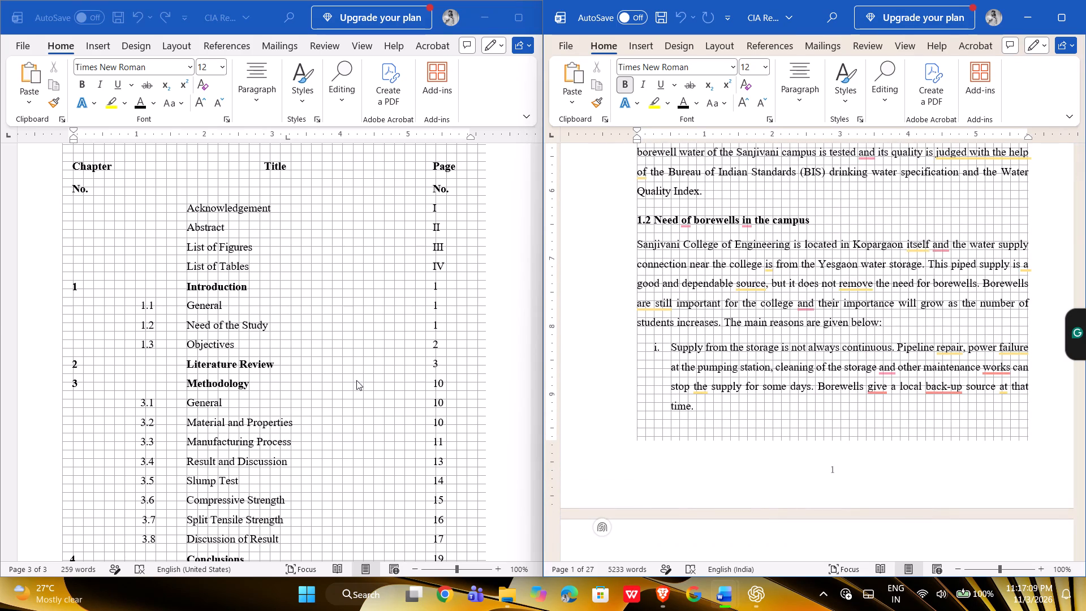
left_click(270, 325)
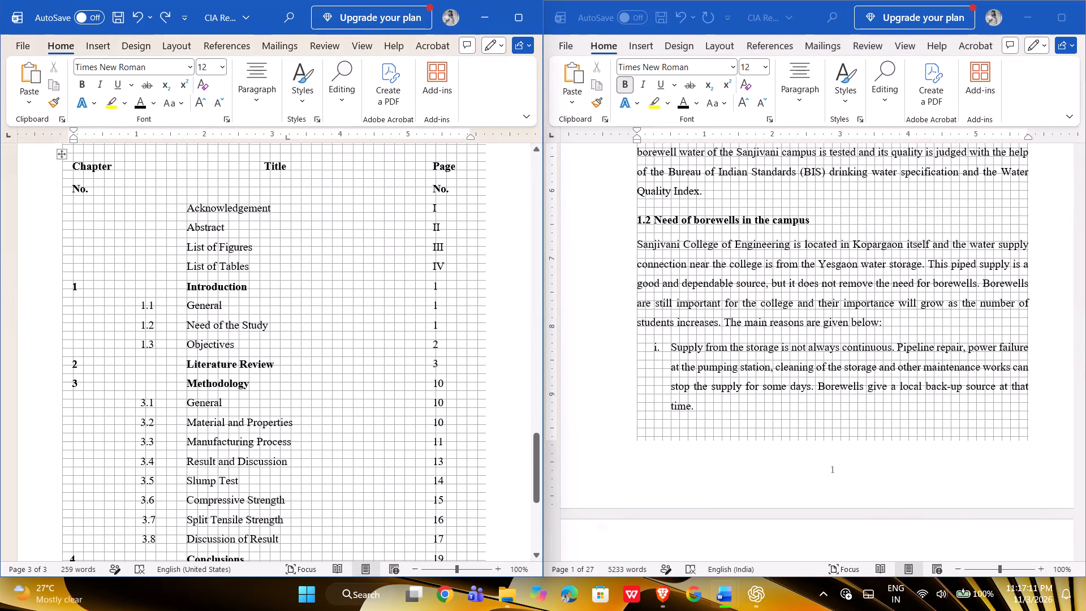
left_click(270, 325)
key("BackSpace")
key("BackSpace")
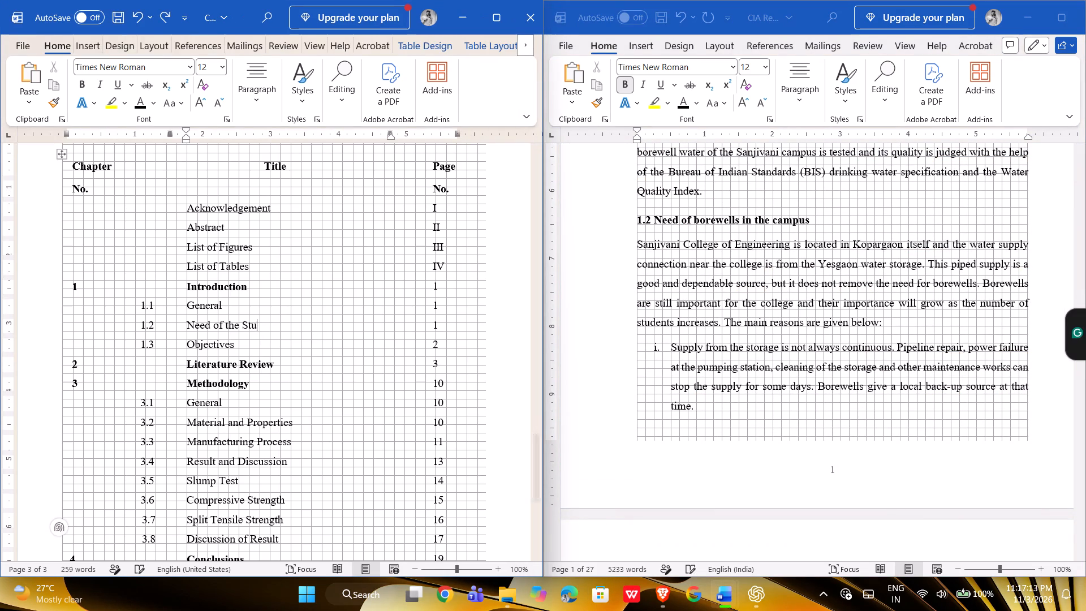
key("BackSpace")
key("BackSpace")
key("BackSpace")
key("BackSpace")
key("BackSpace")
key("BackSpace")
key("BackSpace")
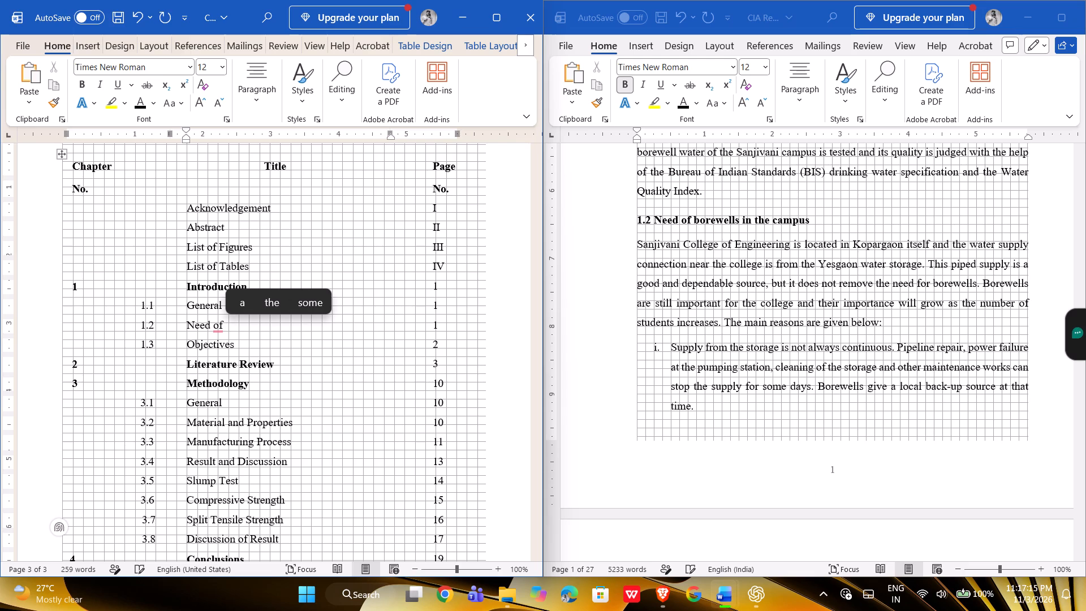
key("shift+b")
type("orewells in")
key("space")
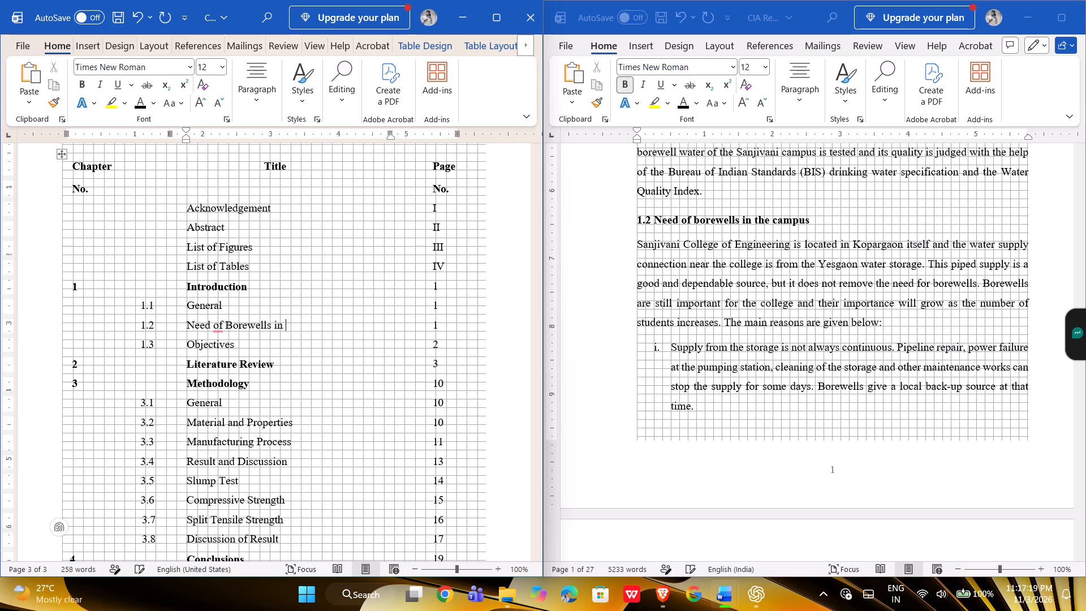
type("the")
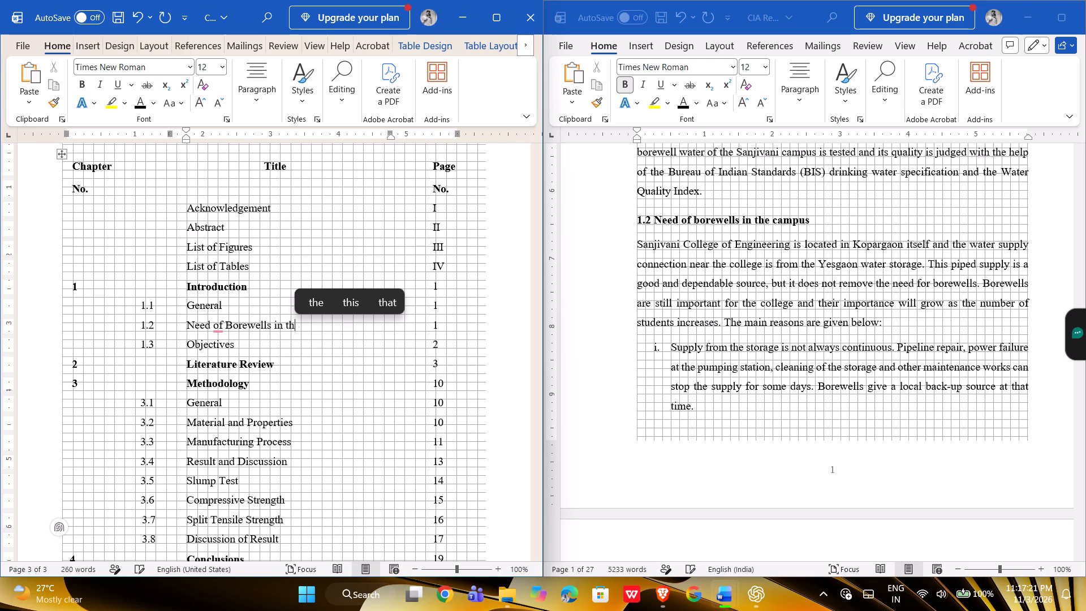
key("space")
type("Cam")
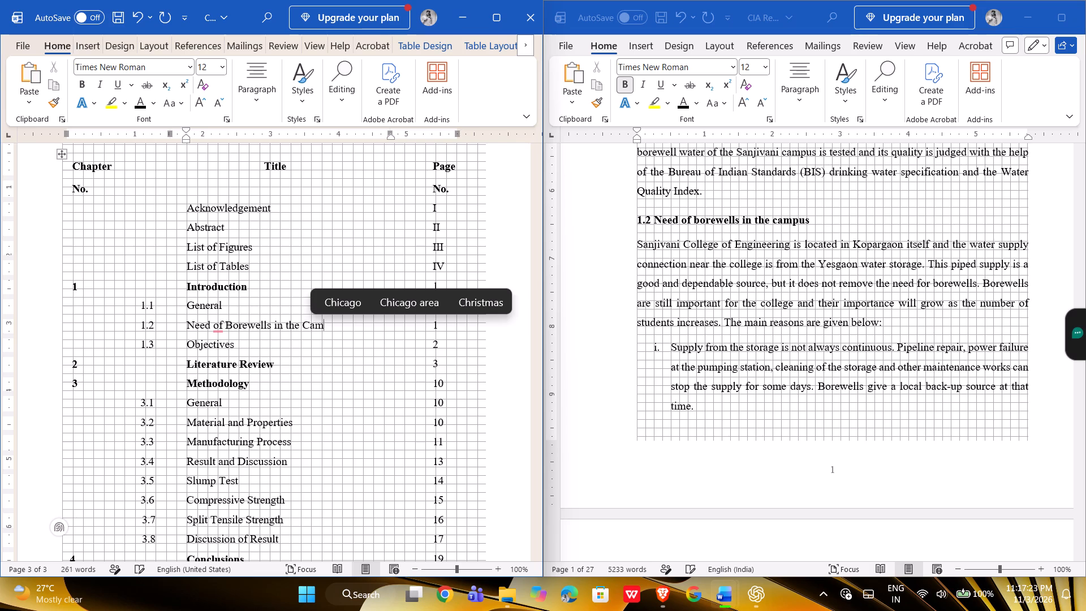
type("pi")
key("BackSpace")
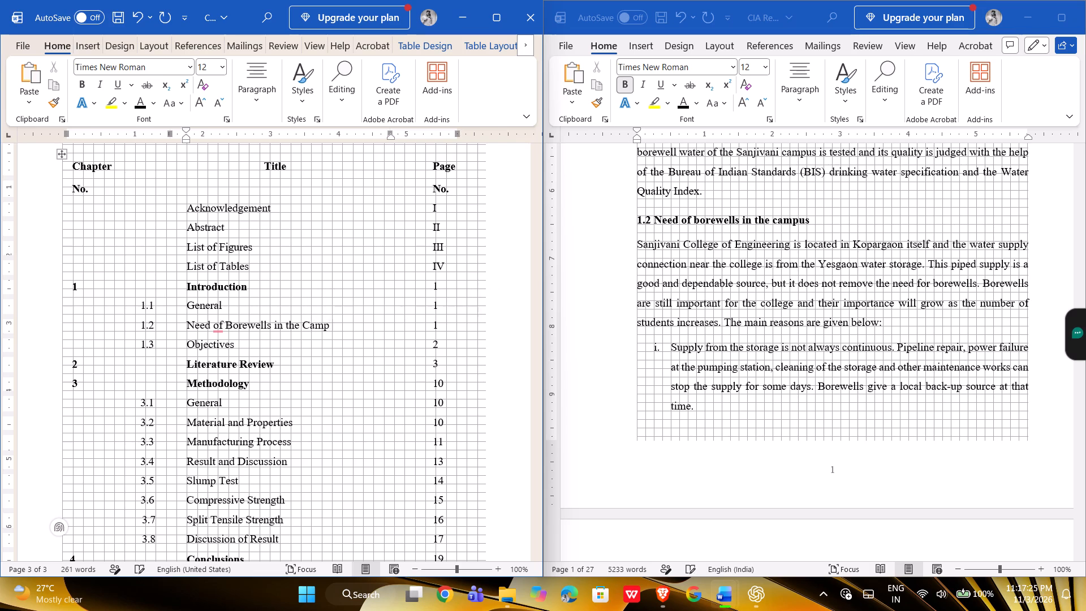
type("us")
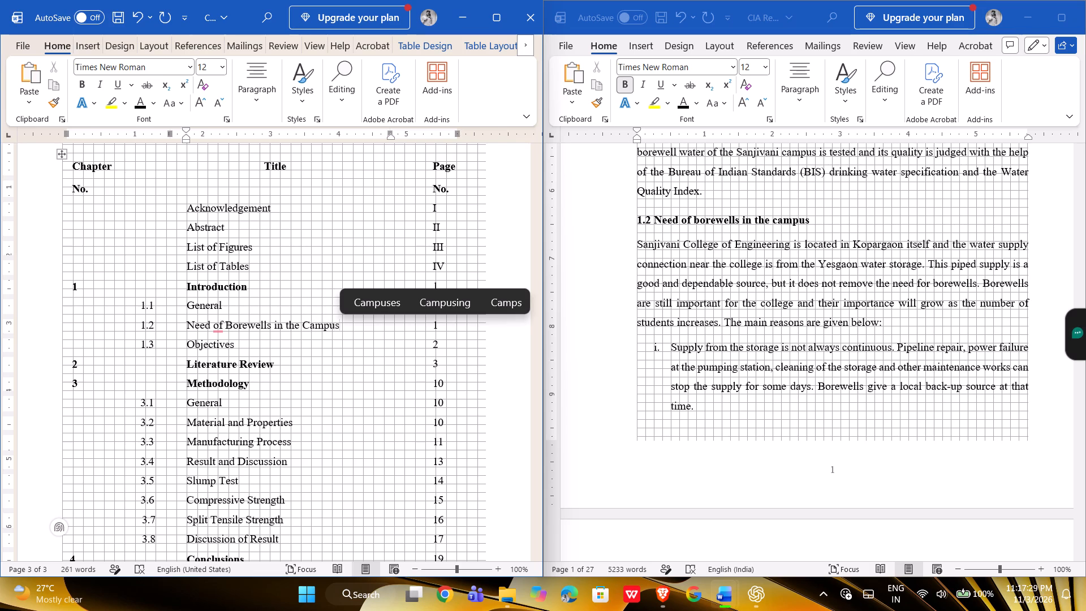
Change the title of table of contents entry 1.3 to "Water Quality Parameters and their effect on human health", following the final file's section 1.3 heading.
key("Down")
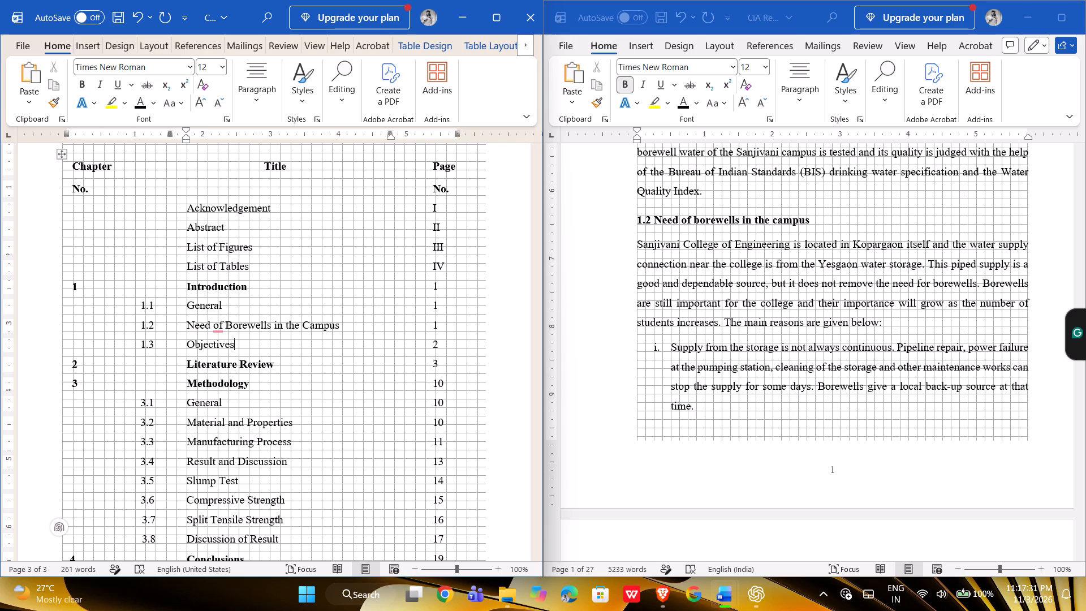
scroll(635, 346, "down", 1)
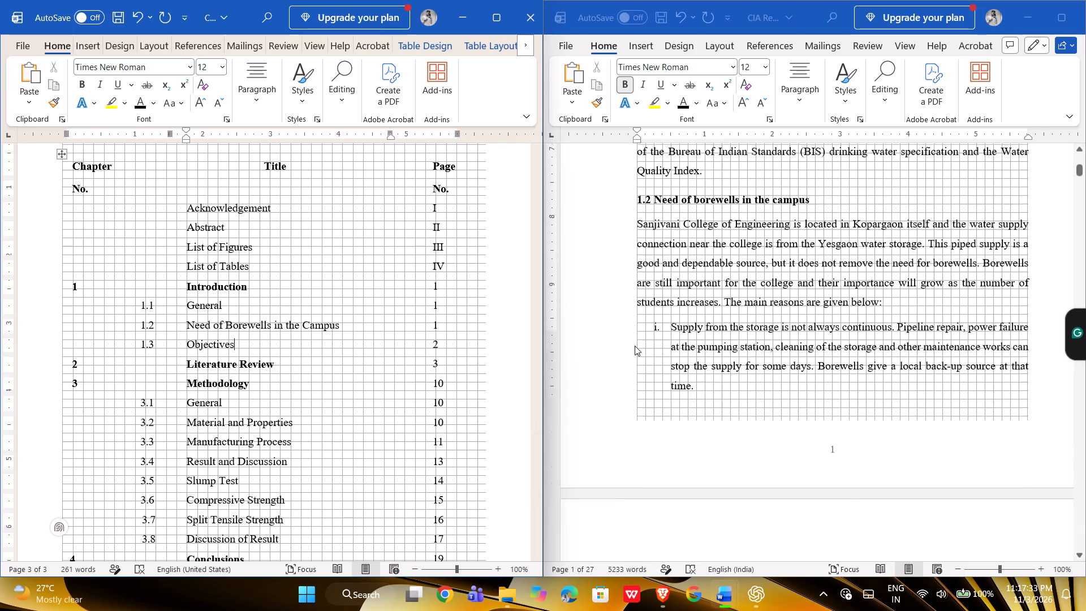
scroll(635, 346, "down", 4)
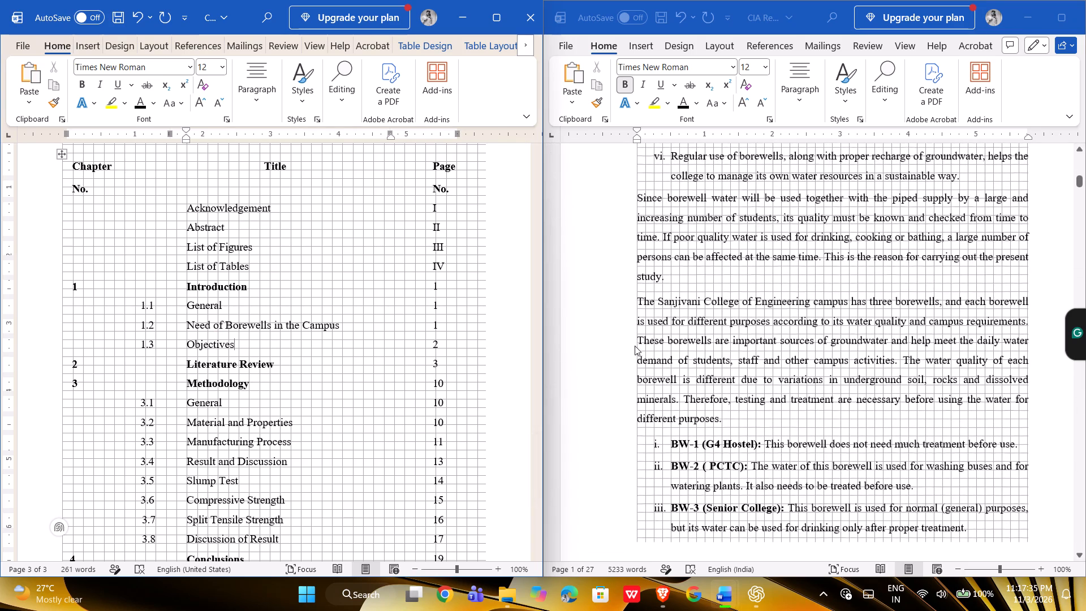
scroll(635, 346, "down", 4)
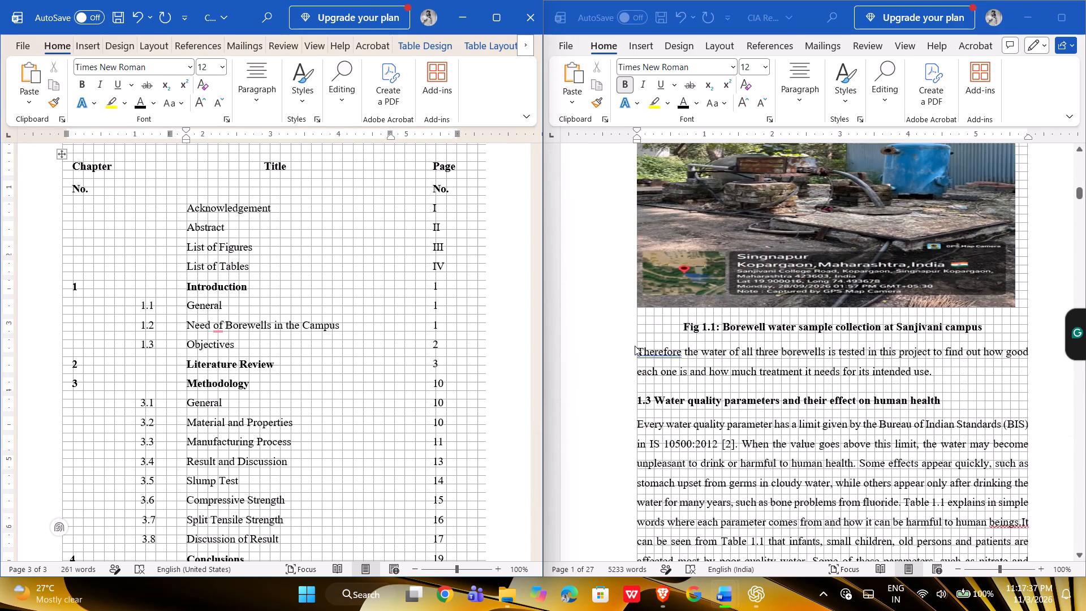
scroll(635, 346, "down", 1)
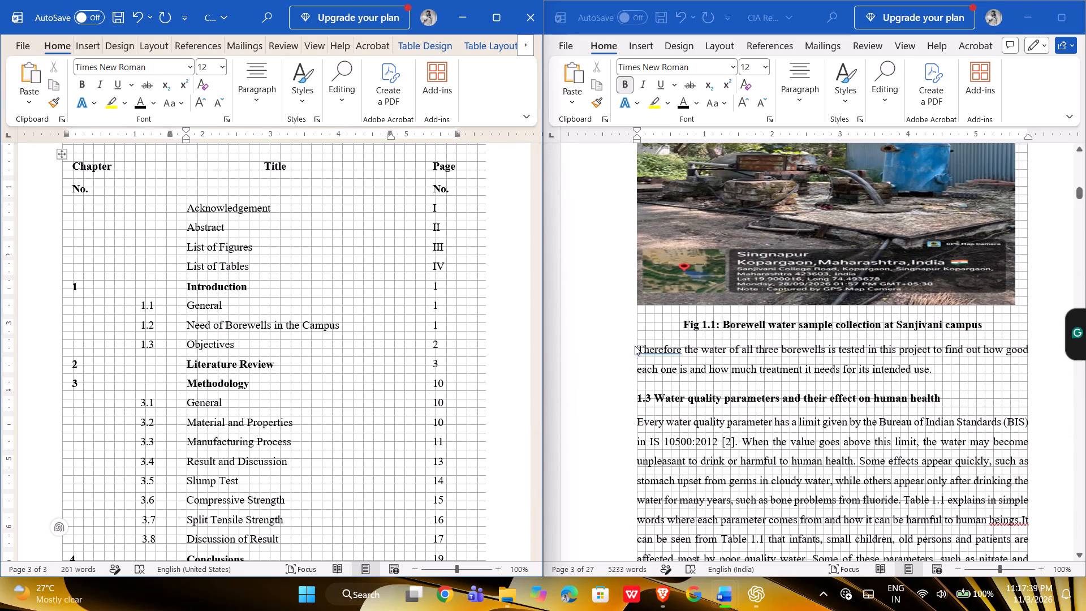
scroll(635, 346, "down", 1)
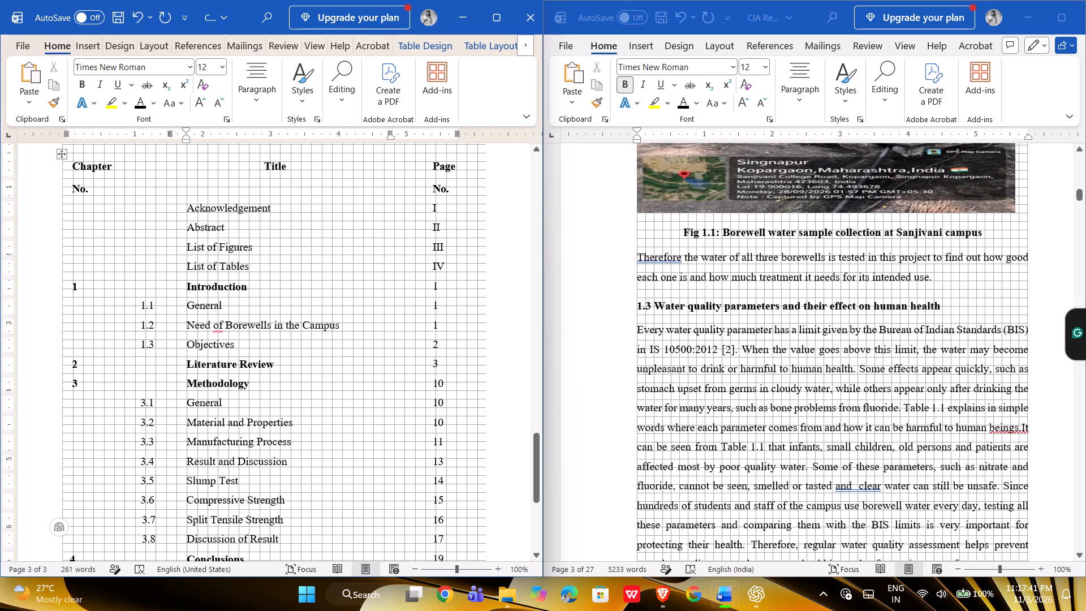
key("BackSpace")
key("BackSpace")
key("BackSpace")
key("BackSpace")
key("BackSpace")
key("BackSpace")
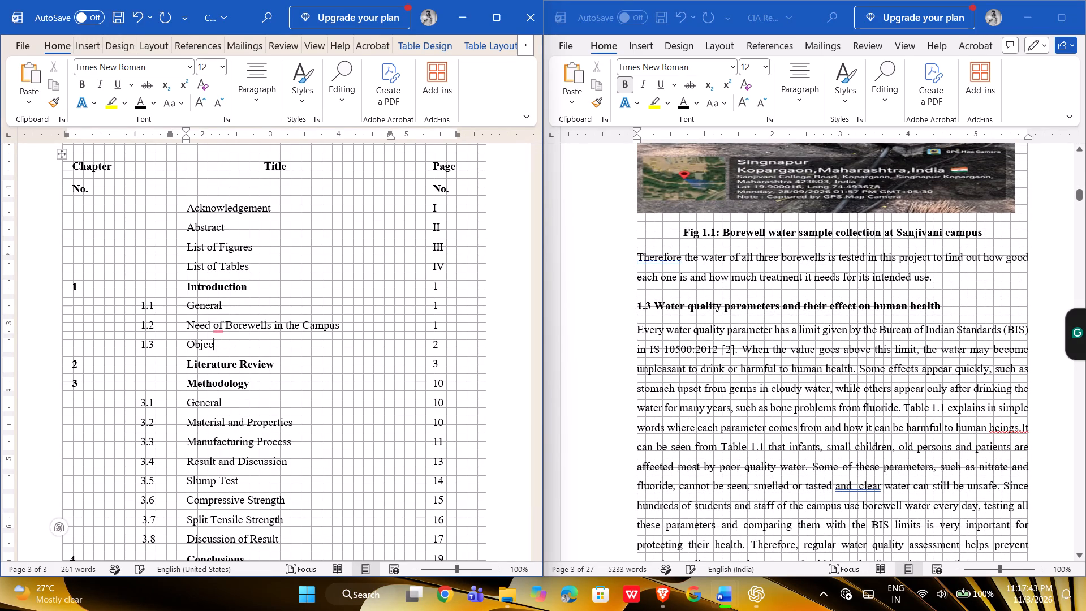
key("BackSpace")
key("BackSpace")
key("BackSpace")
key("BackSpace")
type("Water Q")
type("uality")
key("space")
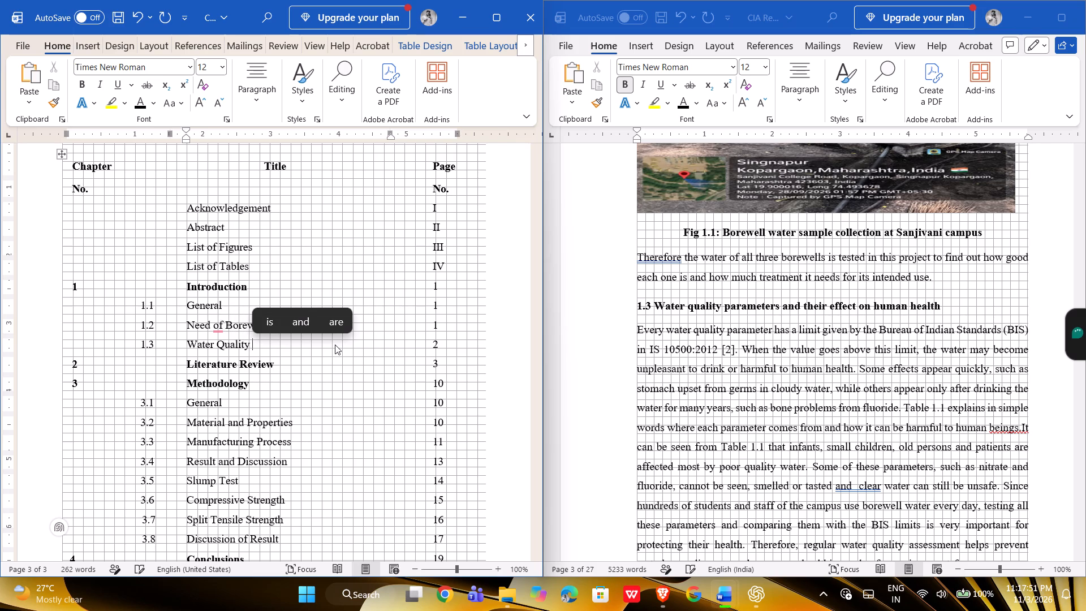
type("Parameter")
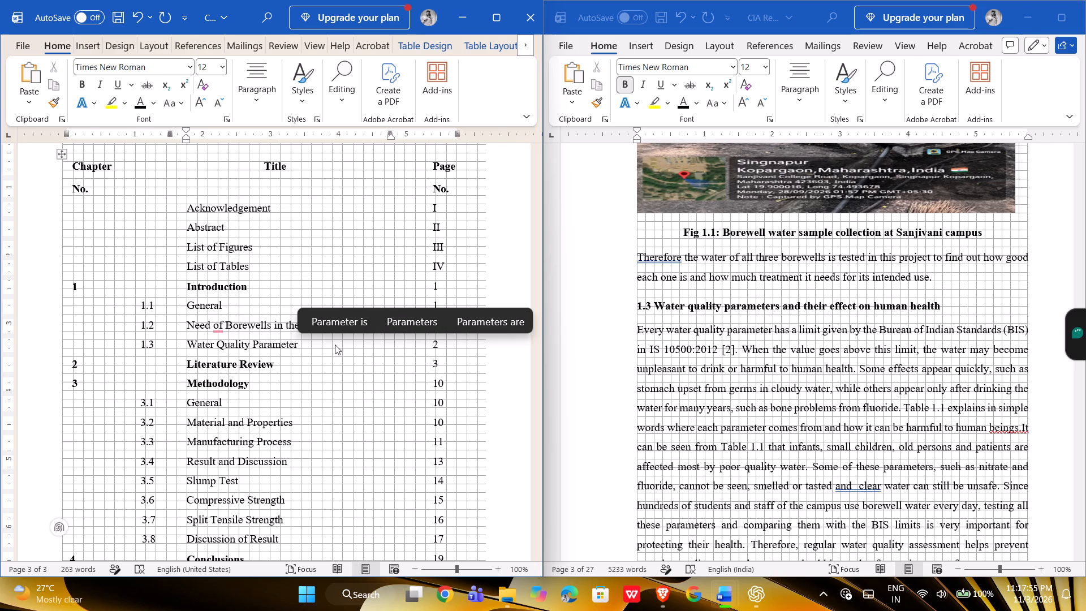
type("s")
key("space")
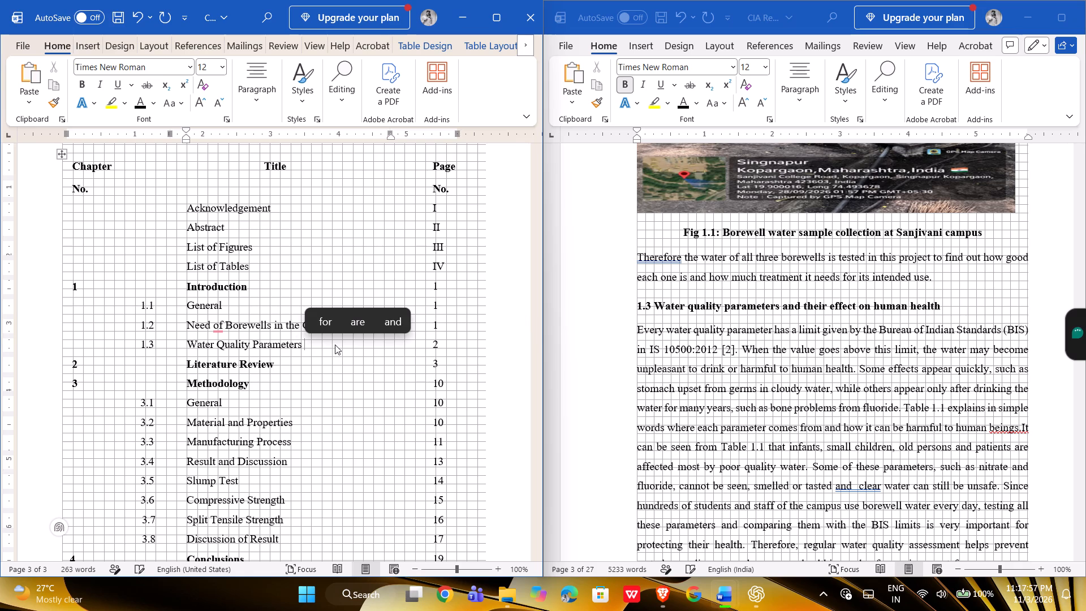
type("an")
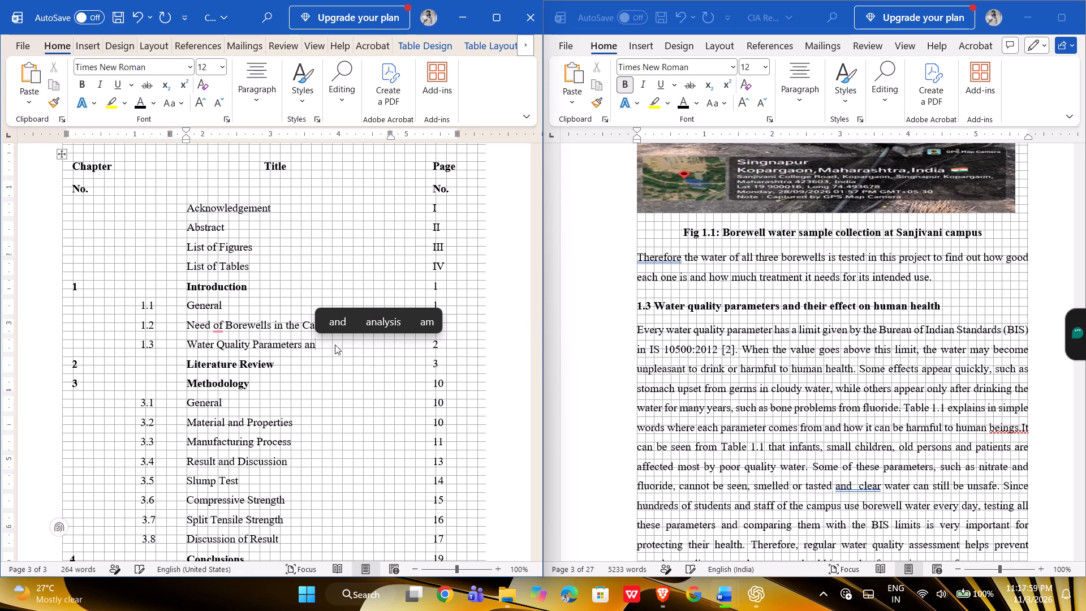
type("d their")
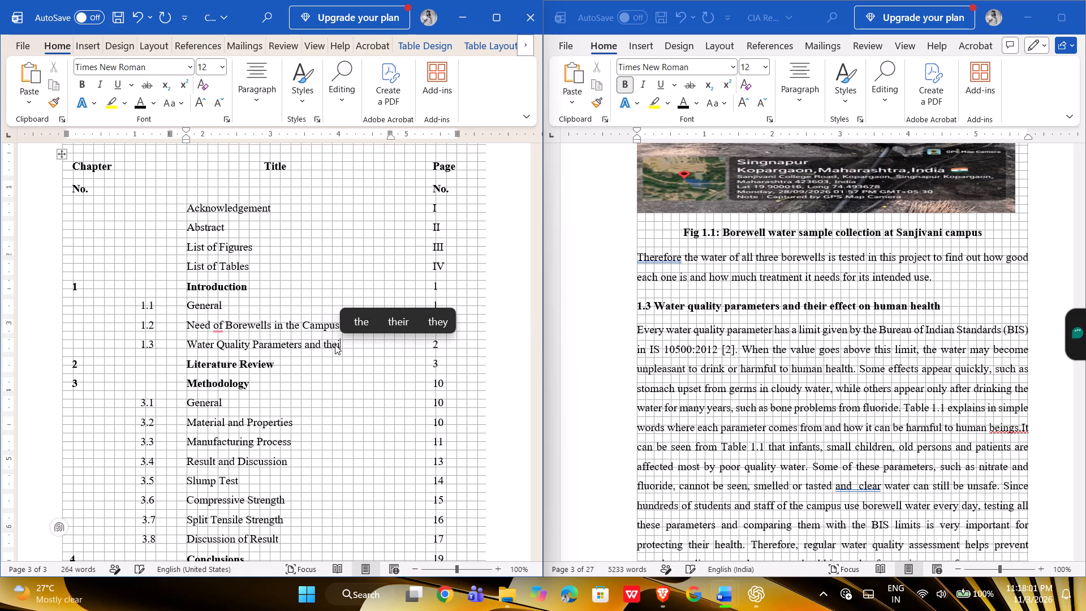
key("space")
type("effect")
key("space")
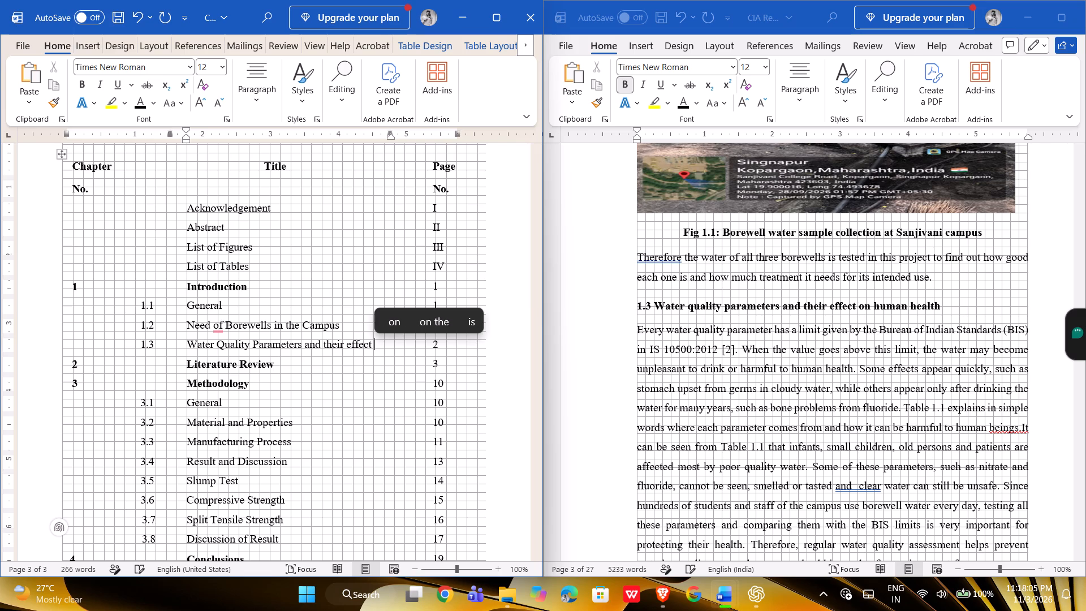
type("on")
key("space")
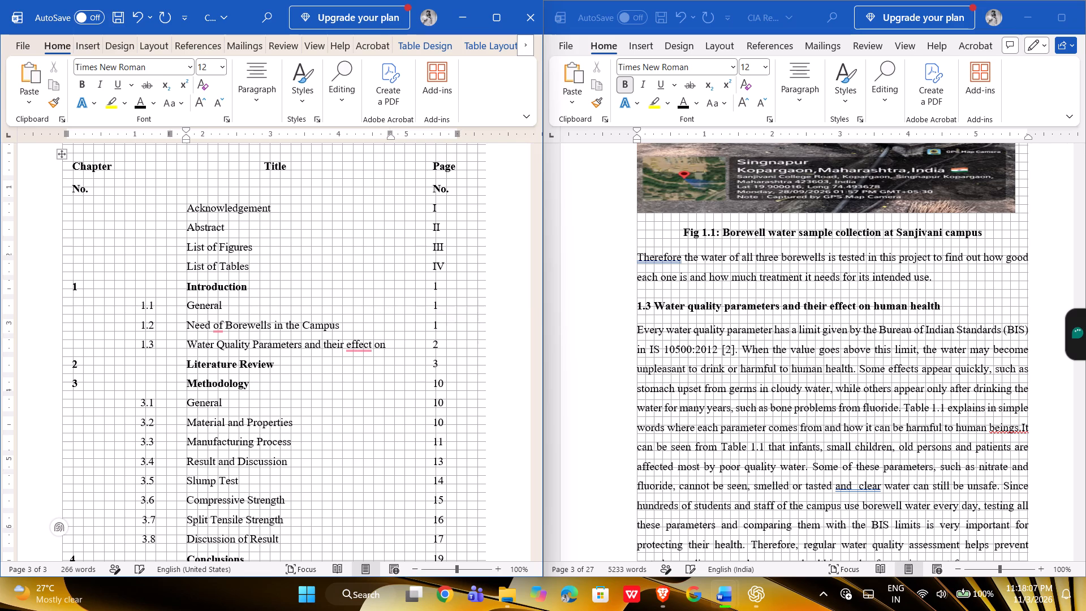
type("hu")
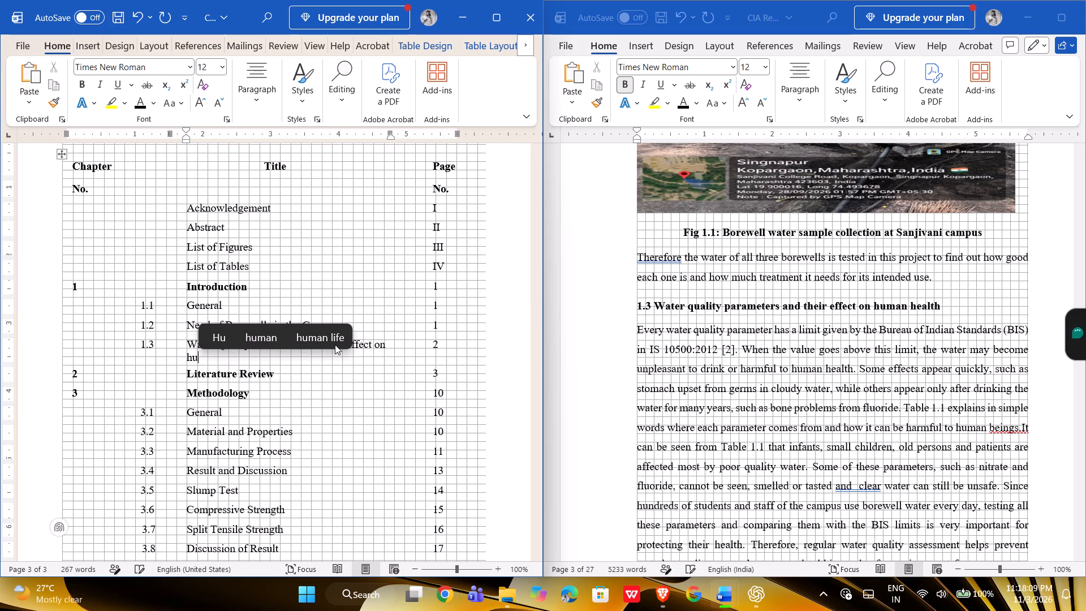
type("man")
key("space")
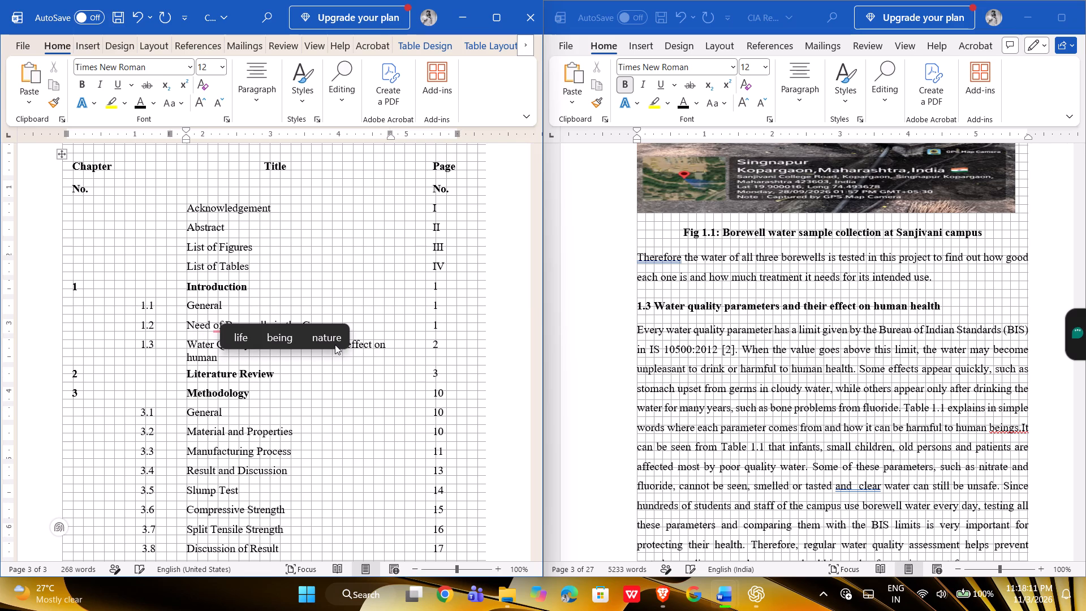
type("hea")
type("lth")
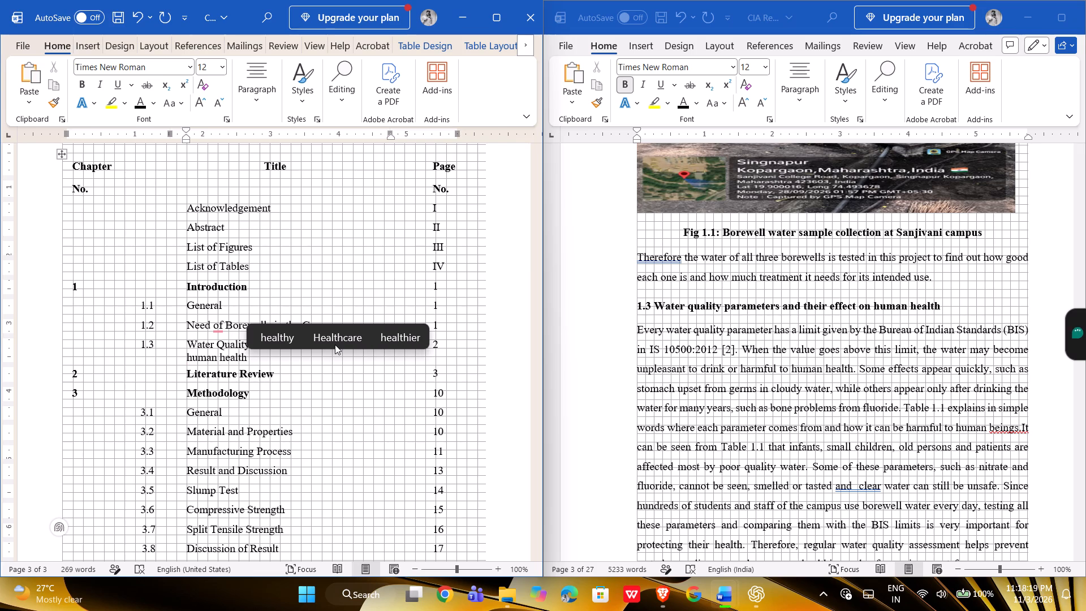
Look through the rest of section 1.3 in the final chapters file to find the next section heading.
scroll(585, 392, "down", 1)
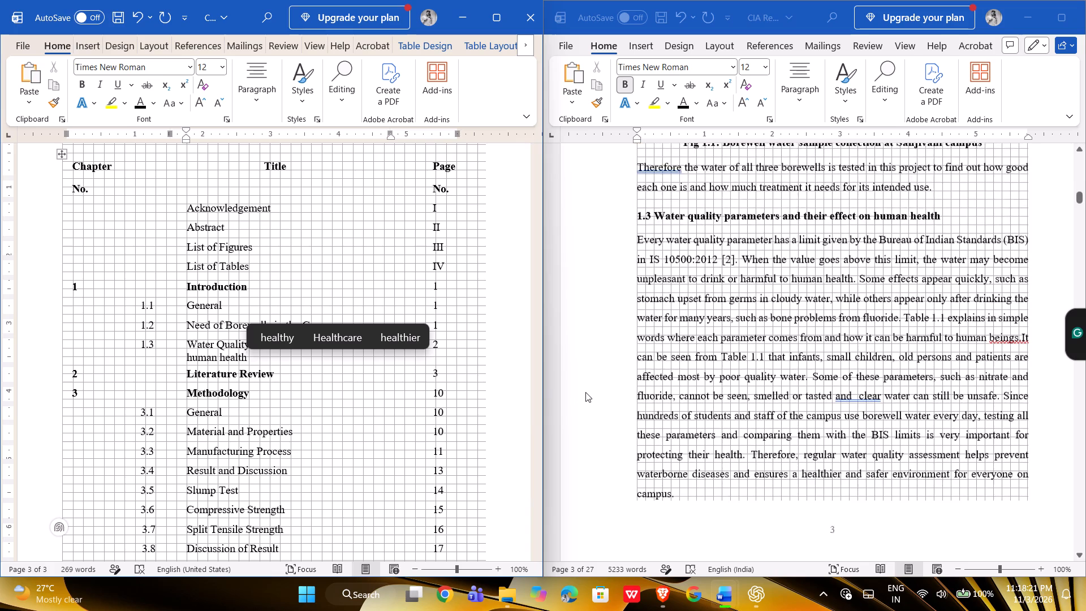
scroll(585, 392, "down", 2)
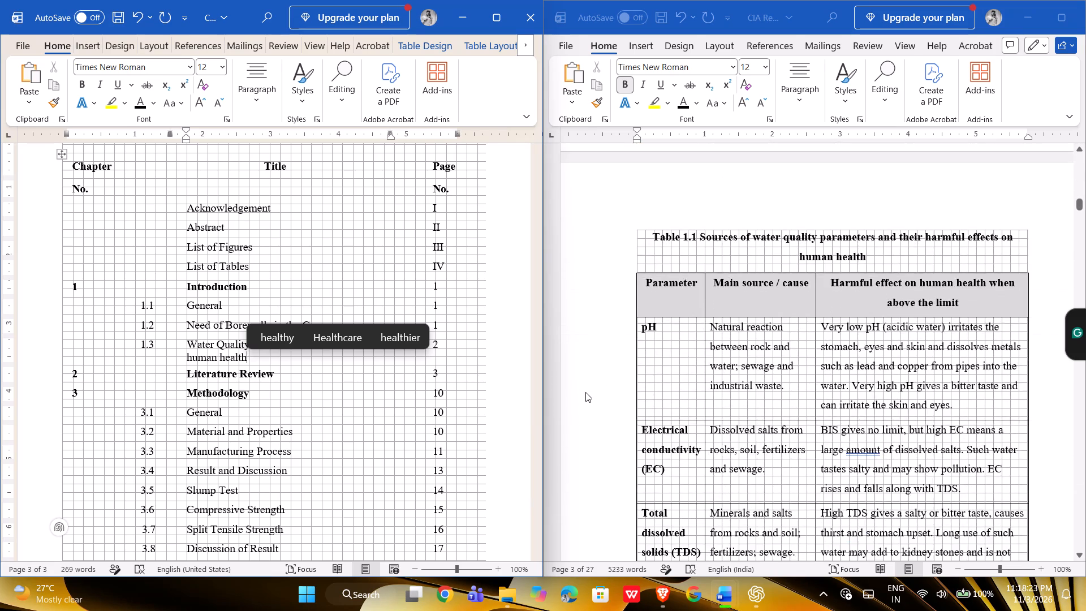
scroll(585, 392, "down", 2)
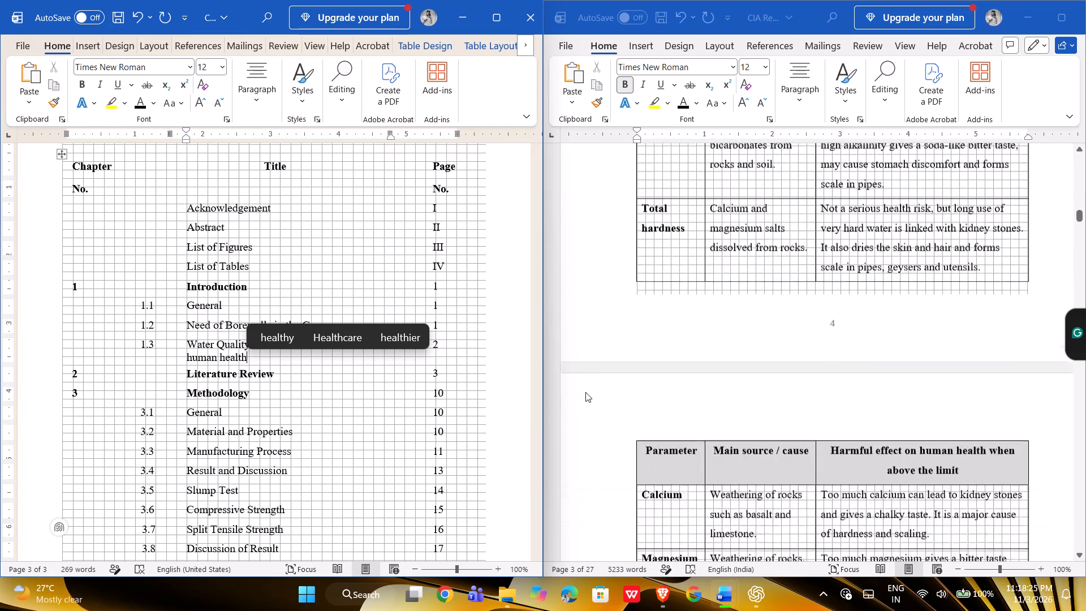
scroll(585, 392, "down", 4)
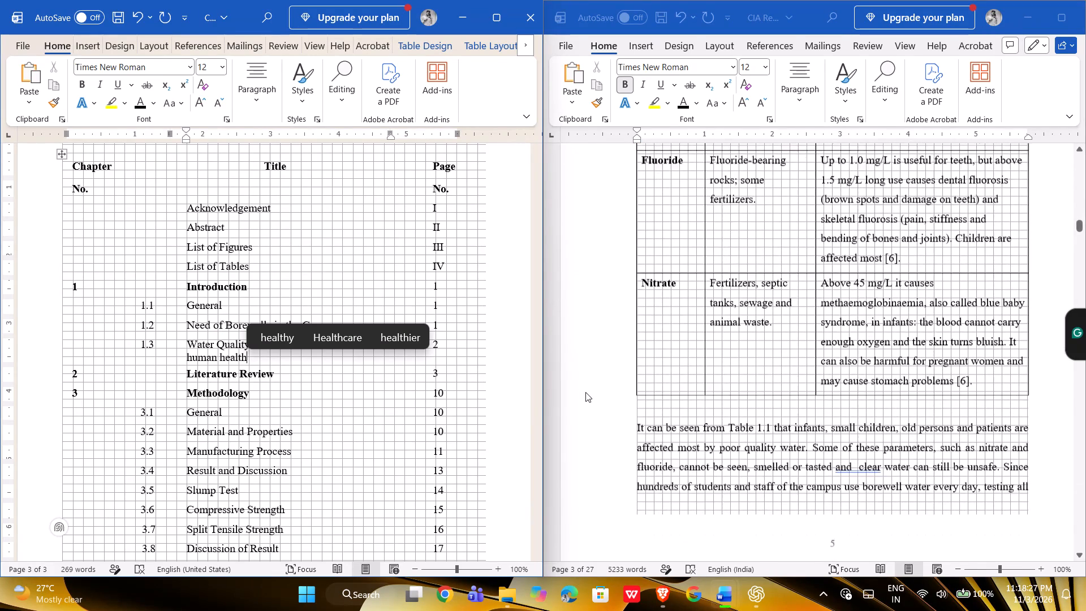
scroll(585, 392, "down", 3)
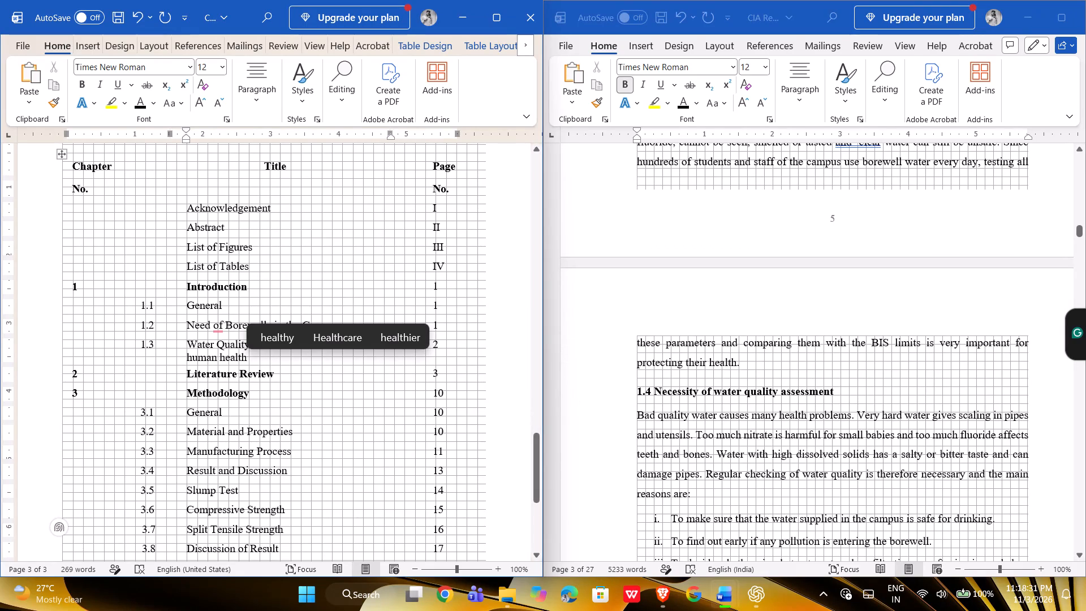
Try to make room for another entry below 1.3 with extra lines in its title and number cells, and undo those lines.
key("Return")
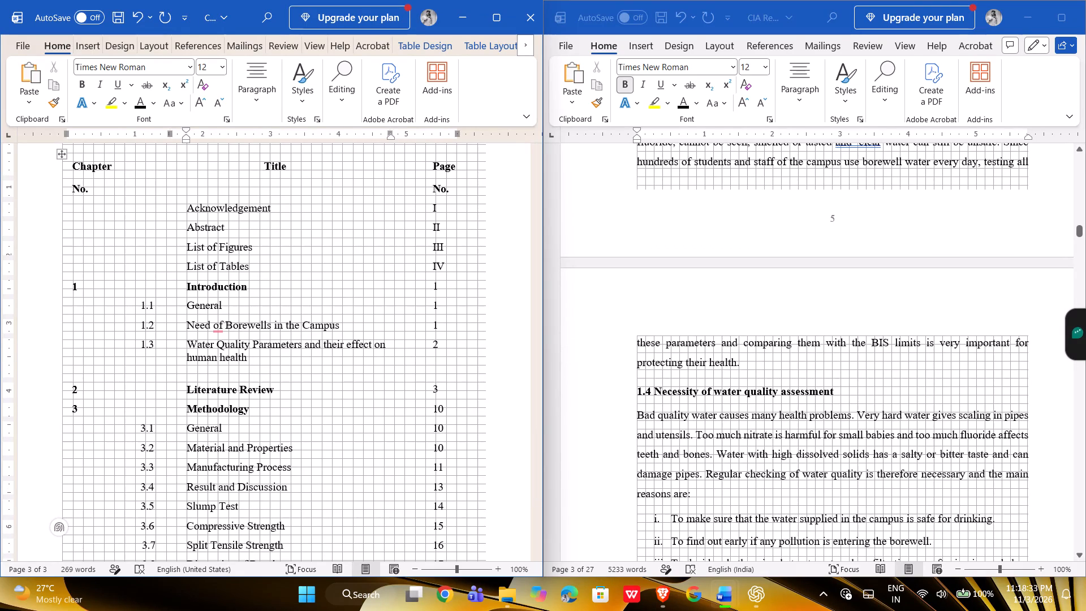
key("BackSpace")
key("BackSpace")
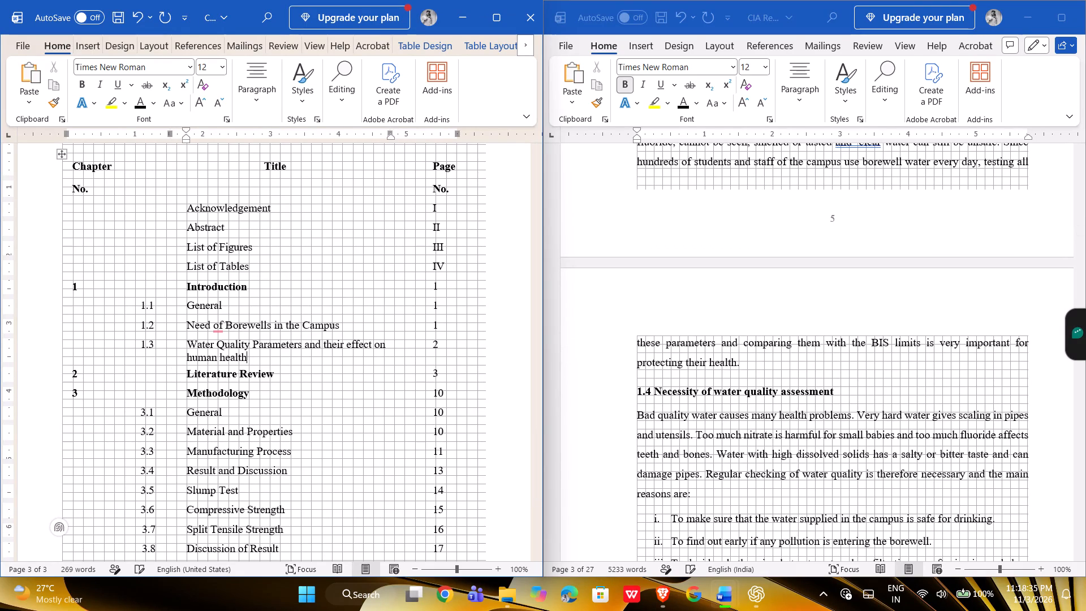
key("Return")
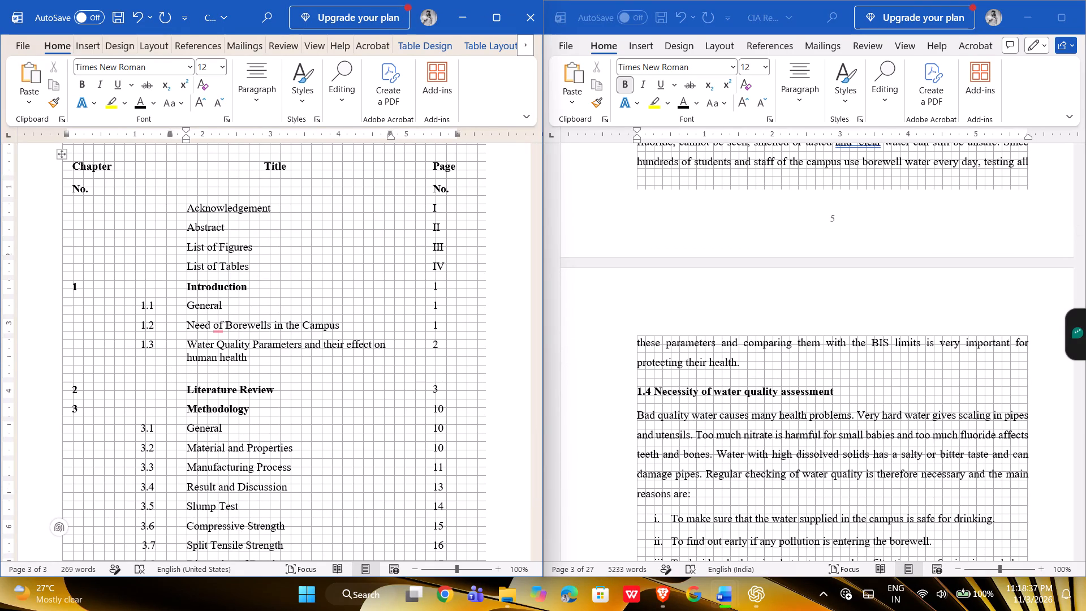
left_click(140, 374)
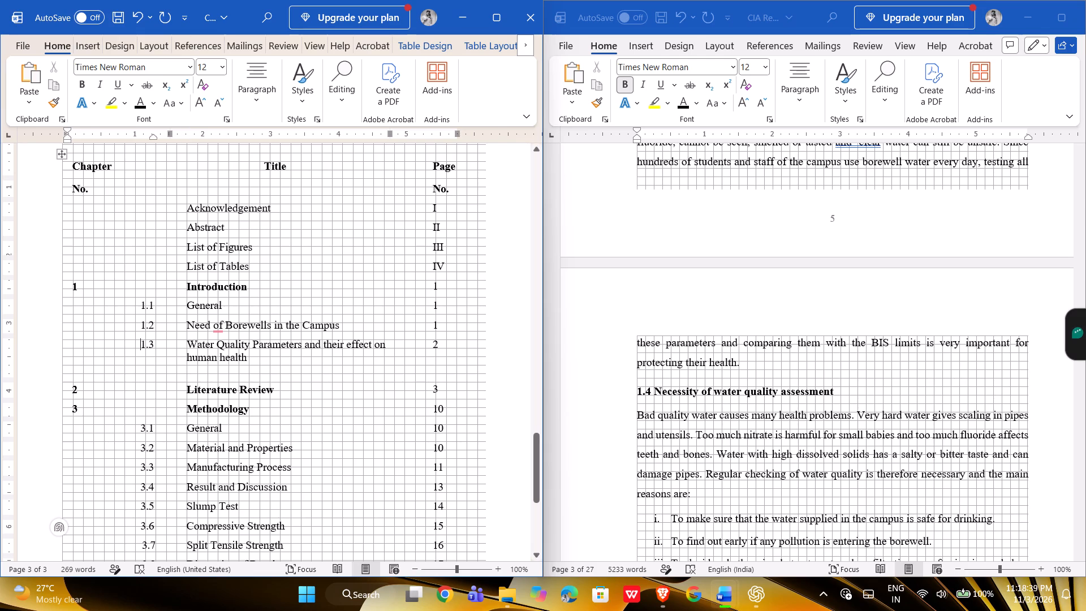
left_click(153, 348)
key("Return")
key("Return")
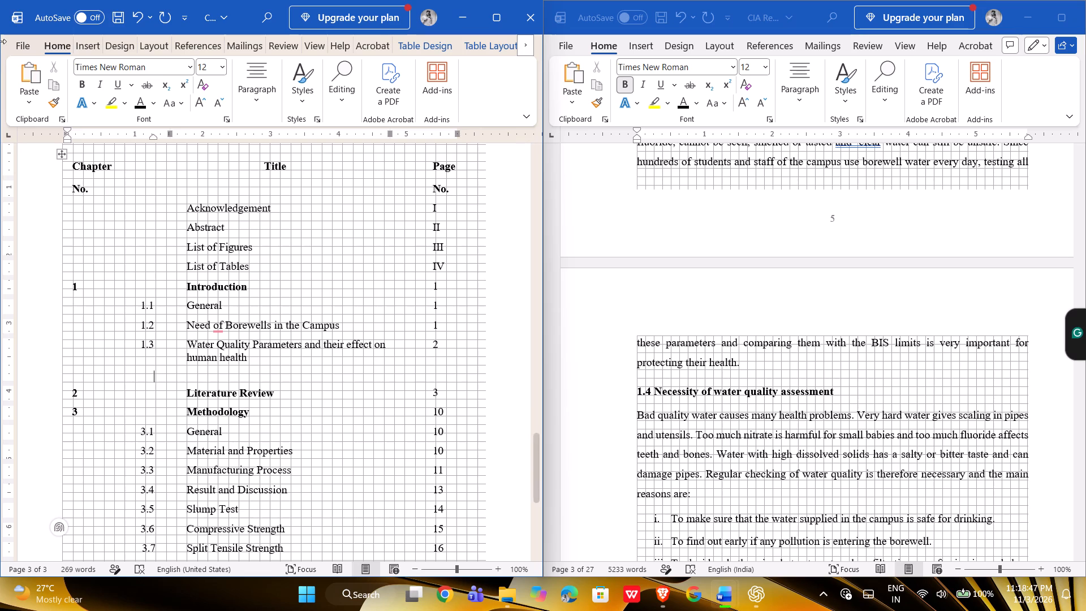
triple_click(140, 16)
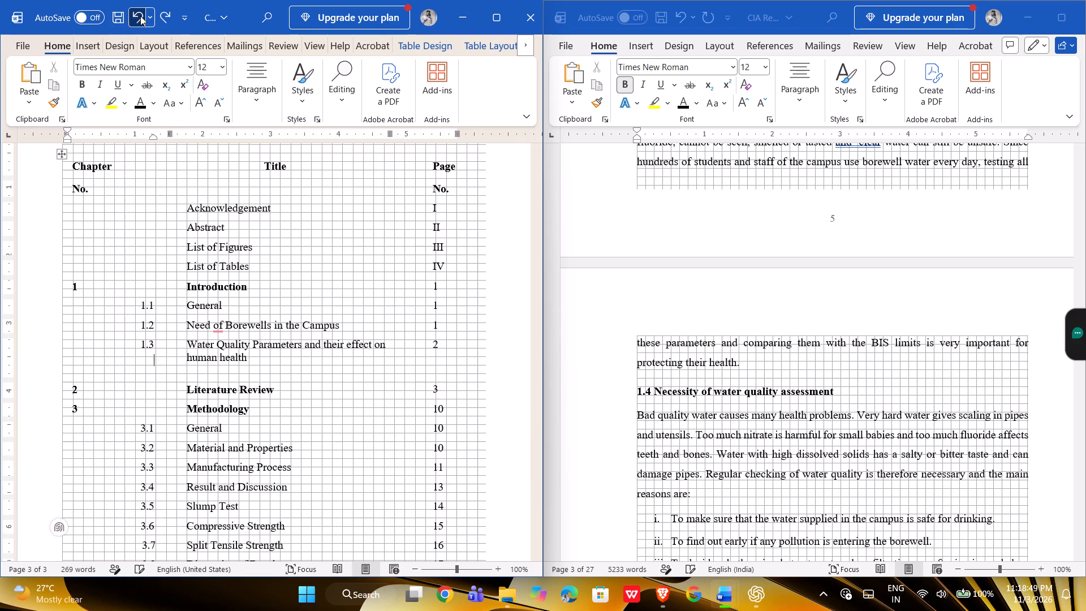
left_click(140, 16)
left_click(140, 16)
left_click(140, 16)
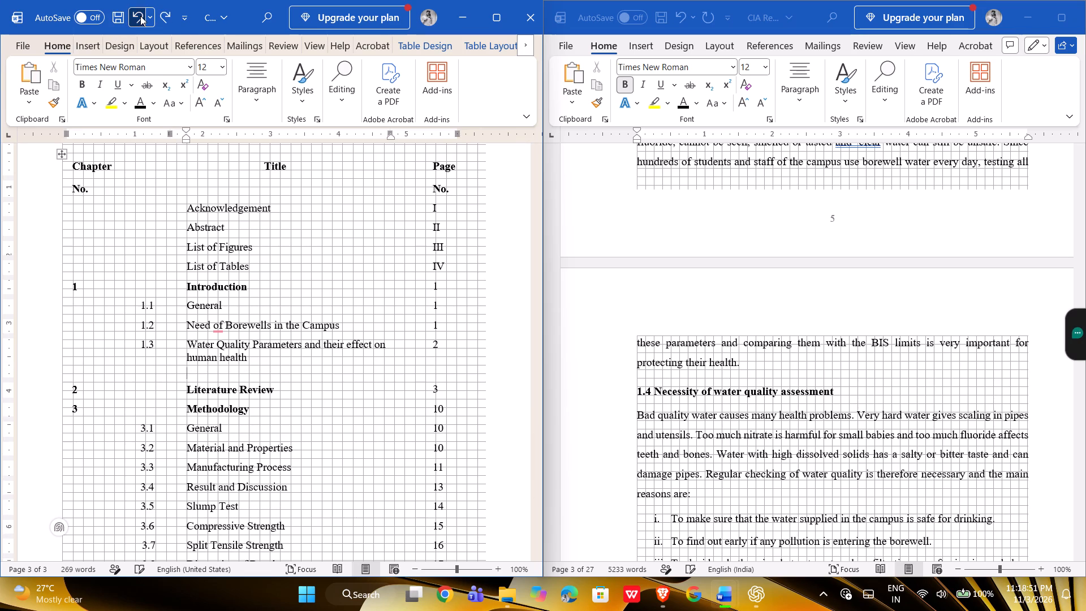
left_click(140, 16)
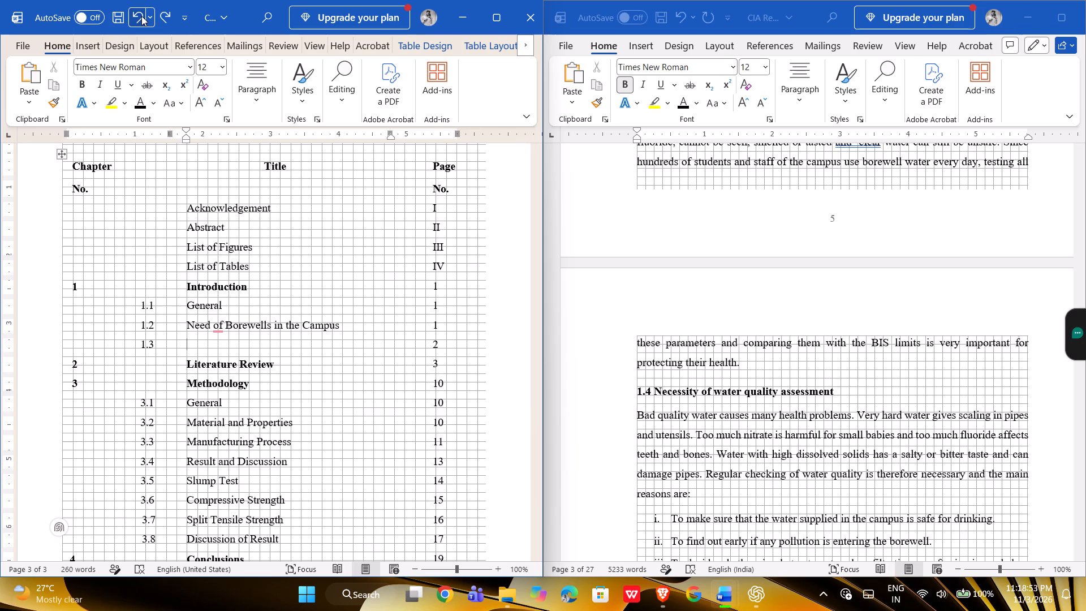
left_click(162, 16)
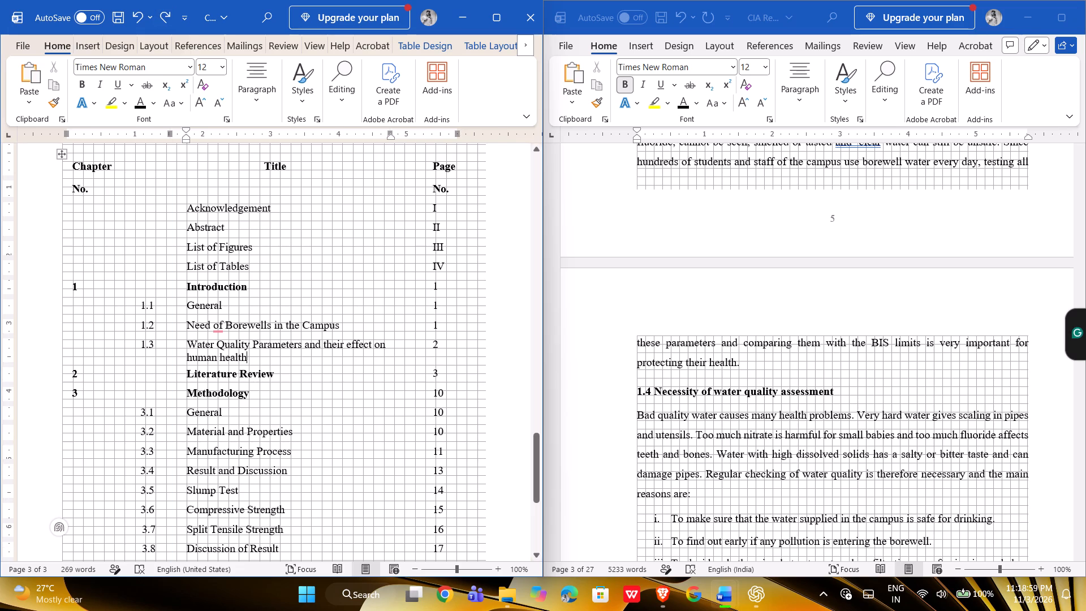
Make room for another entry below 1.3 with a new line under its title and new lines in its number cell.
key("Return")
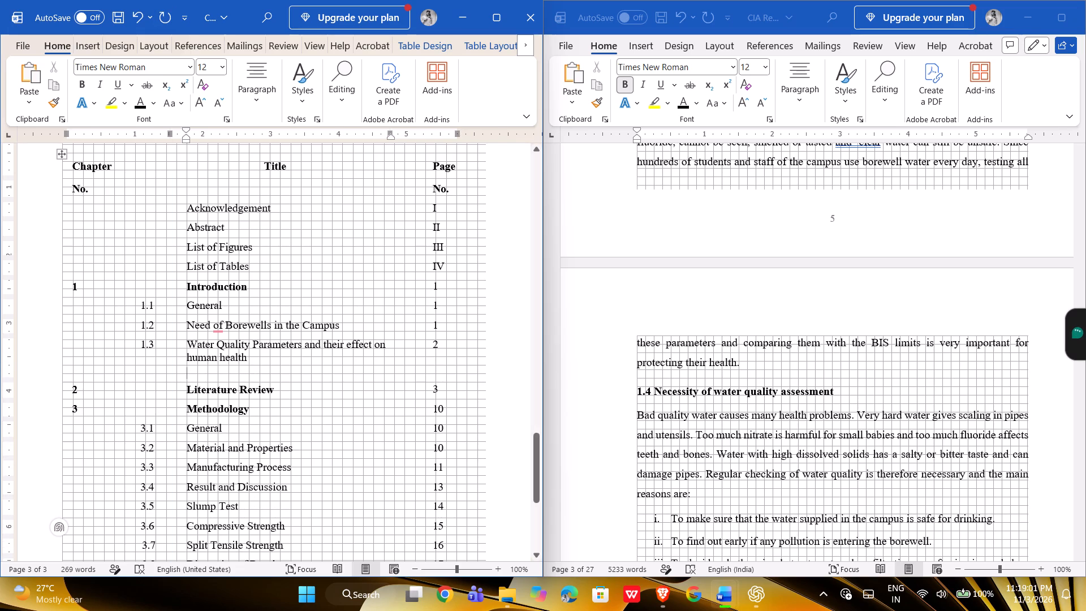
left_click(145, 373)
left_click(157, 346)
left_click(157, 346)
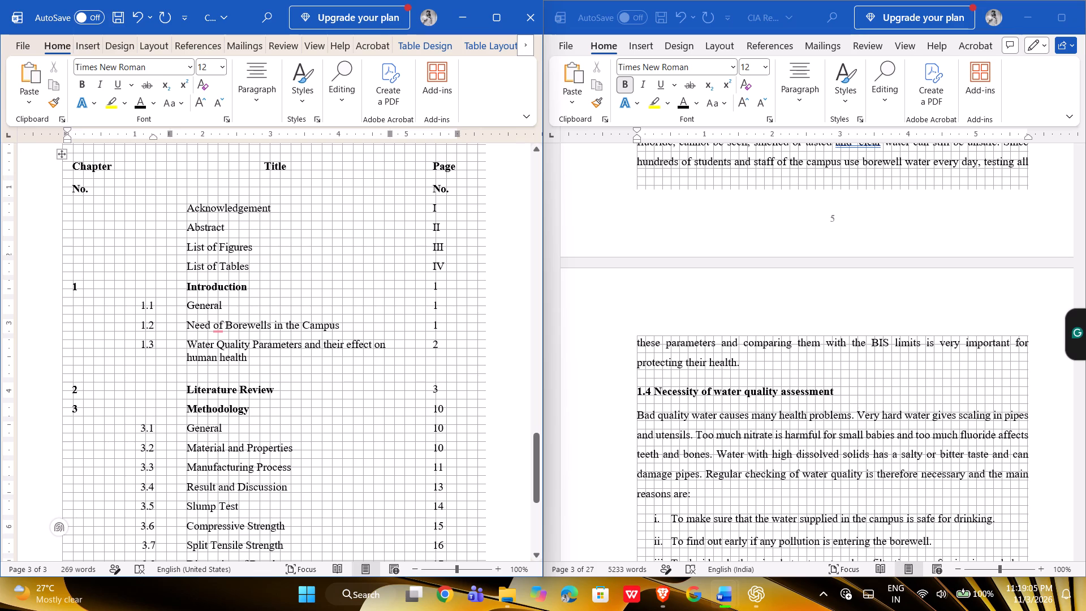
left_click(149, 371)
key("Right")
key("Right")
key("Right")
key("Left")
key("Left")
key("Down")
key("Up")
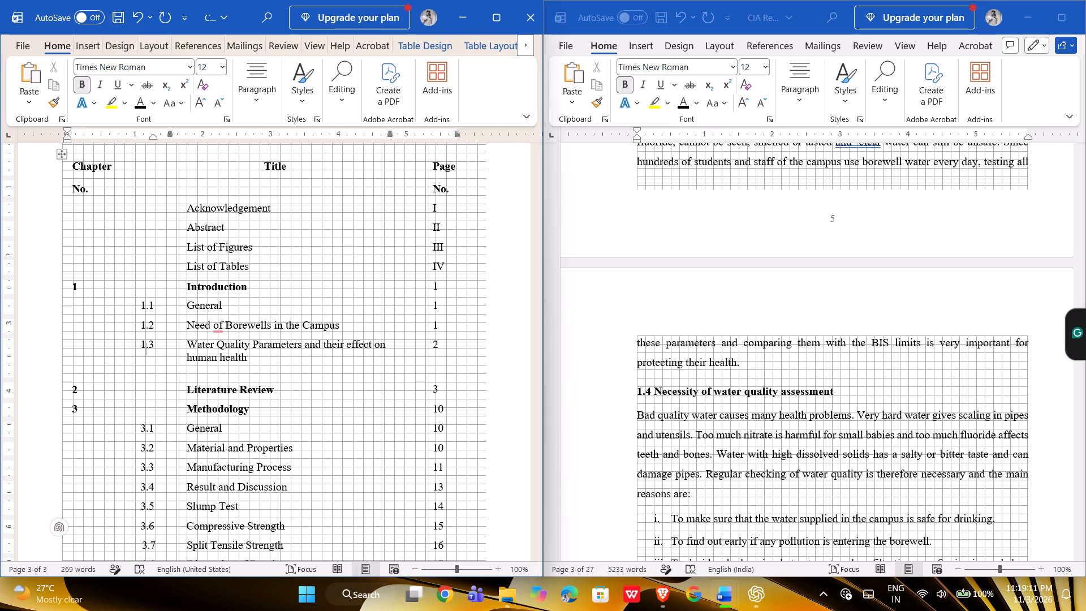
key("Return")
key("Down")
key("Up")
key("Return")
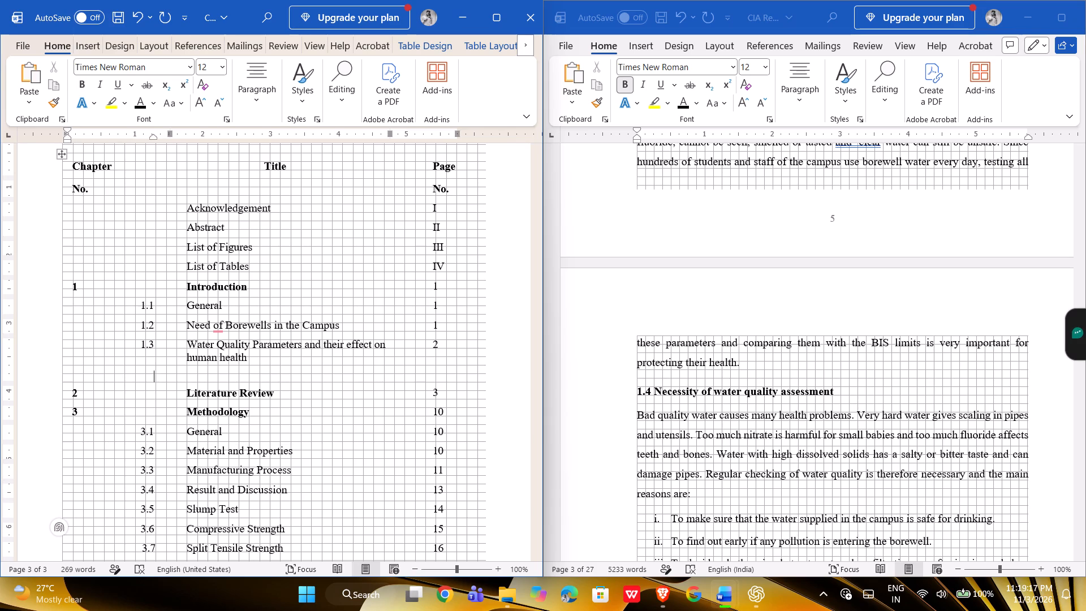
Enter the number 1.4 on the new line below 1.3 in the table of contents.
key("Left")
key("Right")
key("BackSpace")
type("1.4")
key("Return")
key("BackSpace")
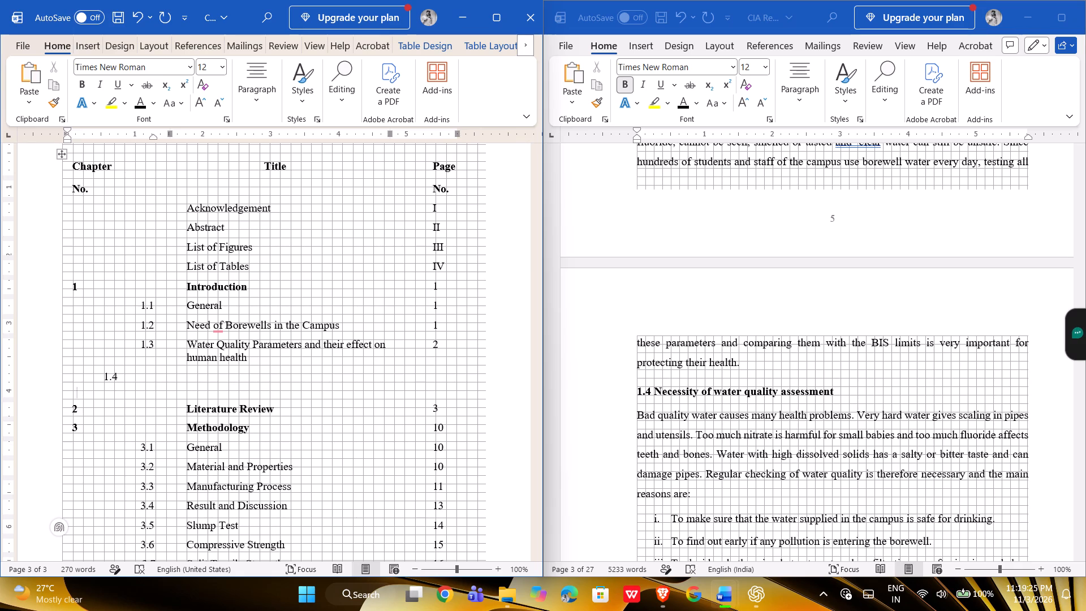
key("BackSpace")
Realign the number 1.4 directly beneath 1.3 by rebuilding the line breaks between them, leaving one blank line.
key("Left")
key("Left")
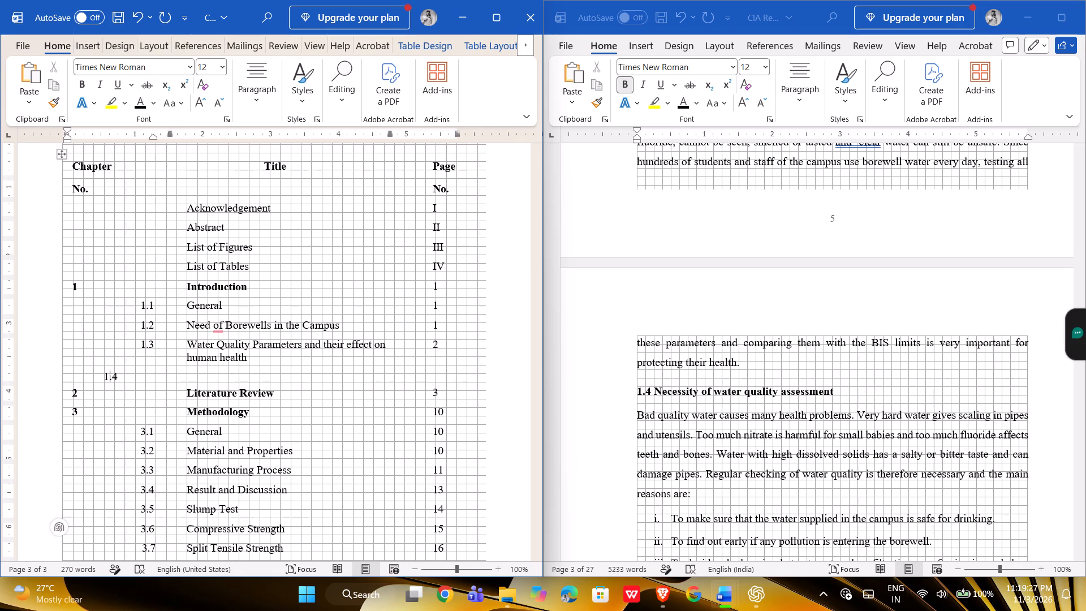
key("Left")
key("space")
key("BackSpace")
key("BackSpace")
key("BackSpace")
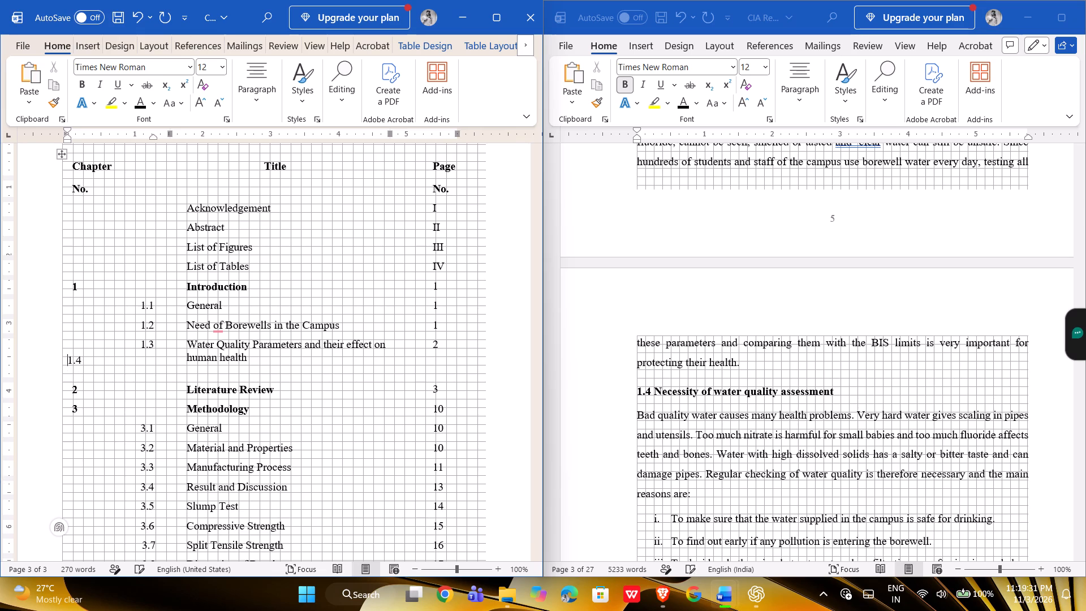
key("BackSpace")
key("Return")
key("Return")
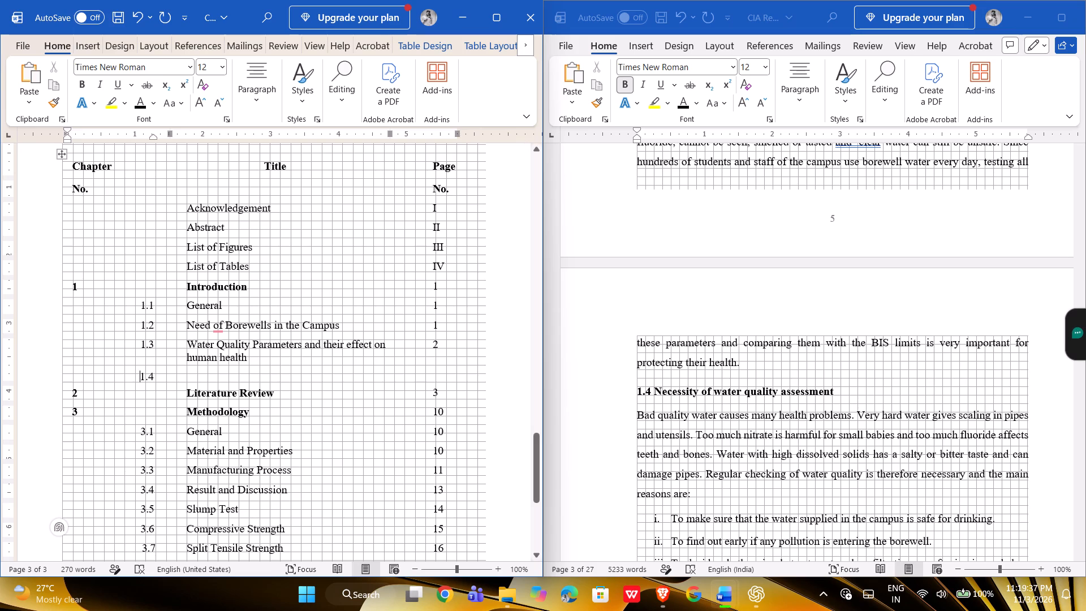
Enter "Necessity of water quality assessment" as the title of entry 1.4, following the final file's section 1.4 heading.
left_click(186, 377)
key("shift+n")
type("es")
key("e")
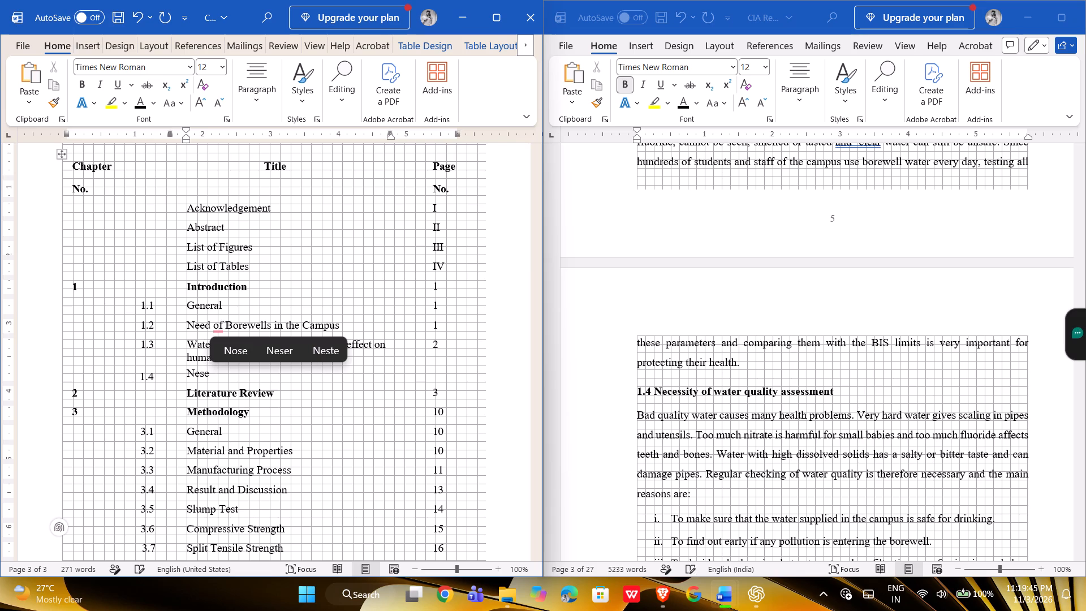
key("BackSpace")
key("BackSpace")
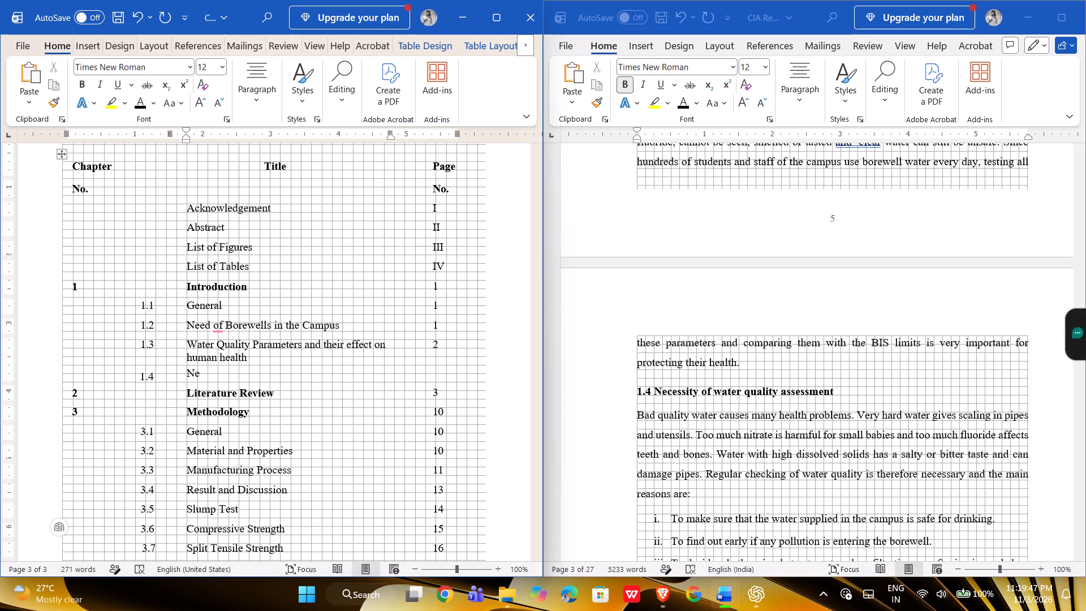
type("cessity of water")
key("space")
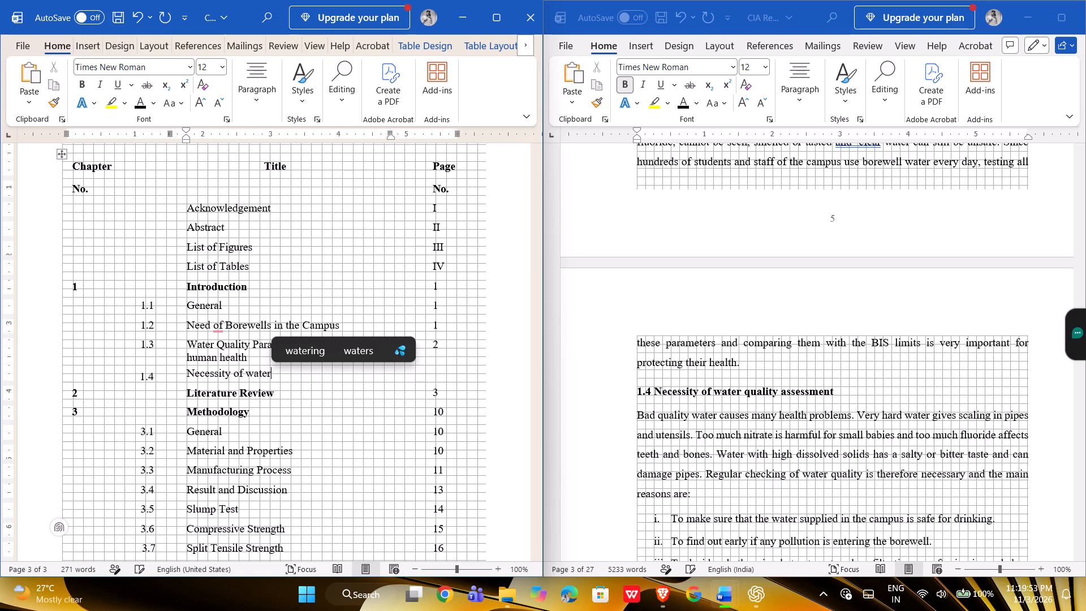
type("quality")
key("space")
type("asses")
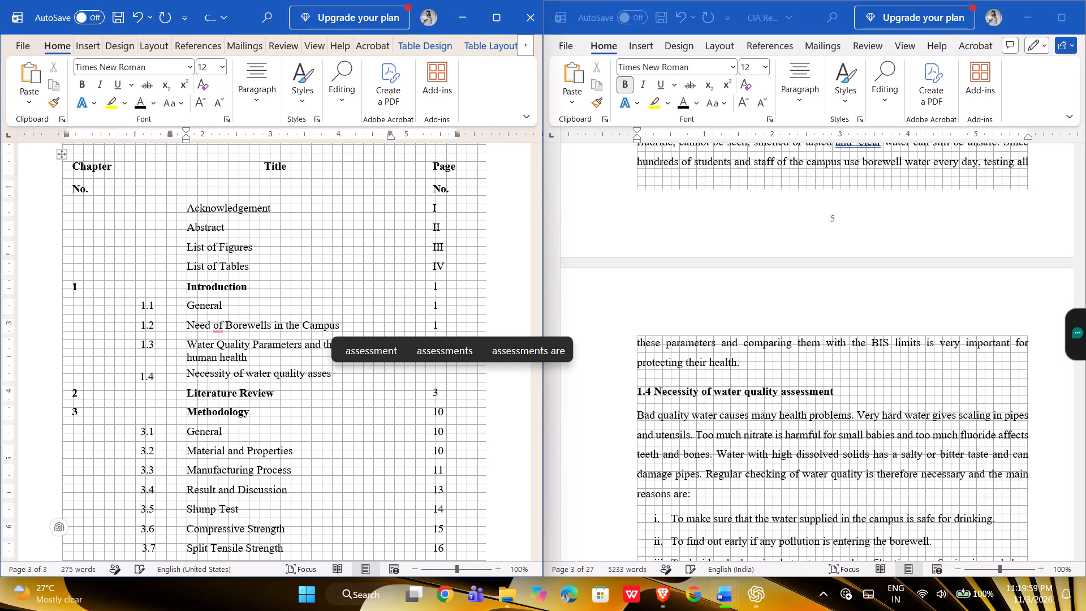
type("sment")
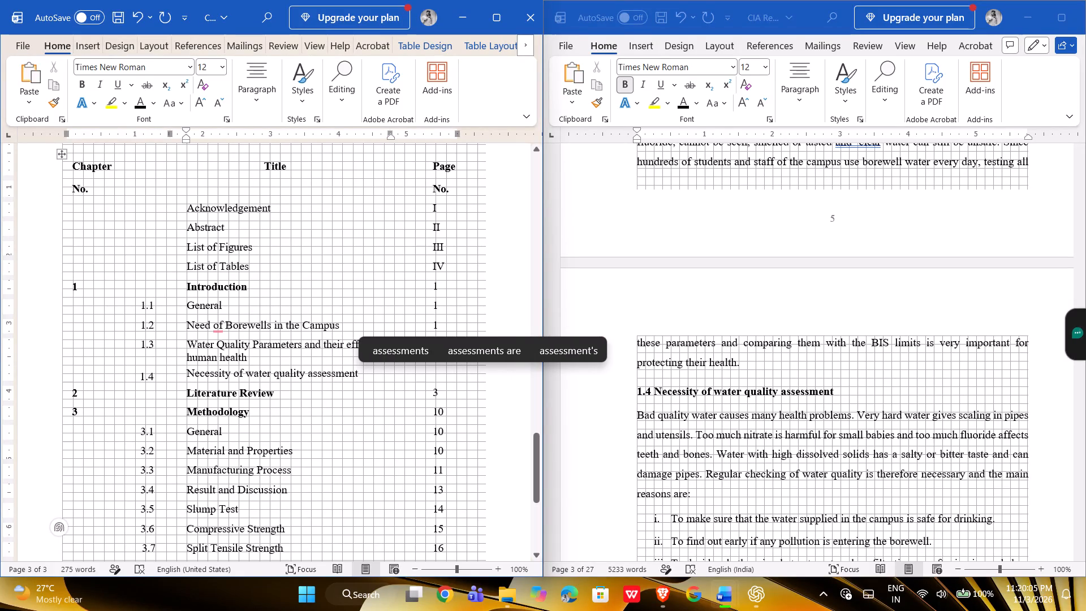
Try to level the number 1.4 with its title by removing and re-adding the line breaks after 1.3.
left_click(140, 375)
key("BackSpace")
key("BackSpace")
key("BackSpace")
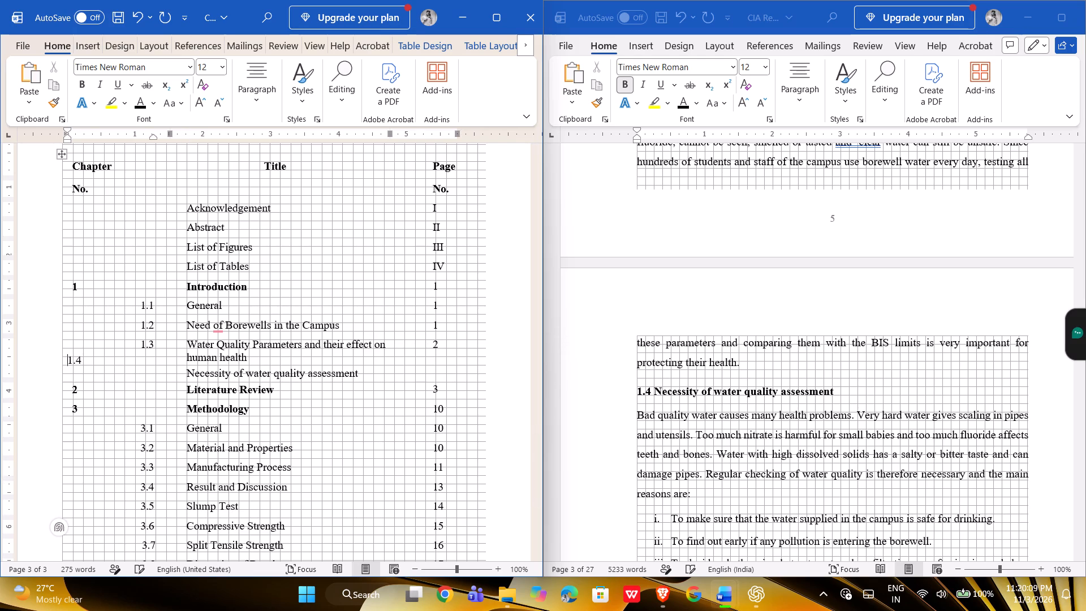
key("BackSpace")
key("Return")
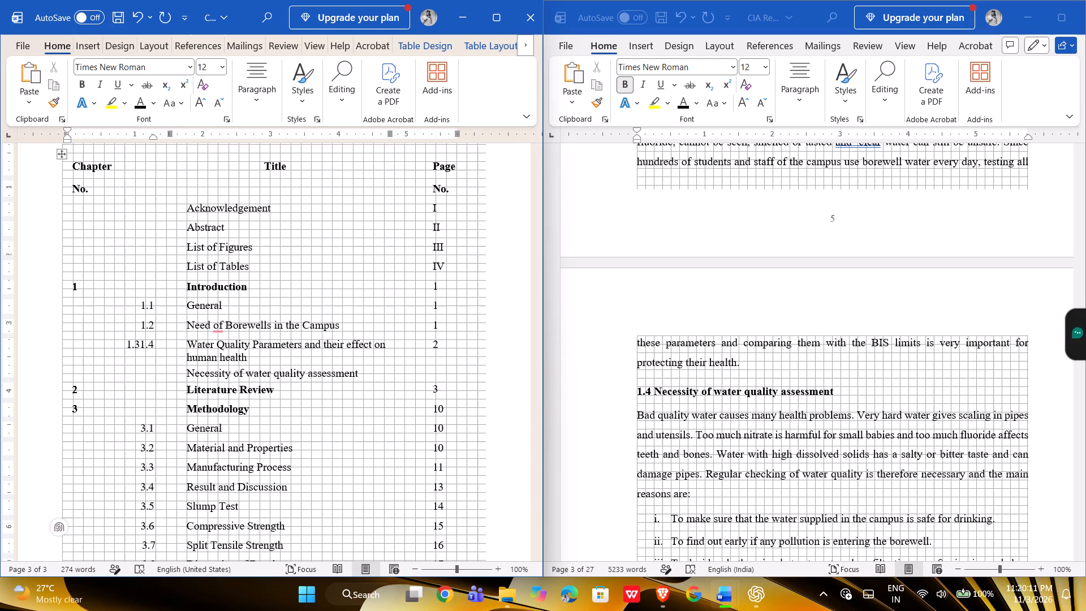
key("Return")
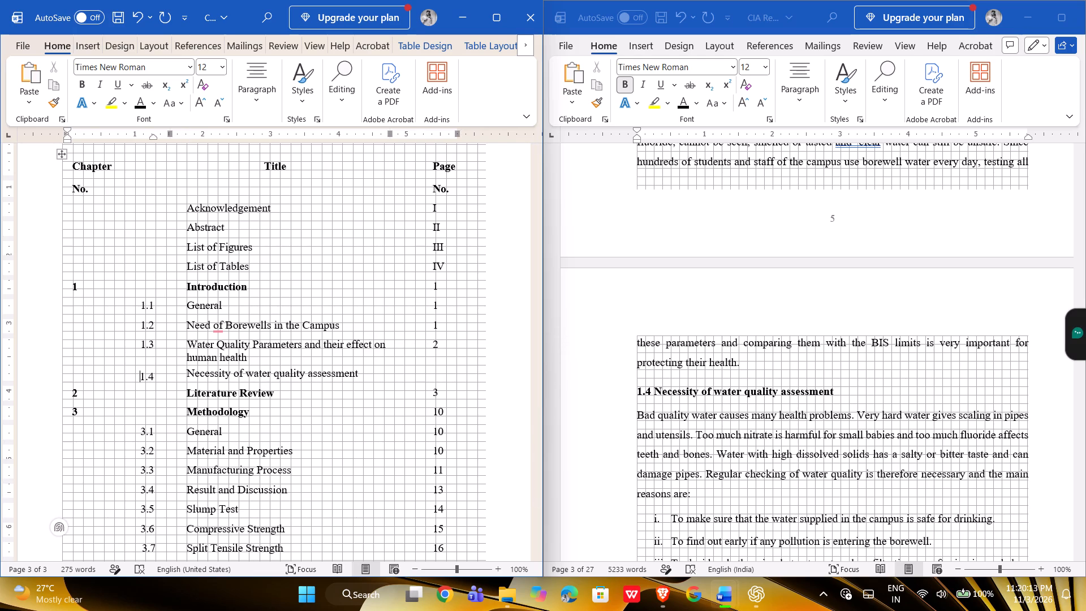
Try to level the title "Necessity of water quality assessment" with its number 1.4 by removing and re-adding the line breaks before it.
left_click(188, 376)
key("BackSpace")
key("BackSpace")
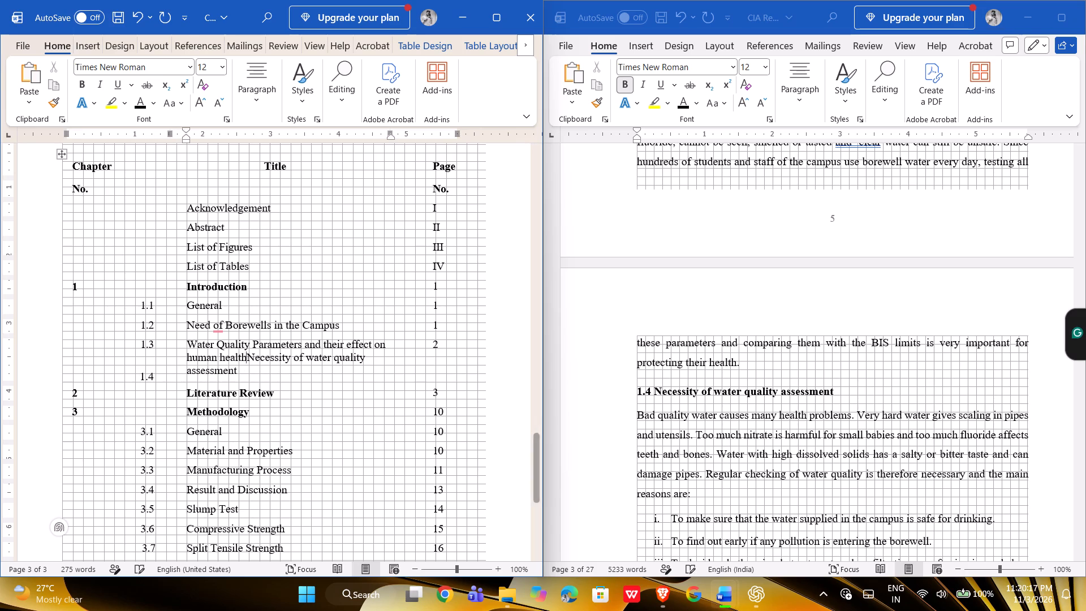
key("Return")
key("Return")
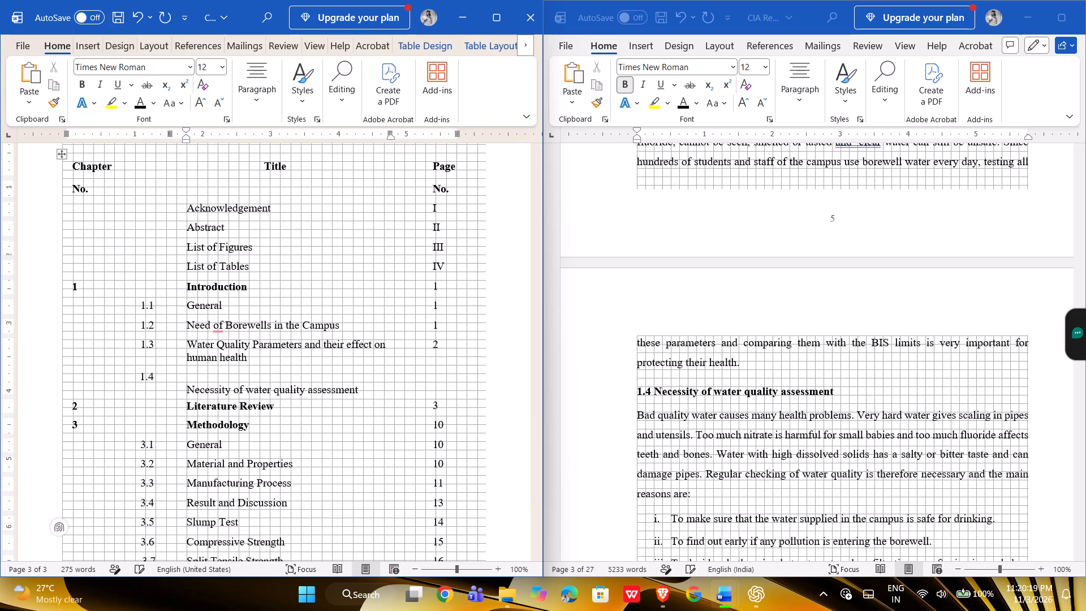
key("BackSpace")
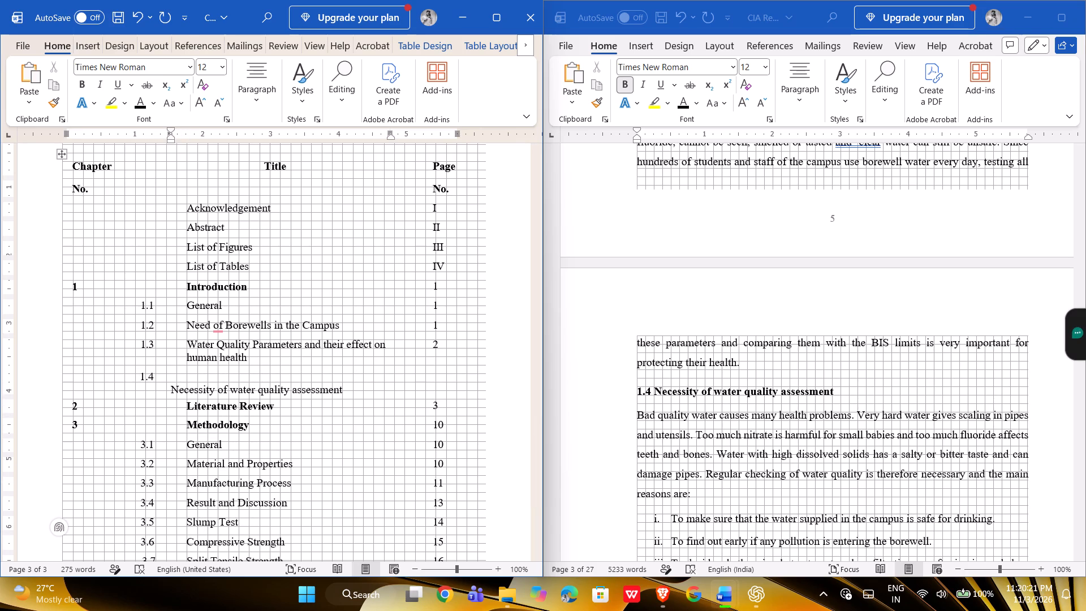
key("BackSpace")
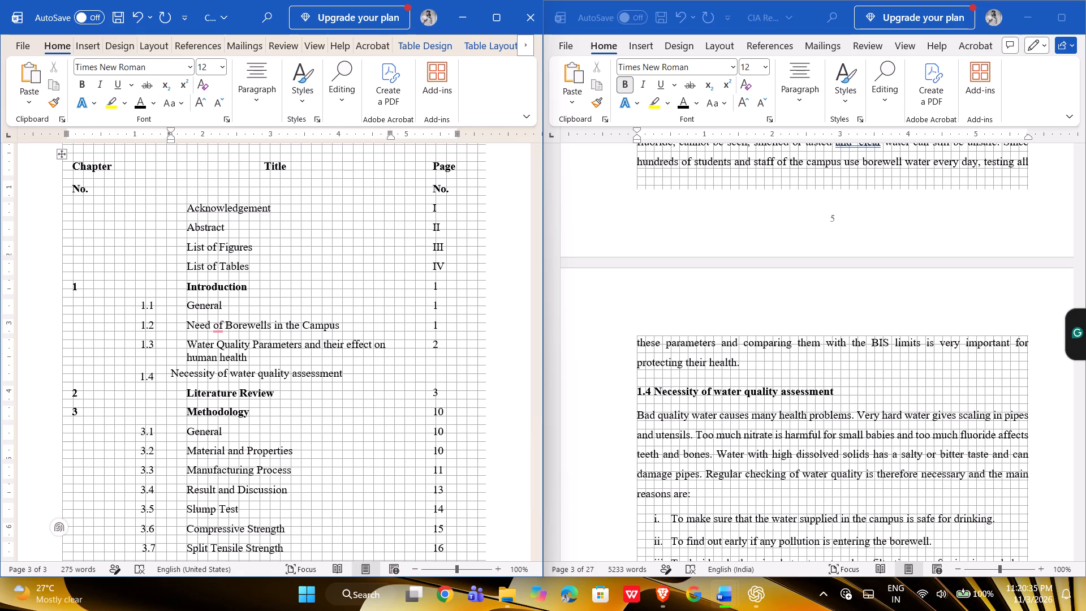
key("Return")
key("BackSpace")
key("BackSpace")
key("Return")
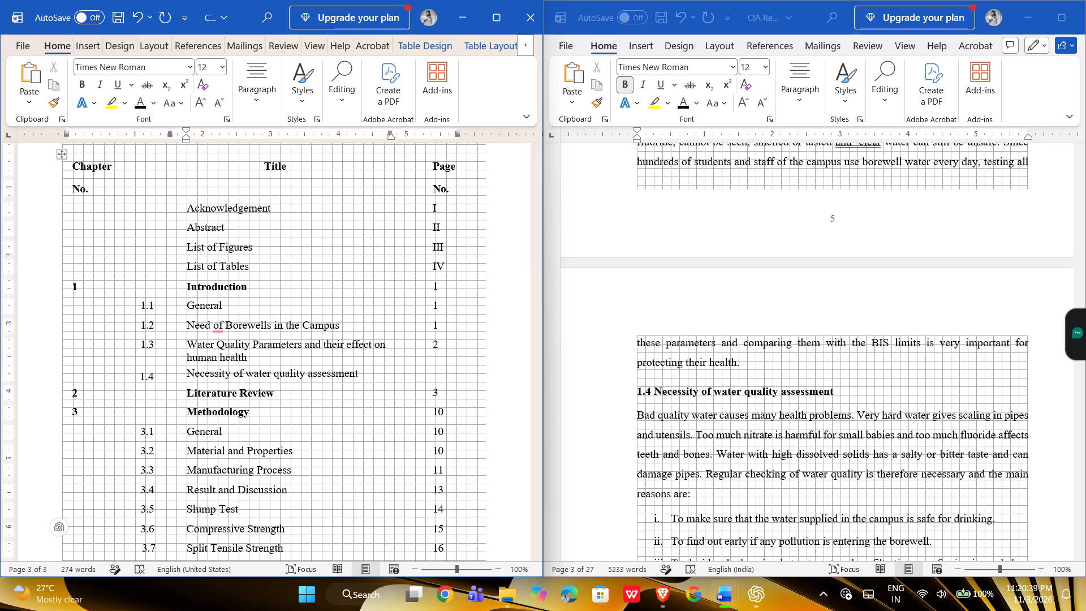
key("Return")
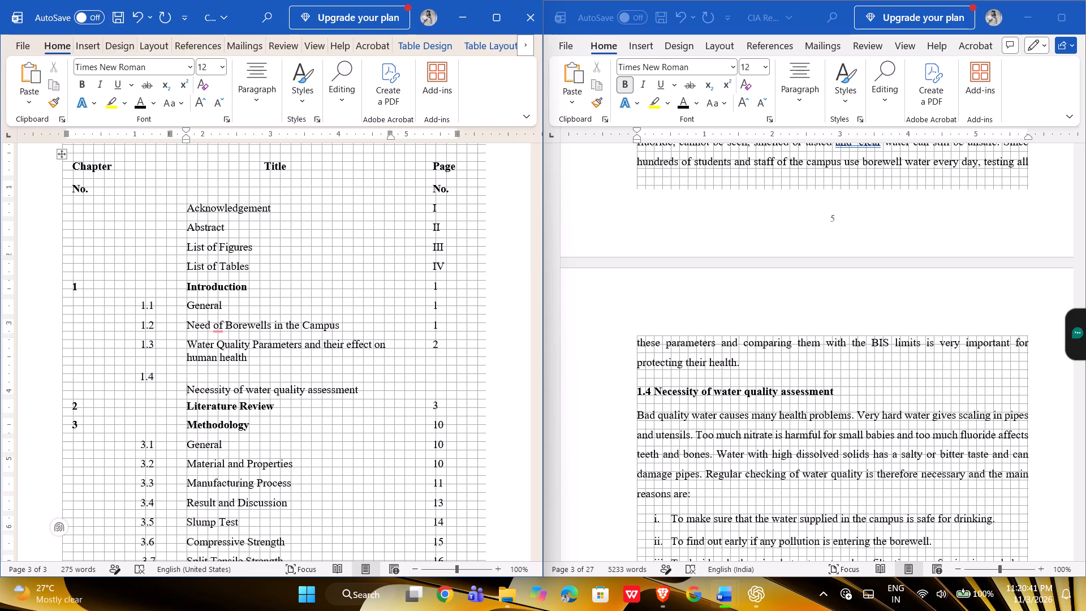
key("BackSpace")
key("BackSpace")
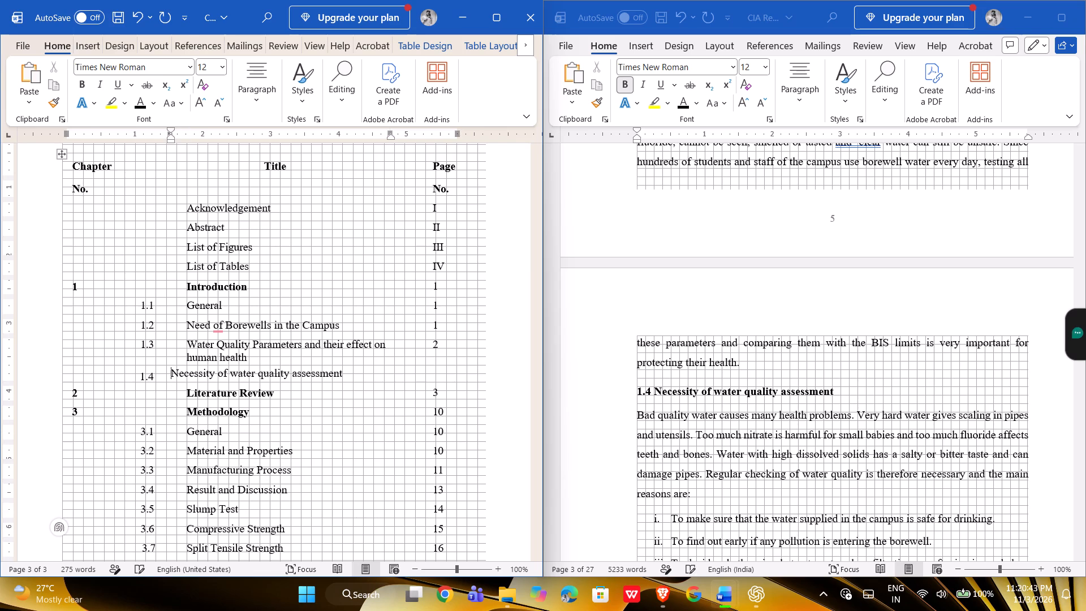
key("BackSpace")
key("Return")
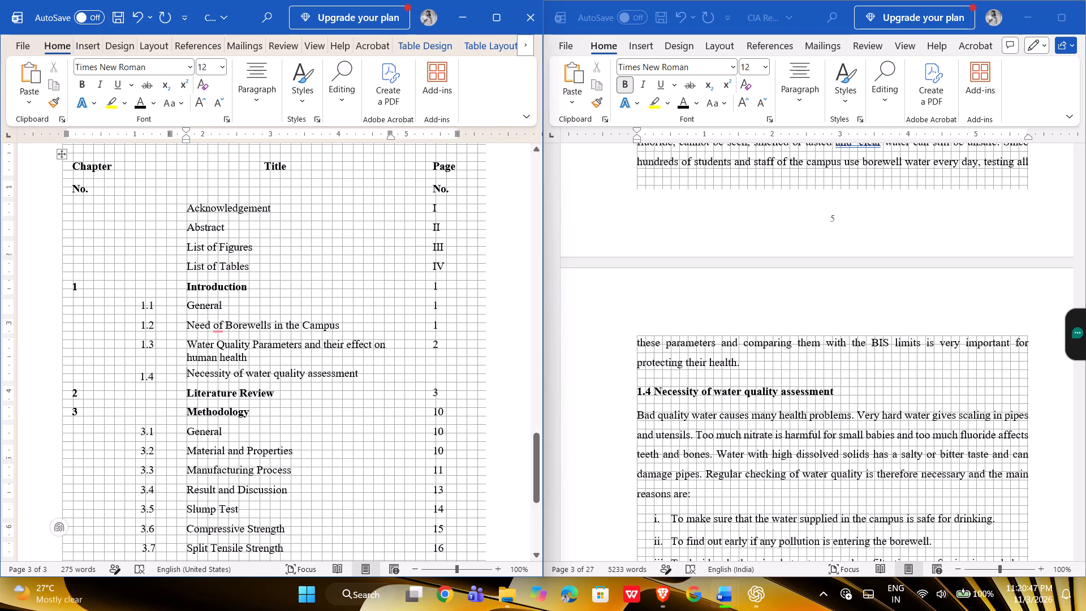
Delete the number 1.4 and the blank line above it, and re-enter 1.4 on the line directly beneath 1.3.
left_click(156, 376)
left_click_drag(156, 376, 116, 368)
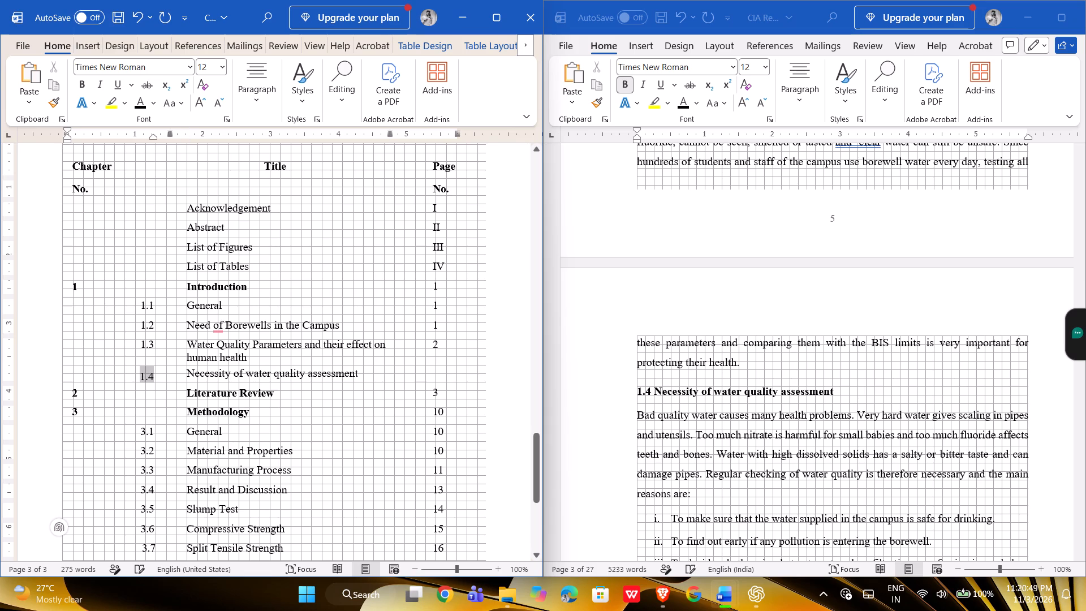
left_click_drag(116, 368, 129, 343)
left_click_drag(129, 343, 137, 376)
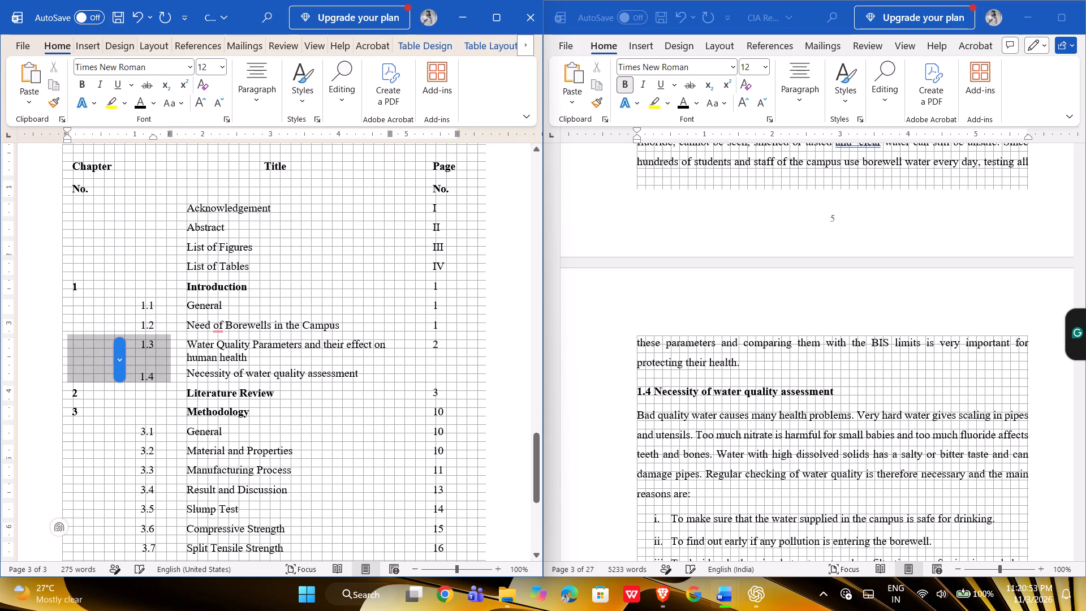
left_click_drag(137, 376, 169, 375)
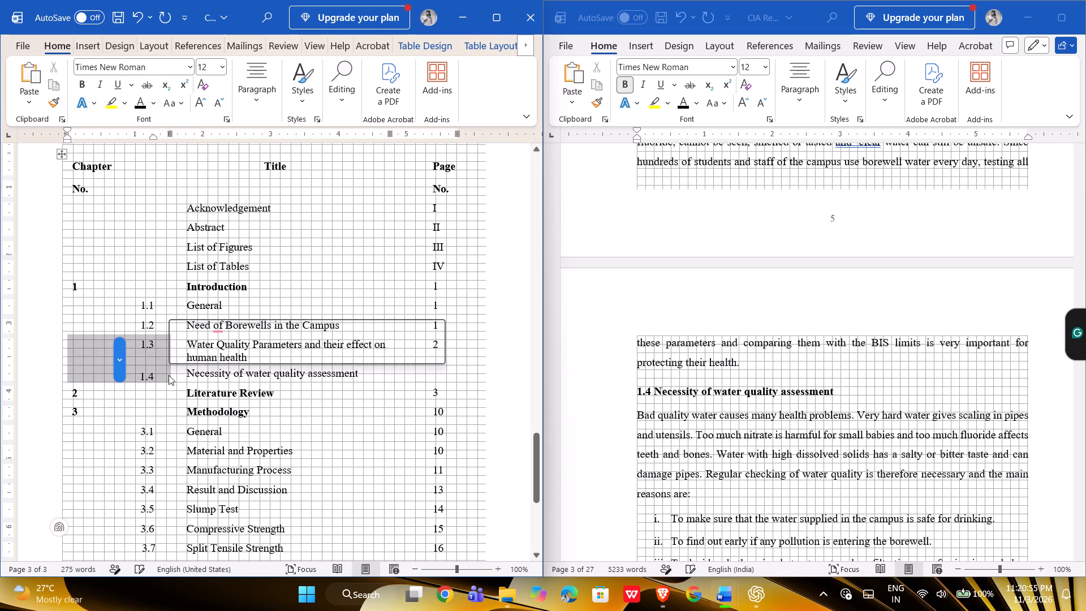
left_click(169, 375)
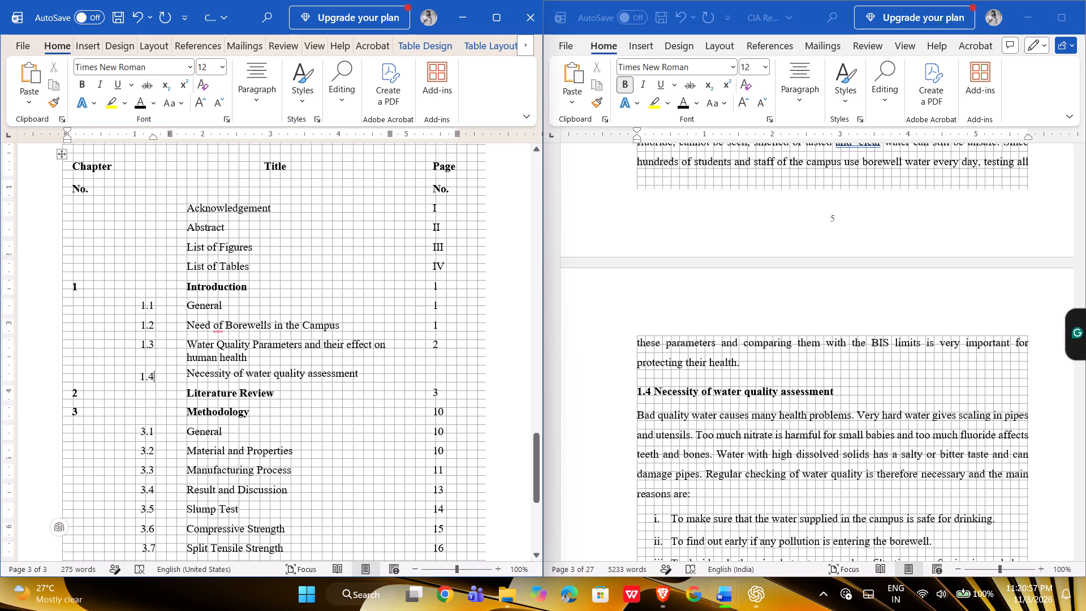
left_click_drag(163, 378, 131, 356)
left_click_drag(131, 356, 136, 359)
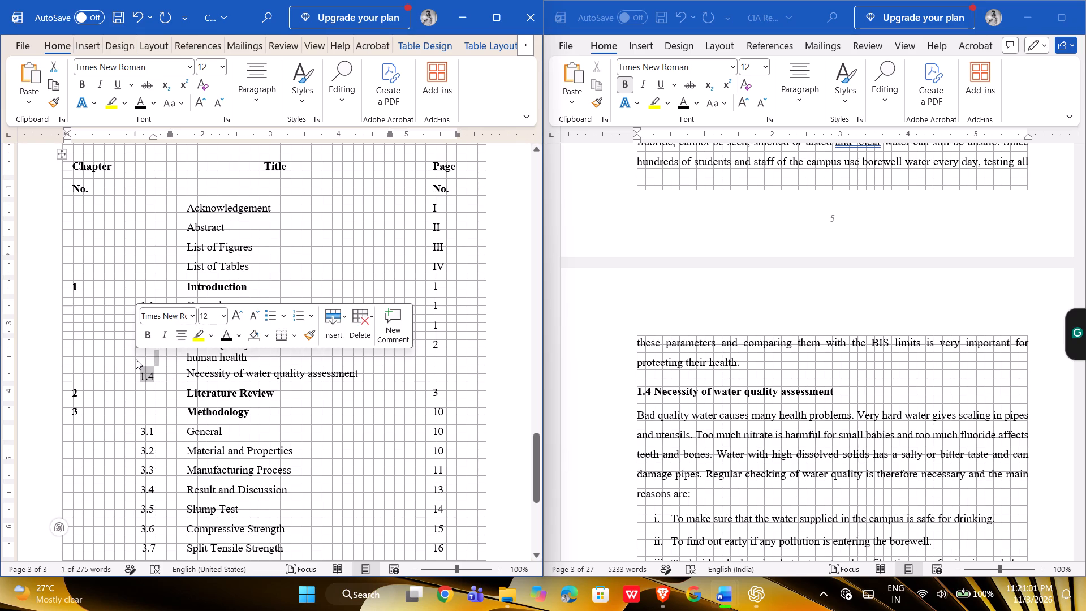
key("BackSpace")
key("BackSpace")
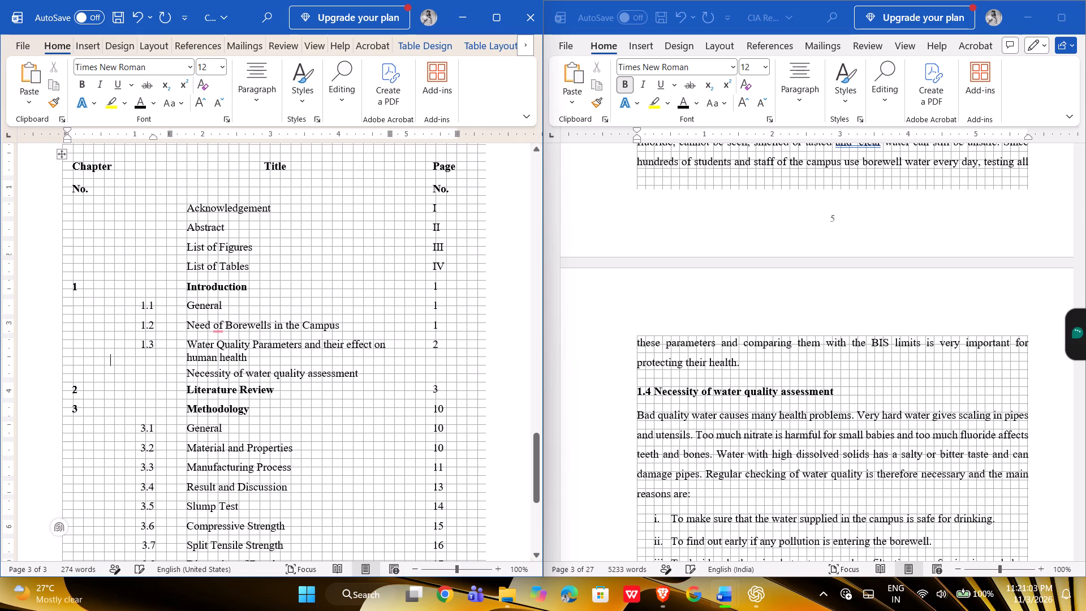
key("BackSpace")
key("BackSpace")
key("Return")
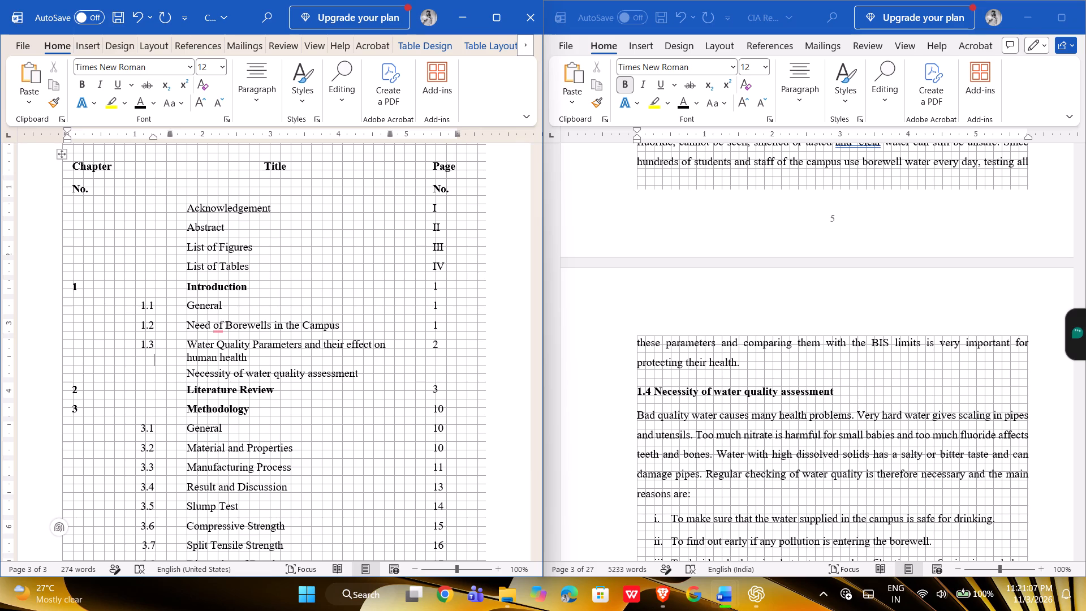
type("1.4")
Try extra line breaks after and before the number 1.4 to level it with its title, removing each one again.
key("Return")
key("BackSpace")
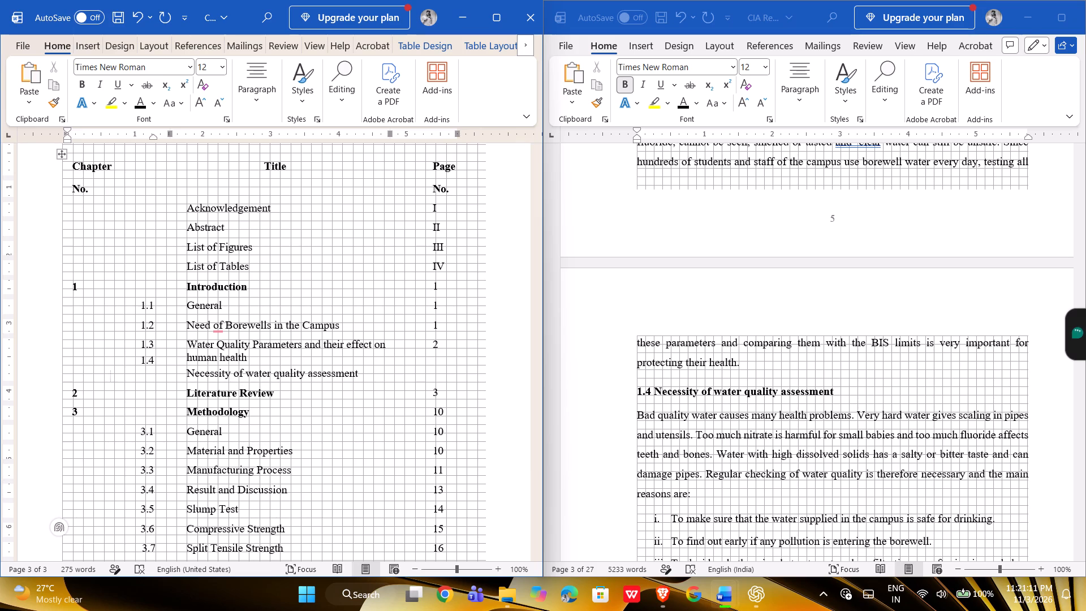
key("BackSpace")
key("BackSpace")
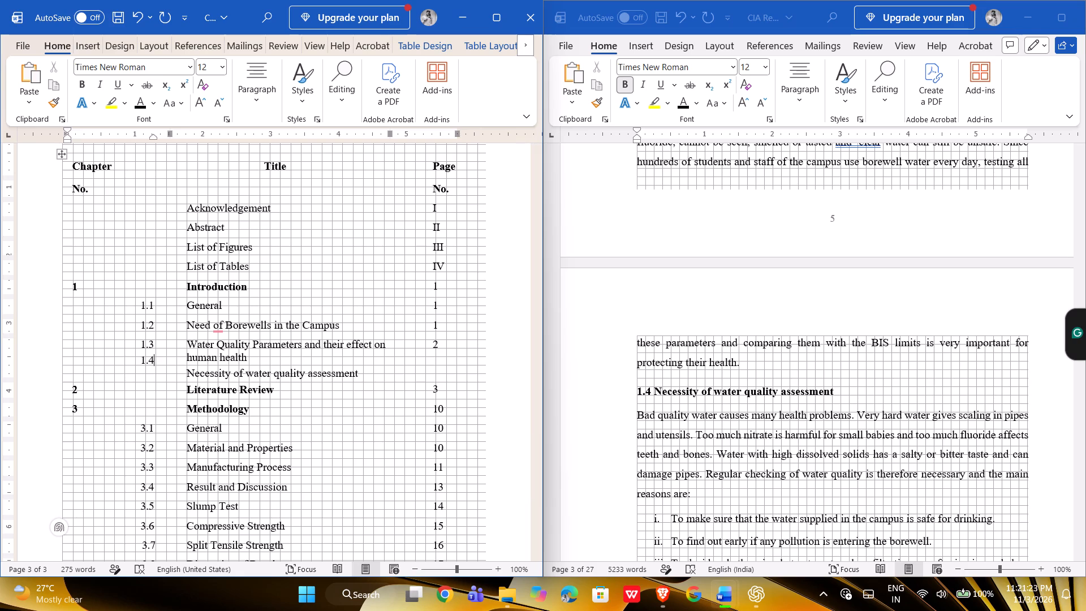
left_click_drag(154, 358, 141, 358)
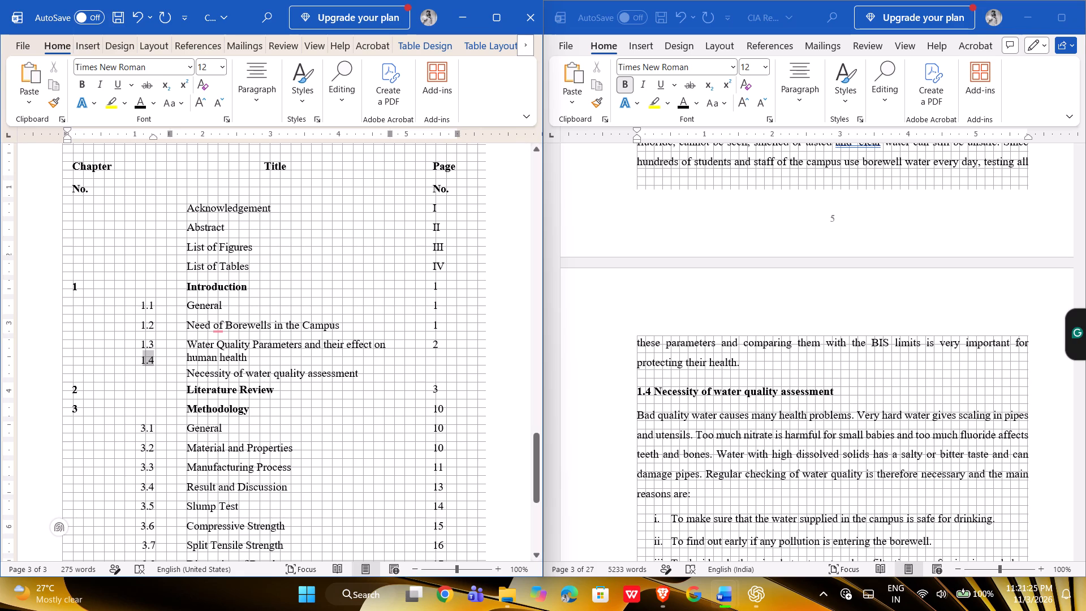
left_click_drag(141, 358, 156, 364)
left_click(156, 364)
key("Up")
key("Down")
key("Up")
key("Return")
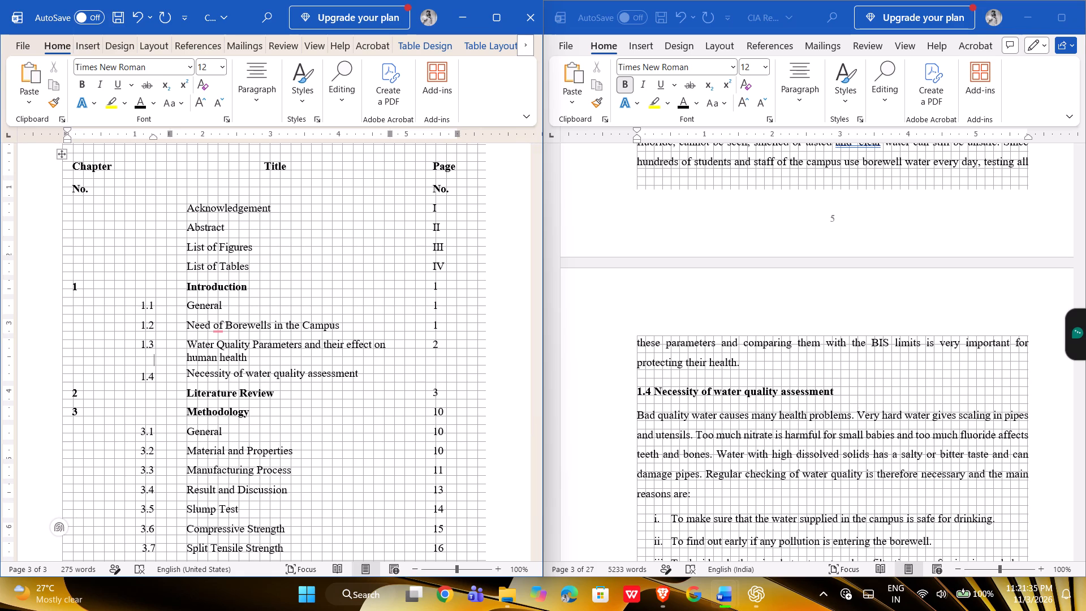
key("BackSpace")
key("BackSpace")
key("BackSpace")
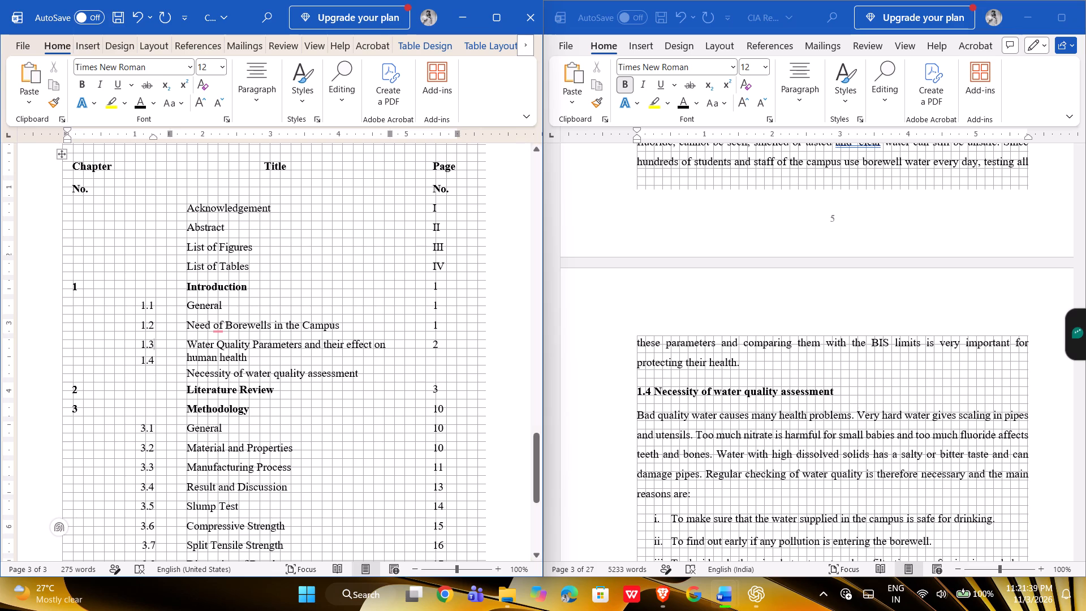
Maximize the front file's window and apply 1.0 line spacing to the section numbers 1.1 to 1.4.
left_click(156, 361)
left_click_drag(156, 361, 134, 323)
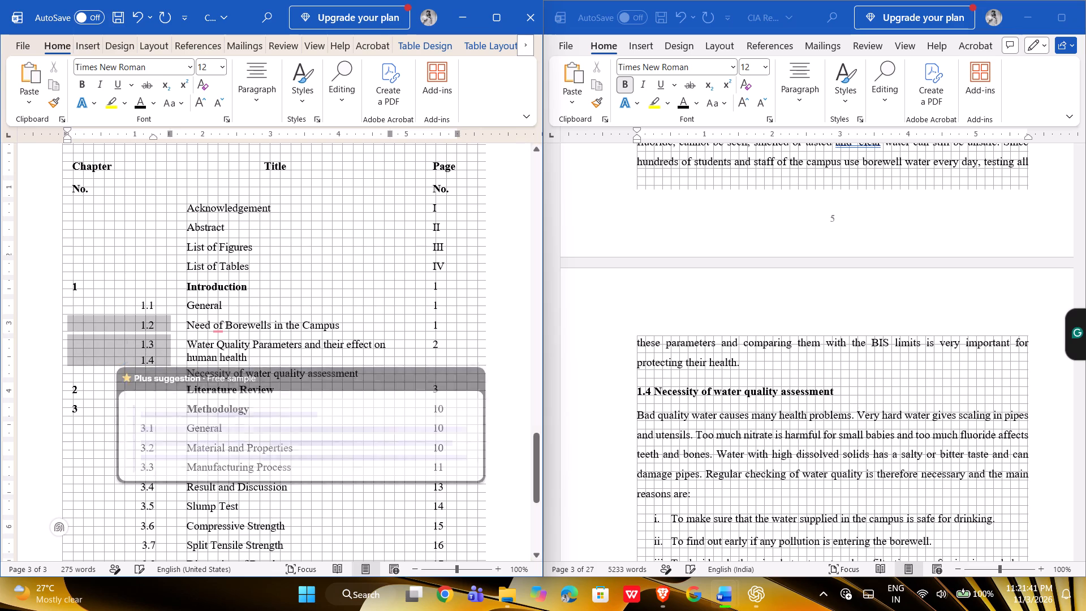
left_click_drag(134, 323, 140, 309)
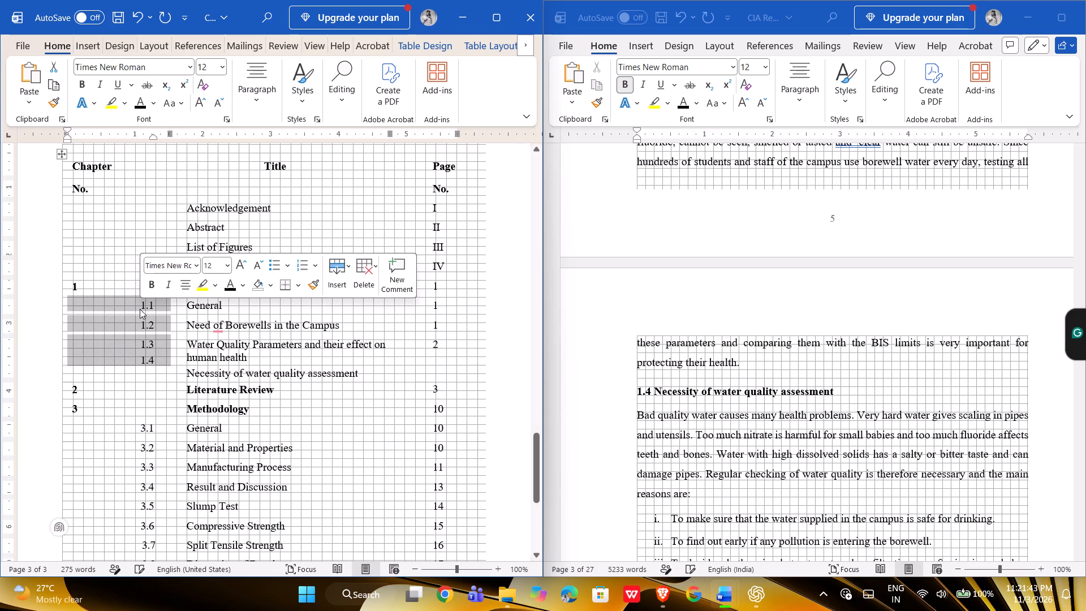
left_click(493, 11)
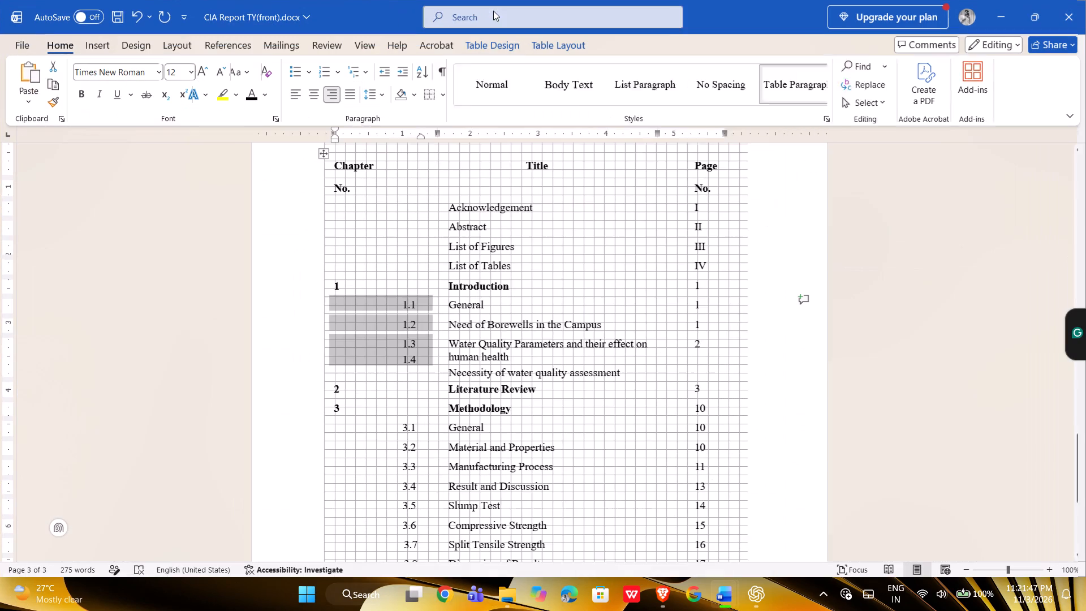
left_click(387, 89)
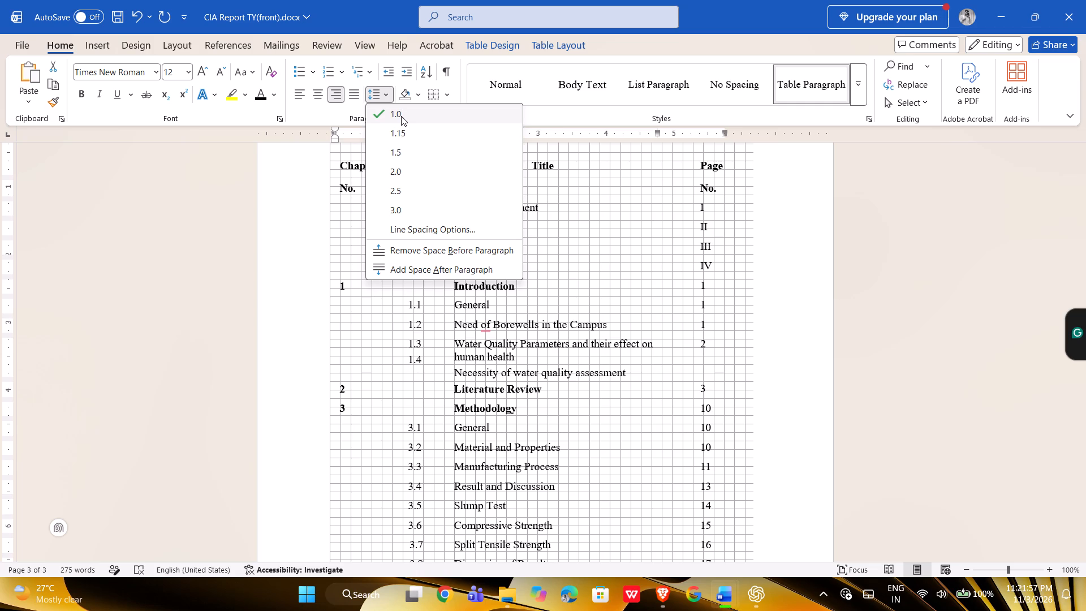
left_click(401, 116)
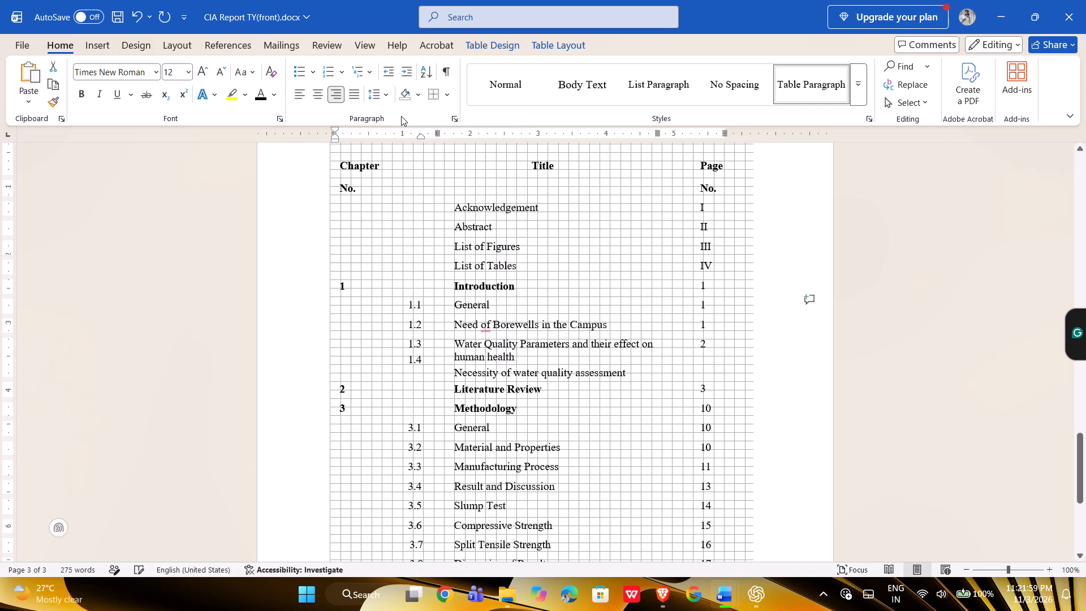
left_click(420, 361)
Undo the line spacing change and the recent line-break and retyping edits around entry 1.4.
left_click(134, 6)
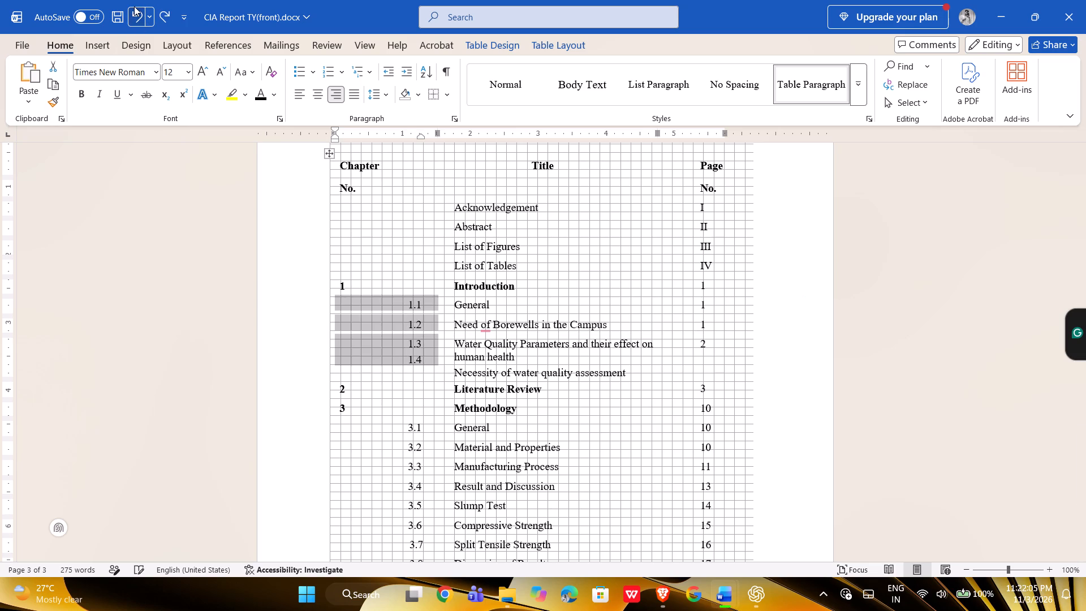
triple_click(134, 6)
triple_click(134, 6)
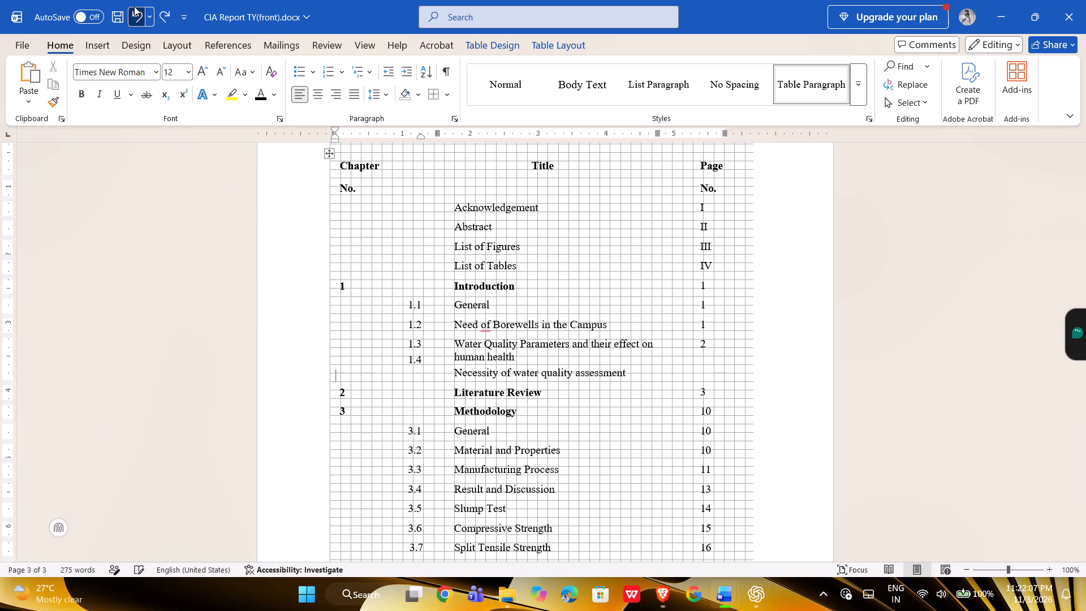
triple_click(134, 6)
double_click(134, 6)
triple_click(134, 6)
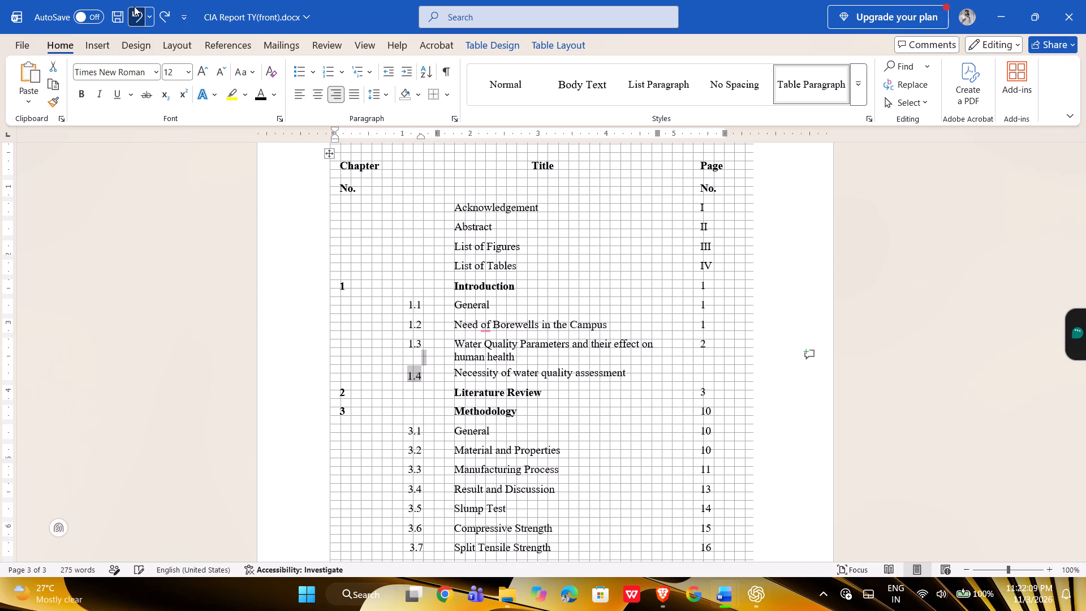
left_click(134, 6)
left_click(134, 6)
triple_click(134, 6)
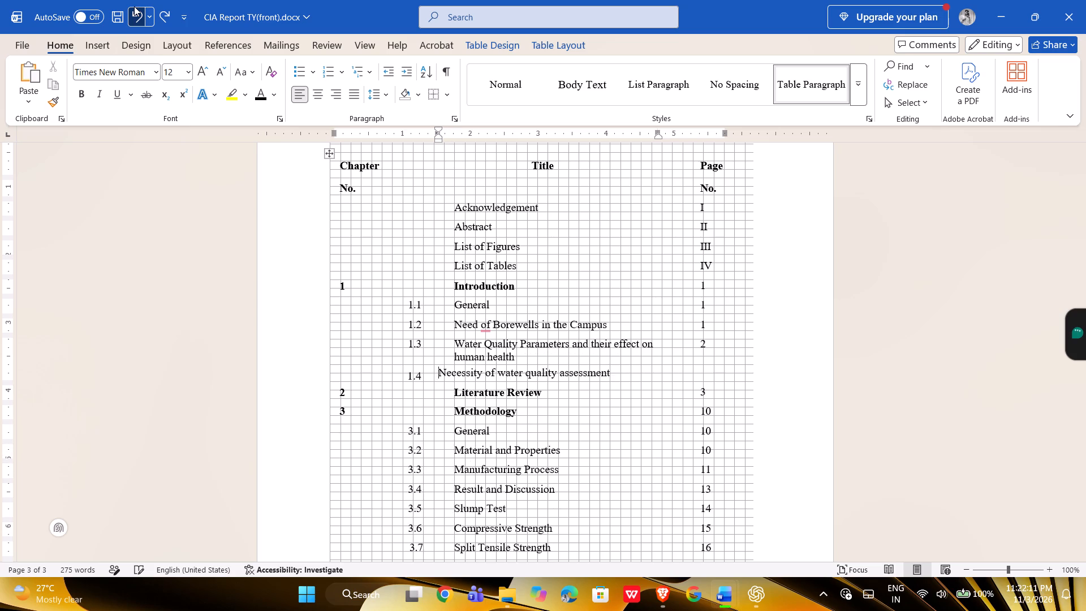
Undo all the edits that added entry 1.4, back to where entry 1.3 reads "Water Quality Parameters and their effect on human health".
triple_click(134, 6)
triple_click(134, 6)
double_click(134, 6)
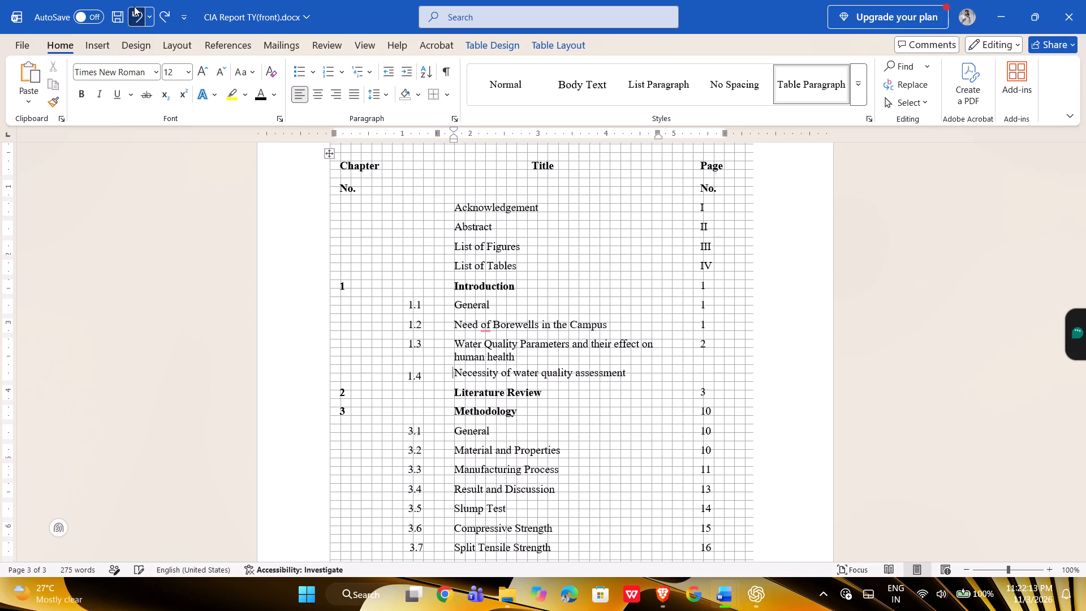
triple_click(134, 6)
triple_click(134, 6)
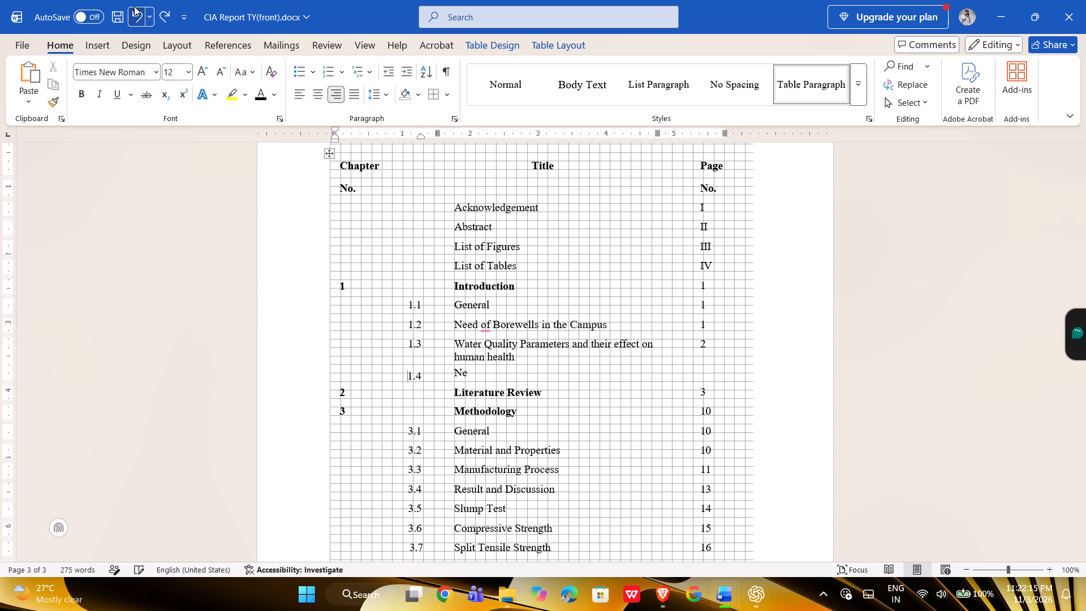
triple_click(134, 6)
triple_click(134, 6)
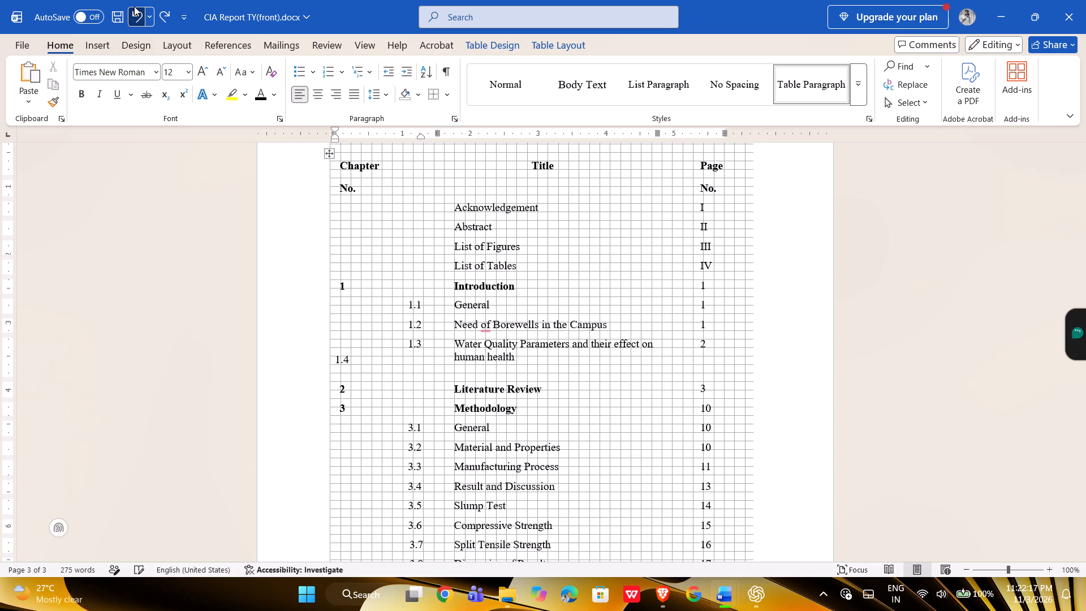
triple_click(134, 6)
triple_click(134, 6)
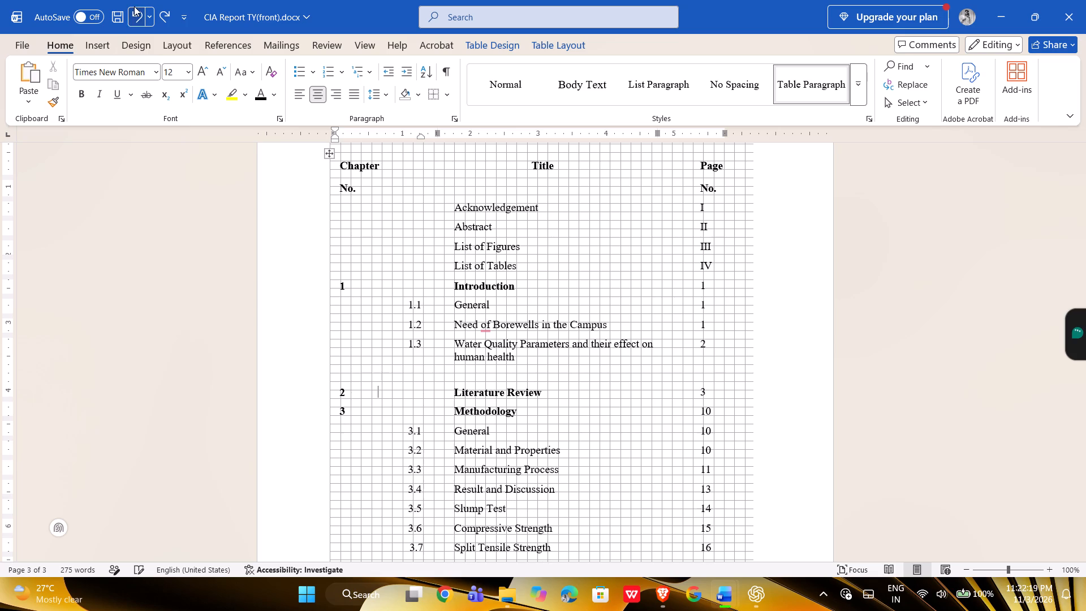
double_click(134, 6)
left_click(134, 6)
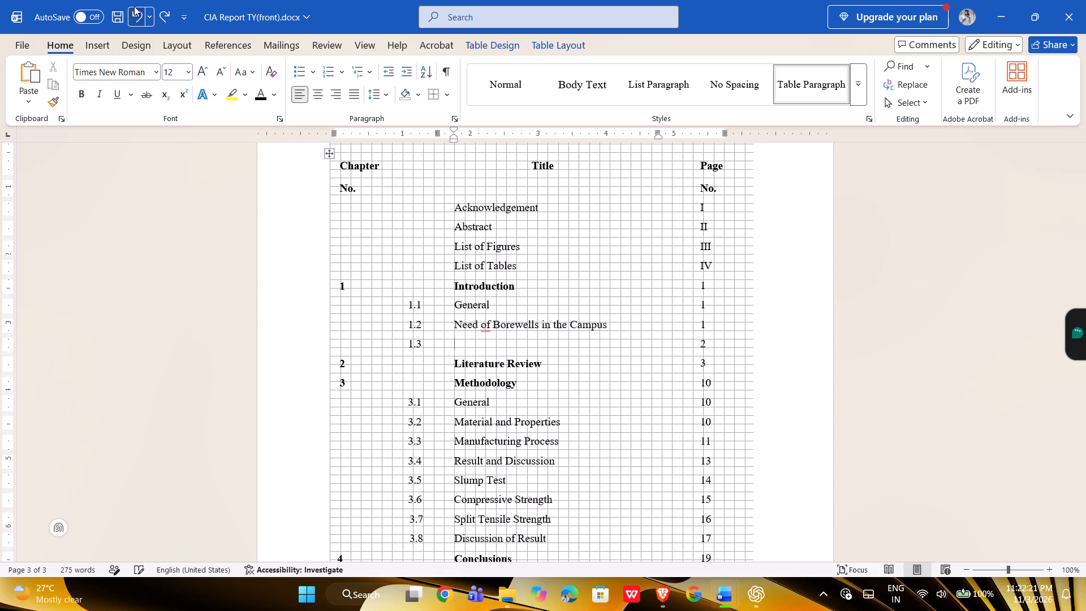
left_click(161, 10)
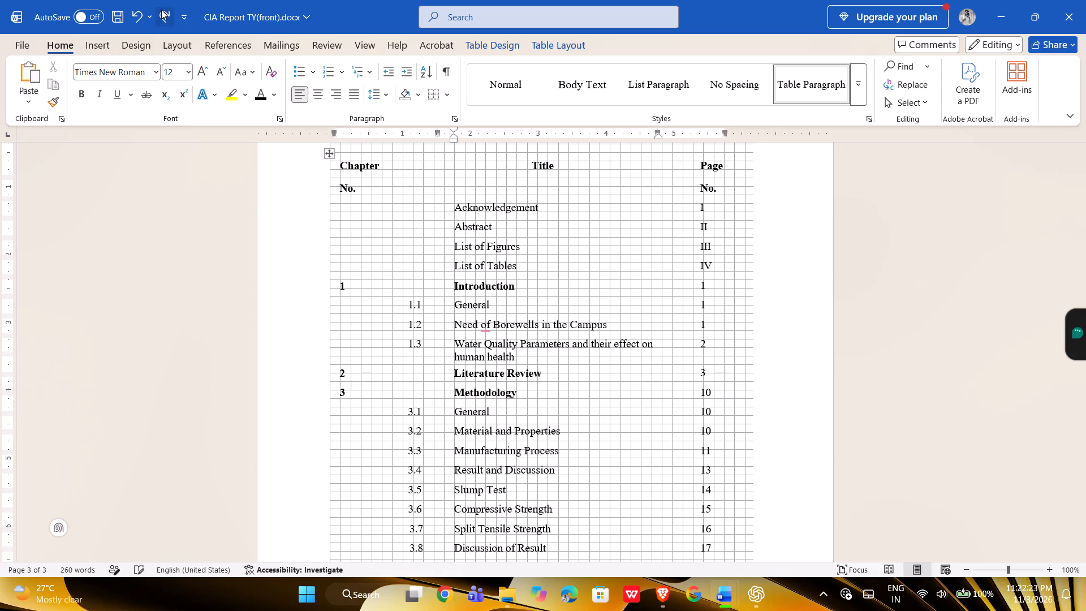
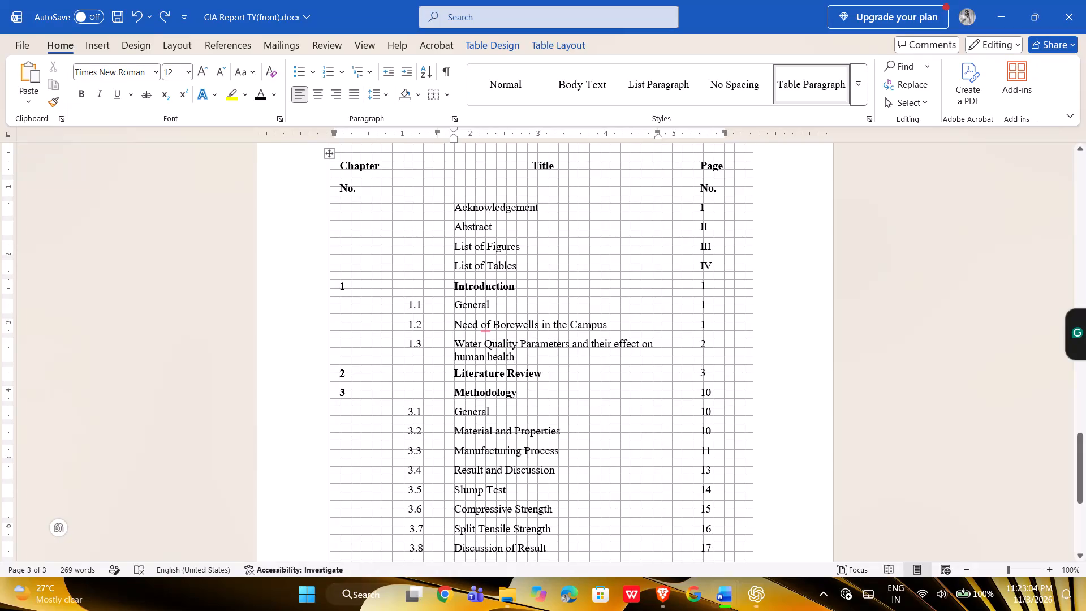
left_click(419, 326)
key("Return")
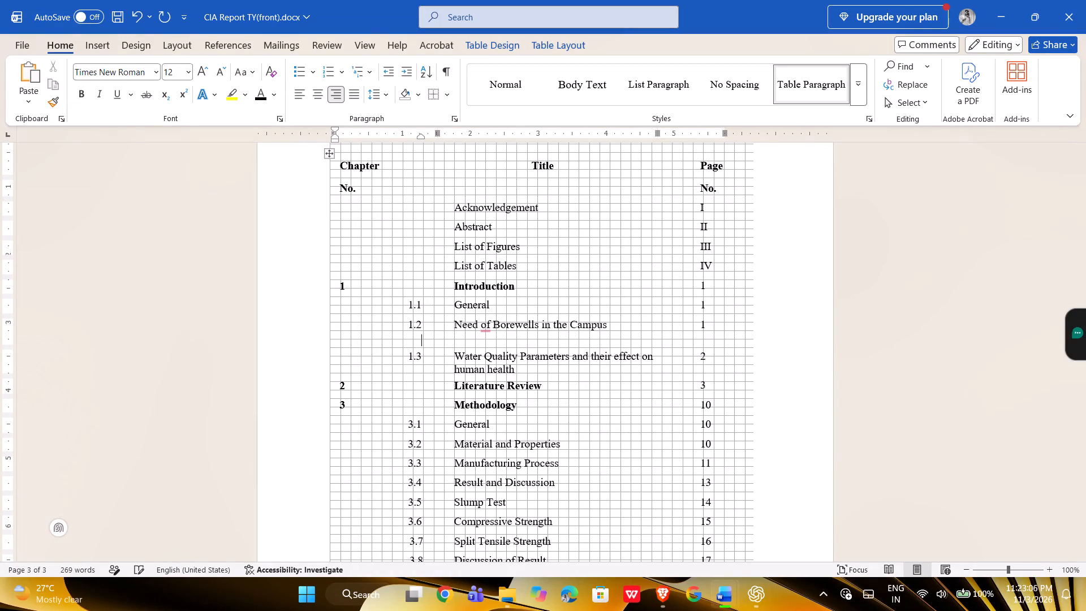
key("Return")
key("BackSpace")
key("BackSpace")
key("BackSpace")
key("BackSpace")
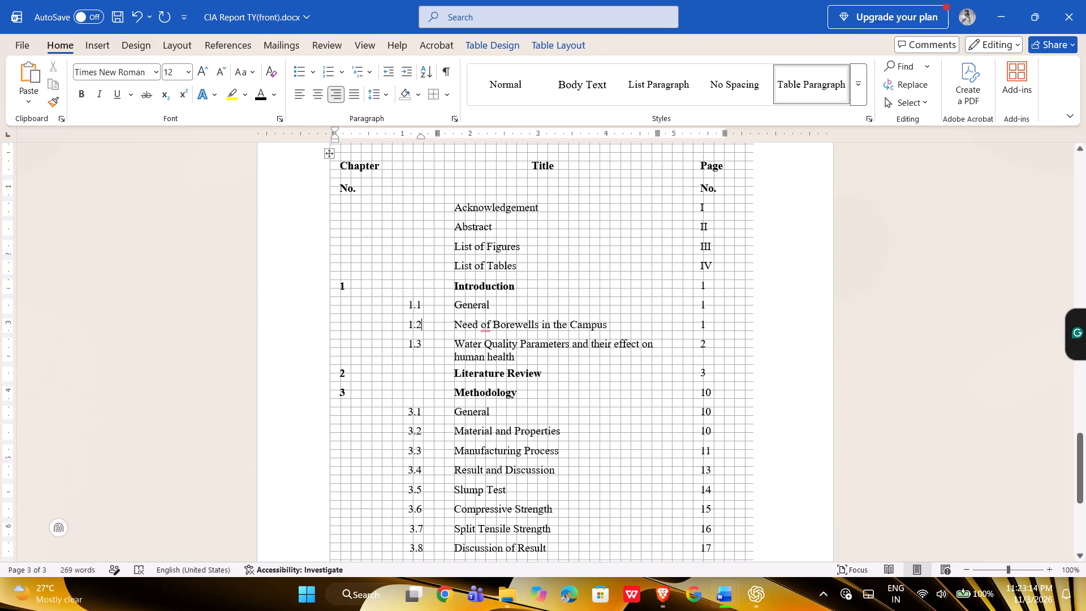
Place the text cursor at the end of the section 1.3 title, after "human health".
left_click(521, 360)
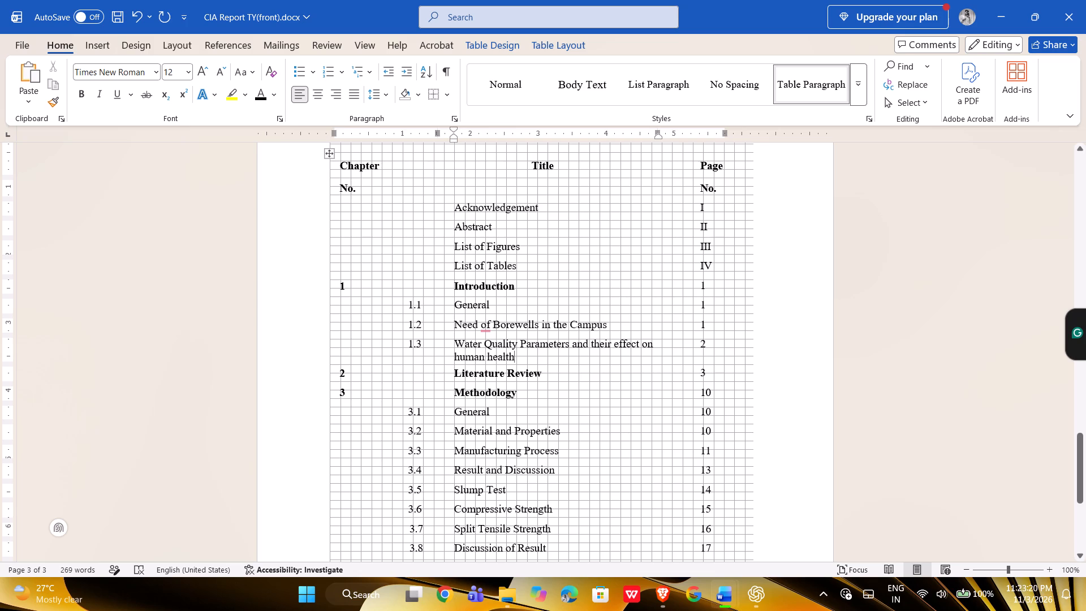
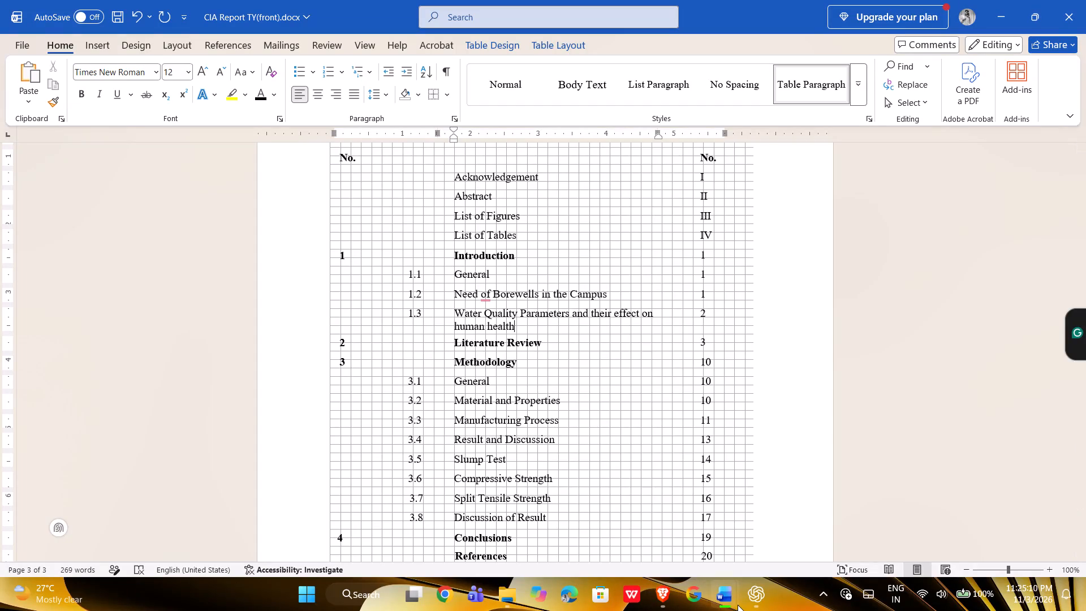
Switch to CIA Report TY(final).docx and examine the chapter 1 headings from Table 1.1 through sections 1.4 and 1.5.
left_click(834, 548)
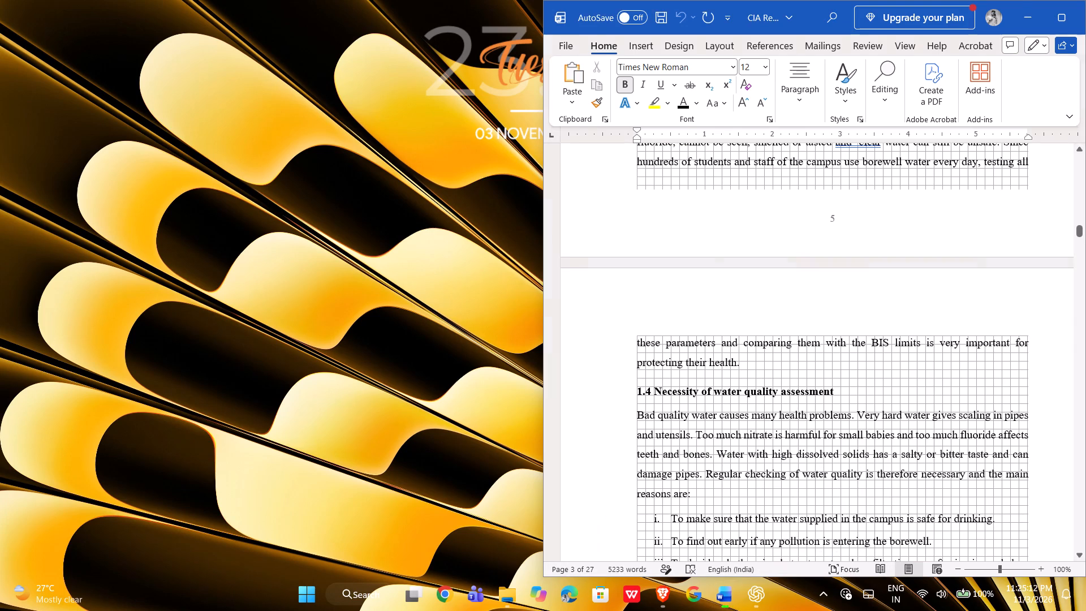
scroll(600, 491, "down", 3)
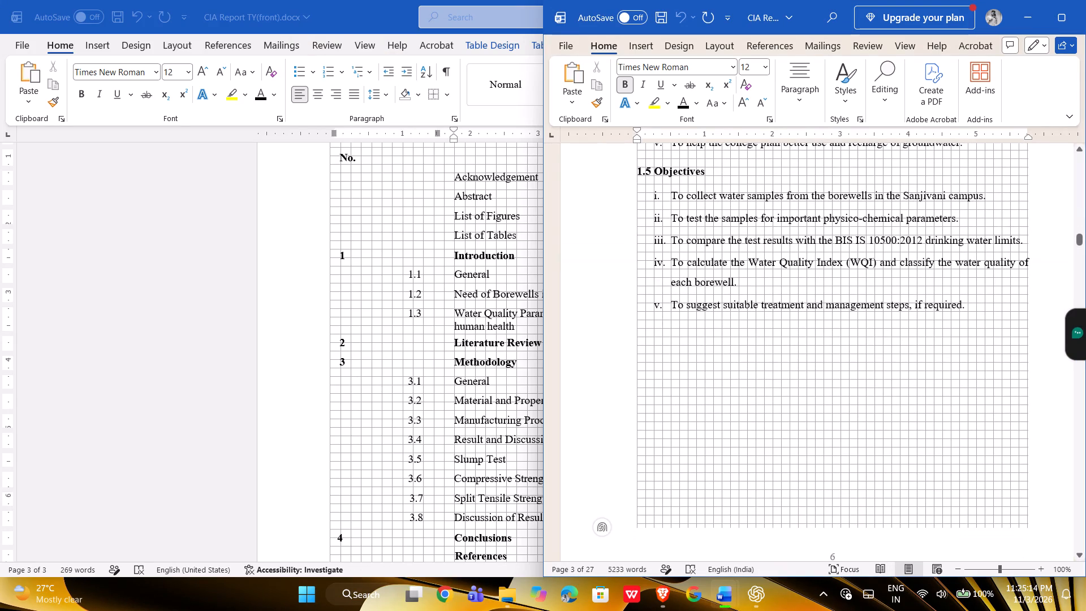
scroll(600, 491, "down", 2)
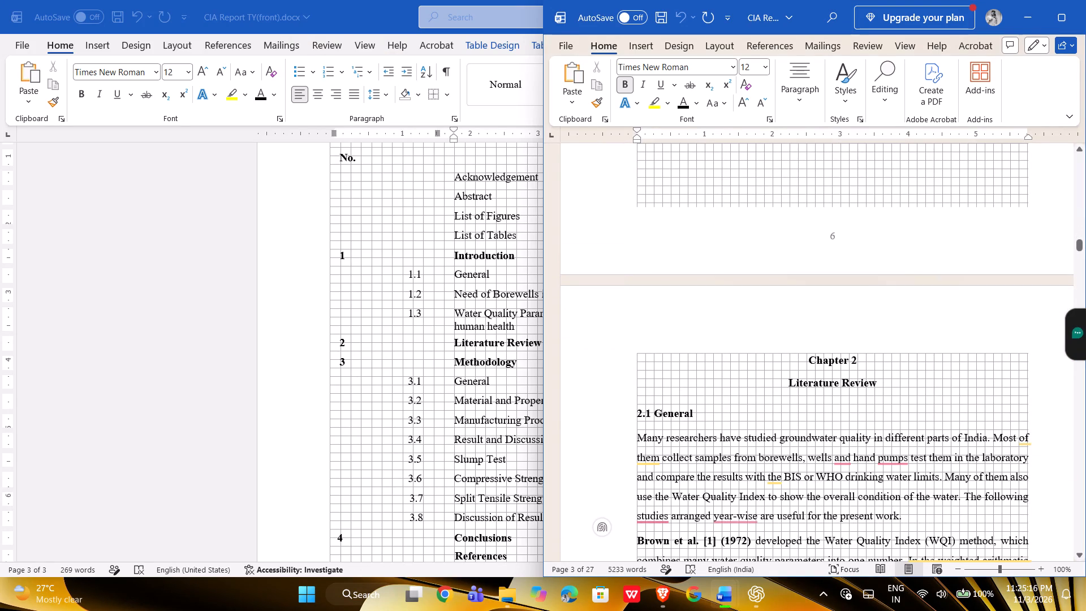
scroll(600, 491, "up", 4)
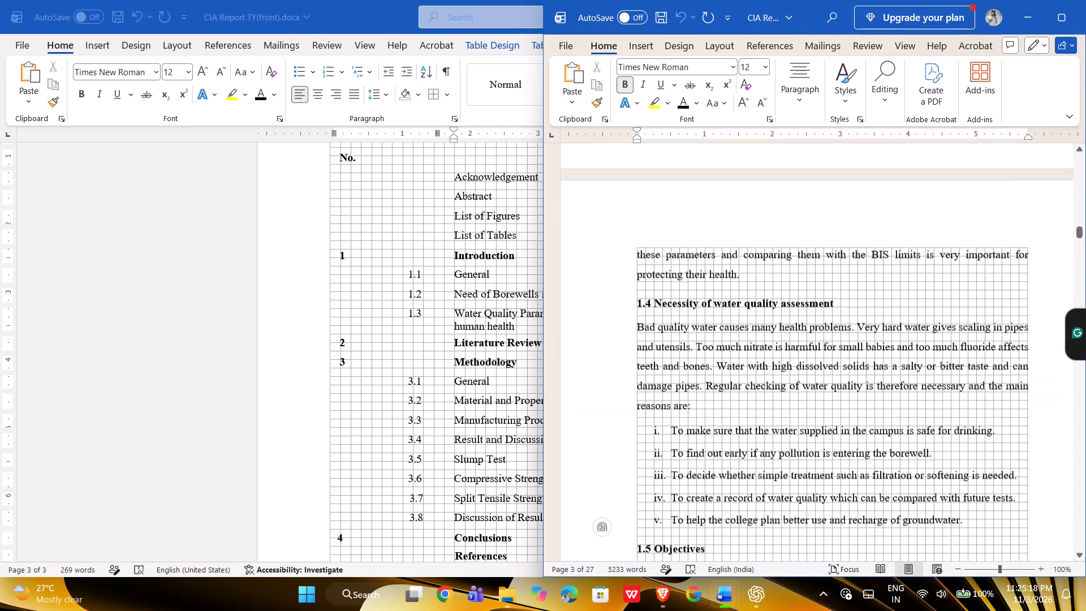
scroll(600, 491, "up", 3)
scroll(600, 491, "down", 1)
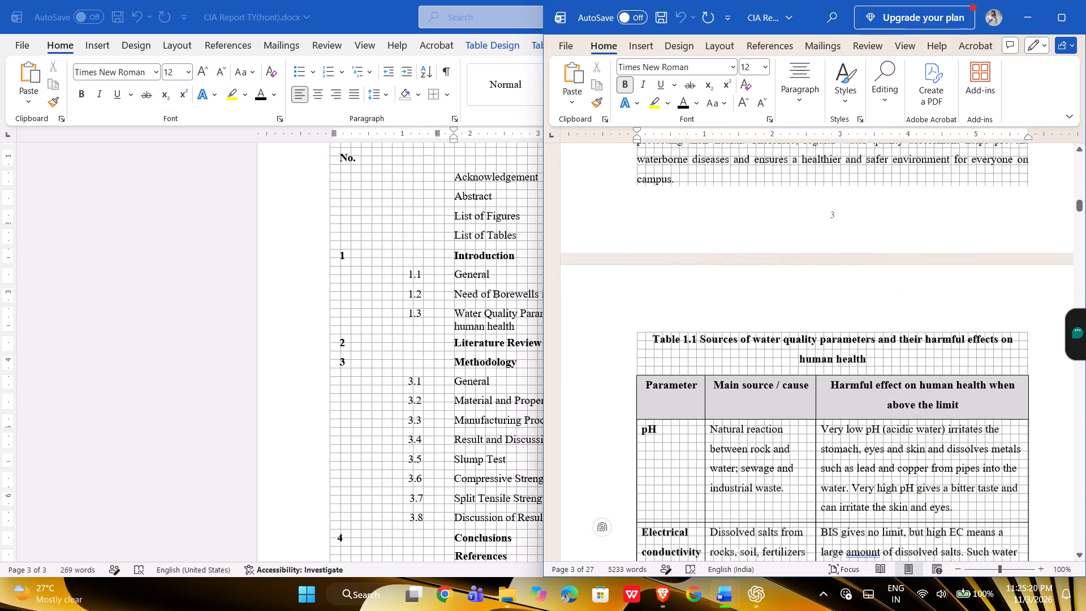
scroll(600, 491, "down", 6)
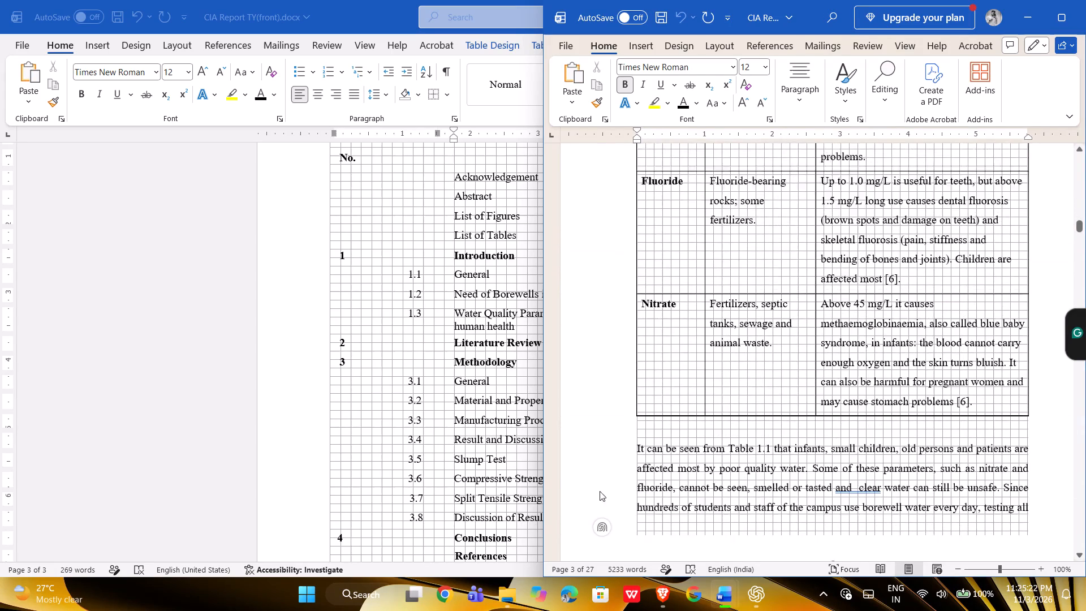
scroll(600, 491, "down", 3)
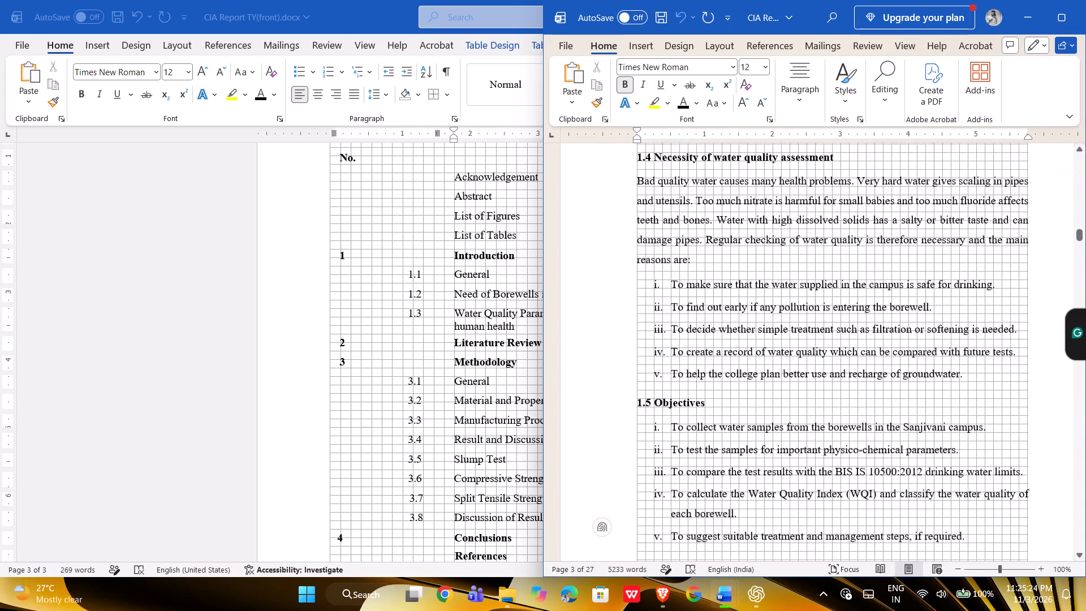
scroll(600, 491, "down", 1)
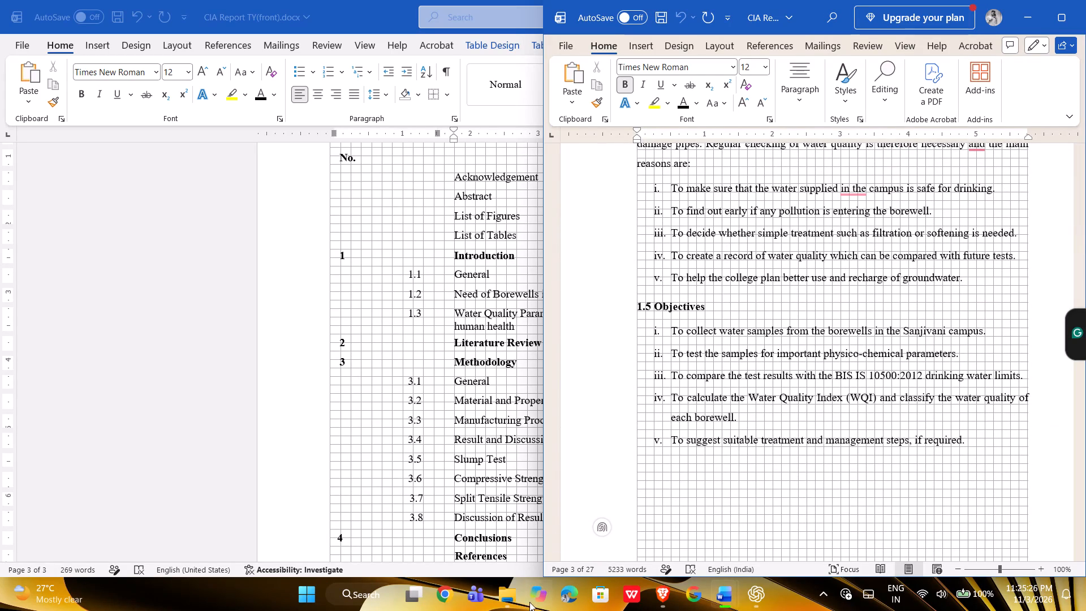
Switch to the Downloads folder in File Explorer and open Report (Front Page) R1.docx from the files dated earlier this year.
left_click(507, 602)
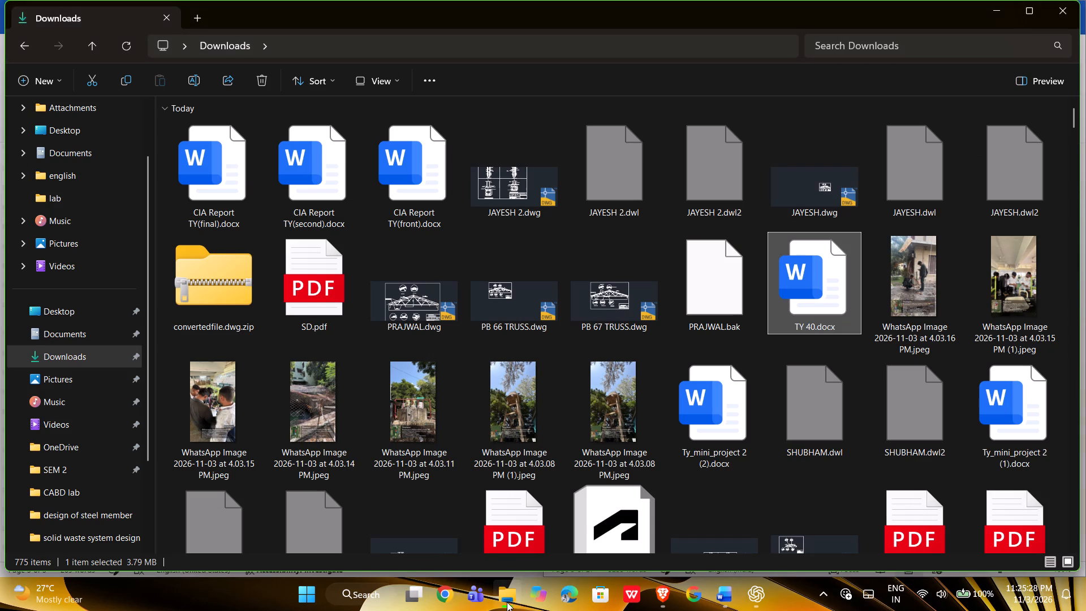
scroll(686, 500, "down", 3)
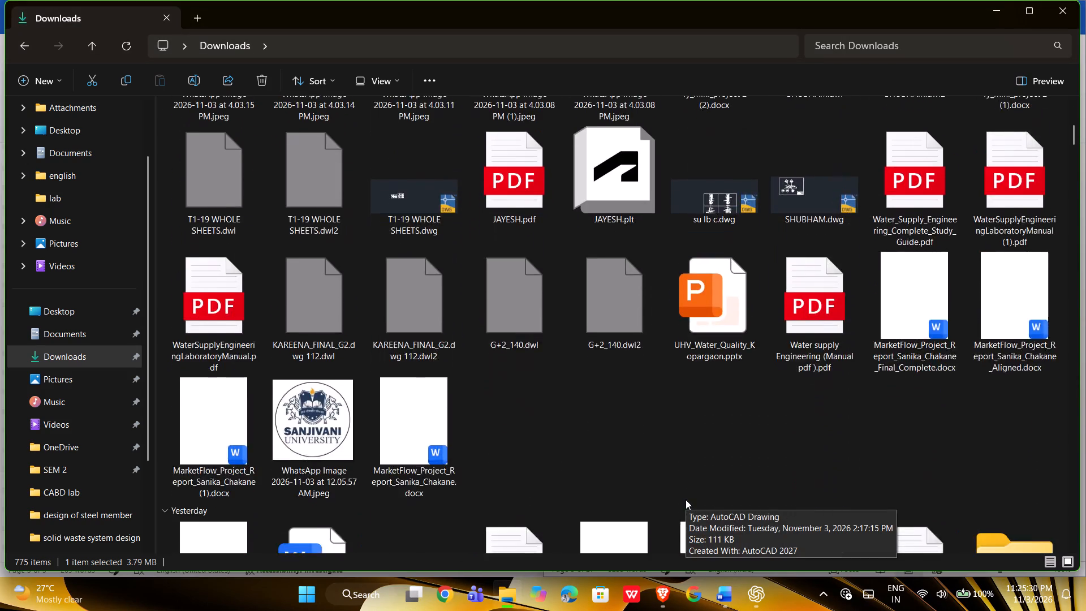
scroll(686, 500, "down", 3)
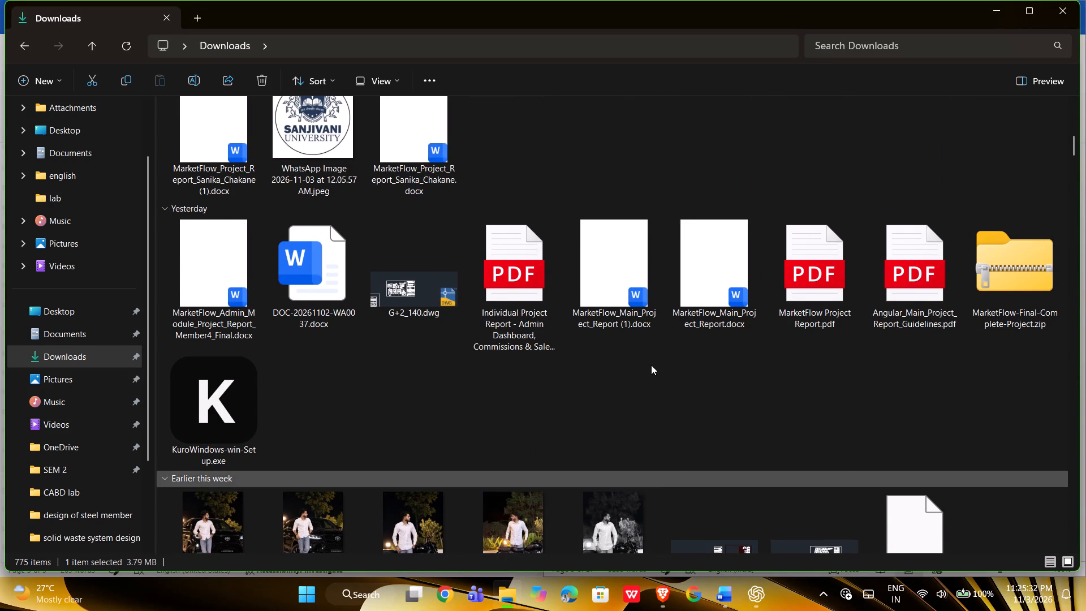
scroll(651, 365, "down", 4)
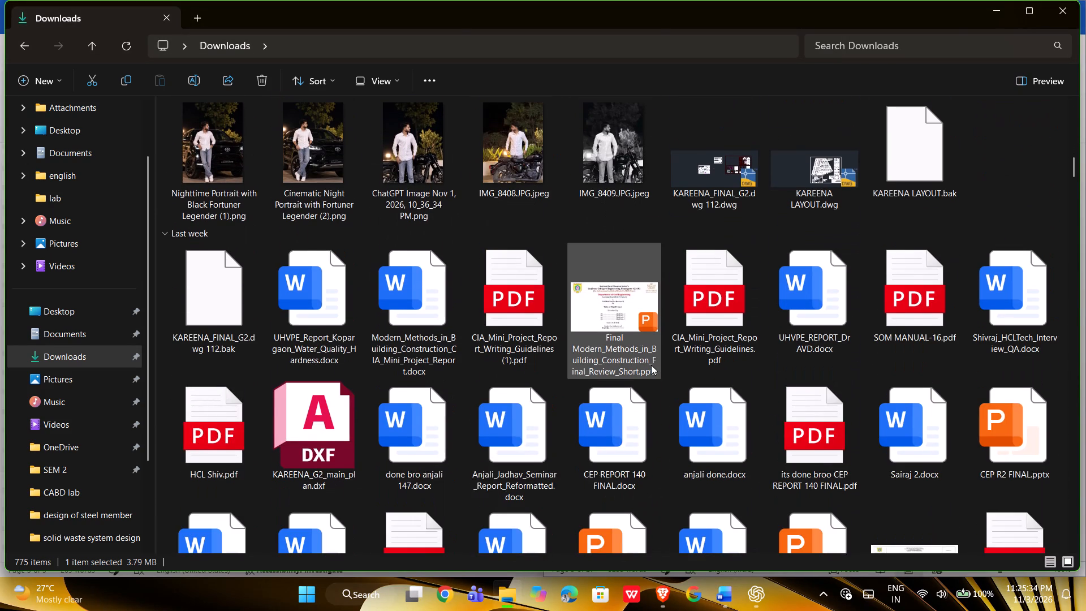
scroll(651, 365, "down", 7)
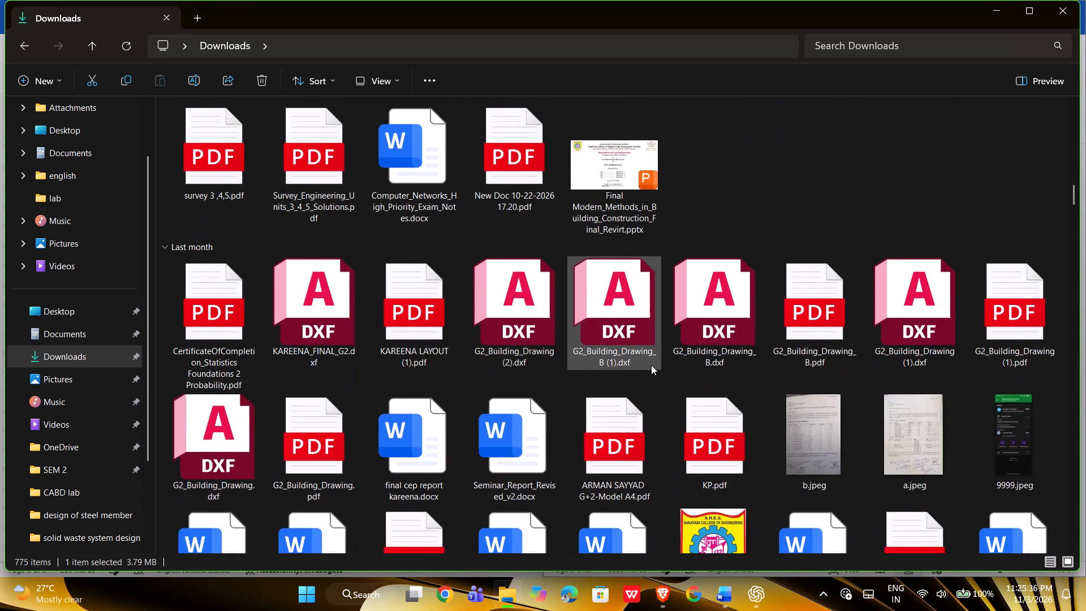
scroll(651, 365, "down", 6)
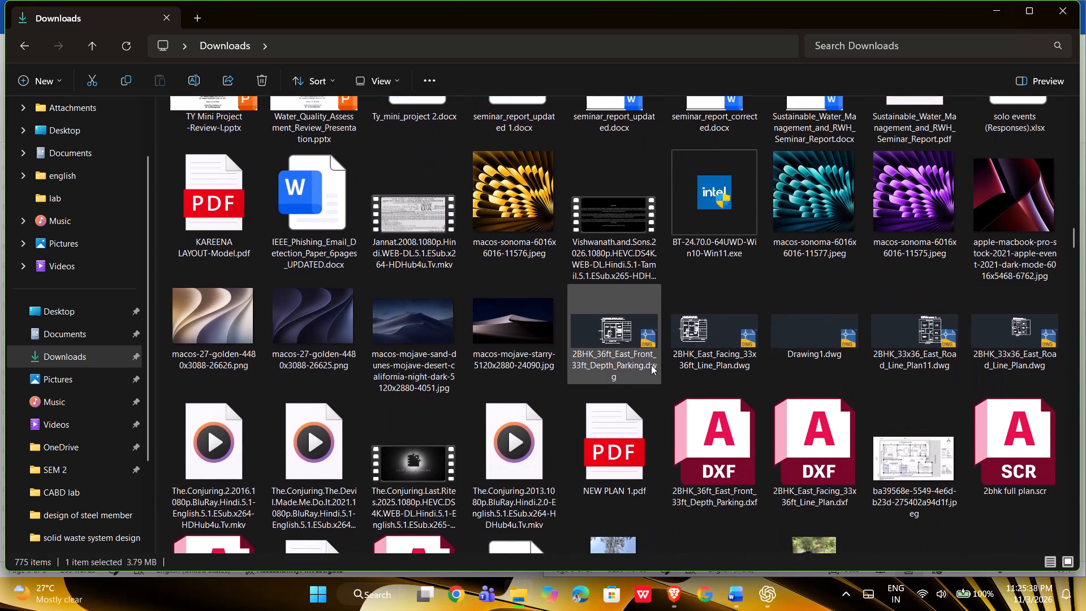
scroll(651, 365, "down", 2)
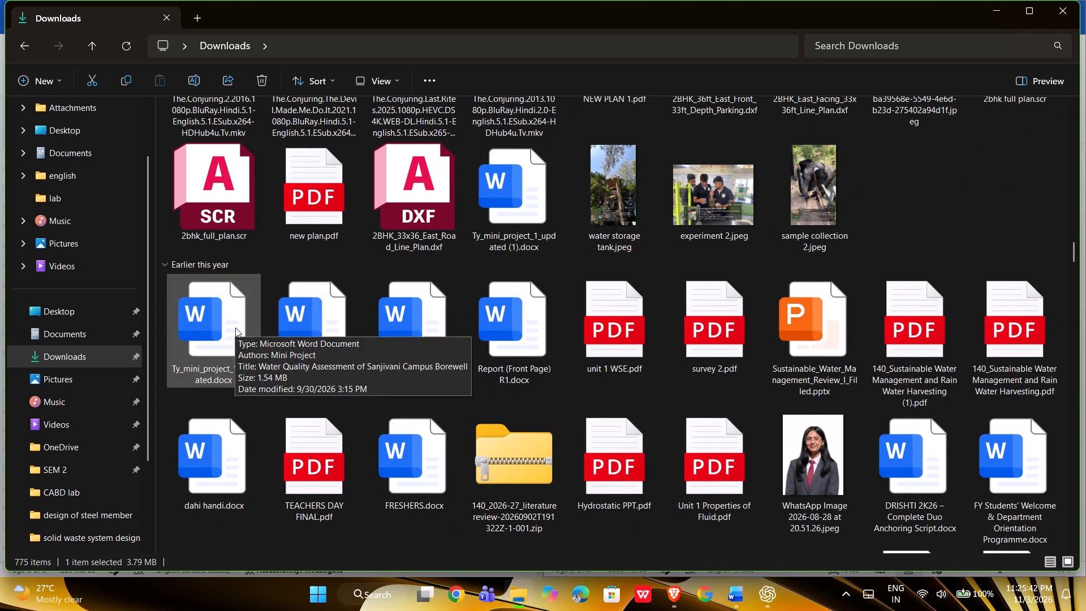
left_click(494, 341)
key("Return")
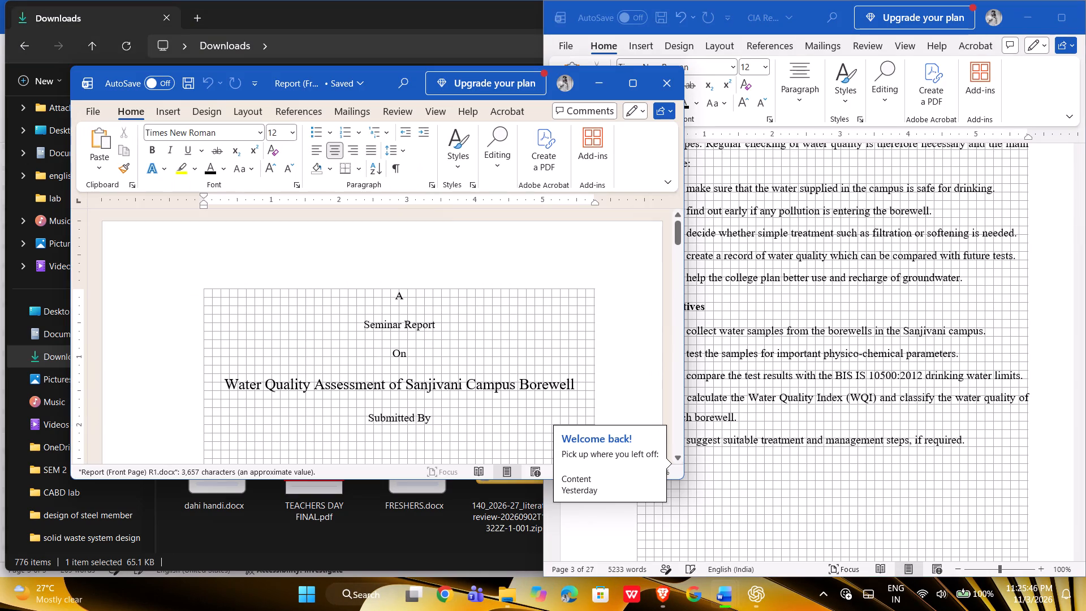
Examine the contents page of Report (Front Page) R1, checking how the chapter and subsection entries are listed.
scroll(510, 354, "down", 3)
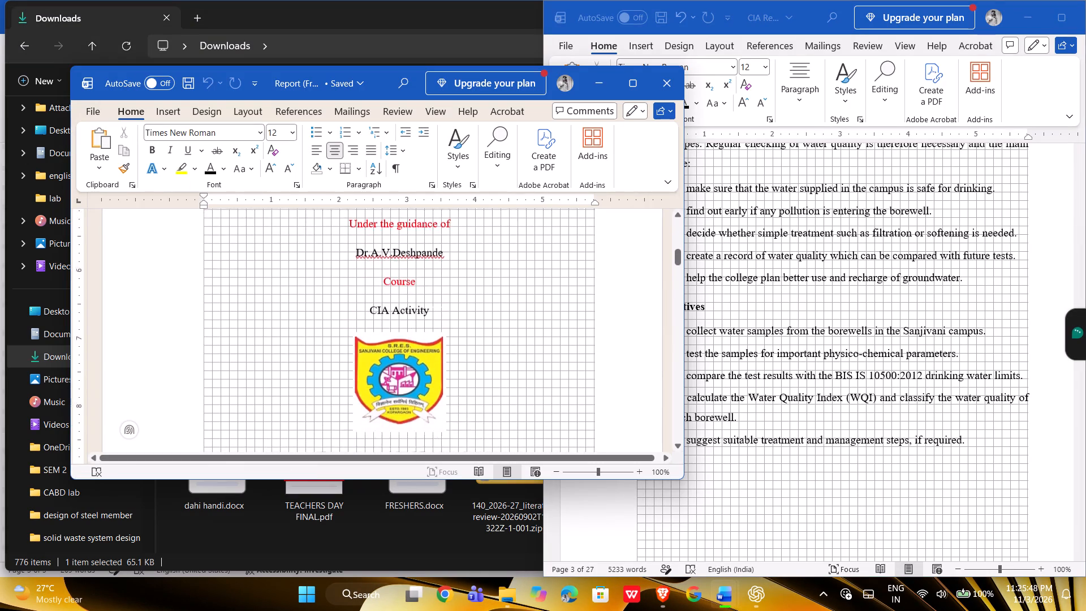
scroll(510, 354, "down", 5)
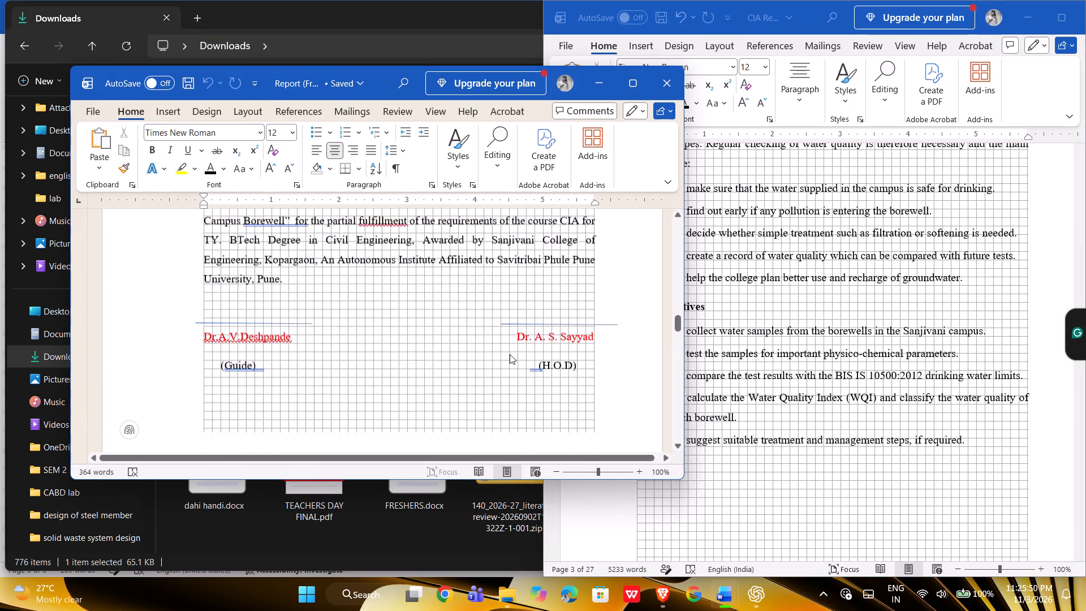
scroll(510, 354, "down", 3)
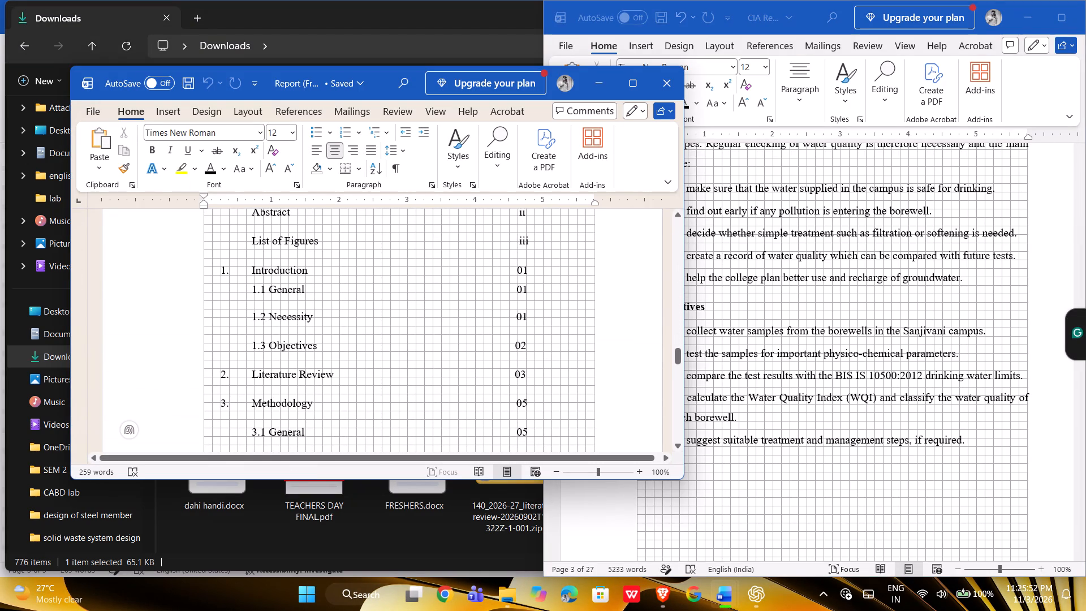
scroll(510, 354, "up", 2)
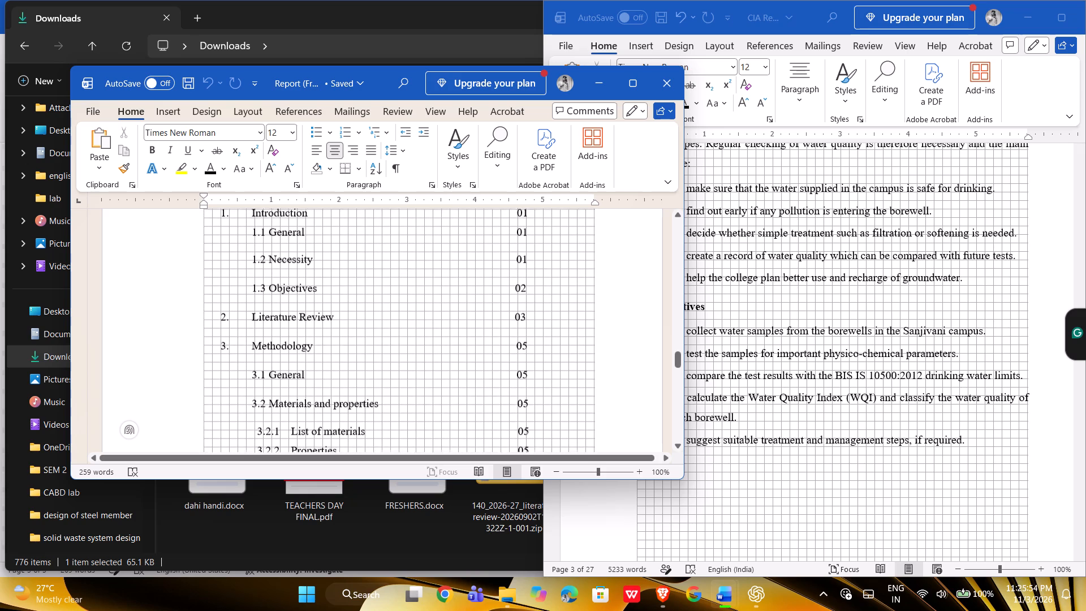
scroll(510, 354, "up", 2)
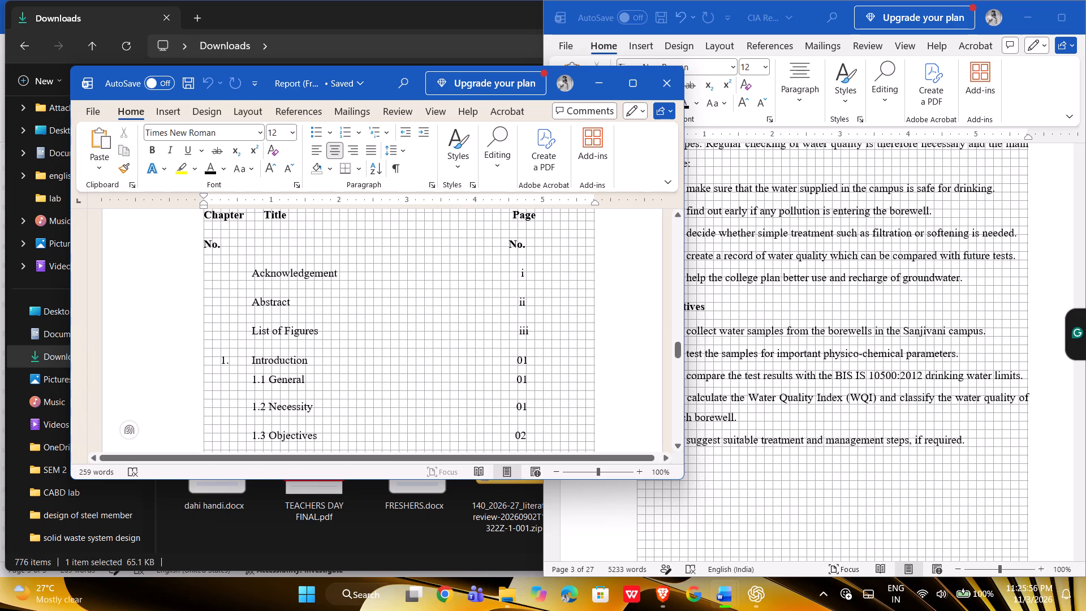
scroll(510, 354, "down", 2)
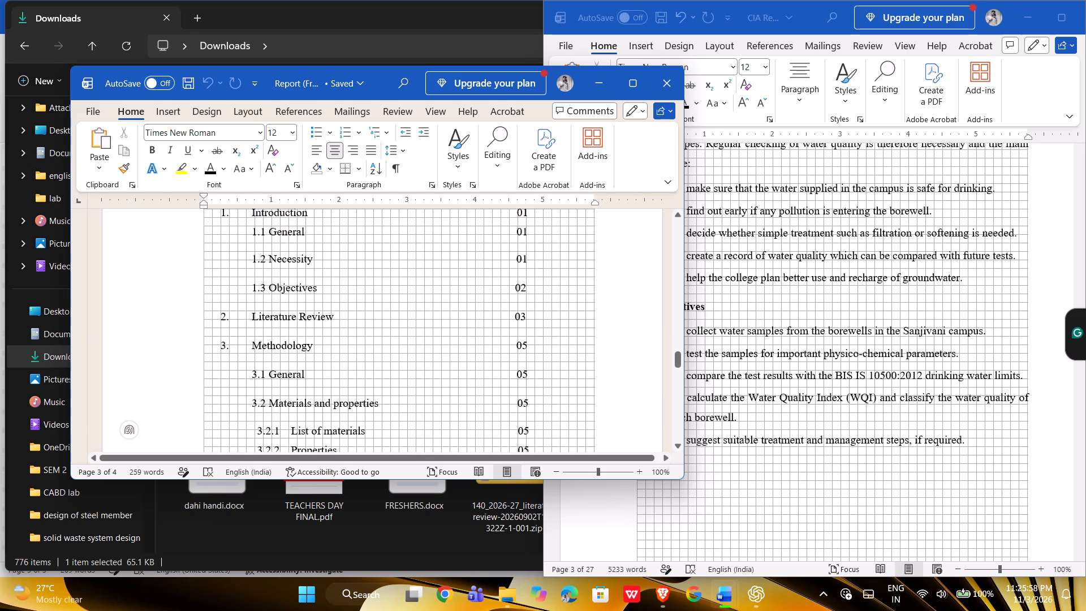
scroll(510, 354, "down", 1)
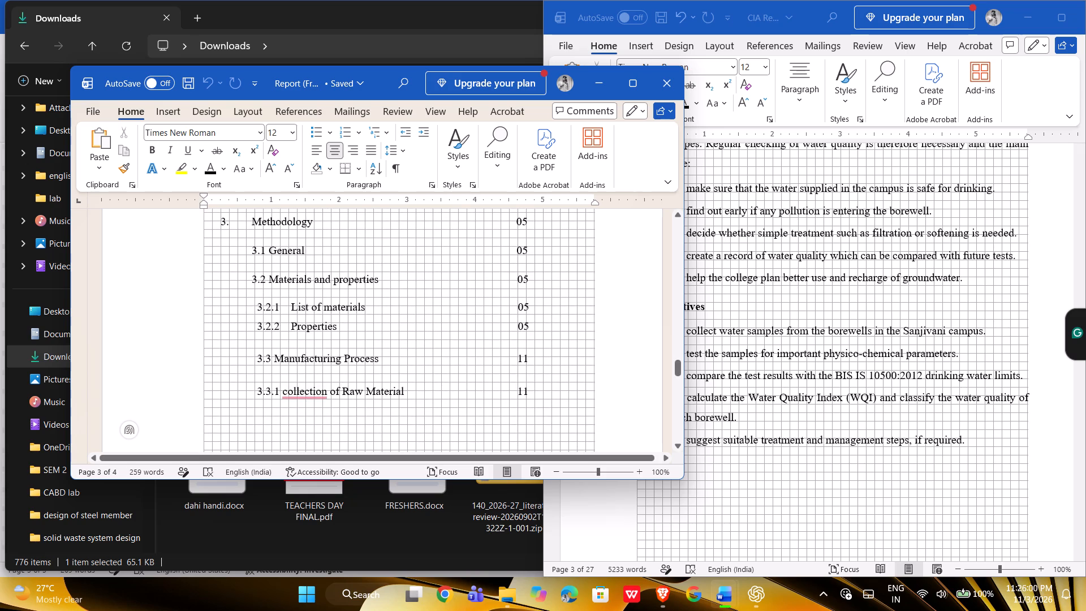
scroll(510, 354, "down", 2)
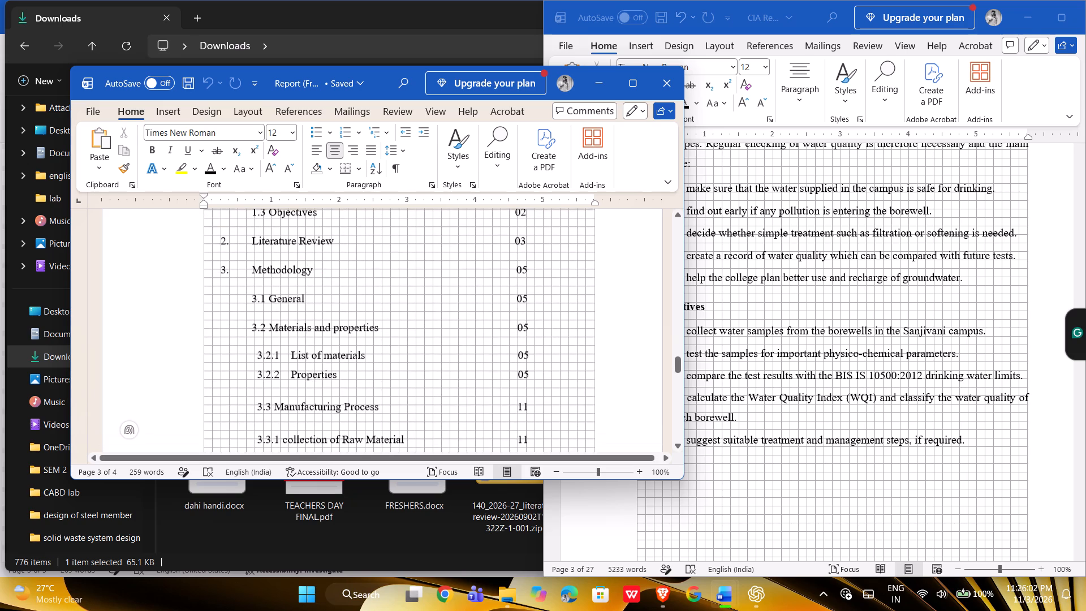
scroll(510, 354, "down", 4)
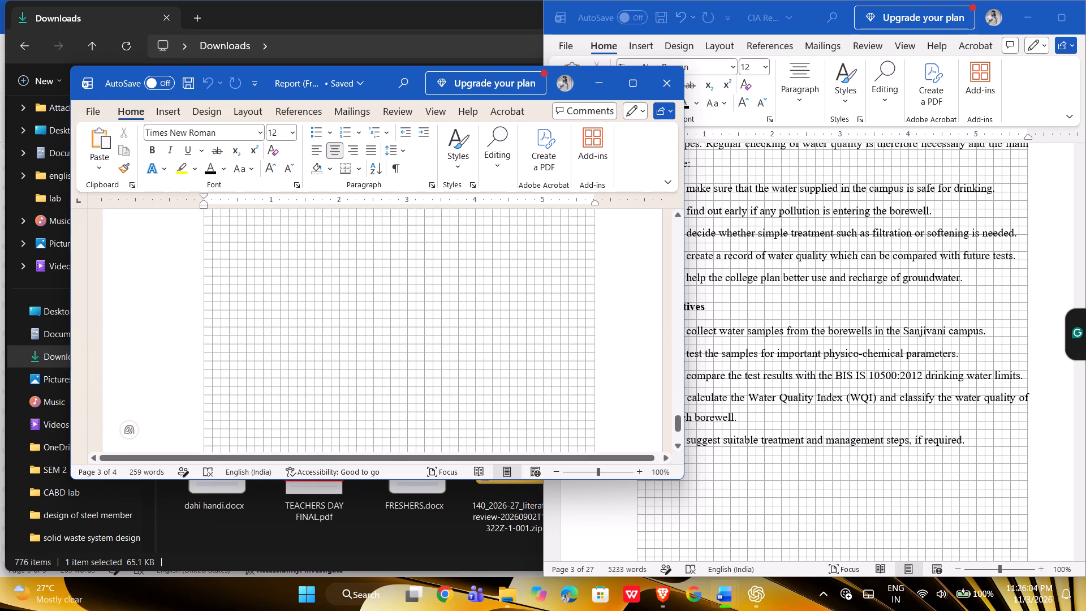
scroll(510, 354, "down", 2)
scroll(510, 354, "up", 4)
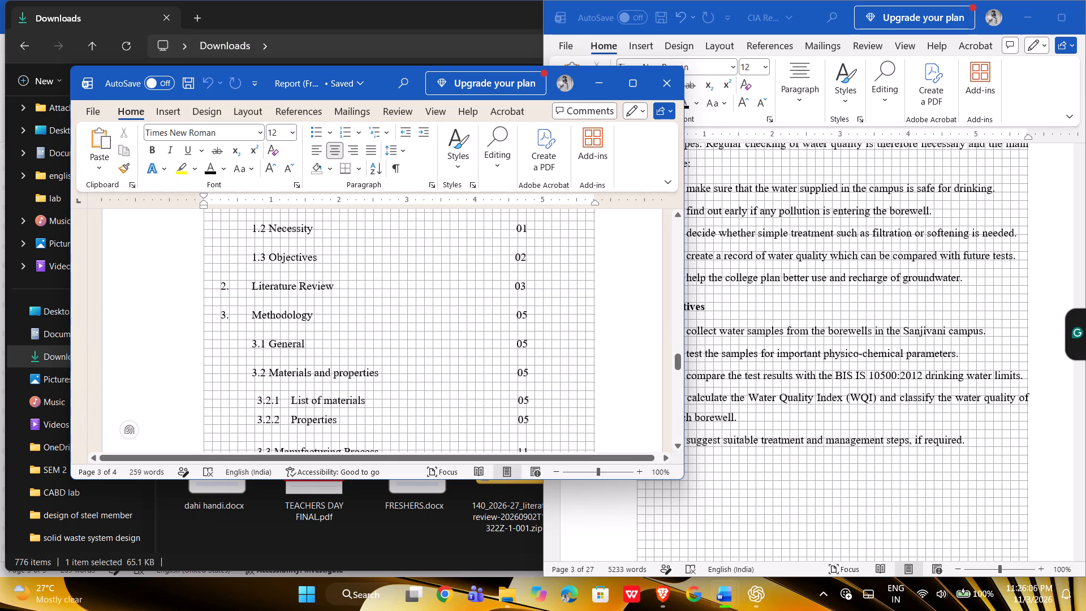
scroll(510, 354, "up", 1)
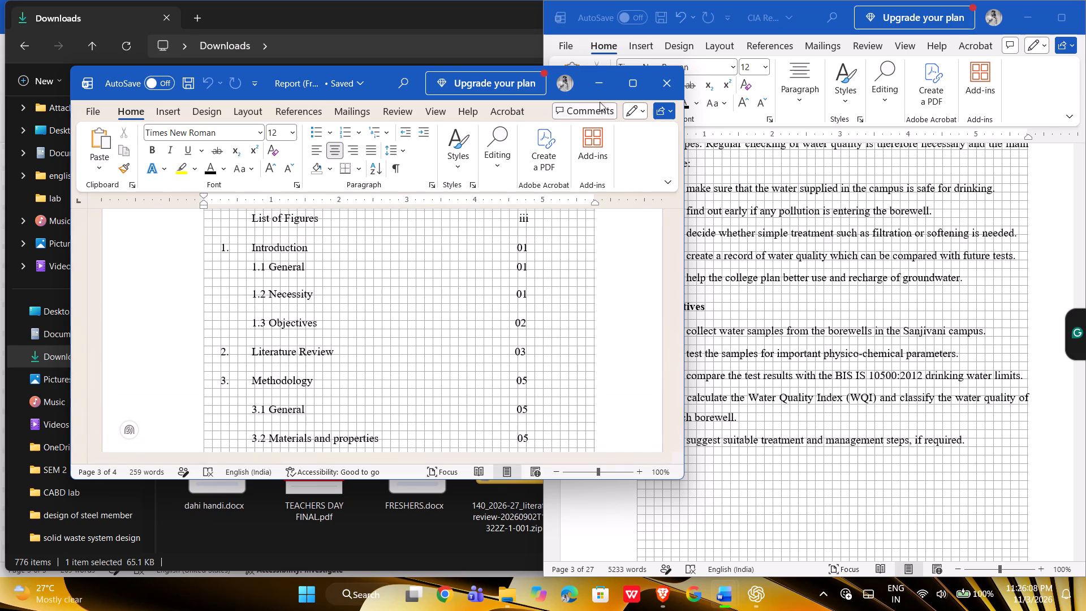
Minimise the Report (Front Page) R1 and CIA Report TY(final) documents and close the Downloads folder to return to CIA Report TY(front).docx.
left_click(598, 85)
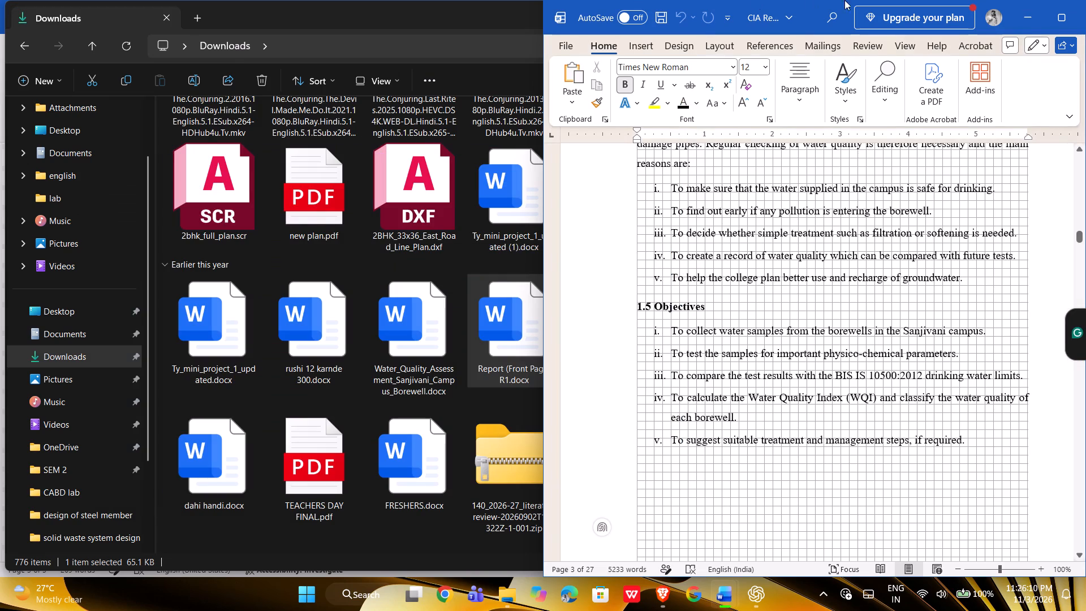
left_click(1025, 11)
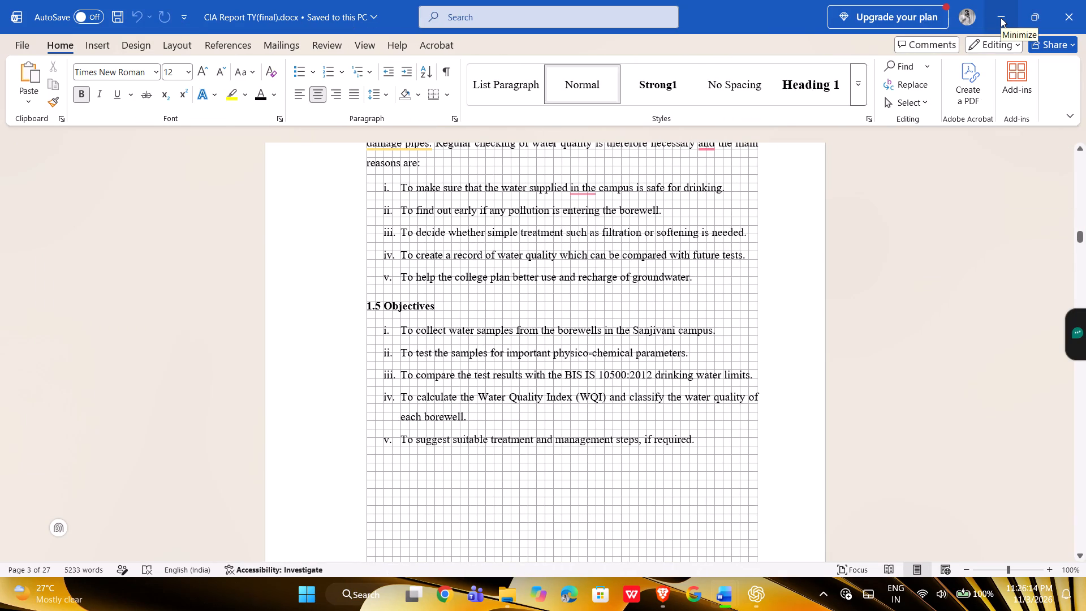
left_click(1001, 18)
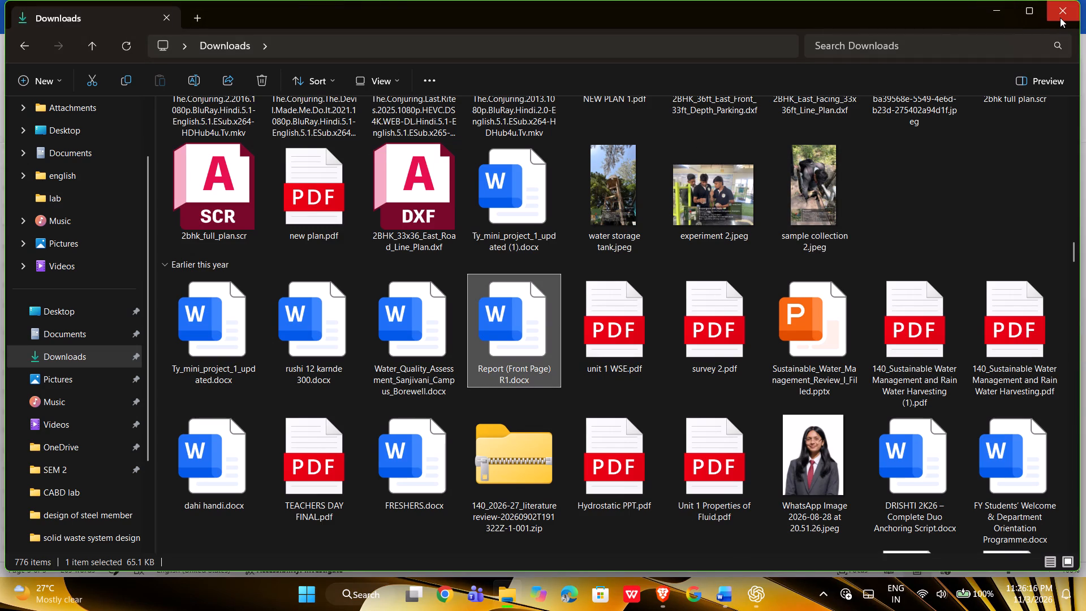
left_click(1060, 18)
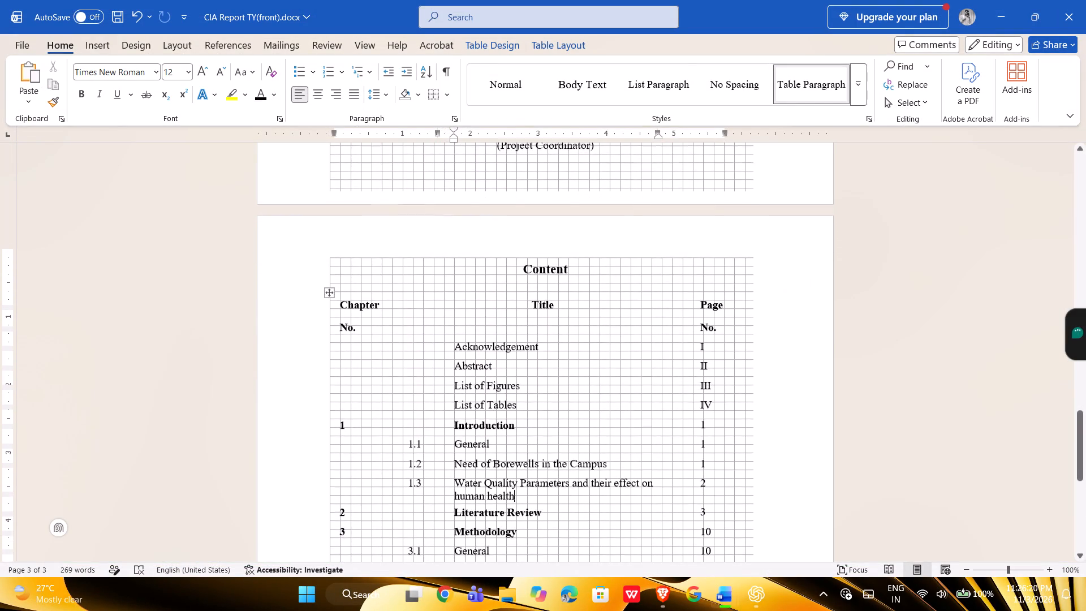
Look over the Content table in CIA Report TY(front).docx from the Introduction entries to Photo Gallery, and minimise the document.
scroll(815, 347, "down", 4)
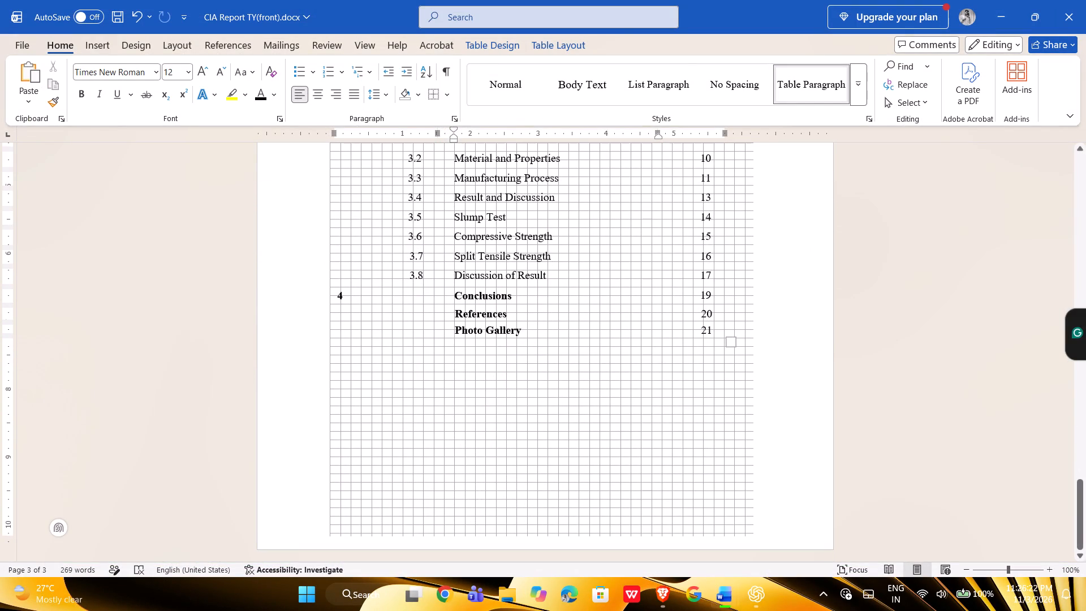
scroll(815, 347, "down", 2)
scroll(815, 347, "up", 8)
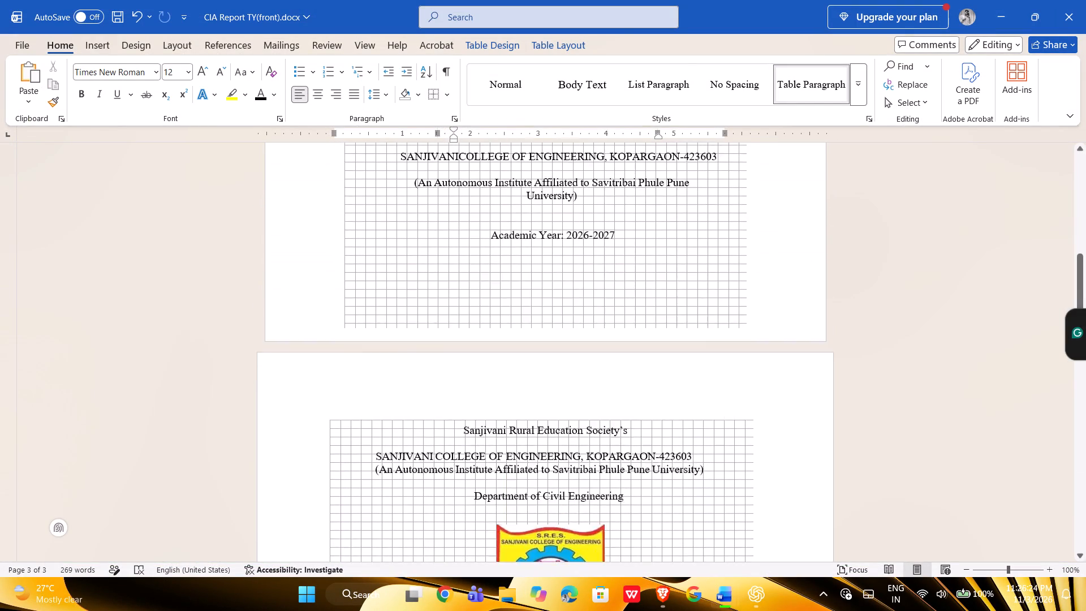
scroll(815, 347, "up", 4)
scroll(815, 347, "down", 8)
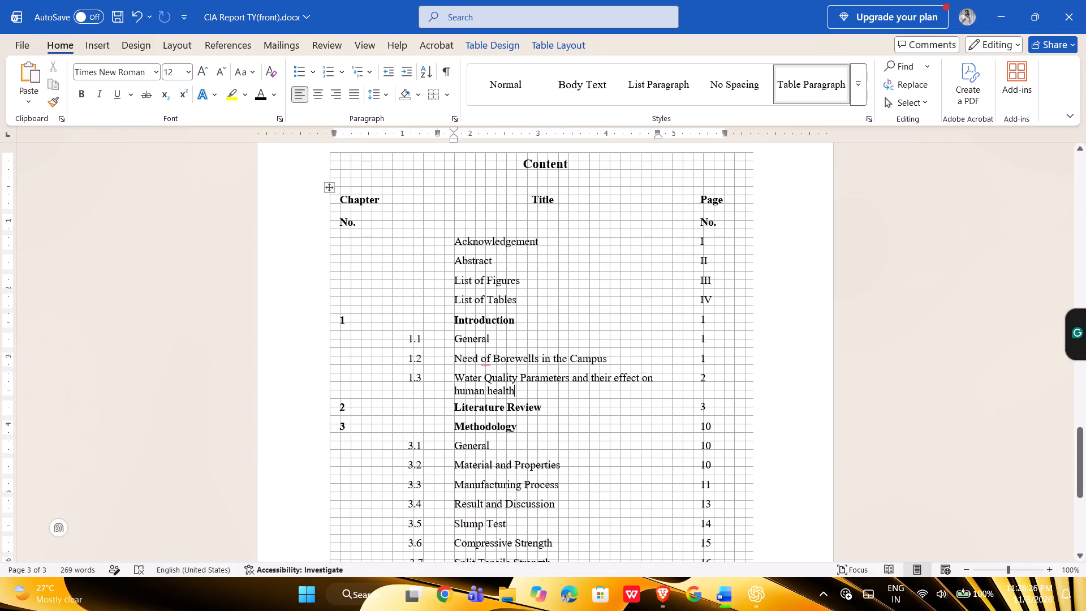
left_click(991, 0)
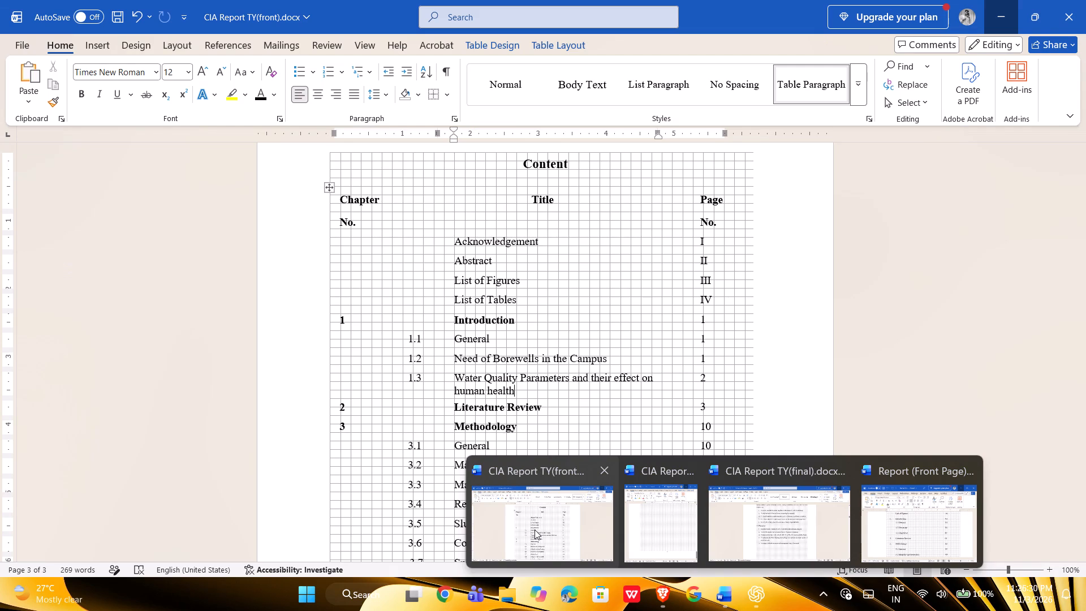
Return to CIA Report TY(front).docx and look over the Content table down to the Photo Gallery entry.
left_click(535, 530)
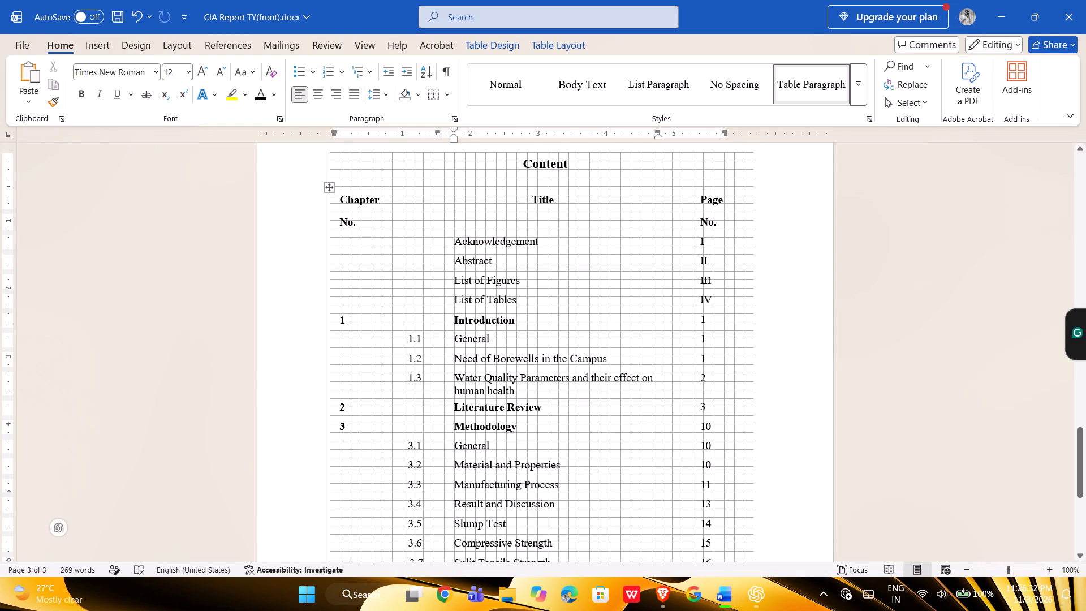
scroll(597, 482, "down", 5)
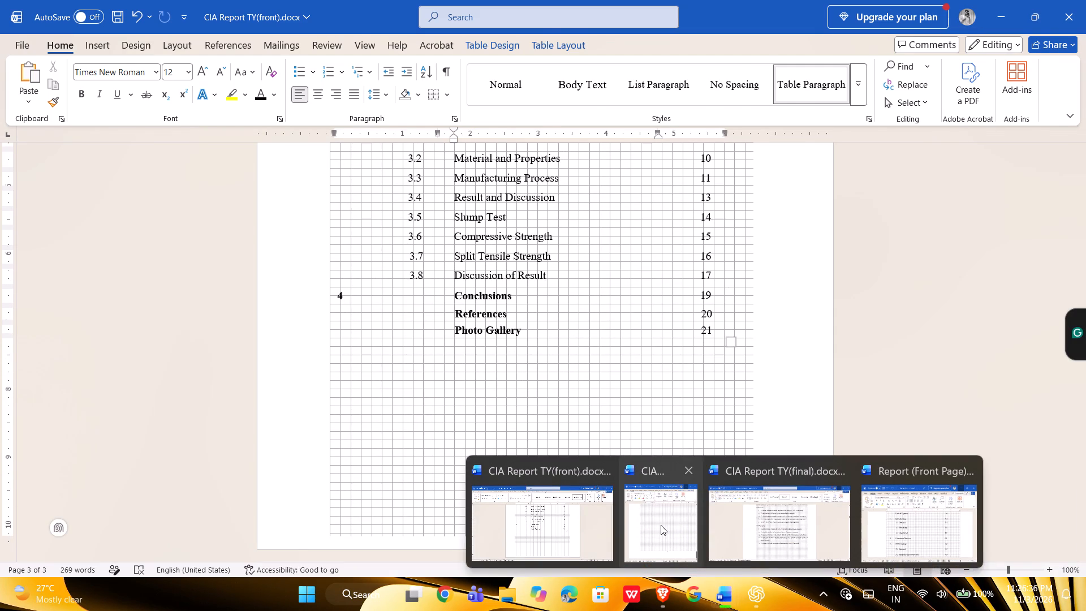
Examine the List of Figures and the table captions list in the other open CIA Report document, and minimise both report windows.
left_click(661, 525)
scroll(697, 425, "up", 2)
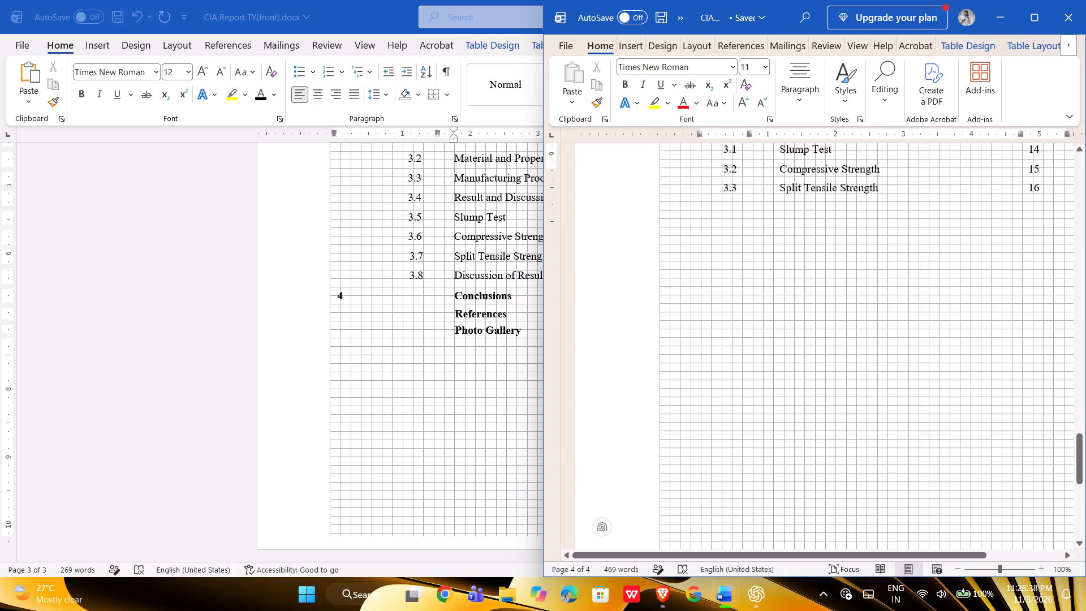
scroll(697, 425, "up", 3)
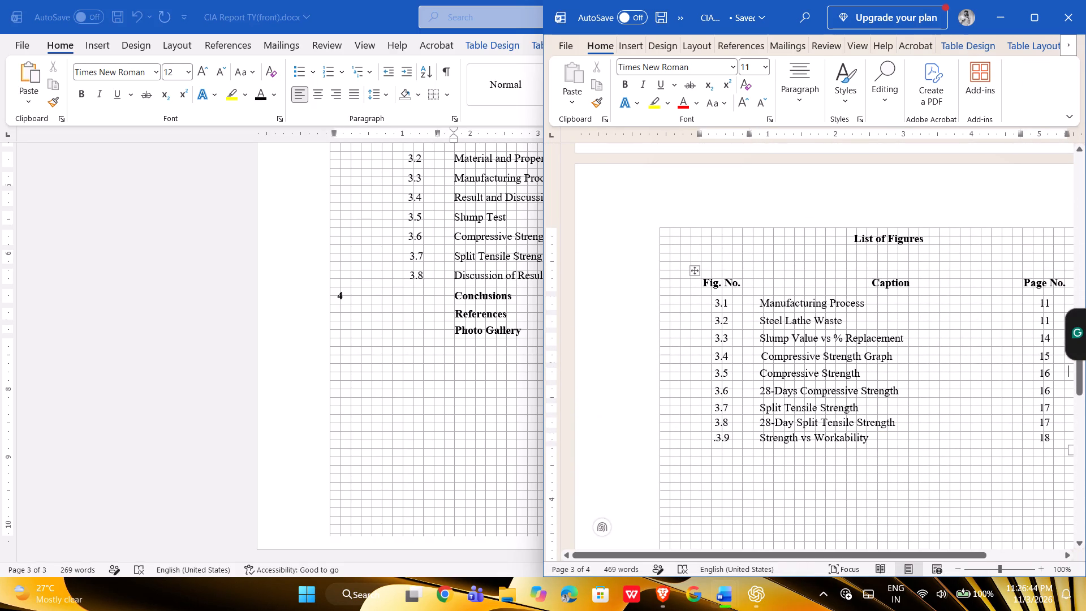
scroll(869, 435, "down", 1)
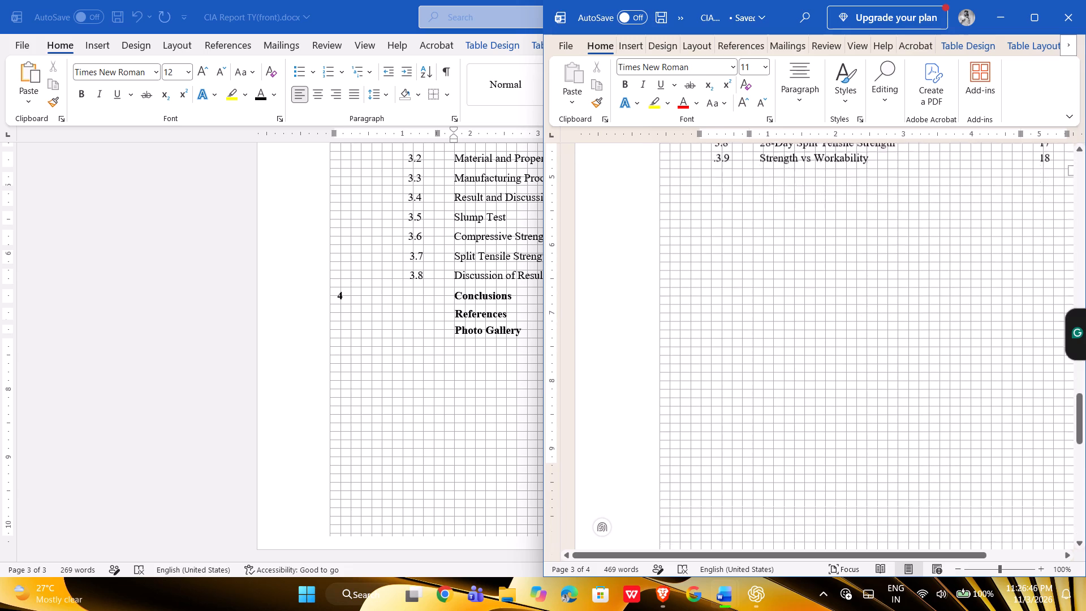
scroll(869, 435, "down", 1)
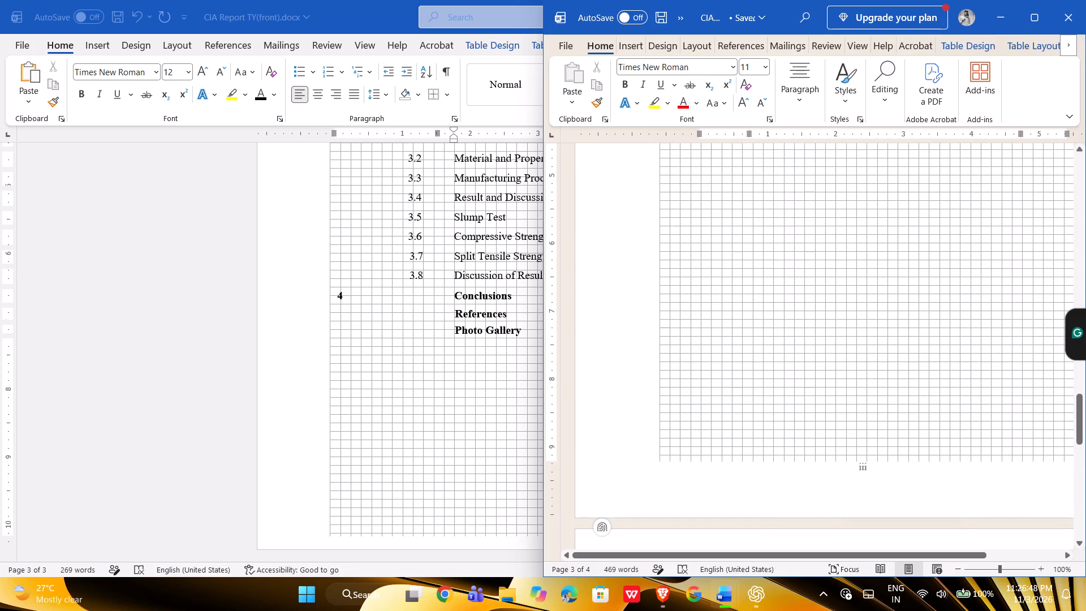
scroll(869, 435, "down", 2)
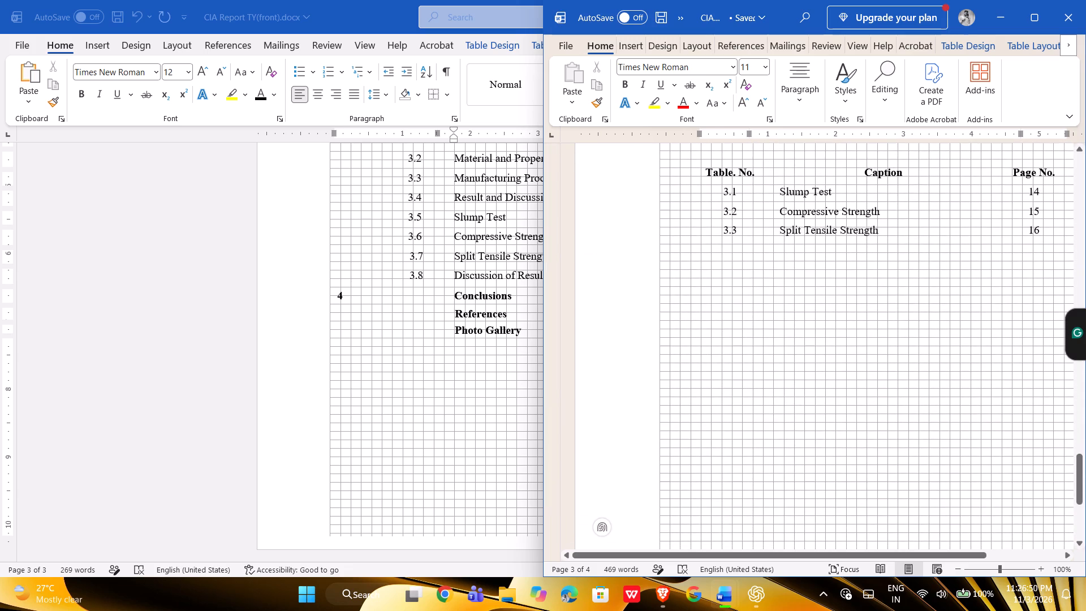
scroll(869, 435, "up", 4)
scroll(869, 435, "down", 1)
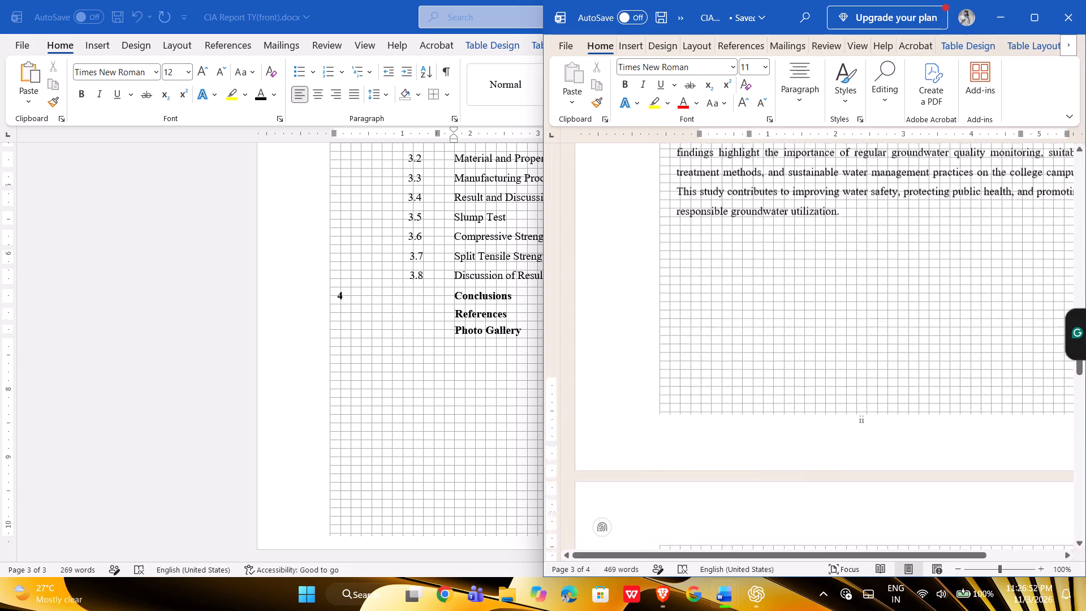
scroll(869, 435, "down", 1)
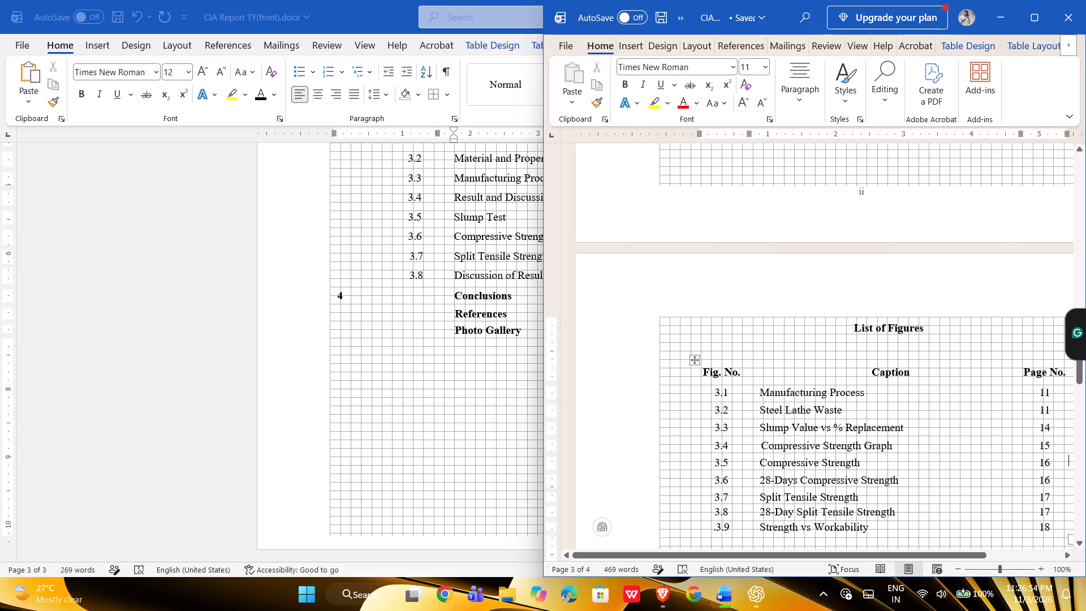
left_click(986, 30)
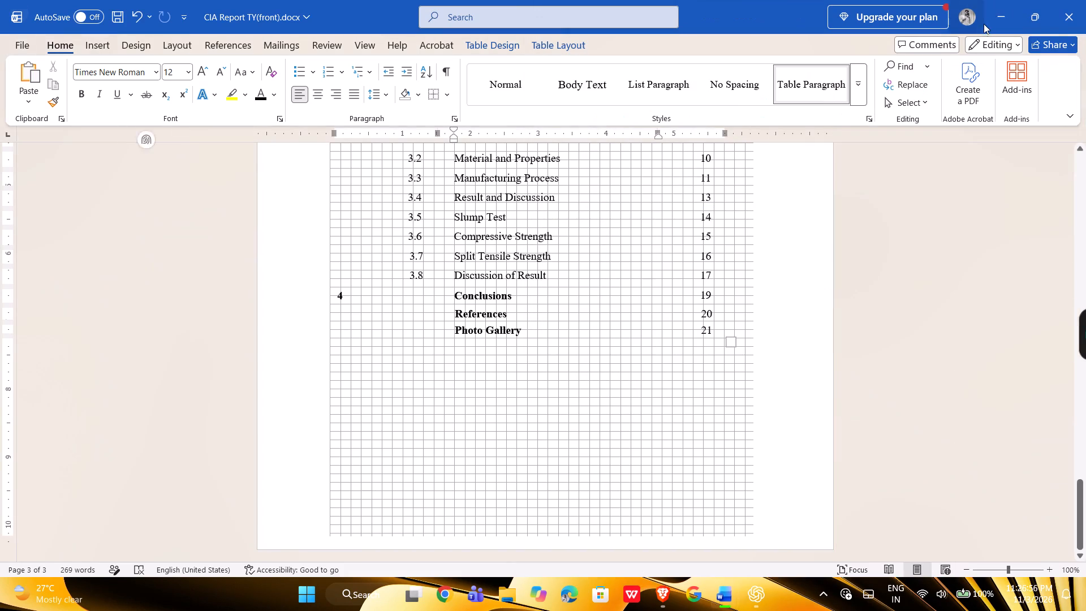
left_click(991, 20)
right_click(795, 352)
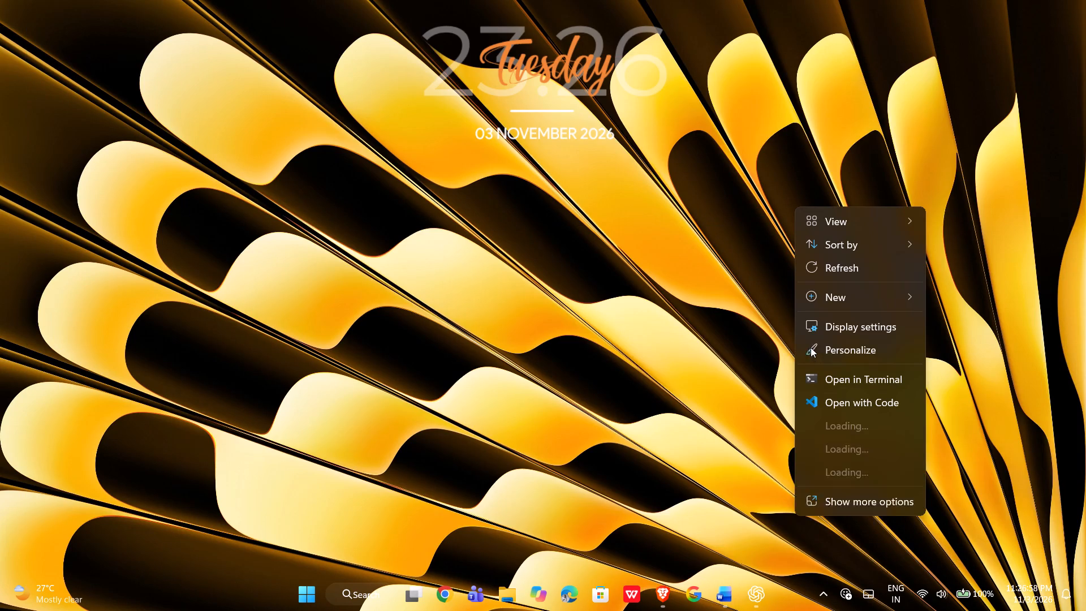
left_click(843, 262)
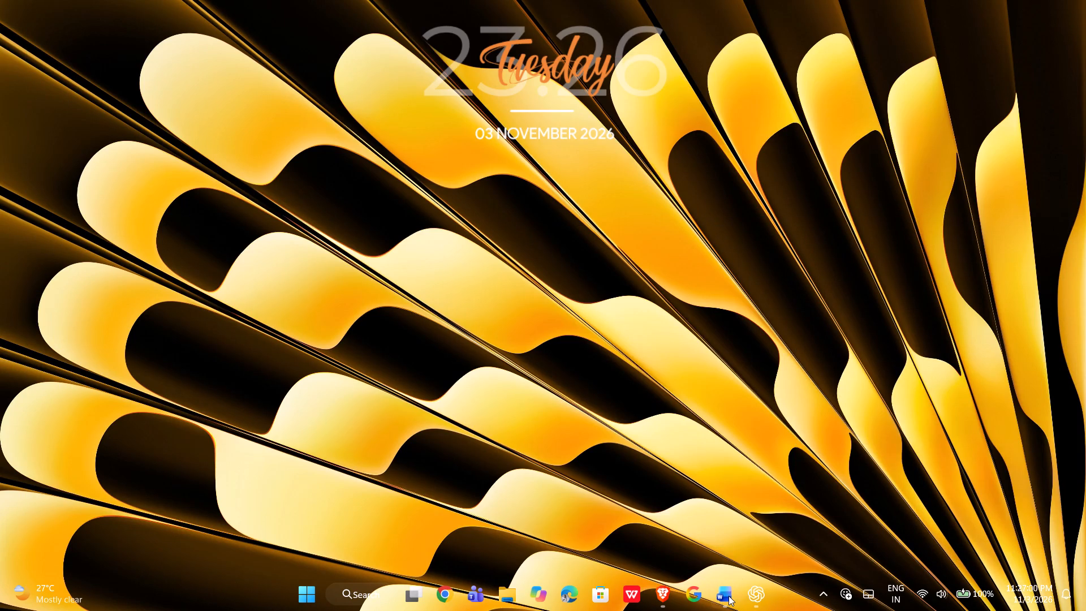
Check CIA Report TY(final).docx from section 1.5 Objectives to the start of Chapter 2 Literature Review, and minimise the document.
left_click(729, 596)
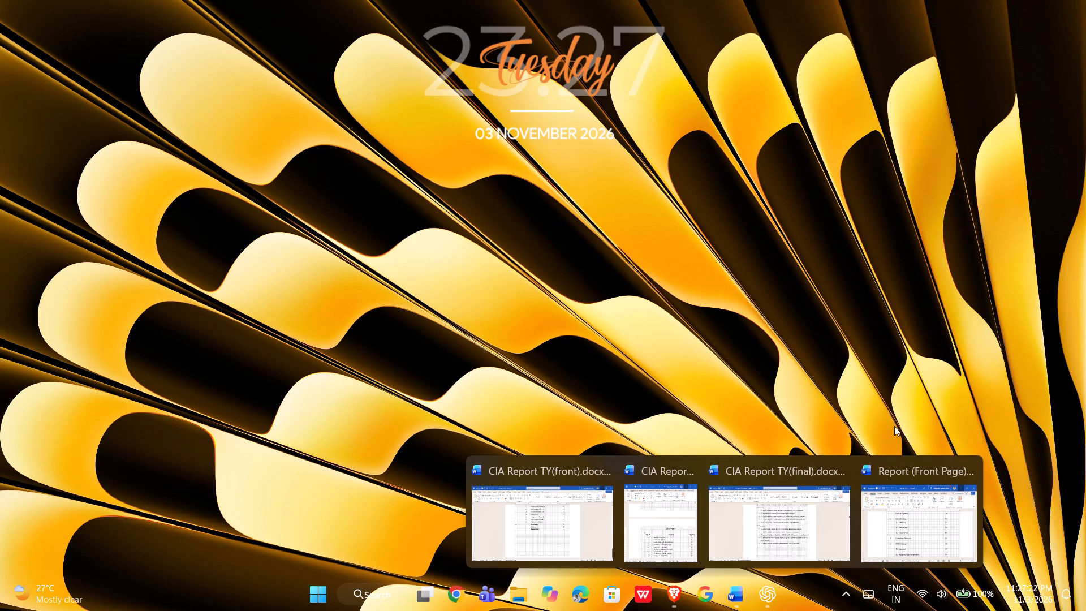
left_click_drag(894, 426, 735, 594)
left_click(735, 594)
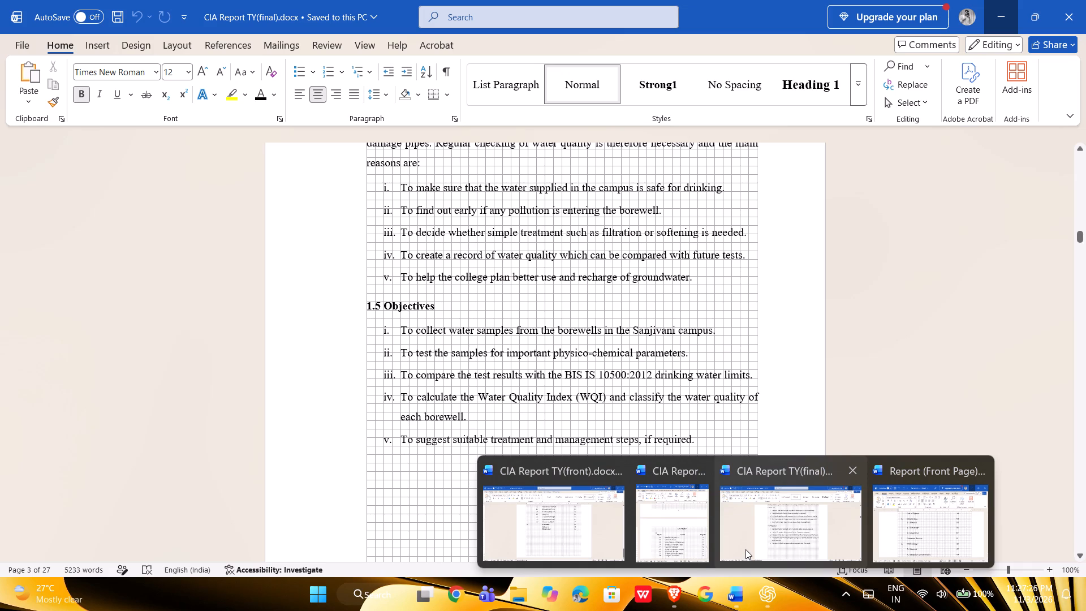
left_click(745, 549)
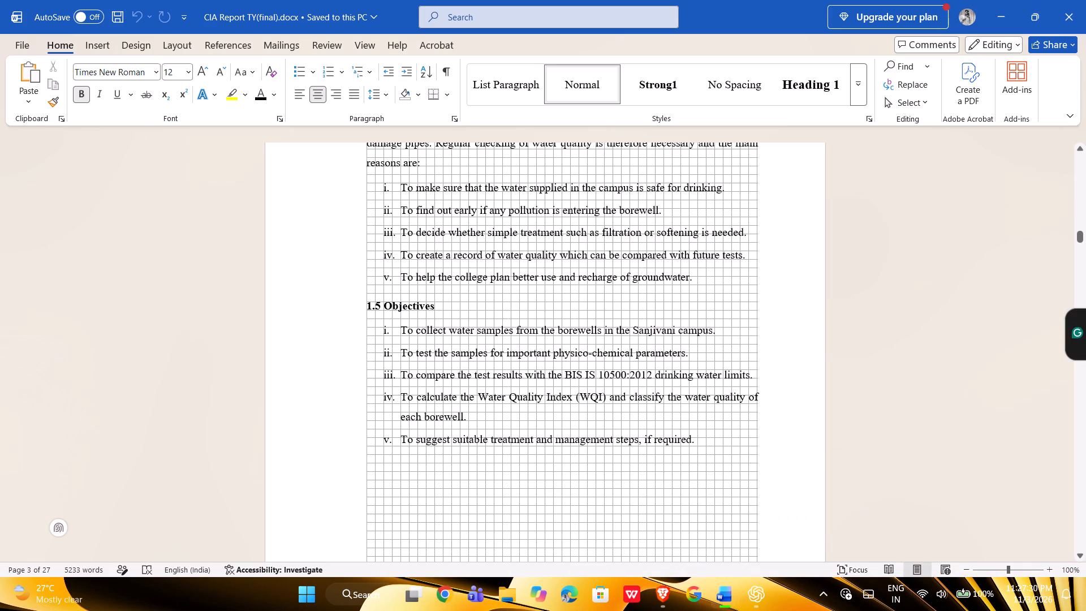
scroll(700, 439, "down", 3)
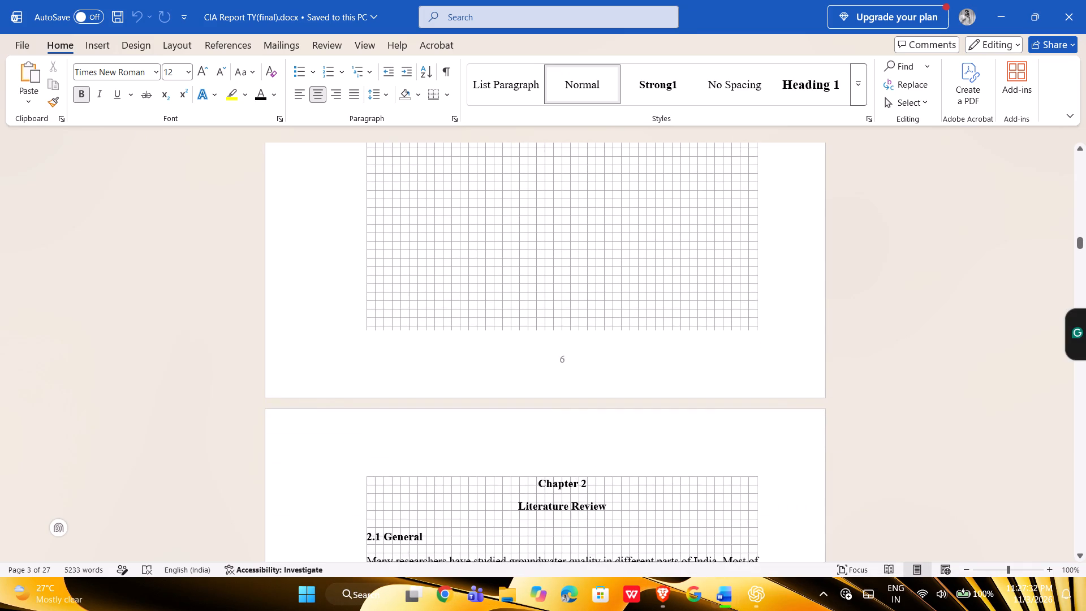
scroll(700, 439, "down", 1)
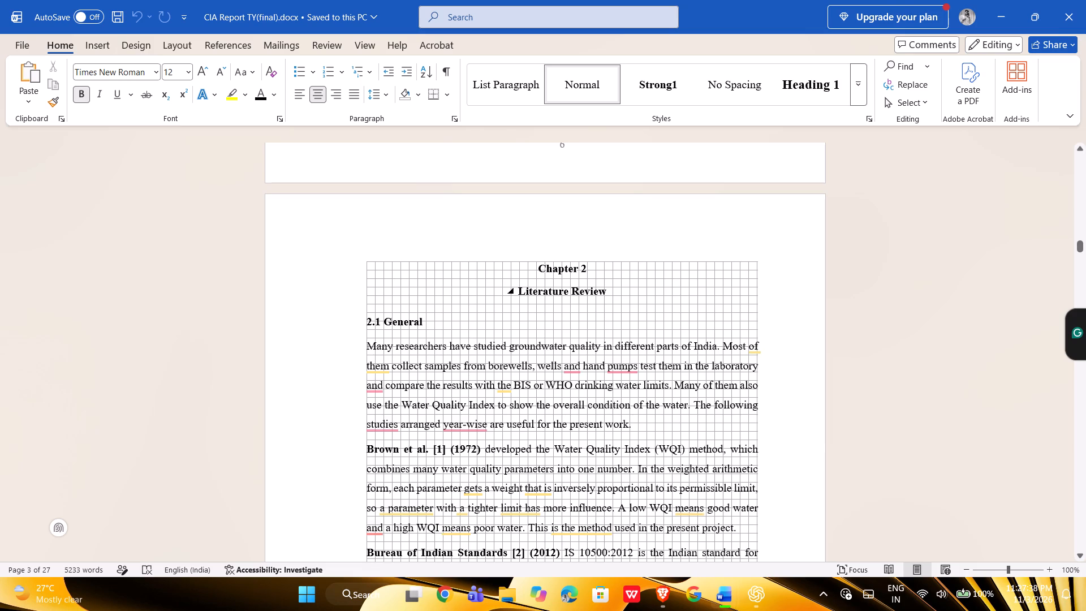
left_click(989, 5)
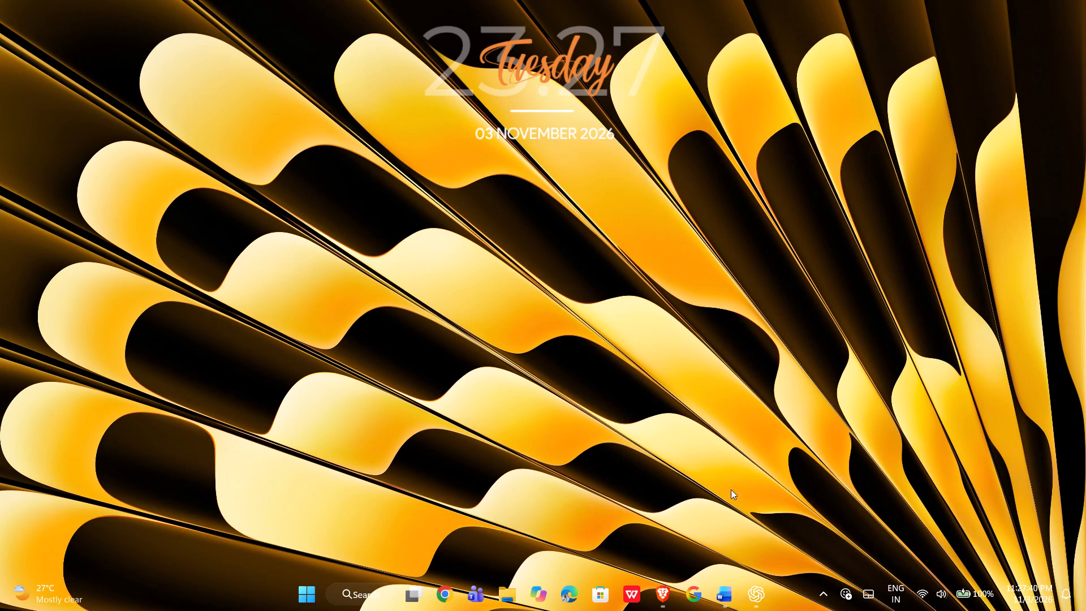
left_click(811, 319)
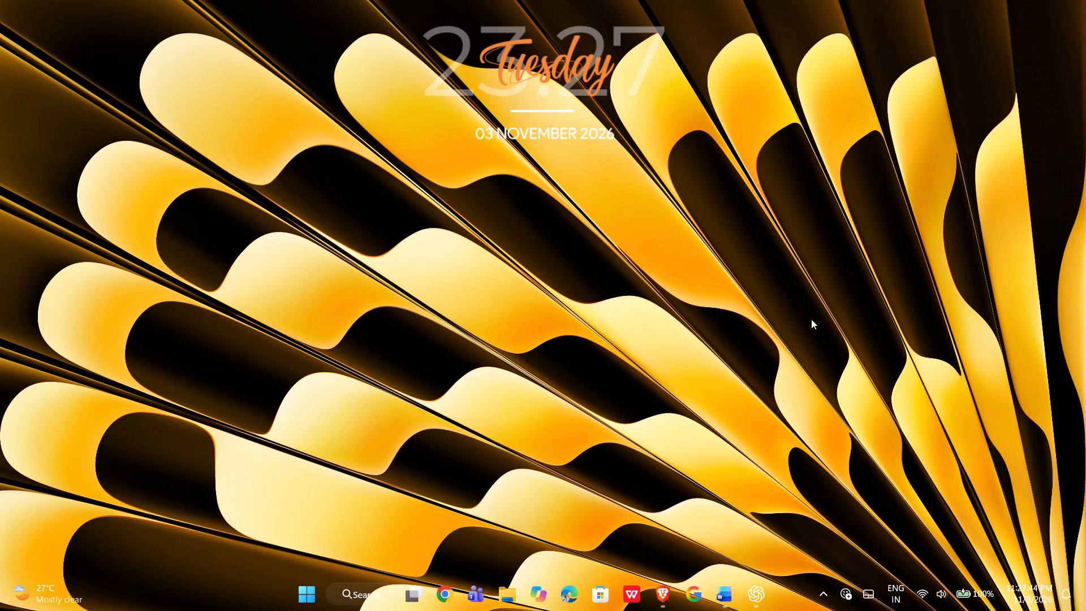